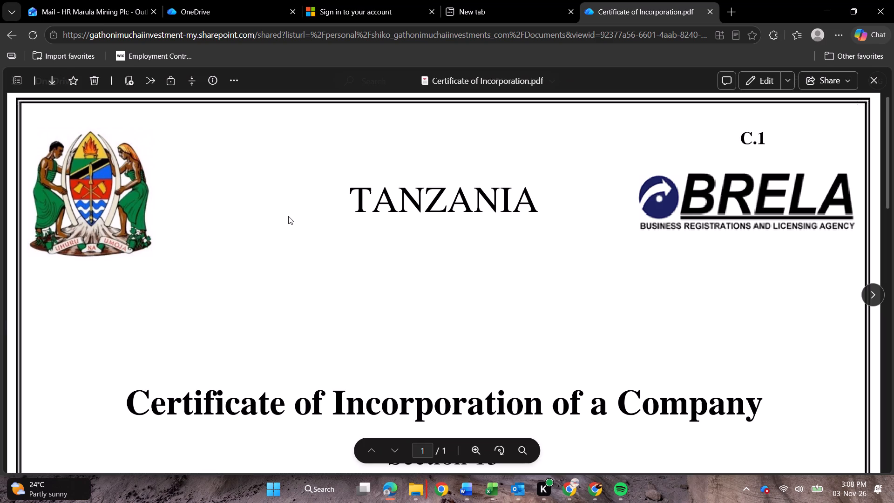
# Read through the Certificate of Incorporation PDF, then close it to return to the Takela Mining folder.
pyautogui.scroll(-2, 626, 293)
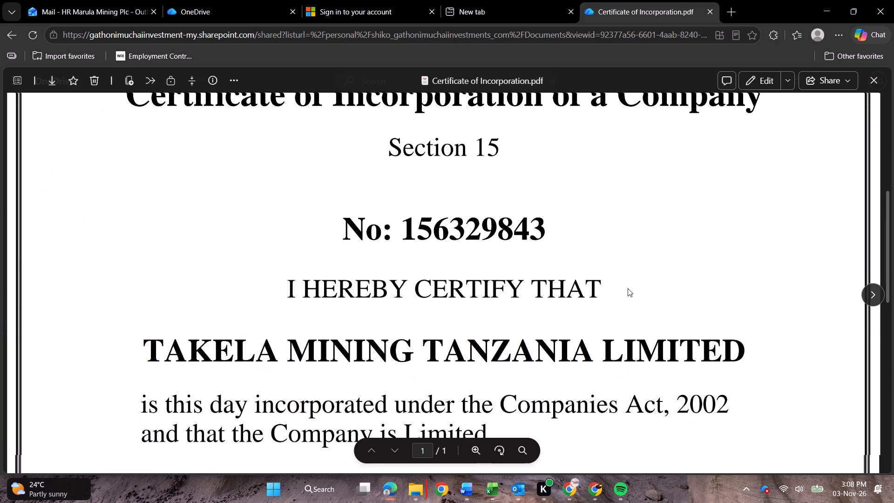
pyautogui.scroll(-2, 628, 288)
pyautogui.scroll(8, 628, 288)
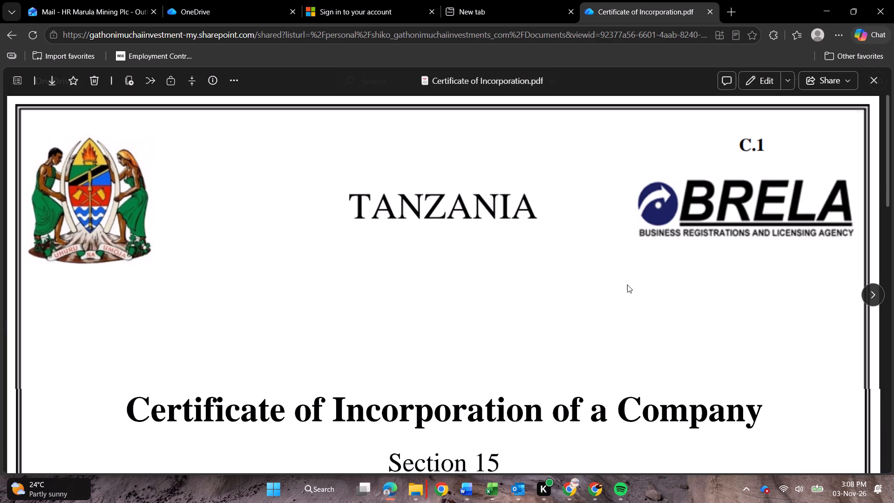
pyautogui.click(877, 85)
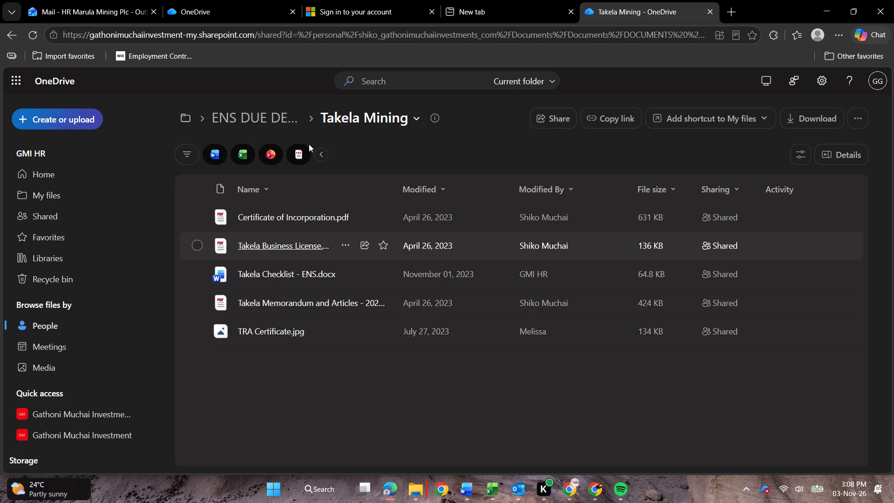
# Go back to the "Takela mining" search results and open the Takela Mining Limited folder.
pyautogui.click(11, 38)
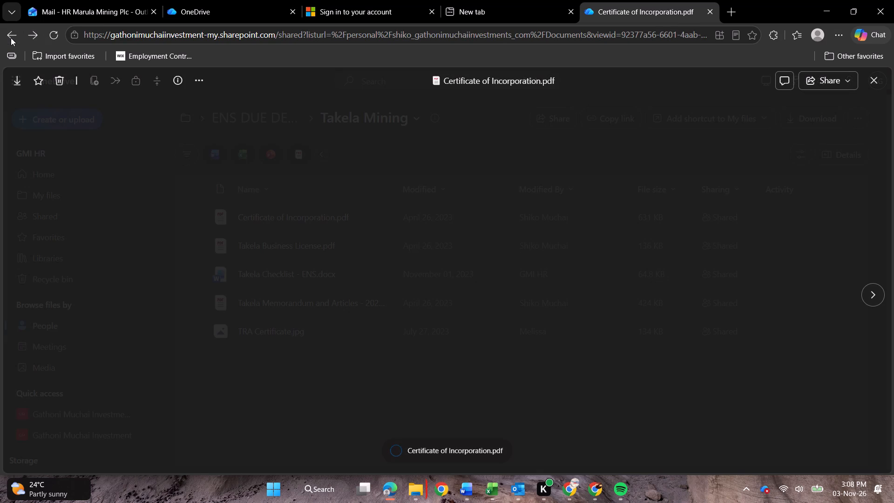
pyautogui.click(11, 38)
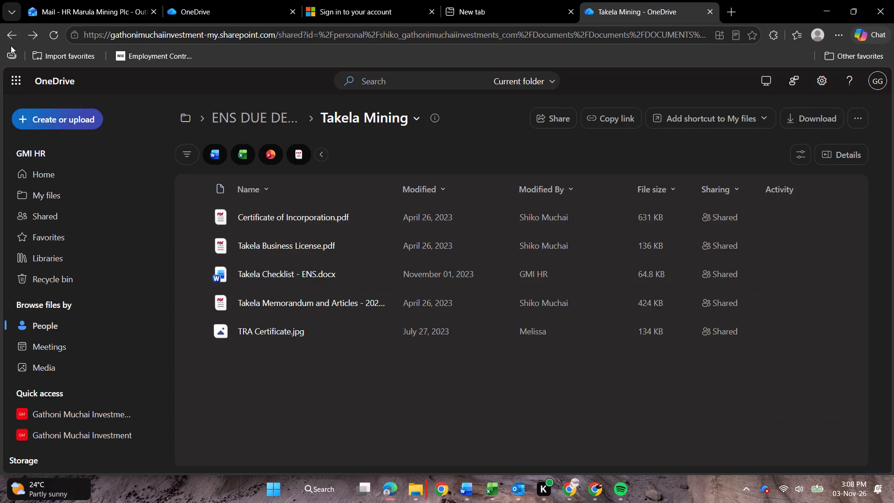
pyautogui.click(12, 34)
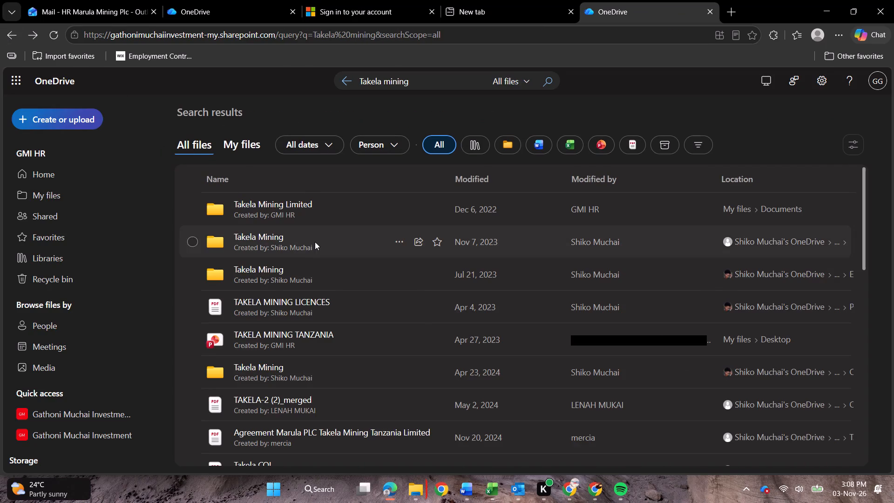
pyautogui.doubleClick(277, 204)
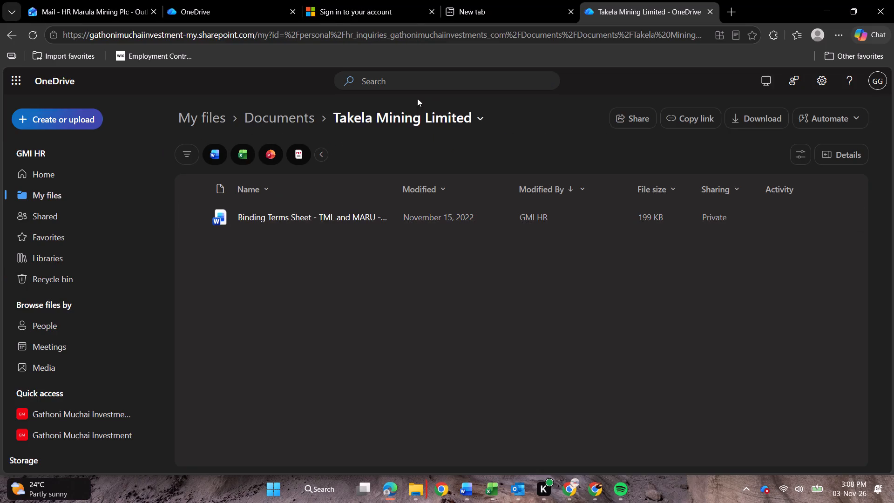
# Return to the OneDrive home page and search all files for "Marula mining plc".
pyautogui.click(395, 76)
pyautogui.click(39, 171)
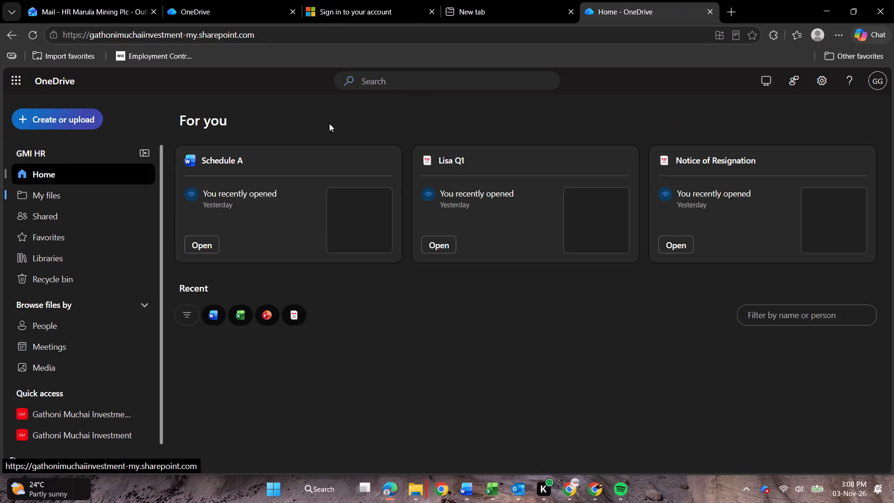
pyautogui.click(413, 80)
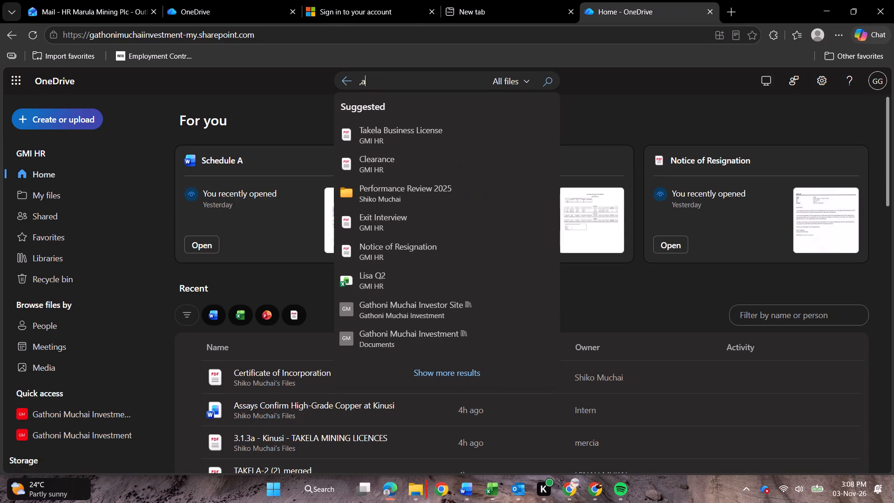
pyautogui.press('BackSpace')
pyautogui.press('BackSpace')
pyautogui.press('BackSpace')
pyautogui.press('BackSpace')
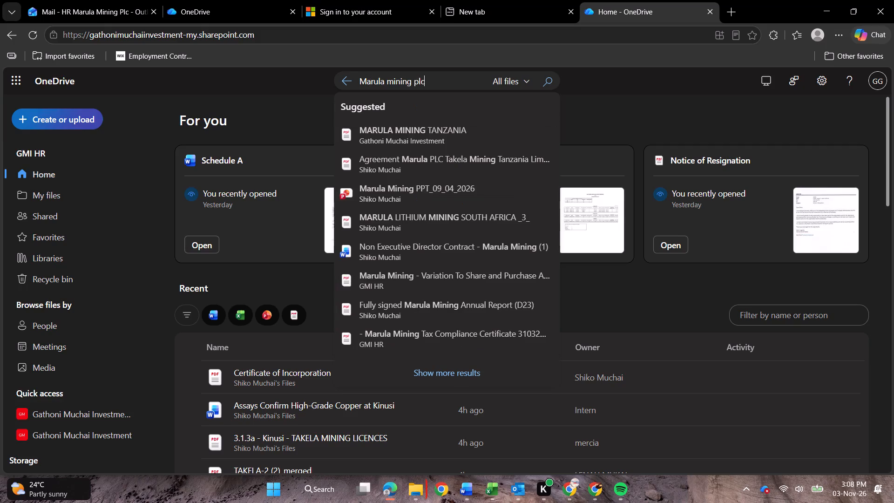
pyautogui.press('Return')
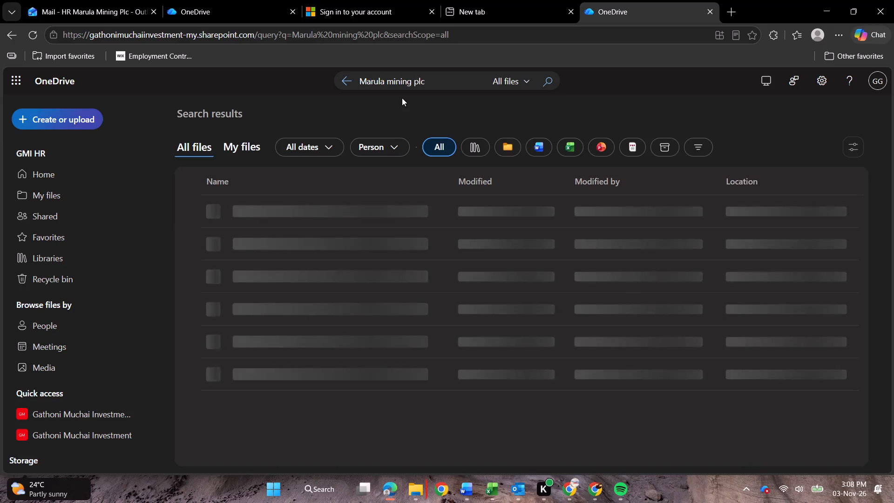
# Change the file search to "Marula mining tanzania" and run it across all files.
pyautogui.click(430, 79)
pyautogui.press('BackSpace')
pyautogui.press('BackSpace')
pyautogui.press('BackSpace')
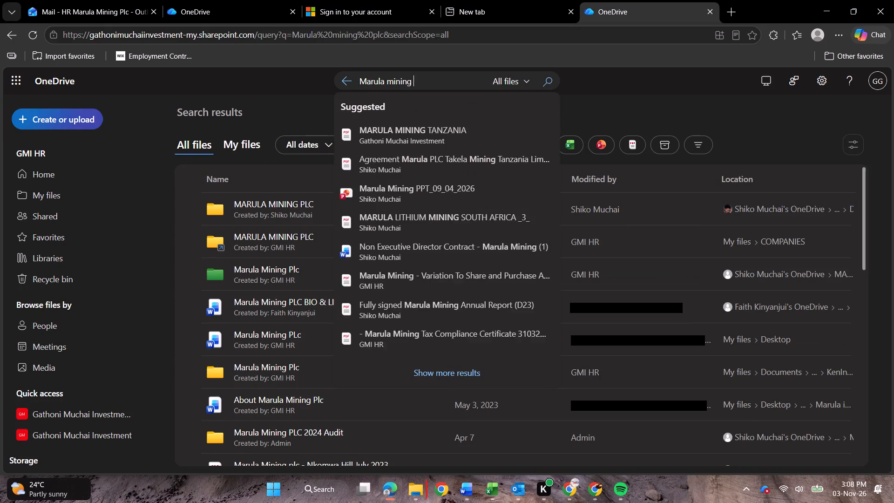
pyautogui.write('tanken')
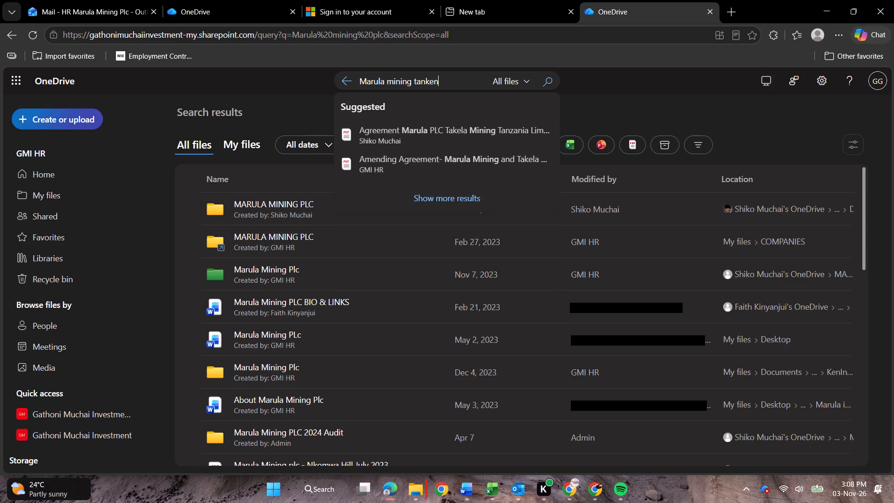
pyautogui.press('BackSpace')
pyautogui.press('BackSpace')
pyautogui.press('BackSpace')
pyautogui.press('BackSpace')
pyautogui.write('nzn')
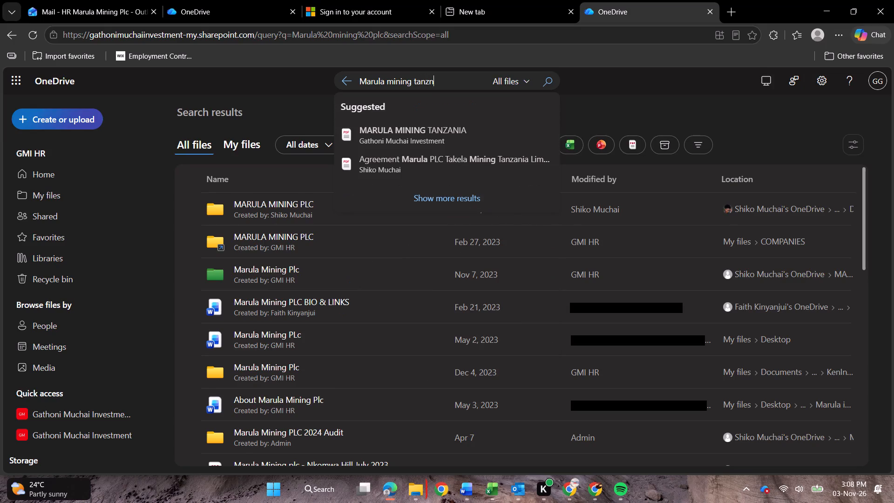
pyautogui.press('BackSpace')
pyautogui.write('ania')
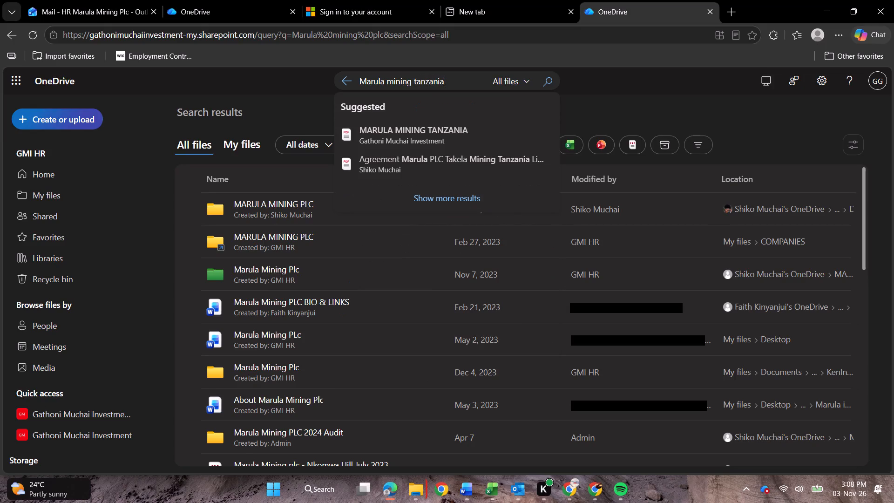
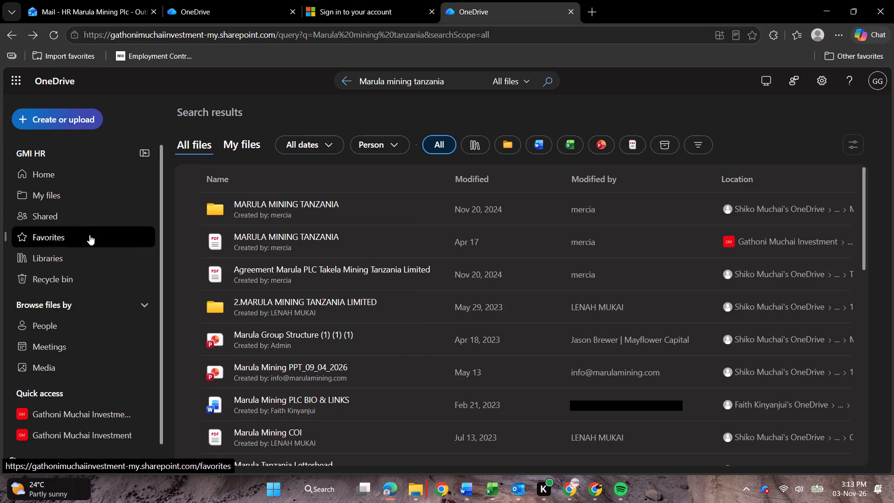
# Open the 2.MARULA MINING TANZANIA LIMITED folder from the search results and look through the files in its Brela Application subfolder.
pyautogui.doubleClick(307, 300)
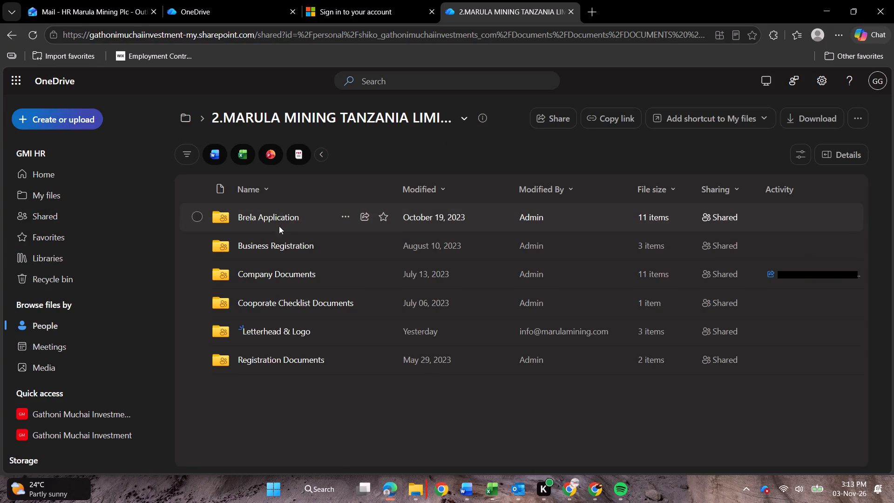
pyautogui.doubleClick(278, 218)
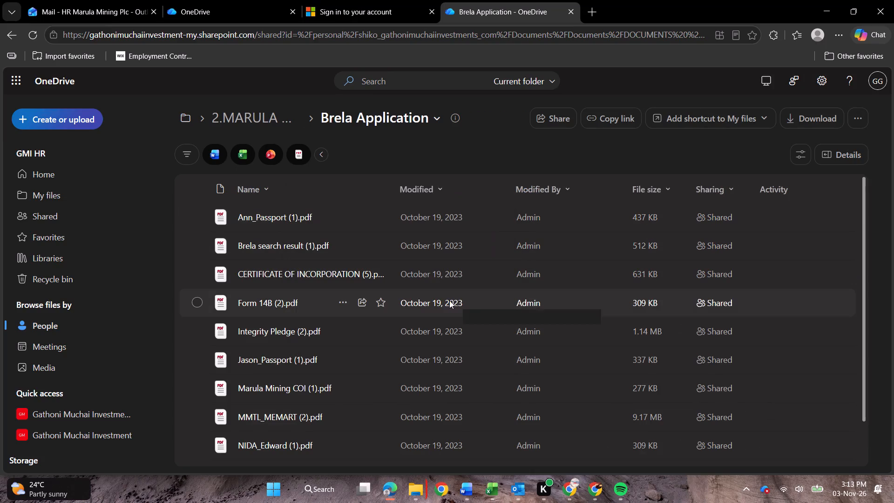
pyautogui.scroll(-1, 311, 379)
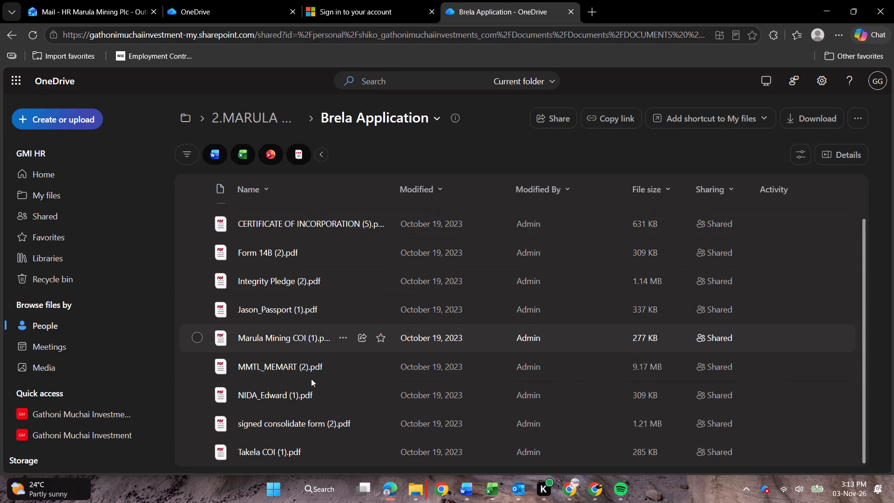
pyautogui.scroll(-1, 311, 379)
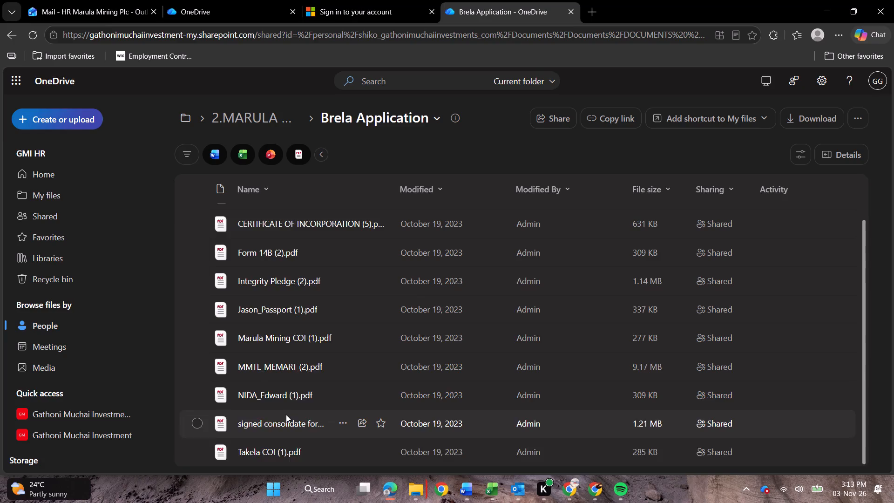
pyautogui.scroll(3, 286, 415)
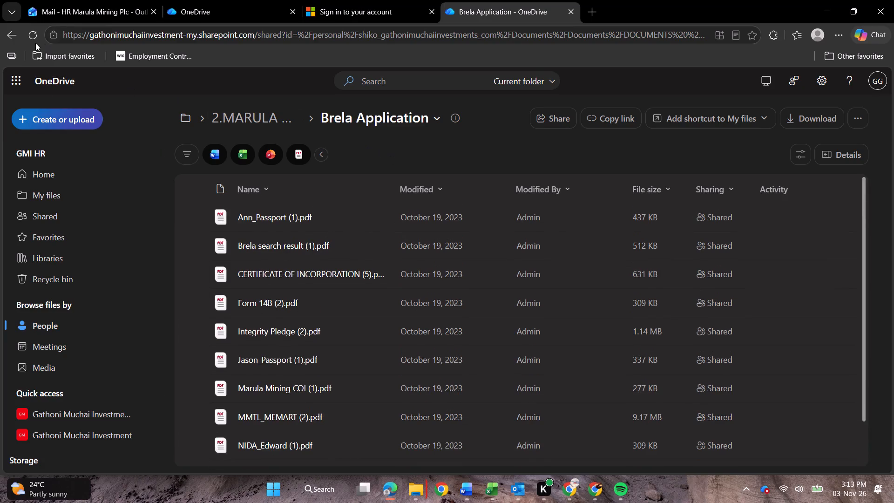
# Go back to the Marula Mining Tanzania Limited folder and look through the files in its Company Documents subfolder.
pyautogui.click(268, 121)
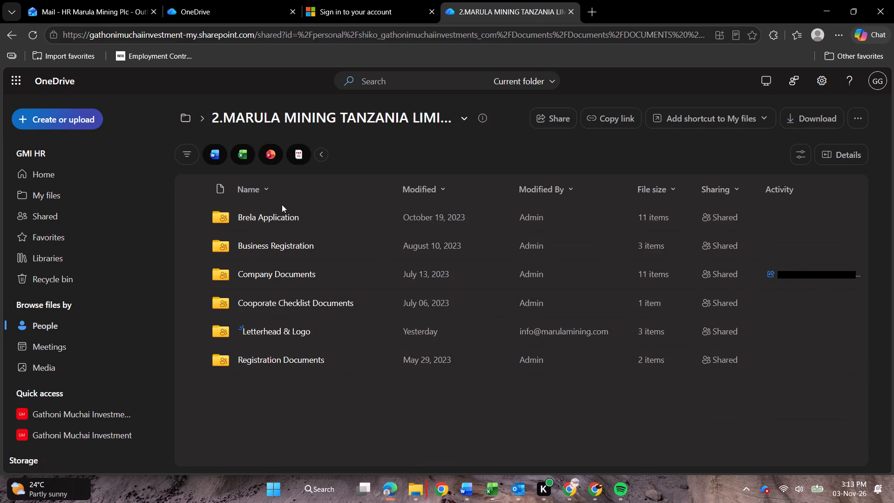
pyautogui.doubleClick(288, 274)
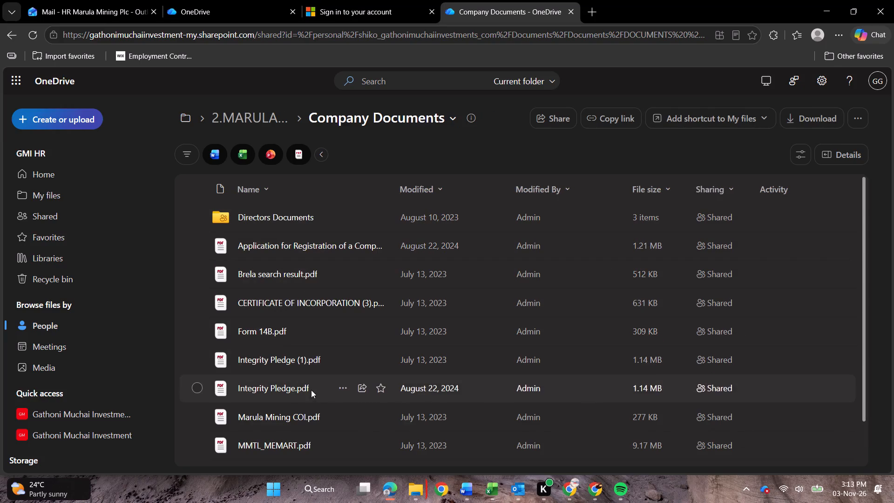
pyautogui.scroll(-1, 303, 420)
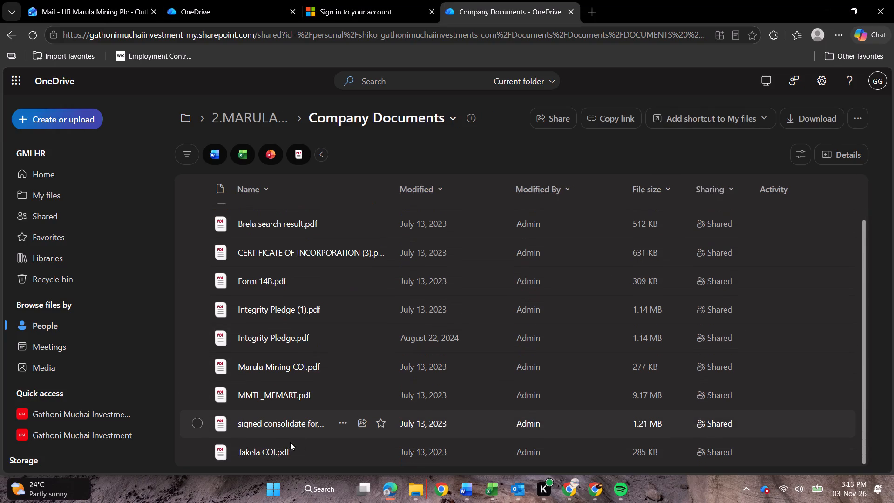
pyautogui.scroll(-1, 290, 442)
pyautogui.scroll(1, 278, 369)
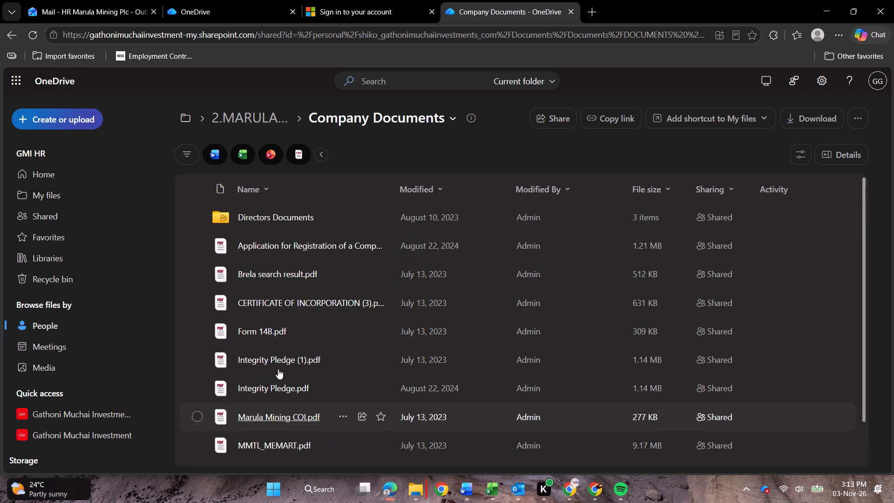
# View Brela search result.pdf, then close it to return to the Company Documents folder.
pyautogui.doubleClick(284, 277)
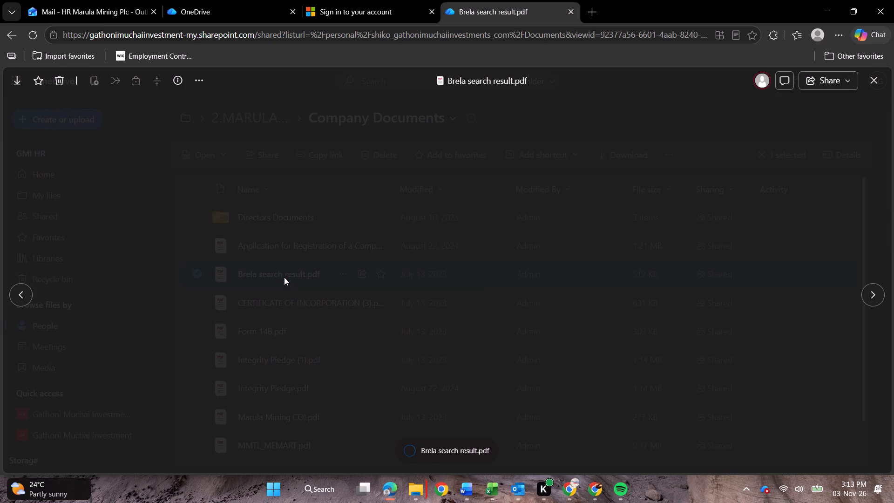
pyautogui.scroll(-1, 363, 290)
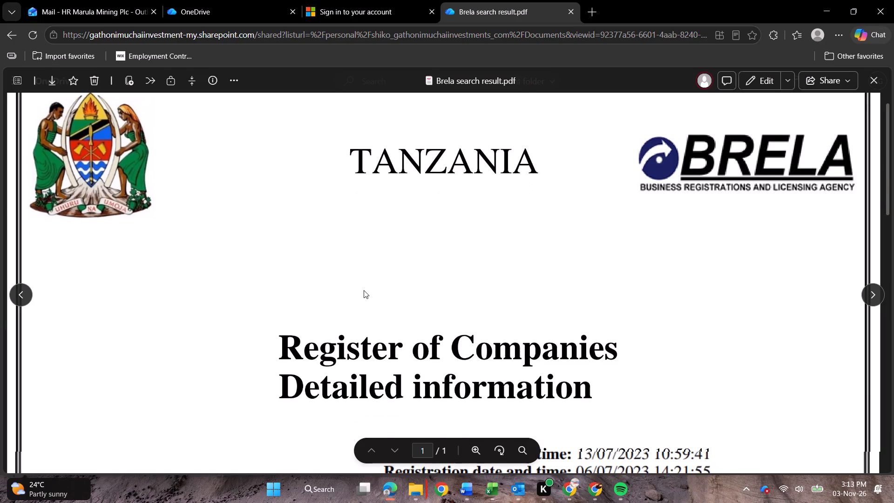
pyautogui.scroll(3, 364, 290)
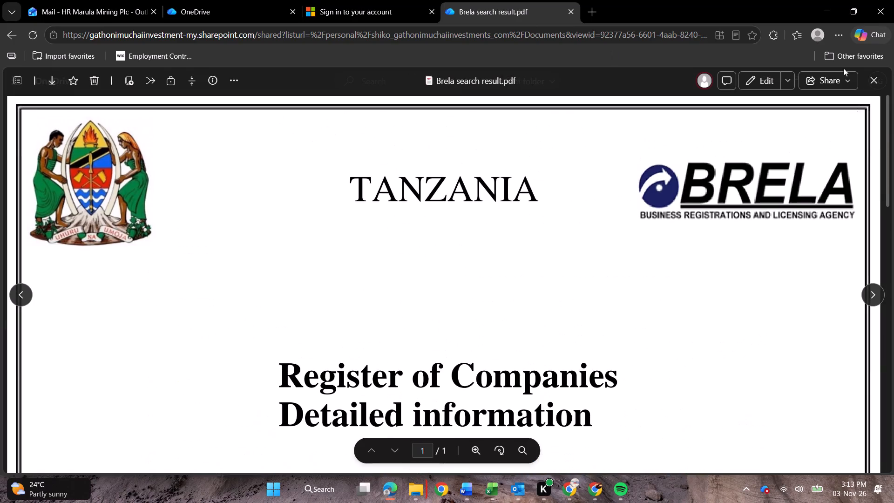
pyautogui.click(882, 80)
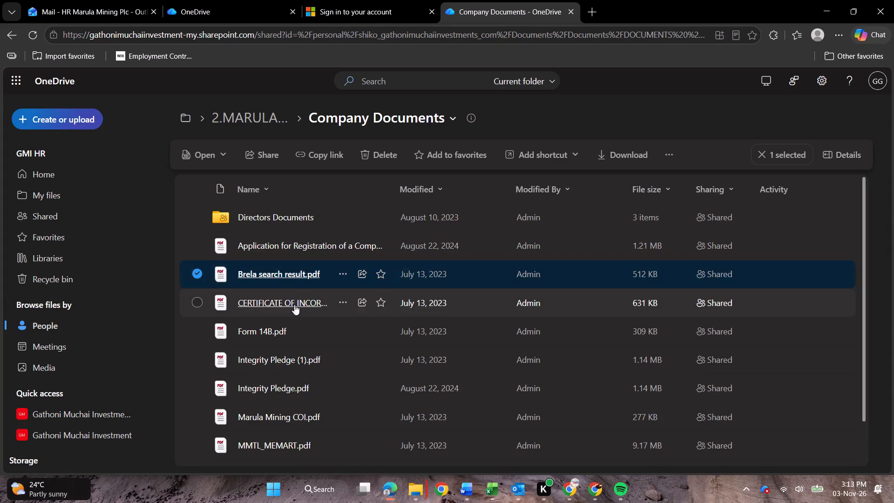
# Check the contents of the Directors Documents subfolder, then return to the Company Documents folder.
pyautogui.doubleClick(277, 222)
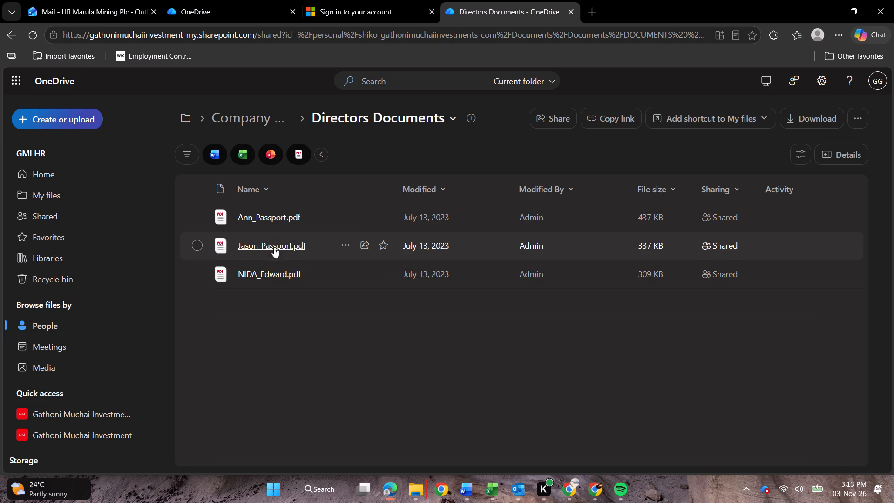
pyautogui.click(258, 117)
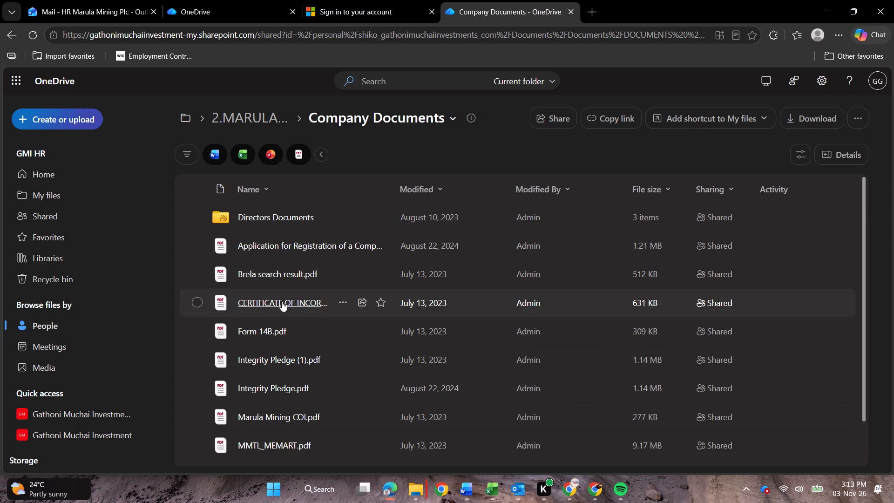
# Open Form 14B.pdf and read the declaration of compliance from the company details through the signature and official-use sections.
pyautogui.doubleClick(277, 331)
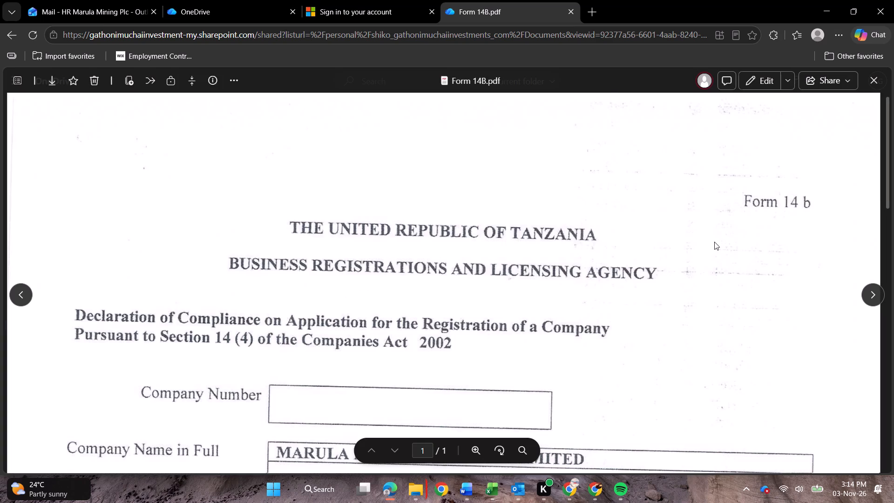
pyautogui.moveTo(893, 161); pyautogui.dragTo(893, 222)
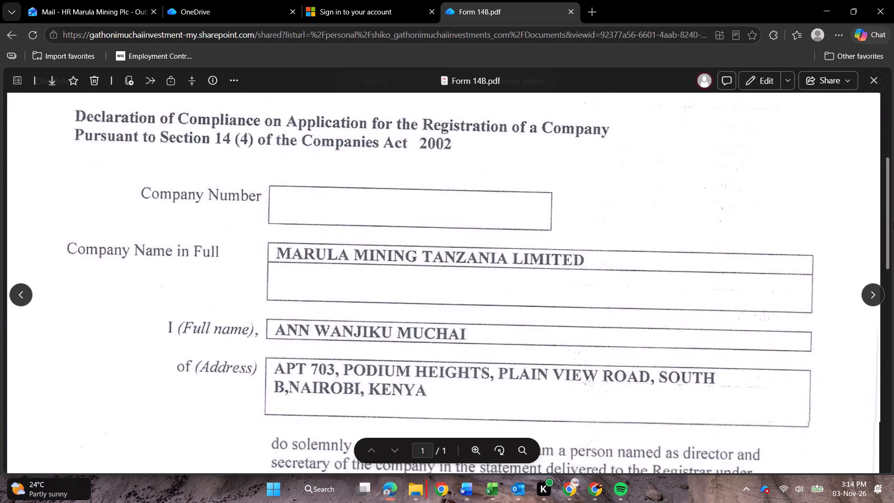
pyautogui.moveTo(893, 222); pyautogui.dragTo(893, 237)
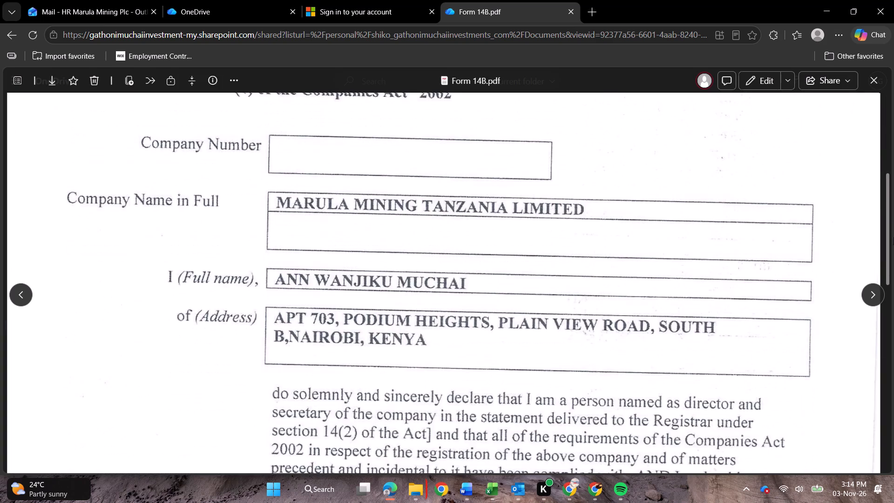
pyautogui.moveTo(893, 237); pyautogui.dragTo(893, 264)
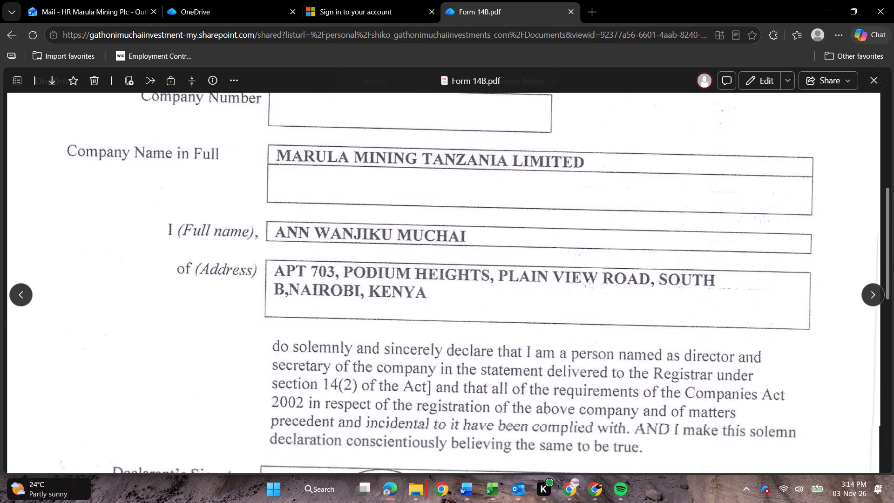
pyautogui.moveTo(893, 264); pyautogui.dragTo(893, 314)
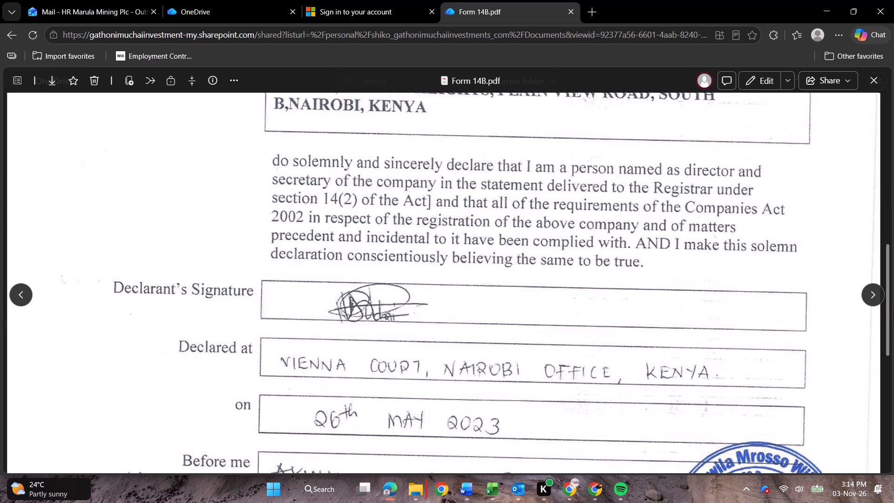
pyautogui.moveTo(893, 314); pyautogui.dragTo(893, 348)
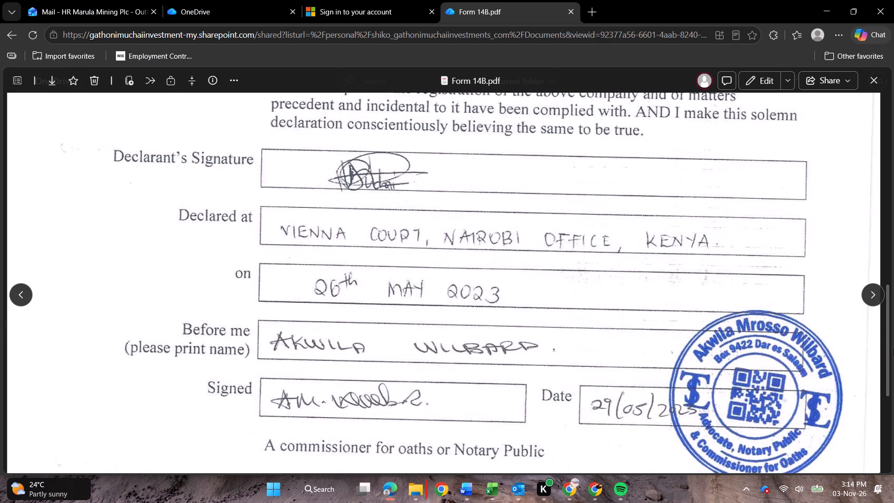
pyautogui.moveTo(888, 361); pyautogui.dragTo(889, 318)
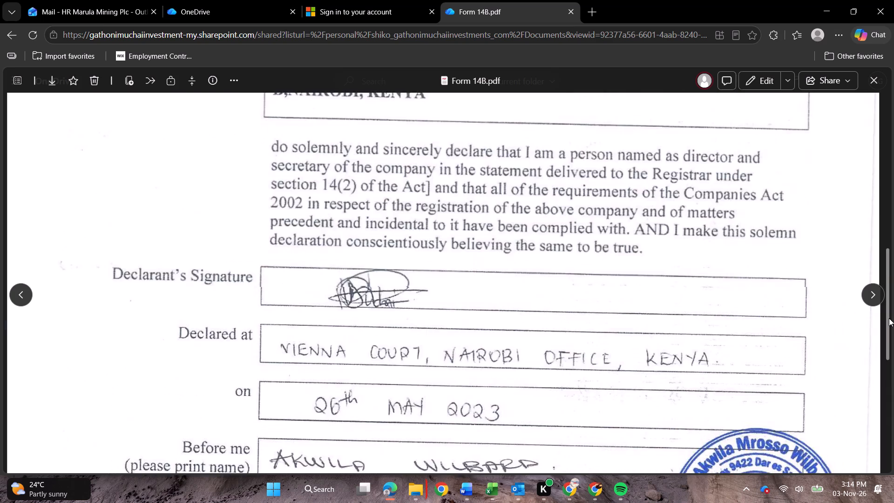
pyautogui.moveTo(889, 318); pyautogui.dragTo(889, 292)
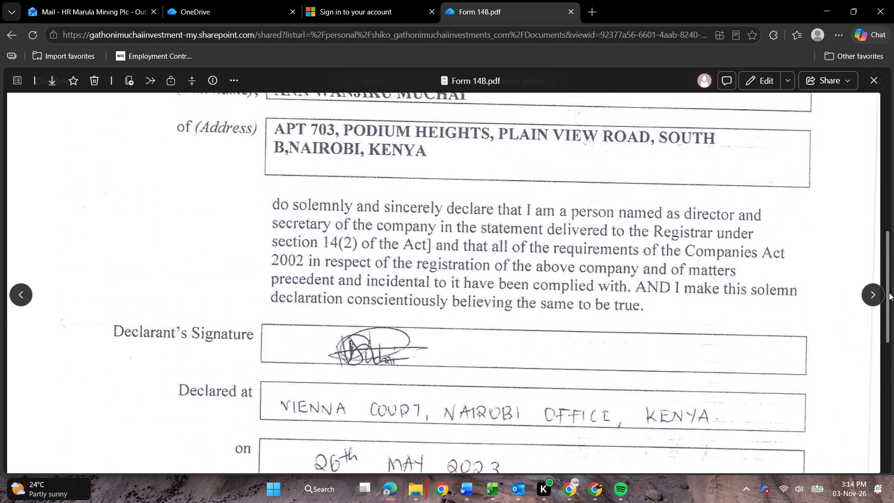
pyautogui.moveTo(889, 292); pyautogui.dragTo(892, 261)
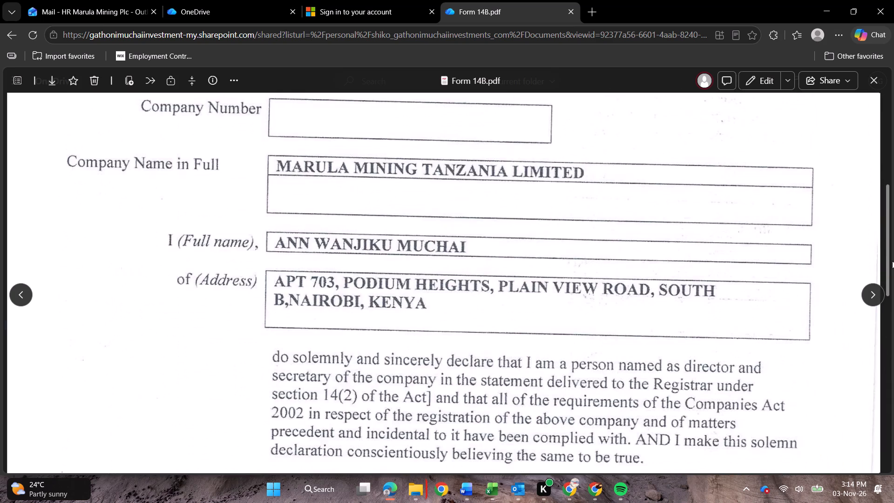
pyautogui.moveTo(892, 261); pyautogui.dragTo(893, 198)
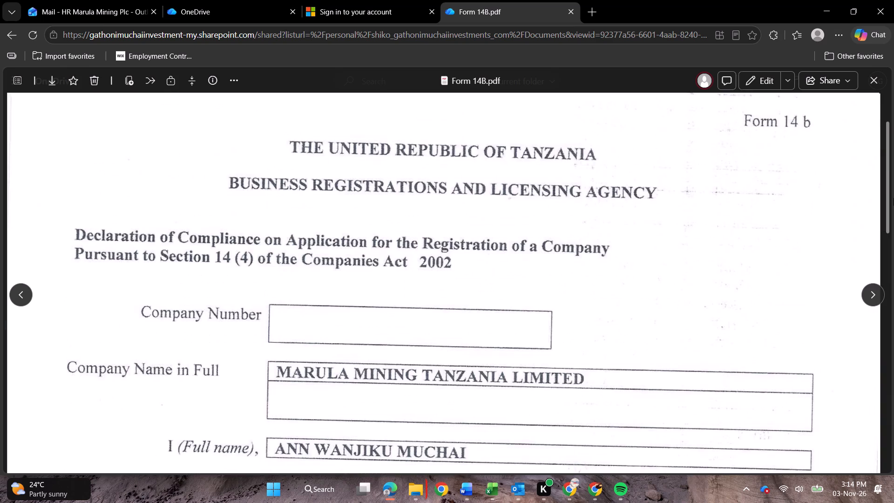
pyautogui.moveTo(893, 198); pyautogui.dragTo(889, 174)
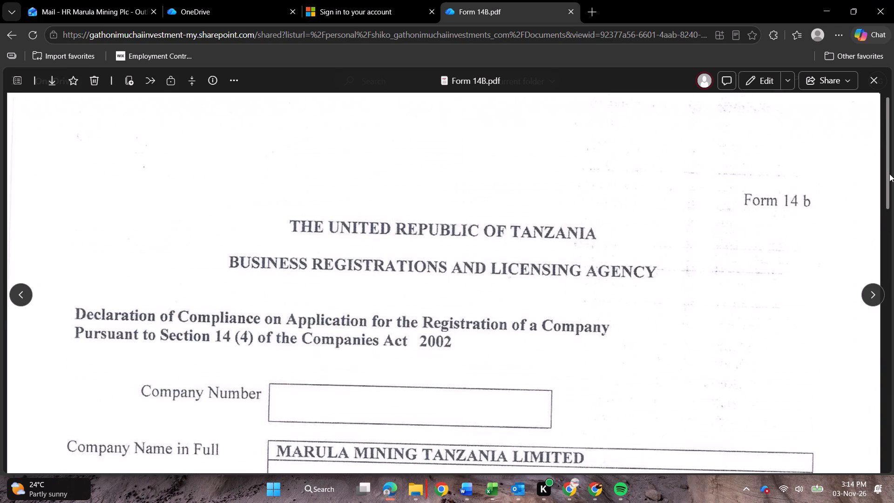
pyautogui.moveTo(889, 174); pyautogui.dragTo(892, 199)
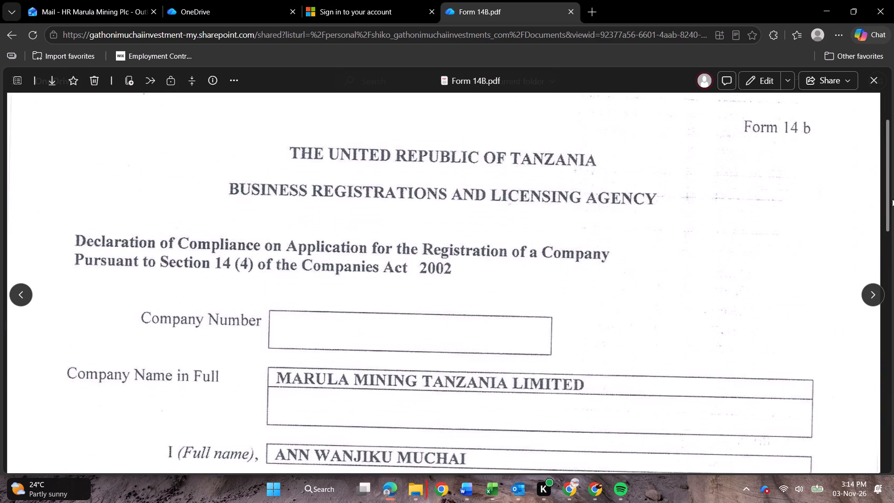
pyautogui.moveTo(892, 199); pyautogui.dragTo(893, 202)
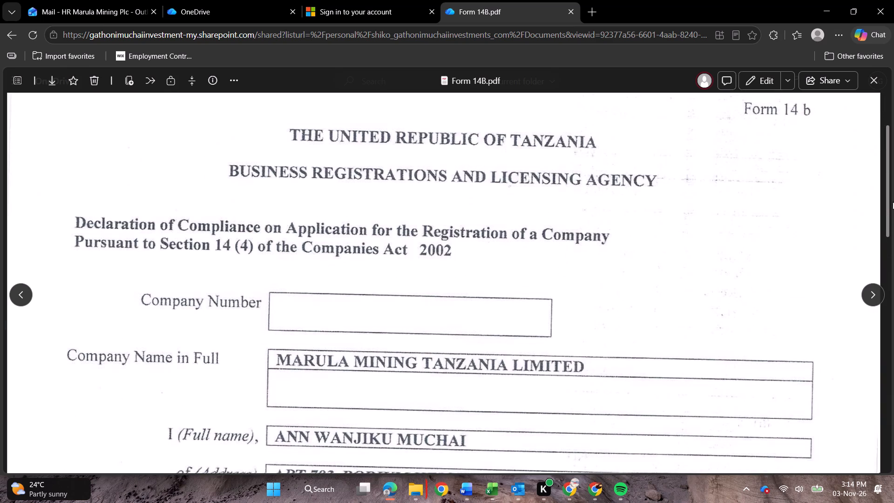
pyautogui.moveTo(893, 202); pyautogui.dragTo(891, 258)
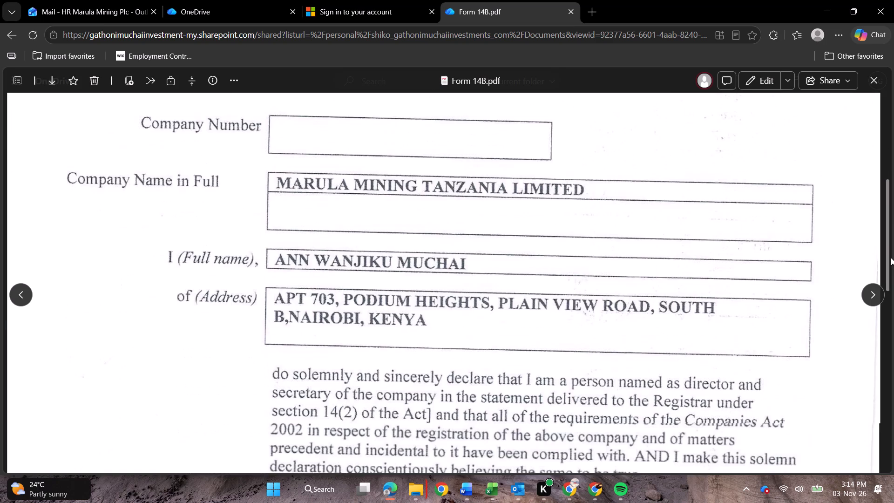
pyautogui.moveTo(891, 258); pyautogui.dragTo(886, 350)
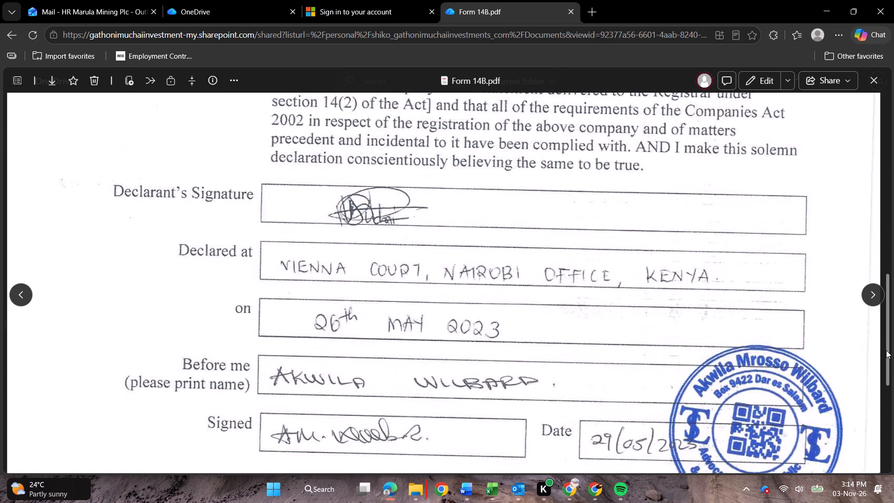
pyautogui.moveTo(886, 350); pyautogui.dragTo(893, 335)
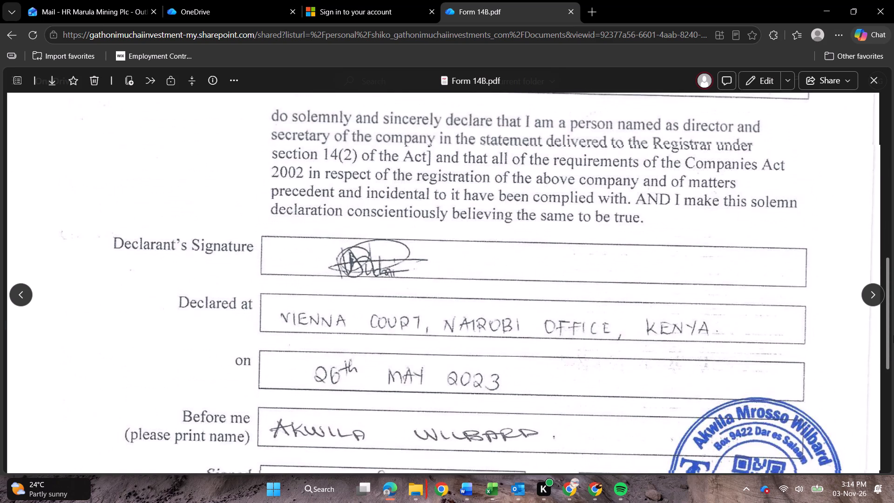
pyautogui.moveTo(893, 335); pyautogui.dragTo(893, 461)
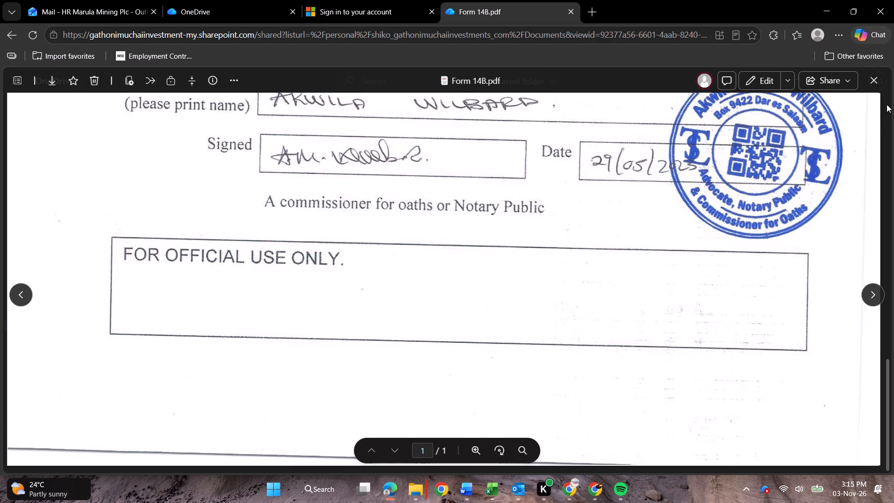
pyautogui.moveTo(893, 132); pyautogui.dragTo(893, 127)
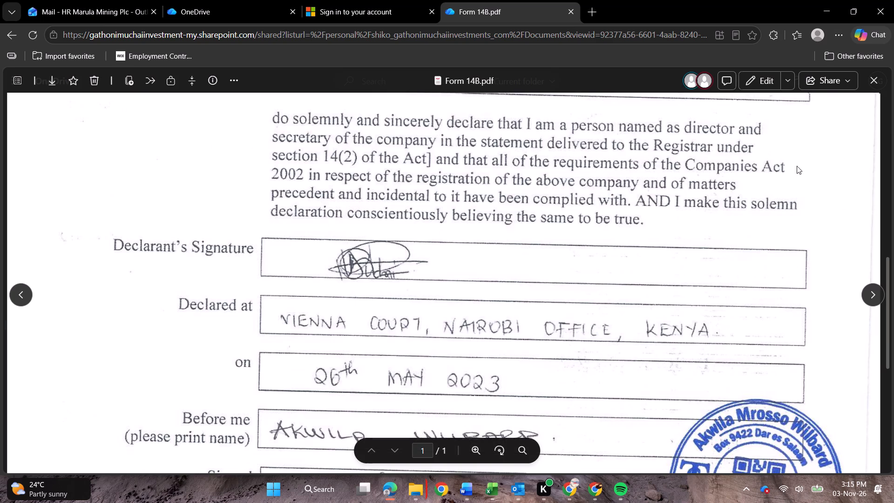
pyautogui.moveTo(890, 269); pyautogui.dragTo(890, 262)
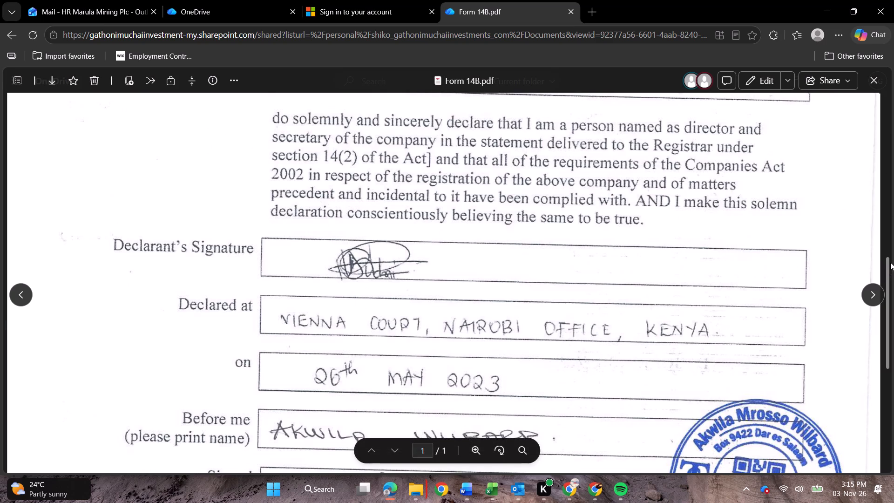
pyautogui.moveTo(890, 262); pyautogui.dragTo(890, 91)
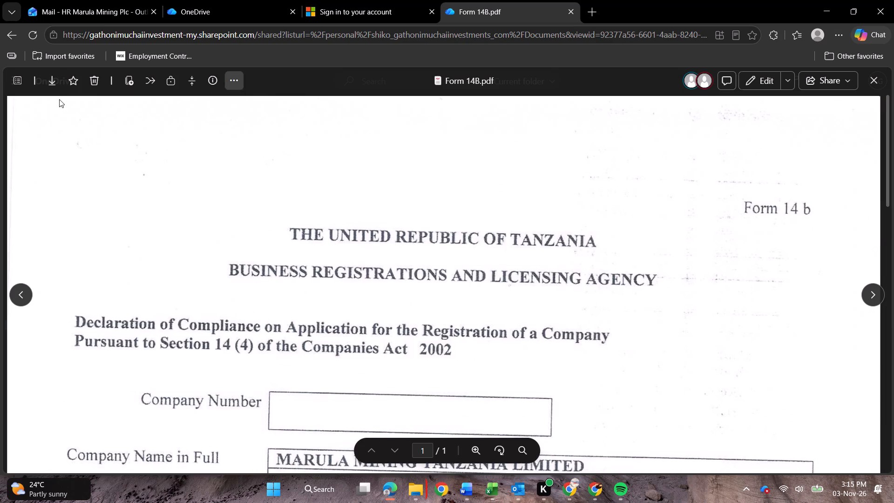
# Download the open Form 14B.pdf to the device.
pyautogui.click(55, 83)
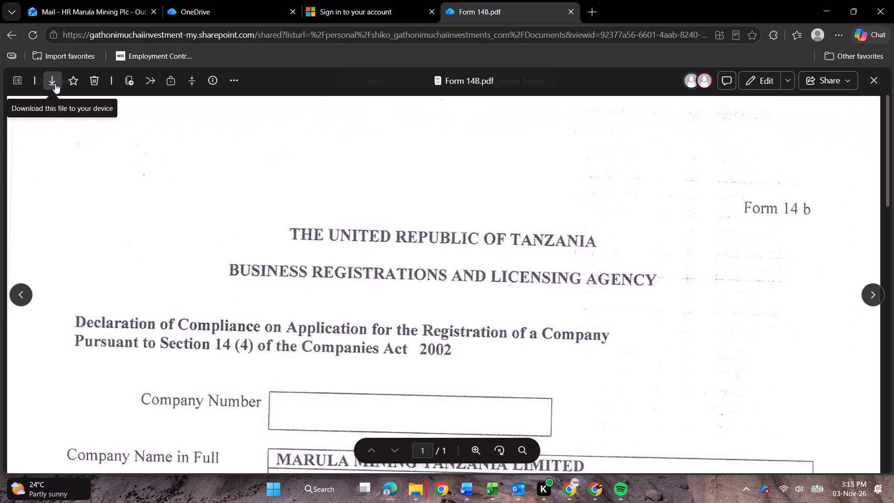
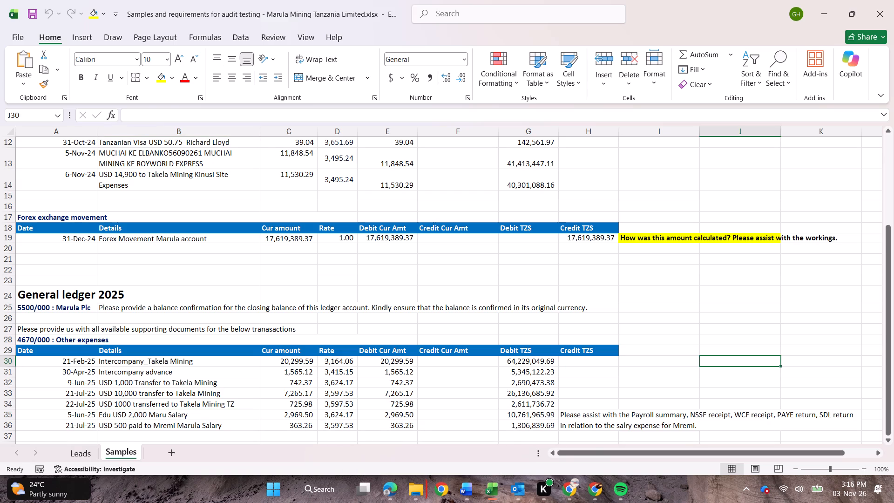
# In File Explorer, move Form 14B.pdf from Downloads into the AUDIT REQUIREMENTS FOR FY 2023,FY 2024 and FY 2025 folder.
pyautogui.click(412, 490)
pyautogui.click(405, 435)
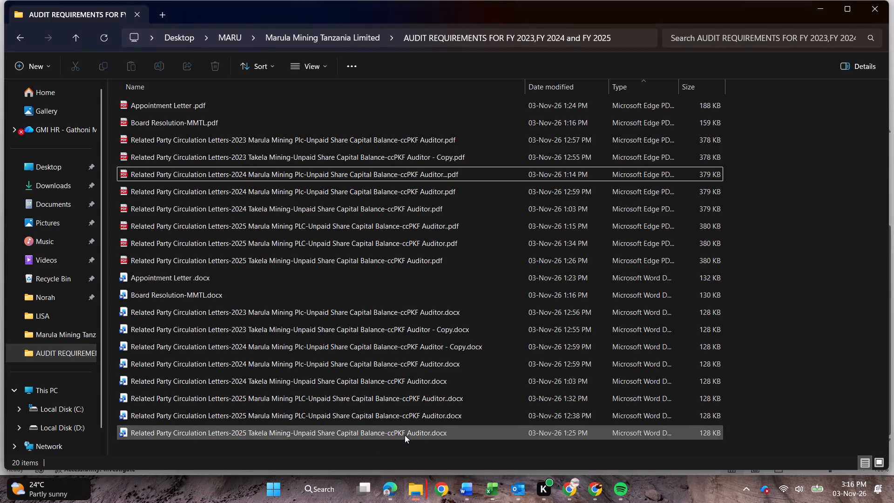
pyautogui.click(55, 189)
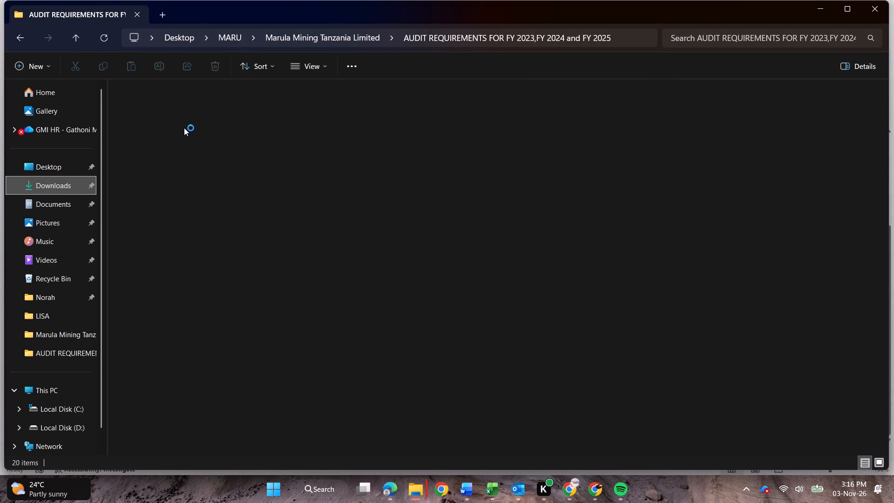
pyautogui.scroll(3, 229, 195)
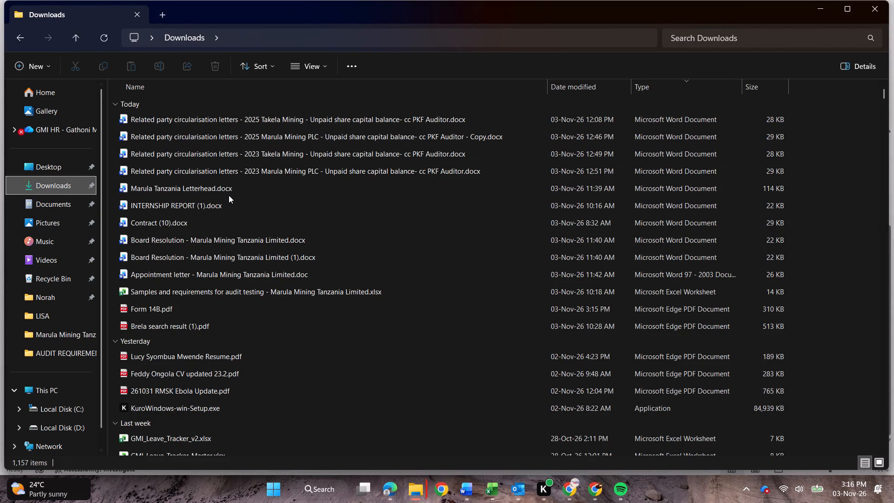
pyautogui.scroll(6, 229, 195)
pyautogui.moveTo(150, 306); pyautogui.dragTo(187, 308)
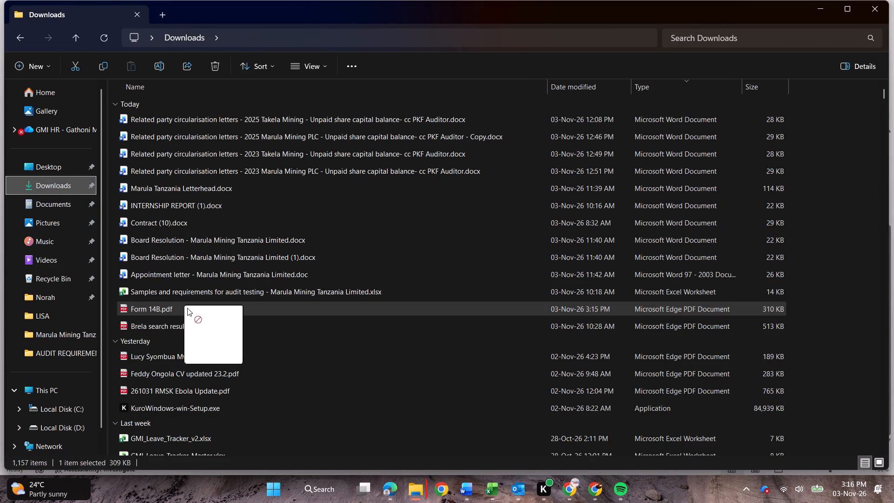
pyautogui.moveTo(187, 308); pyautogui.dragTo(66, 354)
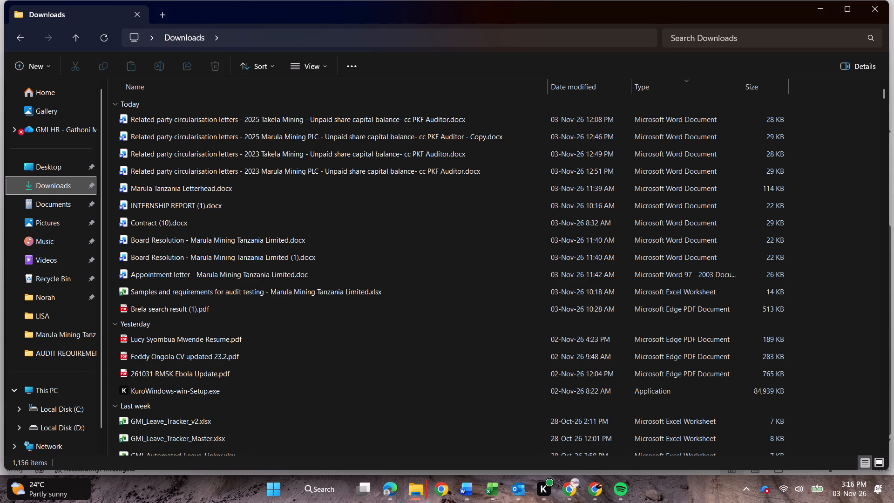
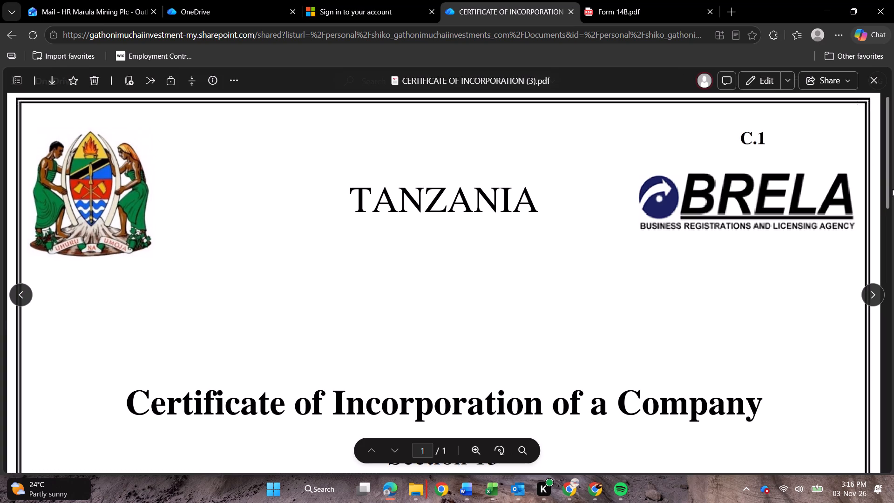
# Read the open CERTIFICATE OF INCORPORATION (3).pdf from its heading down to the certified company name.
pyautogui.moveTo(892, 189); pyautogui.dragTo(893, 190)
pyautogui.moveTo(891, 186); pyautogui.dragTo(891, 257)
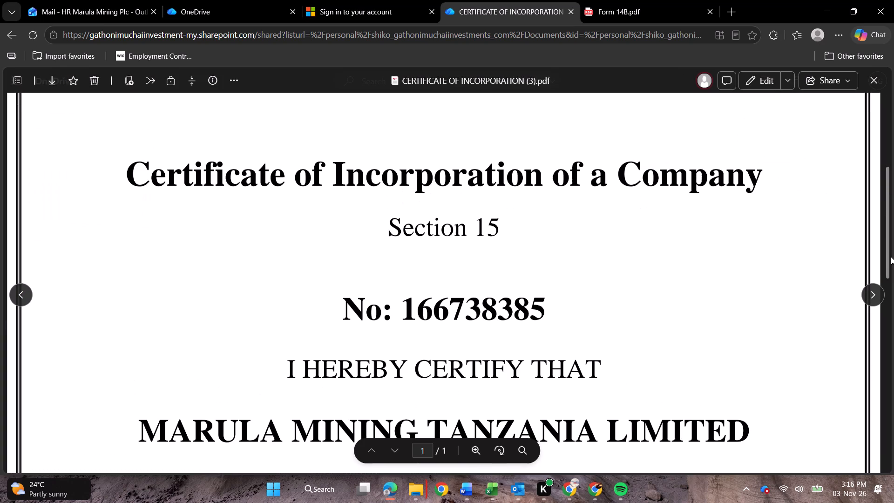
# Read CERTIFICATE OF INCORPORATION (3).pdf for Marula Mining Tanzania Limited down to the registrar's signature, then return to its beginning.
pyautogui.moveTo(891, 257); pyautogui.dragTo(893, 314)
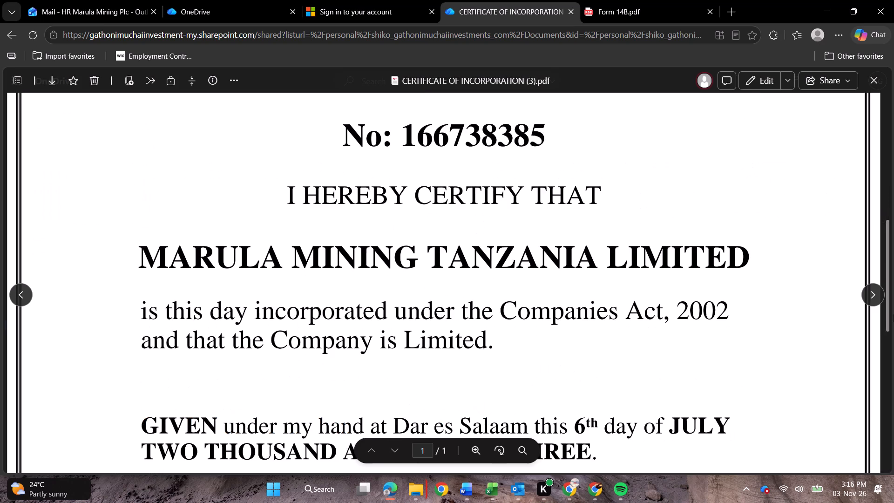
pyautogui.moveTo(893, 314); pyautogui.dragTo(893, 438)
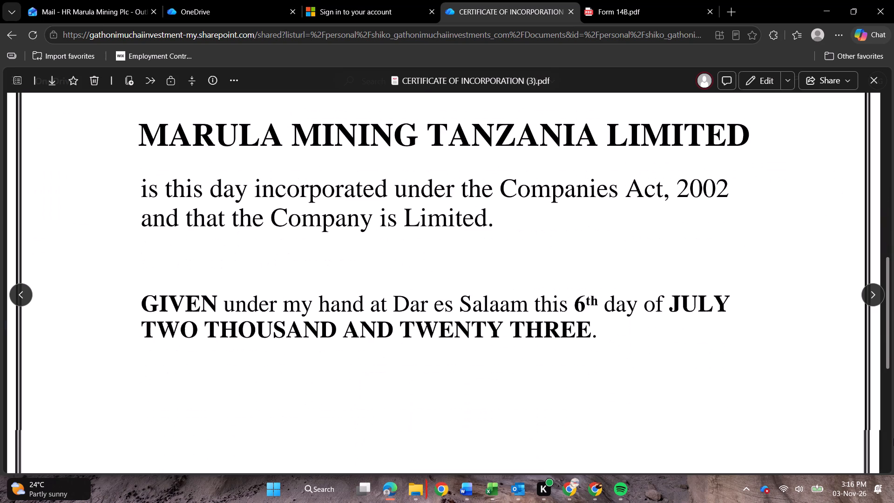
pyautogui.moveTo(893, 438); pyautogui.dragTo(893, 191)
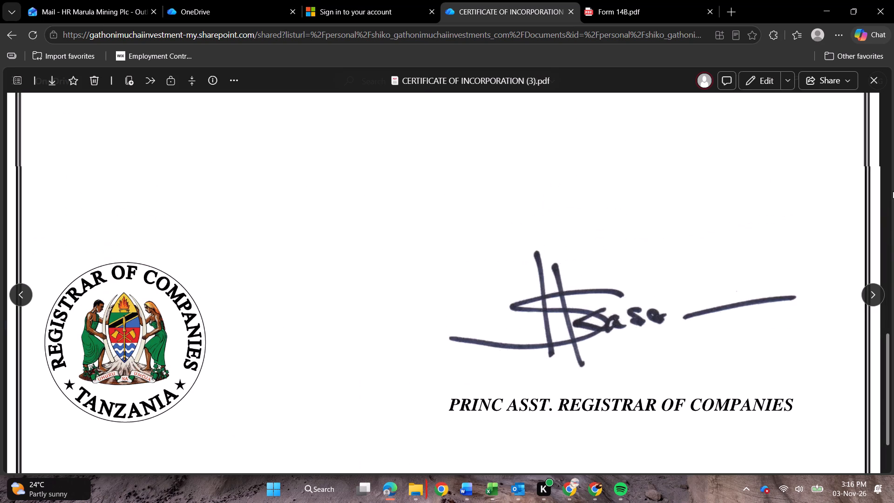
pyautogui.moveTo(893, 191); pyautogui.dragTo(893, 162)
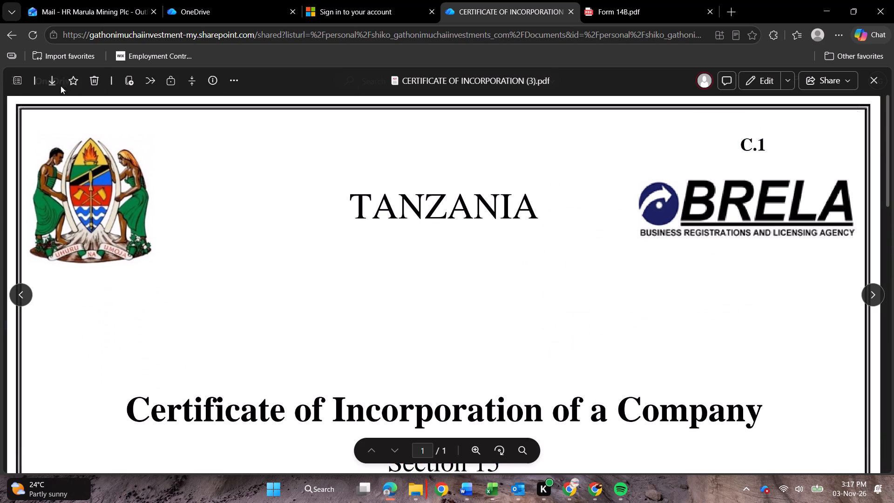
# Download the open CERTIFICATE OF INCORPORATION (3).pdf to the device.
pyautogui.click(54, 85)
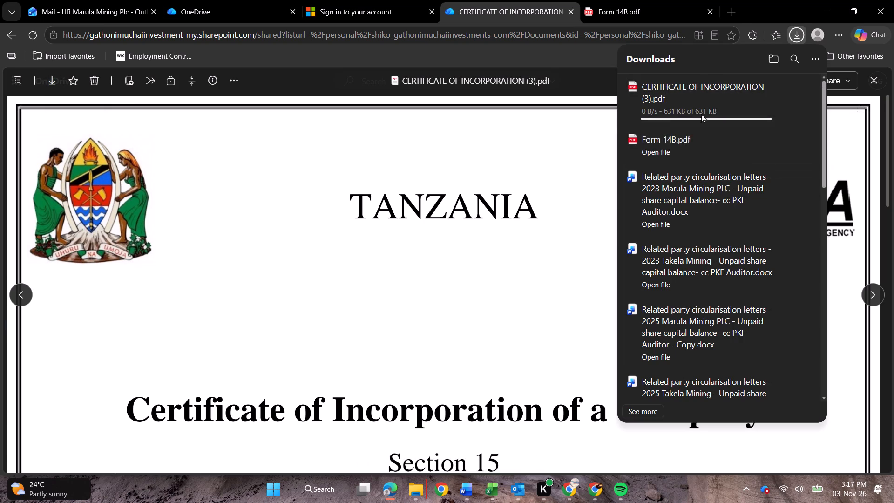
# In File Explorer, move CERTIFICATE OF INCORPORATION (3).pdf from Downloads into the AUDIT REQUIREMENTS folder.
pyautogui.click(416, 493)
pyautogui.click(371, 434)
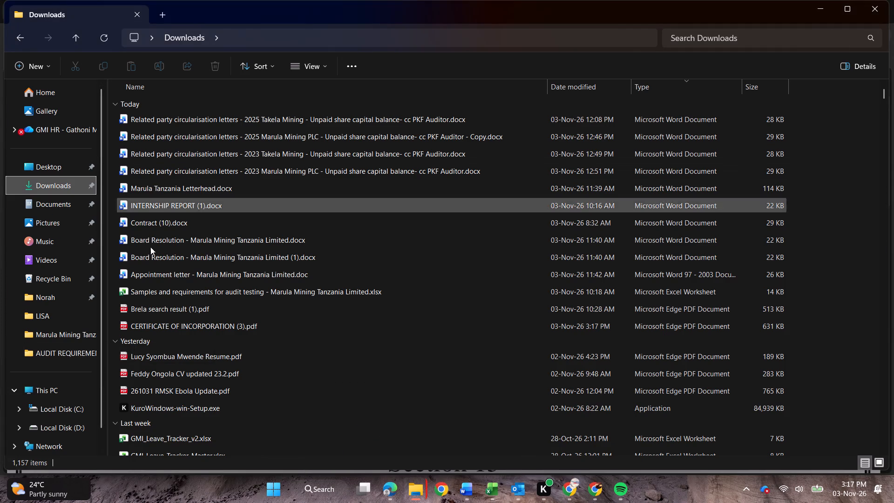
pyautogui.moveTo(157, 326); pyautogui.dragTo(102, 345)
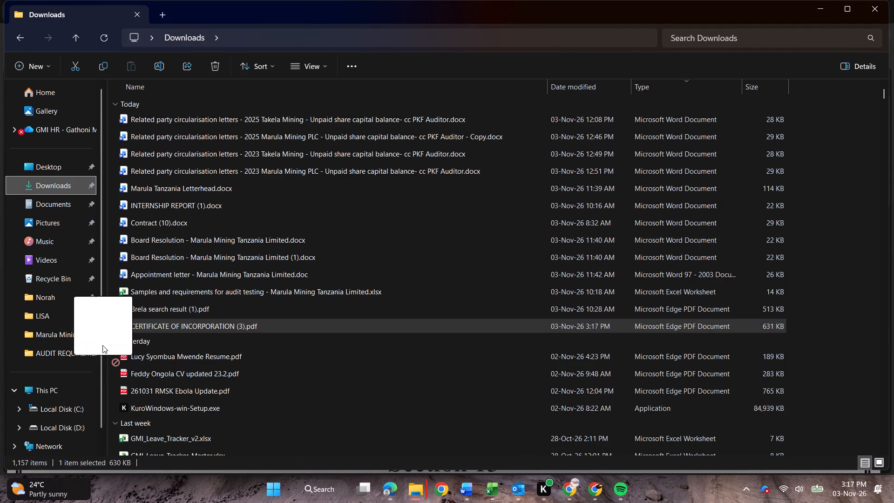
pyautogui.moveTo(102, 345); pyautogui.dragTo(196, 328)
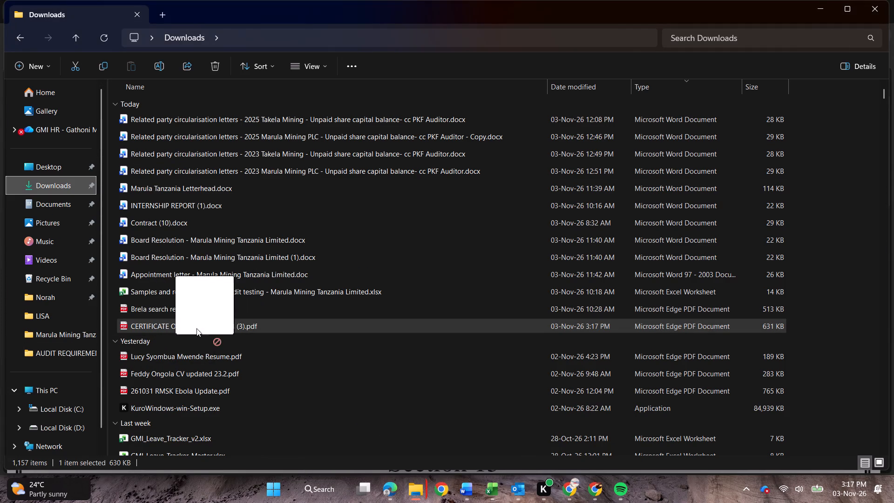
pyautogui.moveTo(196, 328); pyautogui.dragTo(84, 353)
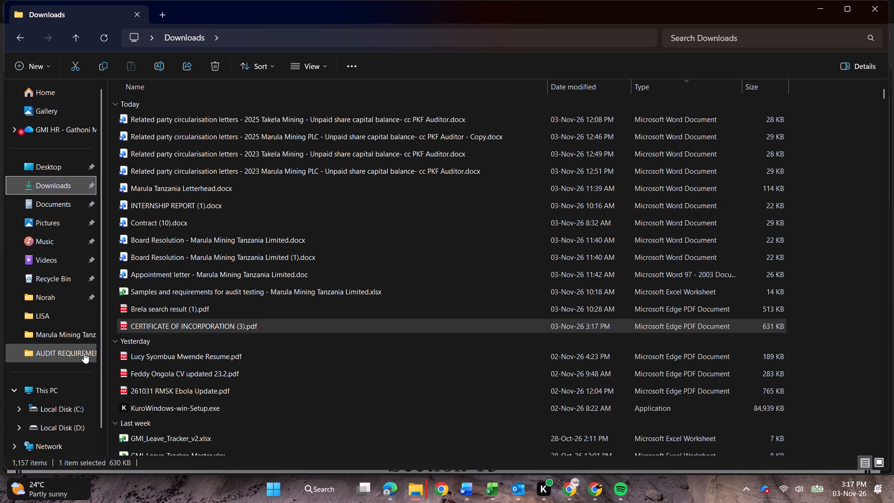
pyautogui.click(418, 496)
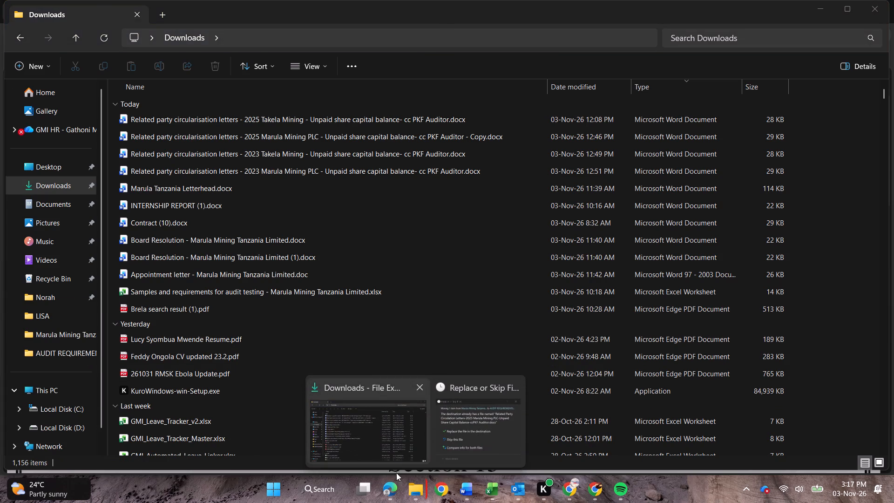
# Switch back to Edge and advance the OneDrive preview to Integrity Pledge (1).pdf, then skim its opening page.
pyautogui.click(388, 494)
pyautogui.click(873, 297)
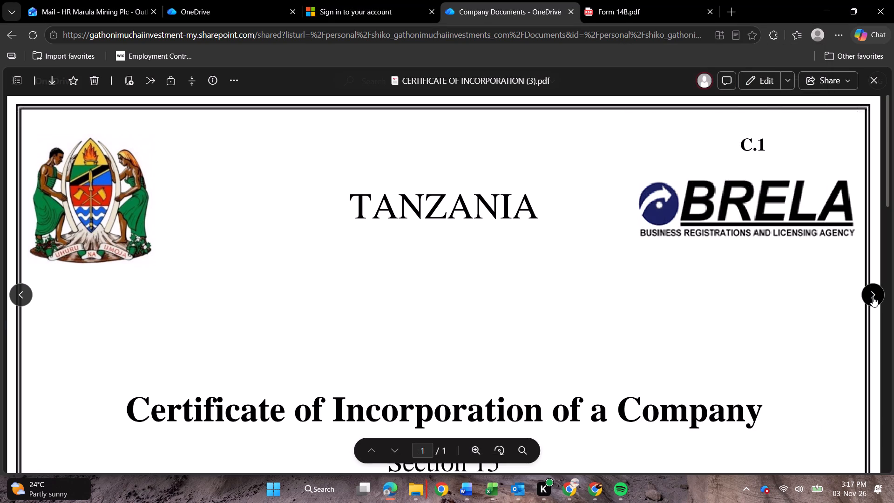
pyautogui.click(873, 297)
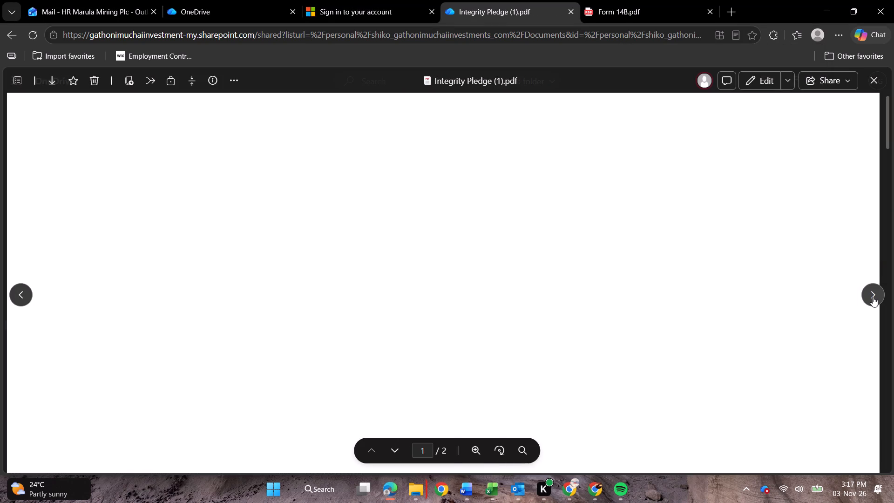
pyautogui.scroll(-1, 836, 290)
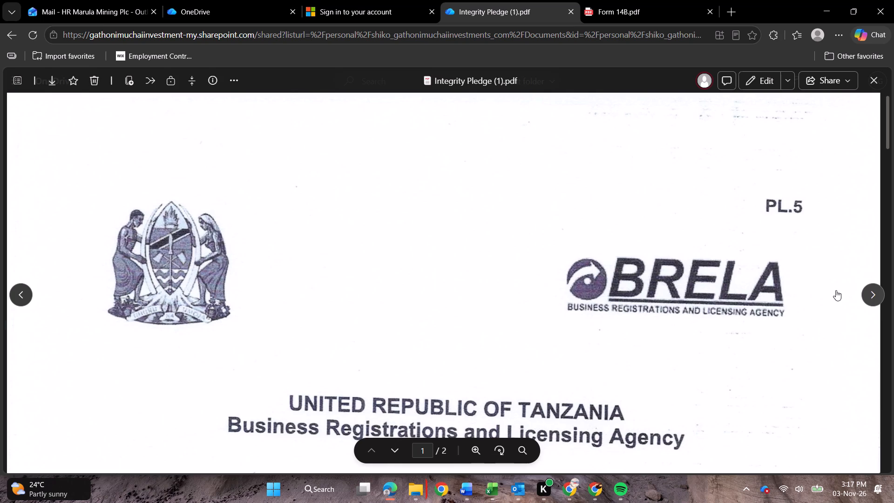
pyautogui.scroll(-3, 836, 290)
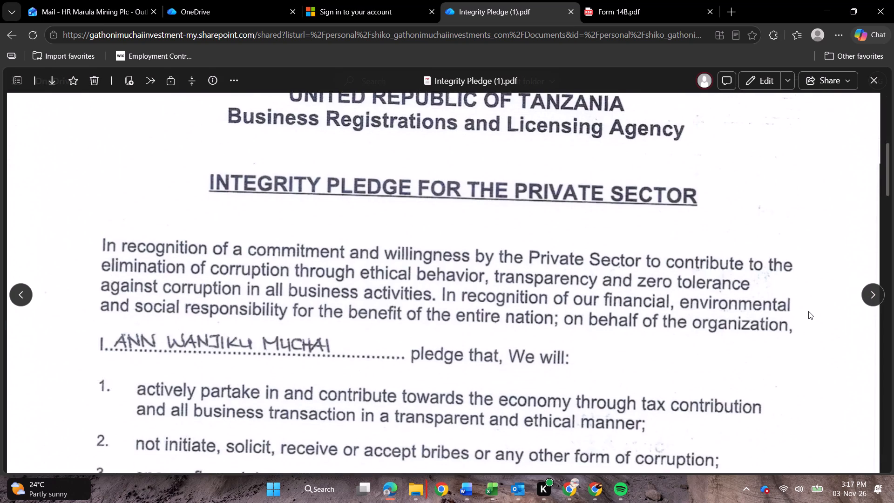
pyautogui.scroll(3, 807, 311)
# Advance past Integrity Pledge.pdf to Marula Mining COI.pdf and view the beginning of the certificate.
pyautogui.click(872, 299)
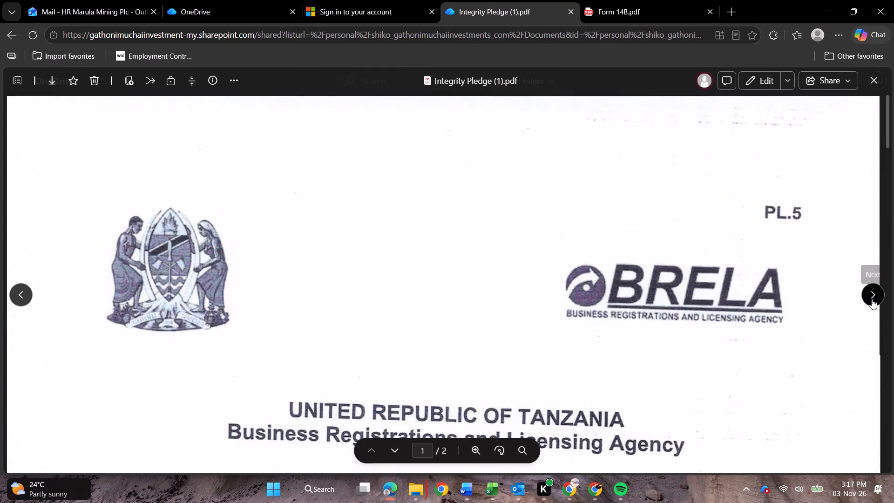
pyautogui.click(872, 299)
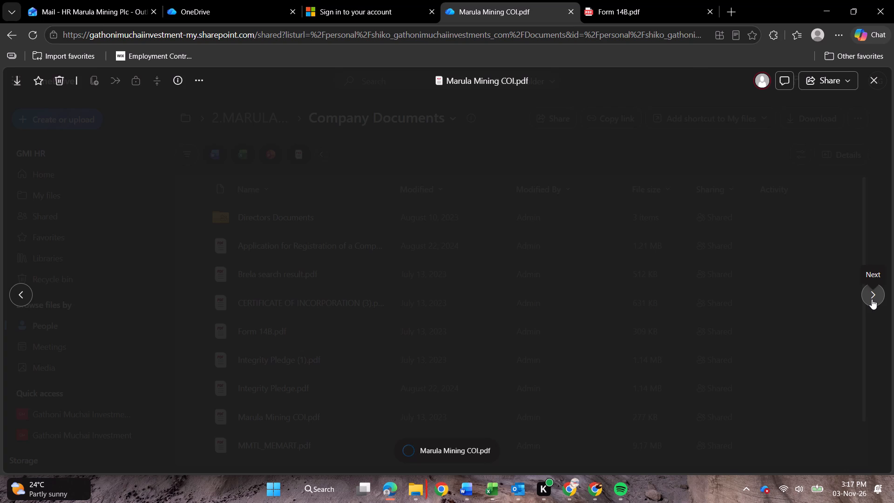
pyautogui.scroll(-2, 650, 295)
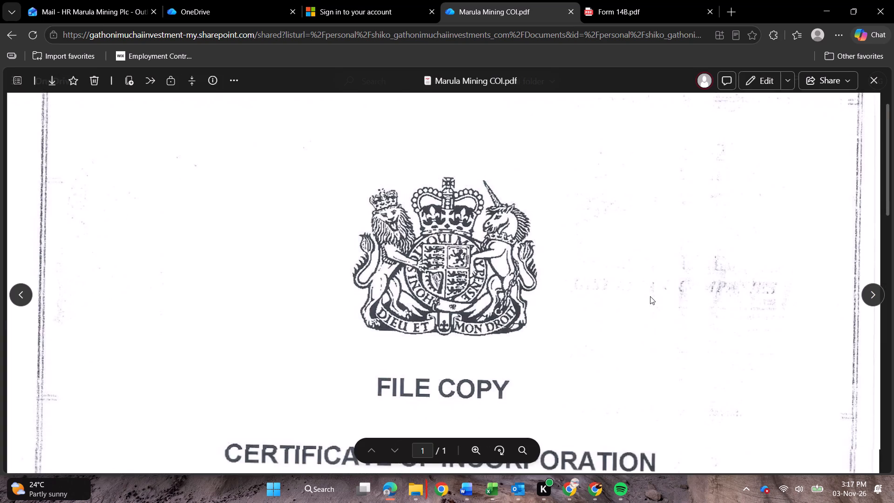
# Advance past MMTL_MEMART.pdf to signed consolidate form.pdf and review its director, company secretary, shareholder and signature sections.
pyautogui.click(877, 296)
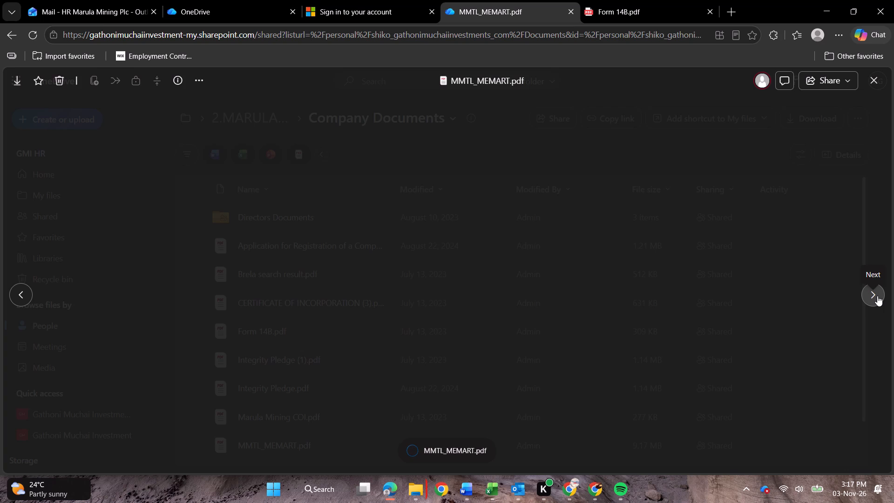
pyautogui.click(877, 296)
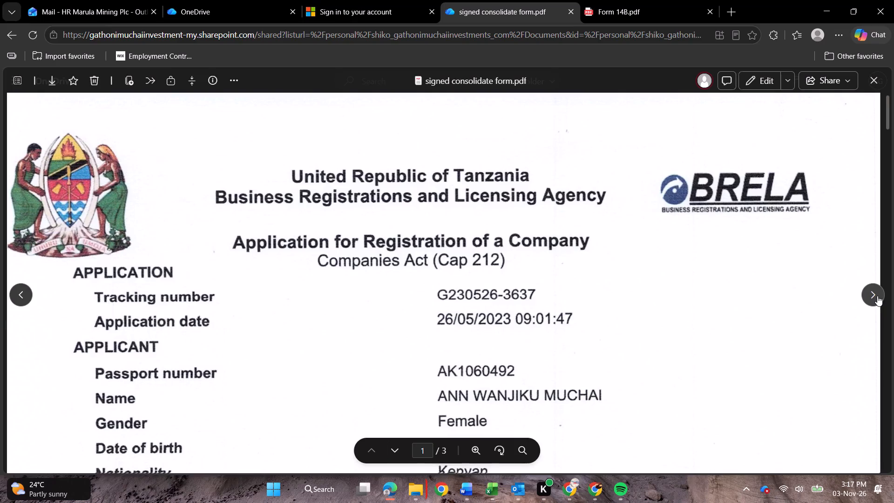
pyautogui.scroll(-3, 667, 329)
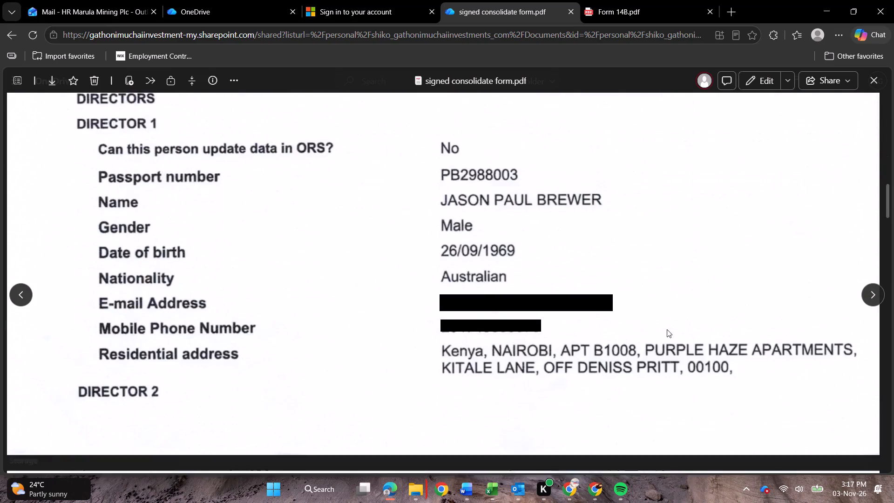
pyautogui.scroll(-2, 667, 329)
pyautogui.scroll(1, 667, 329)
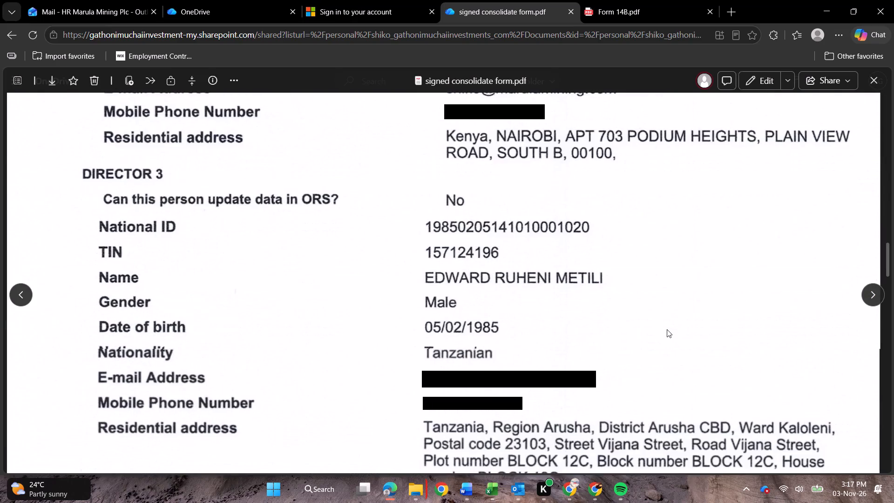
pyautogui.scroll(-1, 667, 329)
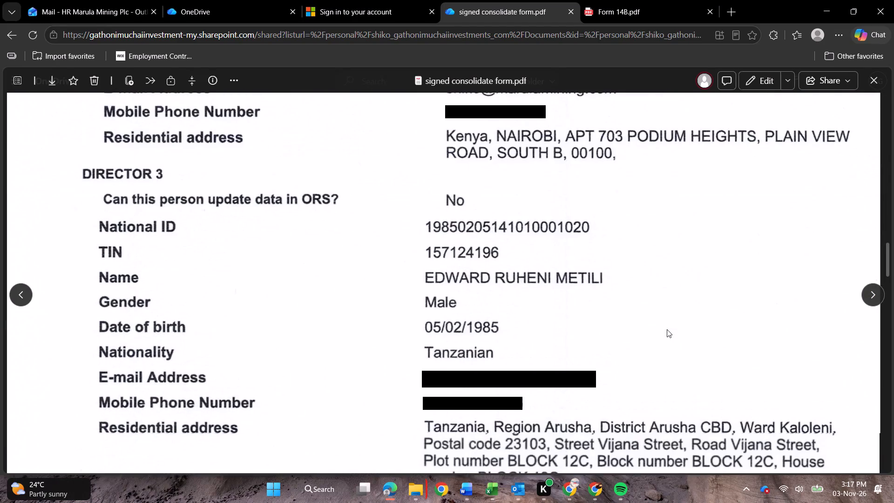
pyautogui.scroll(-1, 667, 329)
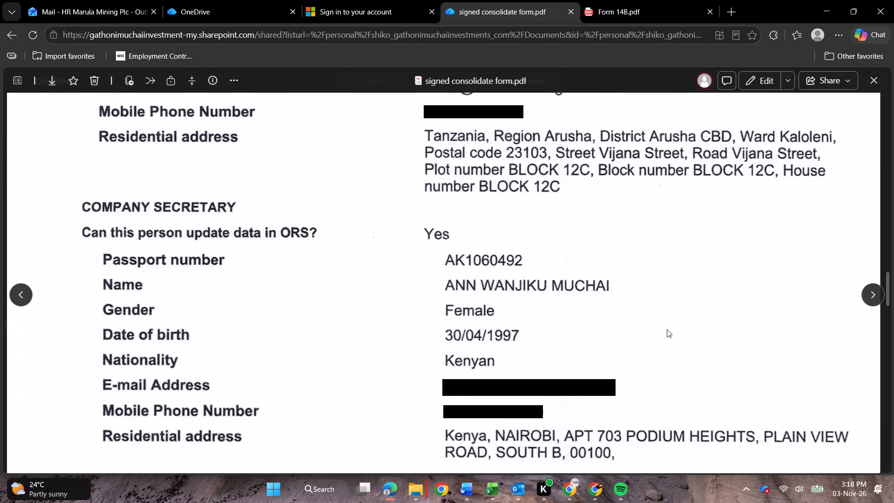
pyautogui.scroll(-2, 667, 329)
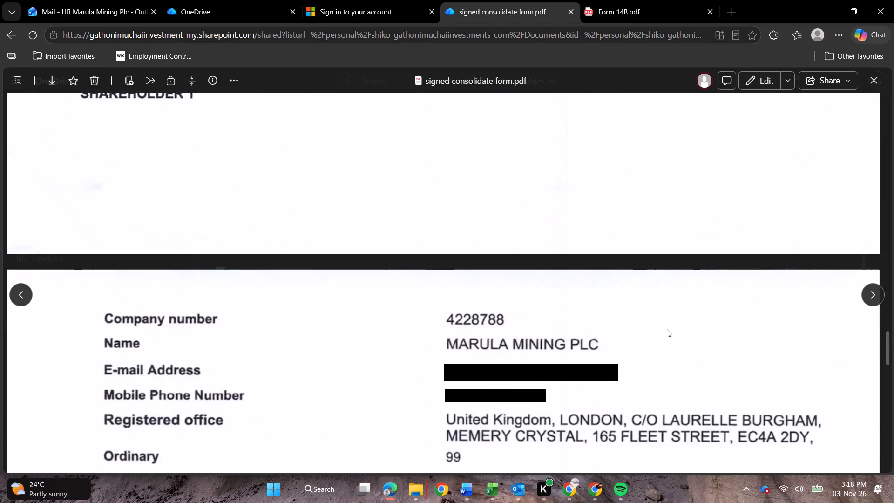
pyautogui.scroll(-3, 667, 329)
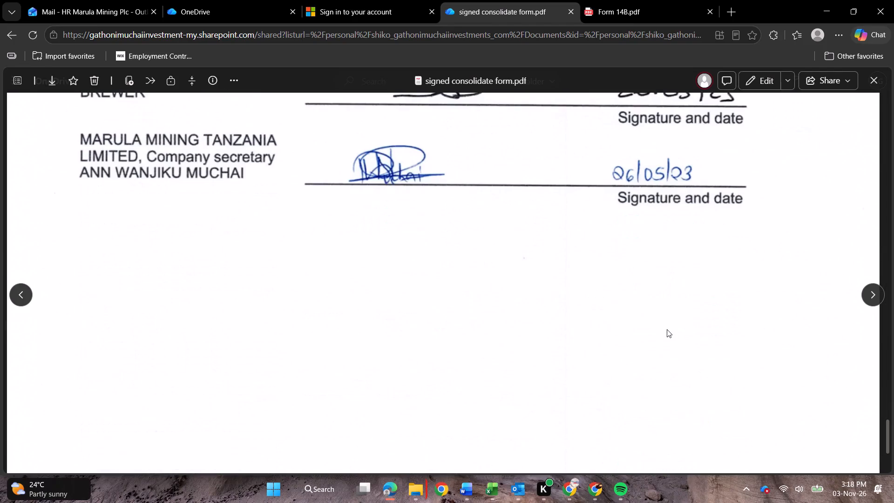
# View Takela COI.pdf from the company name to the registrar's signature, then close it to return to the Company Documents folder.
pyautogui.click(865, 296)
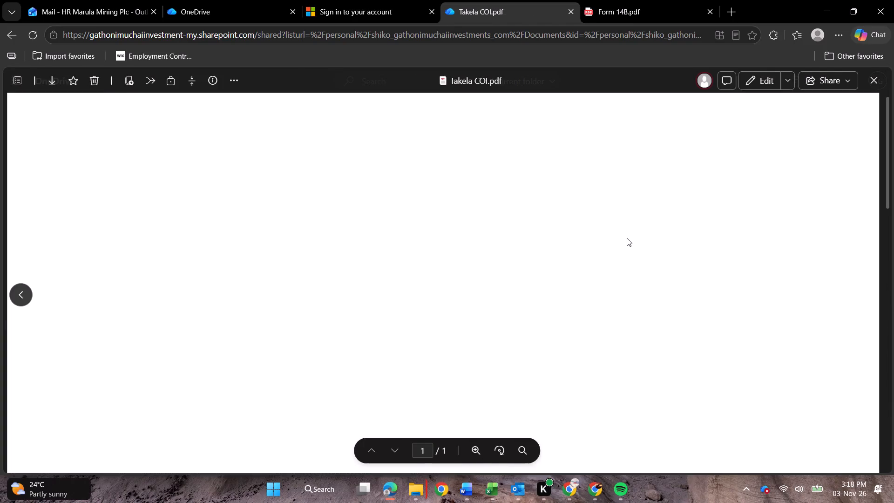
pyautogui.scroll(-1, 627, 238)
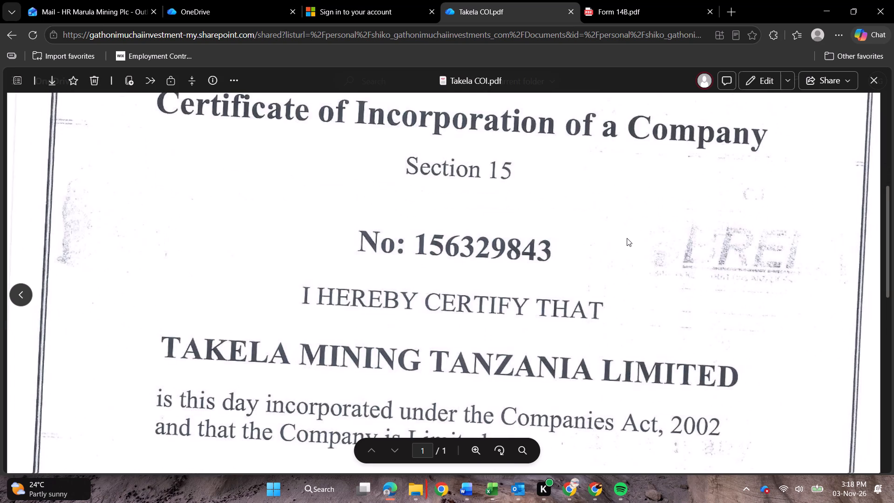
pyautogui.scroll(-2, 627, 238)
pyautogui.scroll(1, 627, 238)
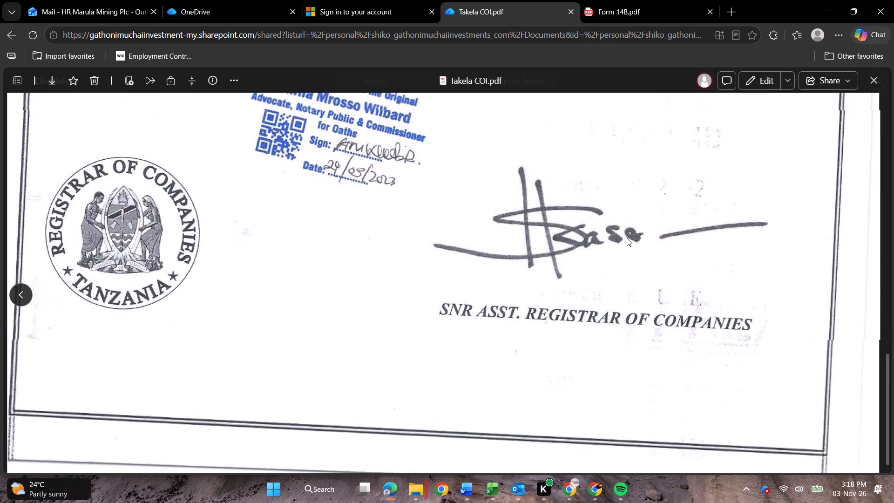
pyautogui.scroll(1, 627, 238)
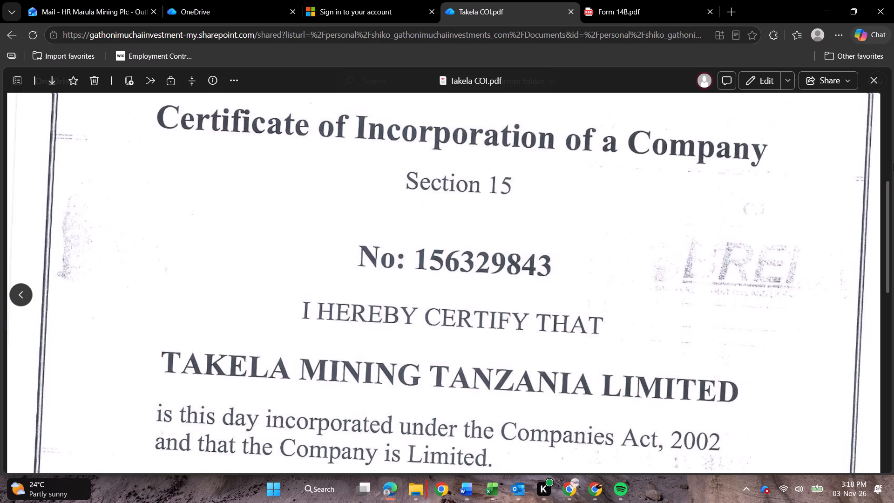
pyautogui.click(880, 86)
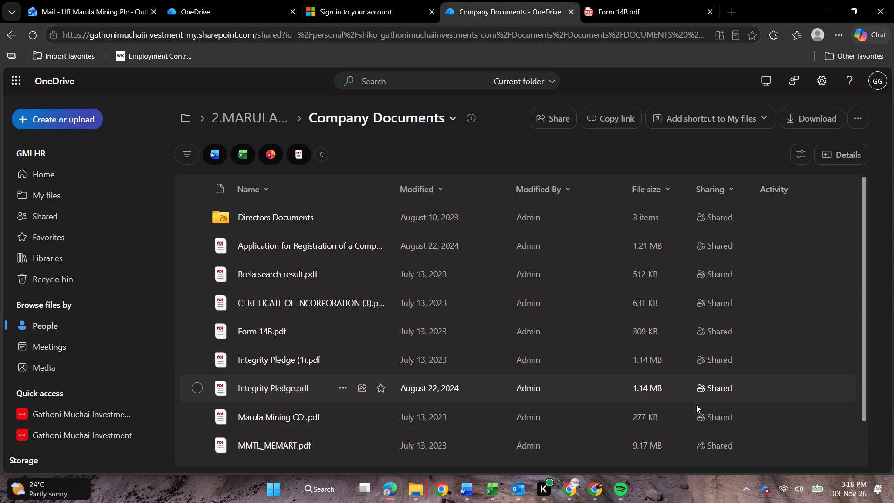
# Check the Directors Documents subfolder, then return to Company Documents and look through its complete file list.
pyautogui.doubleClick(281, 219)
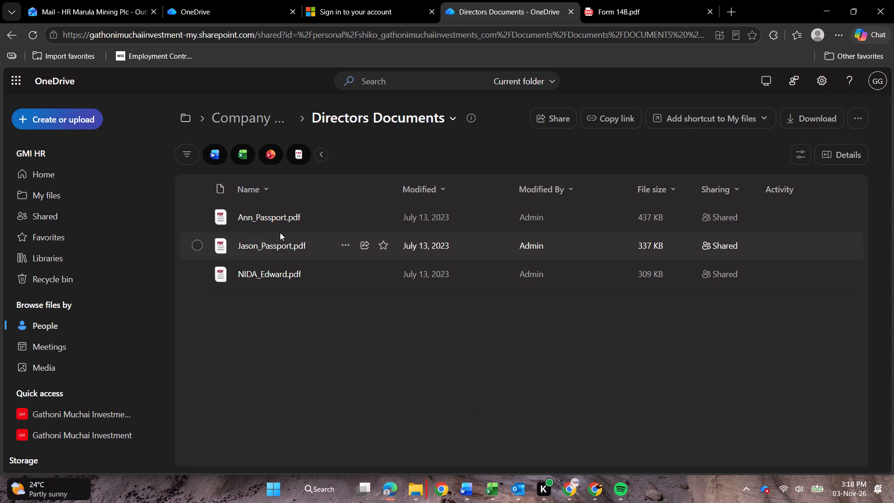
pyautogui.click(7, 38)
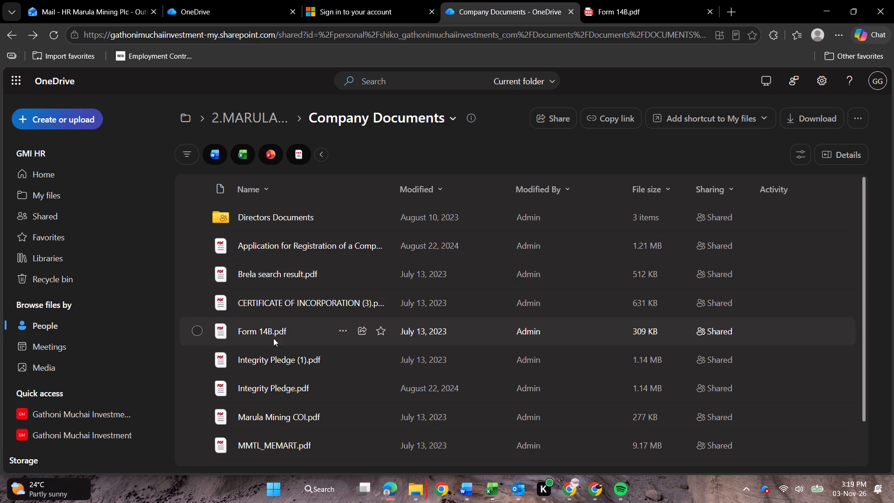
pyautogui.scroll(-2, 273, 338)
pyautogui.scroll(-1, 287, 451)
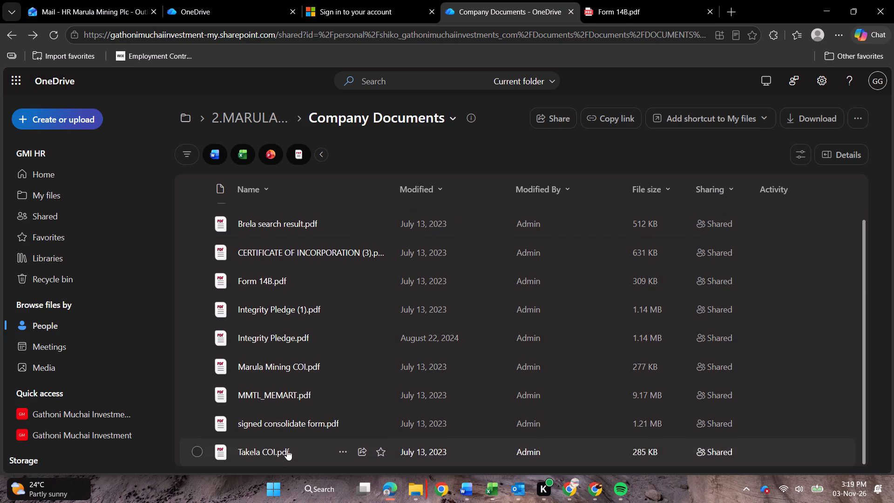
pyautogui.scroll(6, 285, 434)
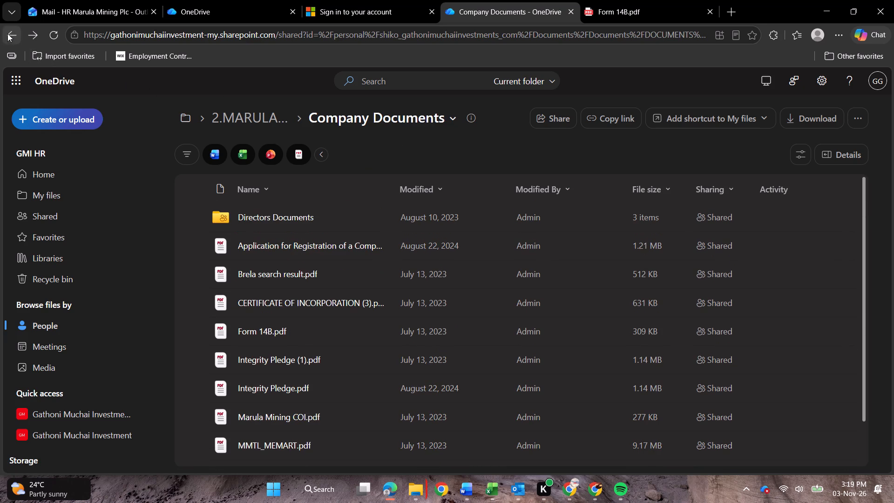
# Go up to the Marula Mining Tanzania folder, check its Registration Documents subfolder, and return to the parent folder.
pyautogui.click(6, 37)
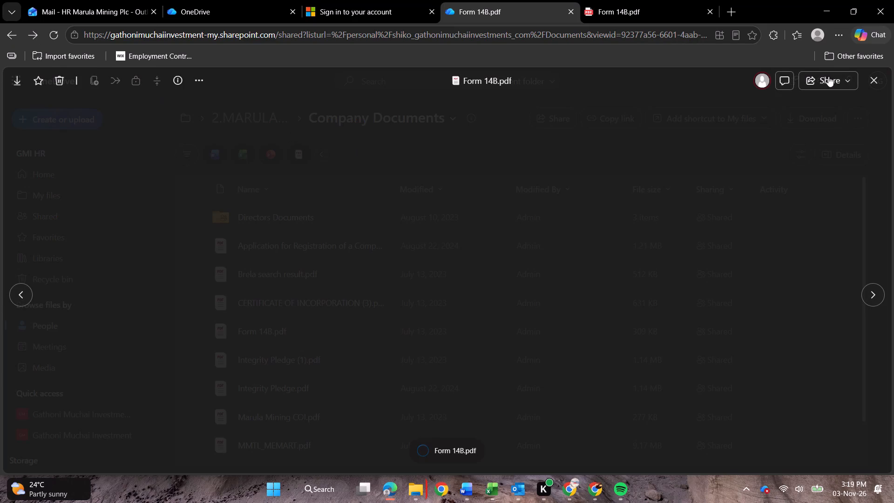
pyautogui.click(867, 78)
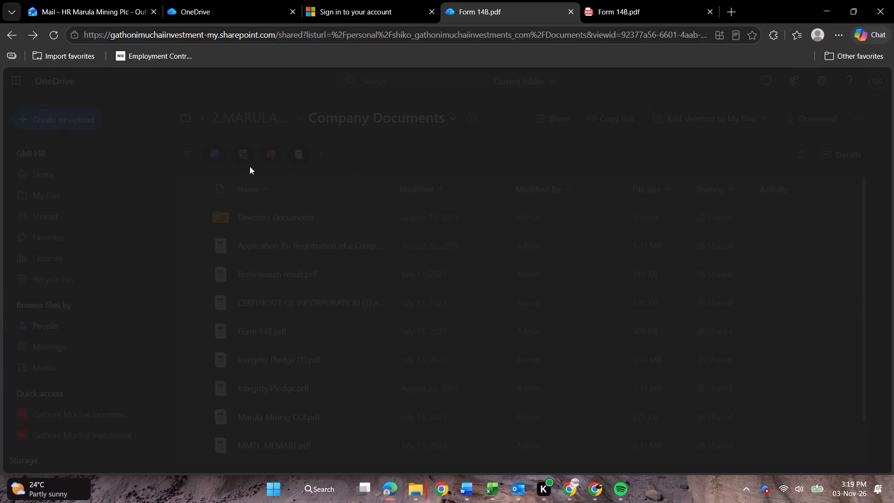
pyautogui.click(269, 120)
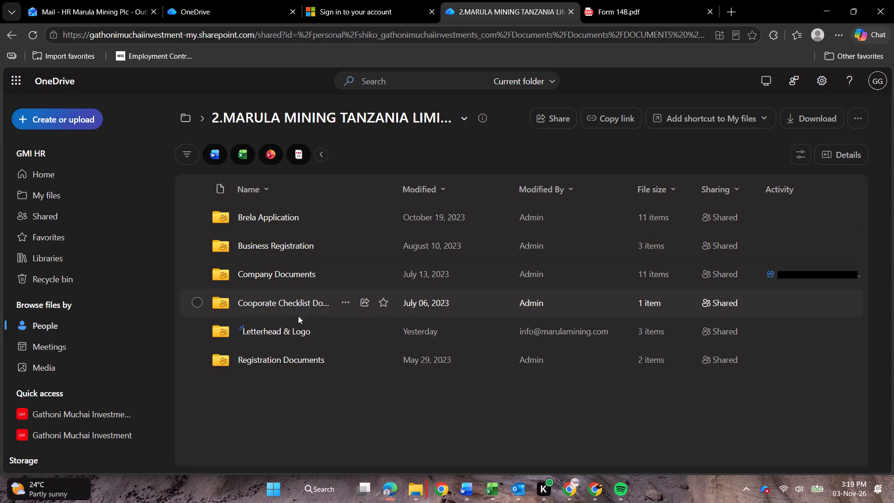
pyautogui.doubleClick(298, 357)
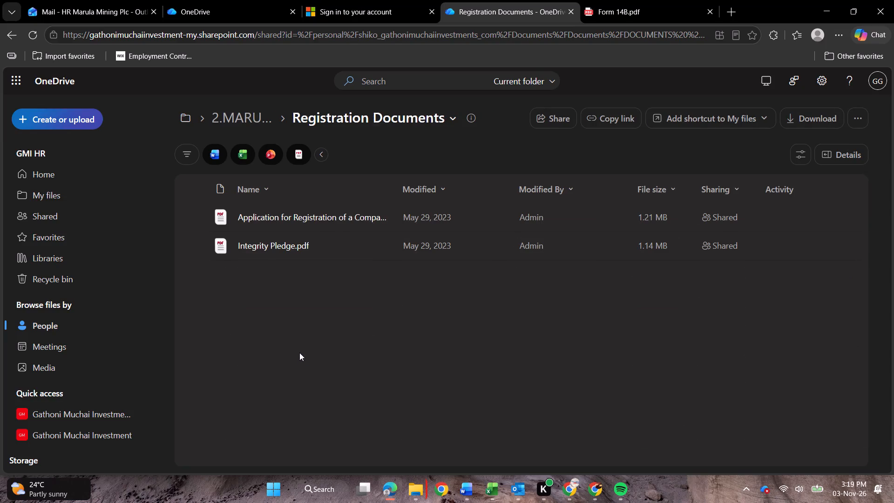
pyautogui.click(251, 124)
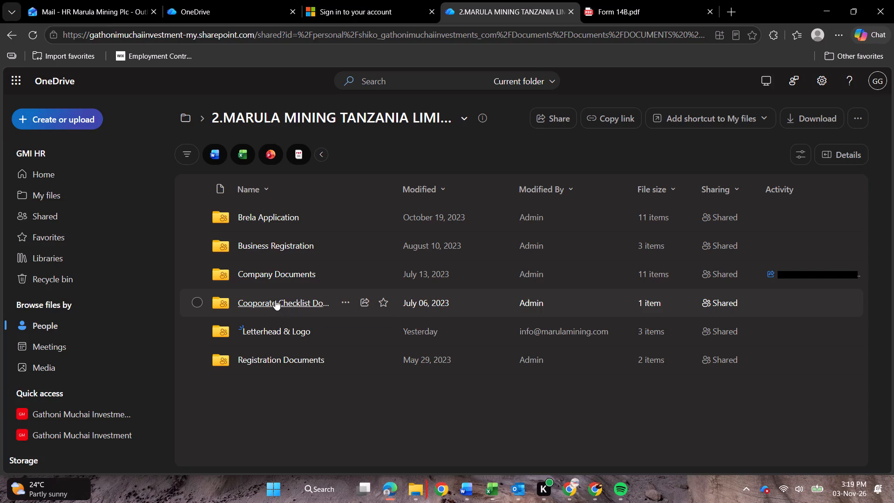
# Reopen the Company Documents folder and look through its complete file list.
pyautogui.doubleClick(277, 279)
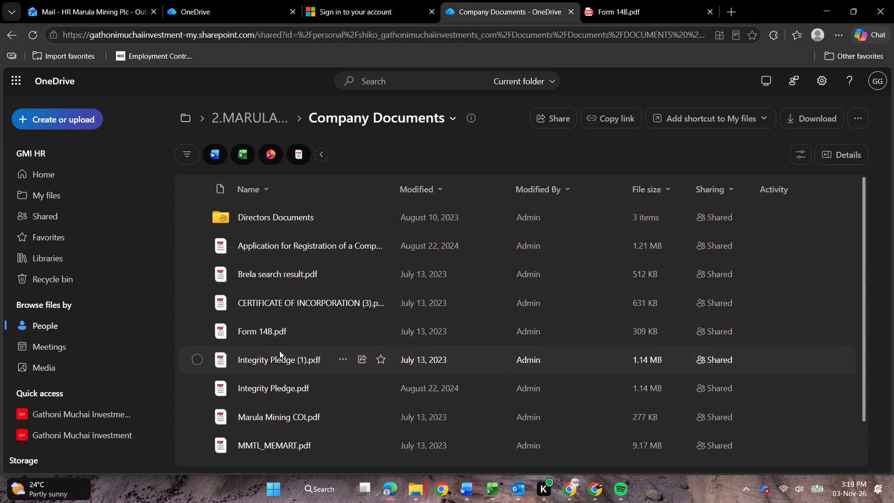
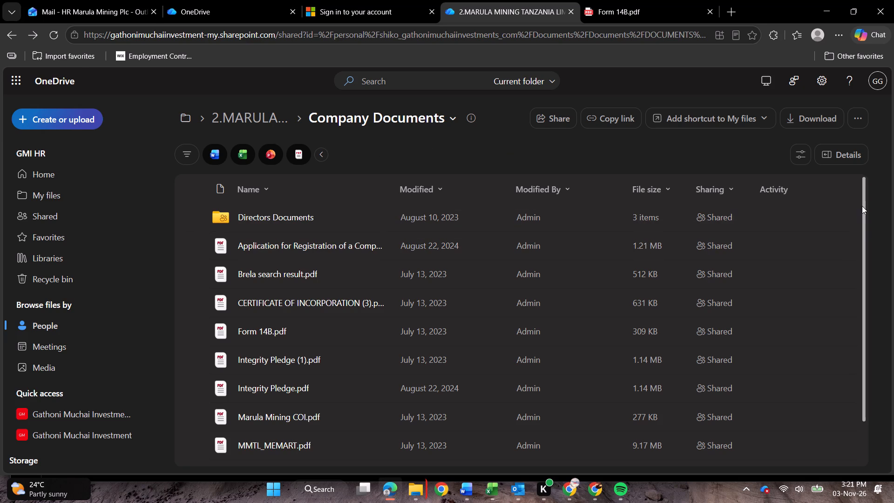
# Leave Company Documents and go back through the previously visited Marula Mining Tanzania folders to the "Marula mining tanzania" search results.
pyautogui.moveTo(862, 206); pyautogui.dragTo(857, 186)
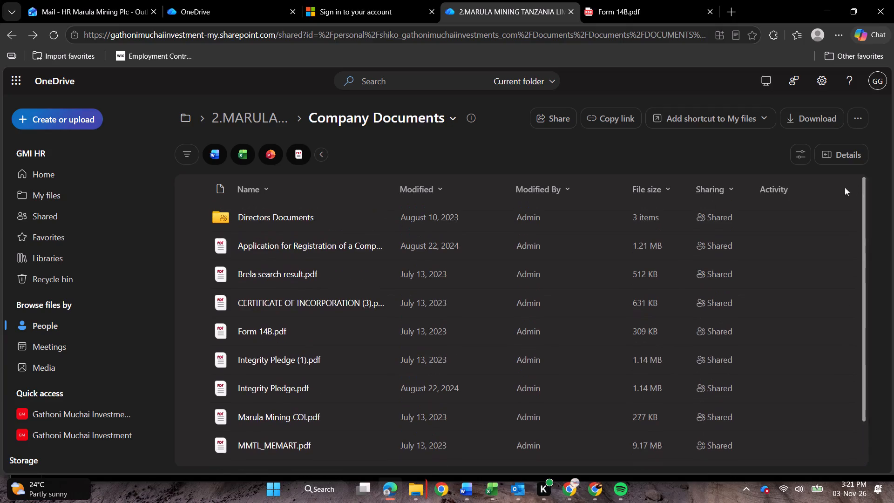
pyautogui.click(250, 117)
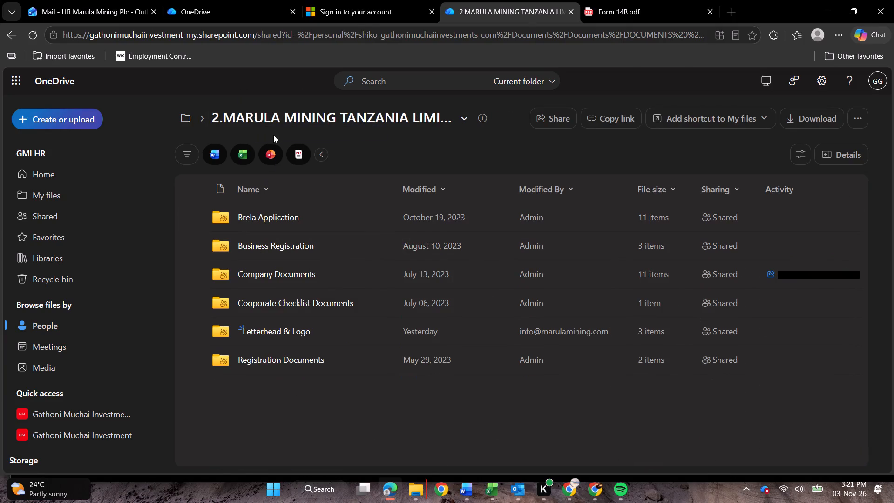
pyautogui.click(9, 42)
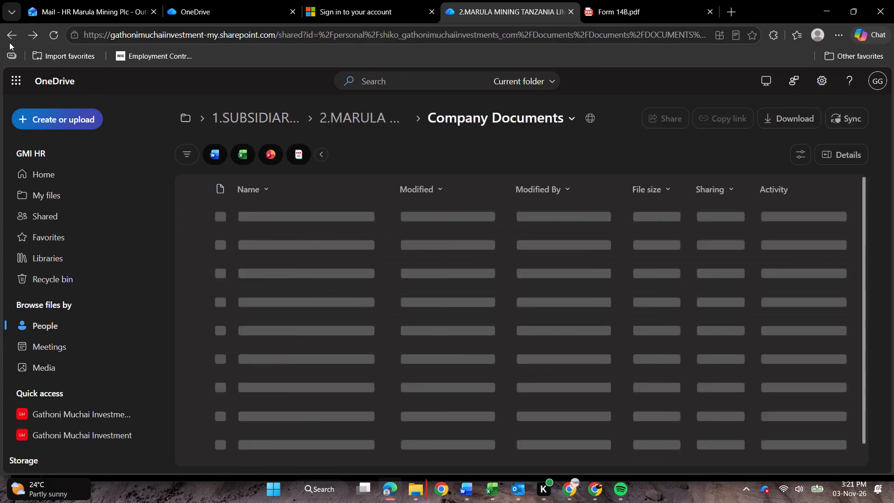
pyautogui.click(9, 42)
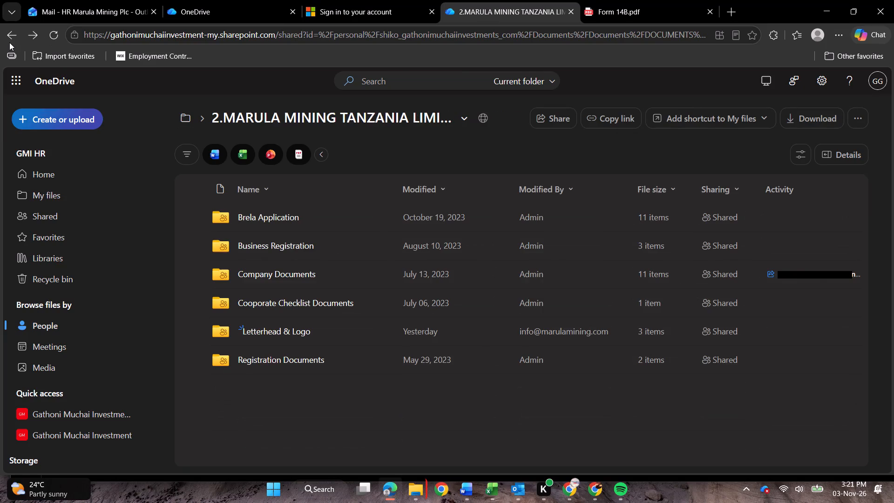
pyautogui.click(9, 42)
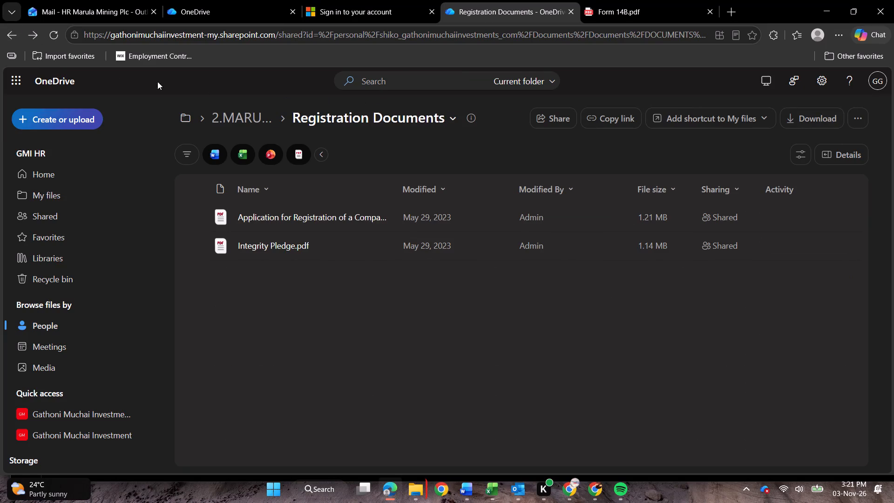
pyautogui.click(10, 34)
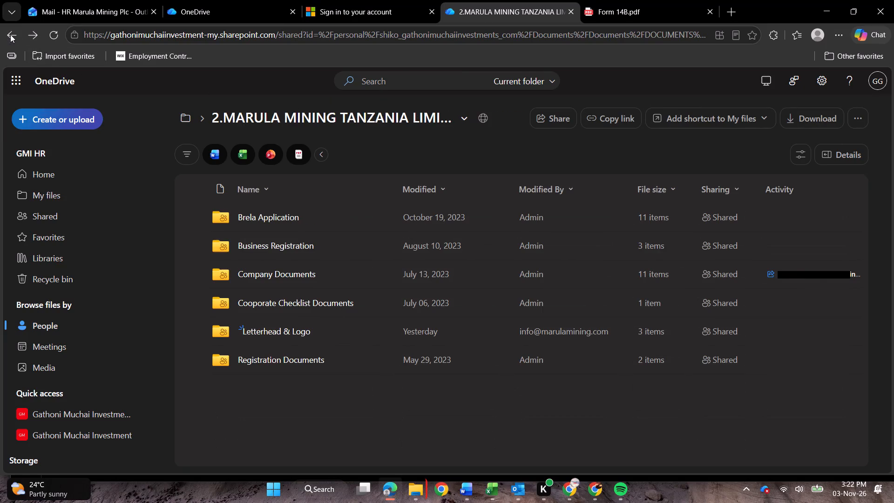
pyautogui.click(10, 34)
pyautogui.click(10, 34)
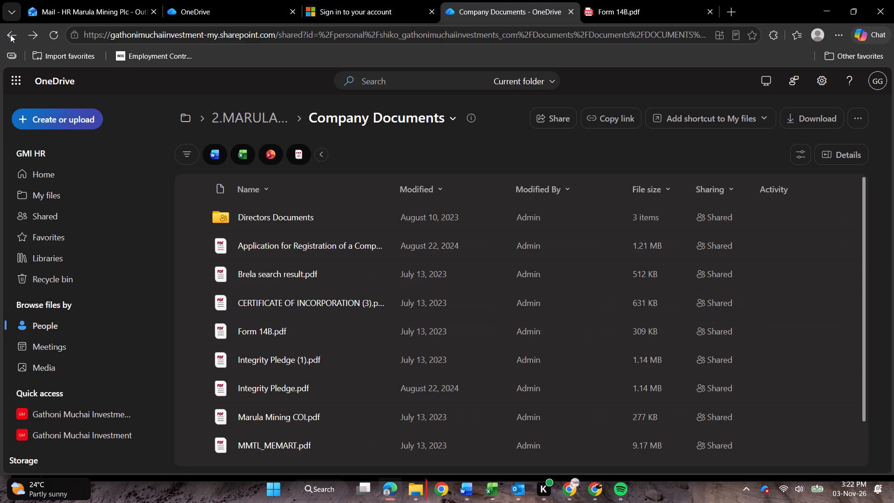
pyautogui.click(10, 34)
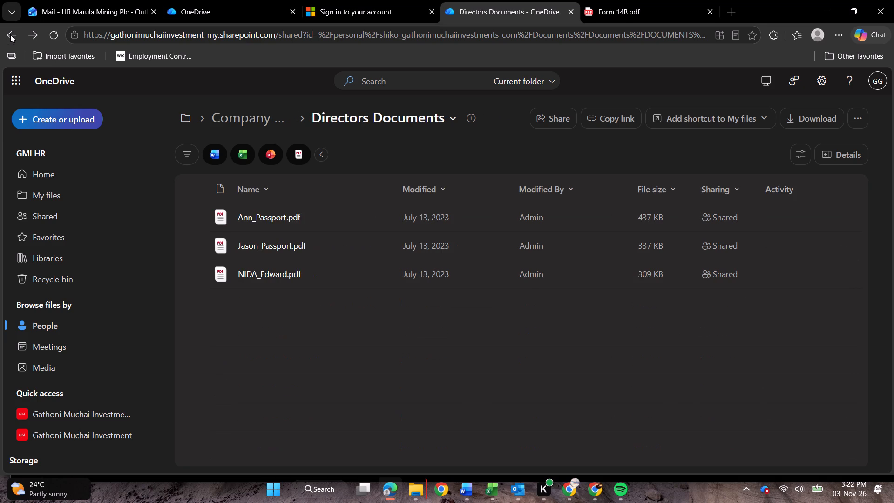
pyautogui.click(10, 34)
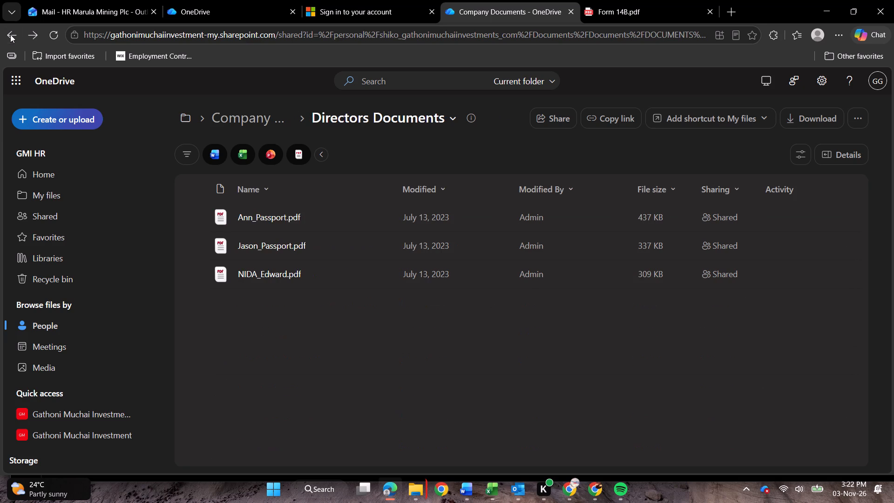
pyautogui.click(10, 34)
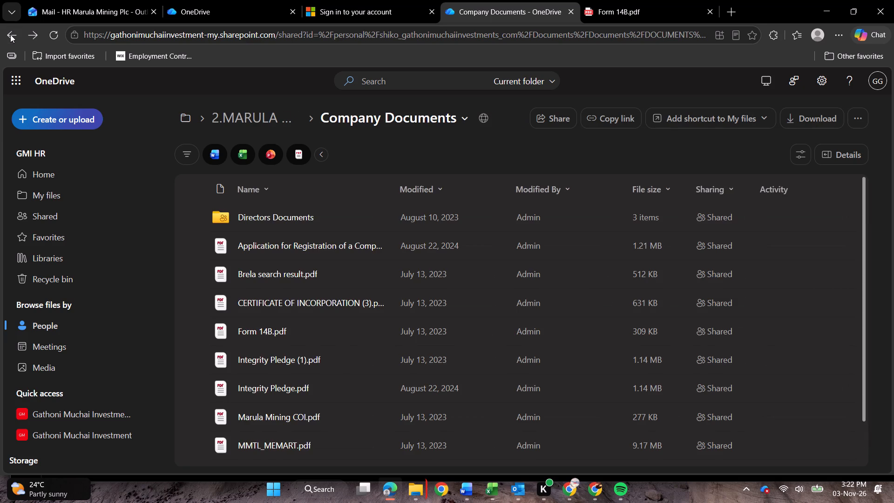
pyautogui.click(10, 34)
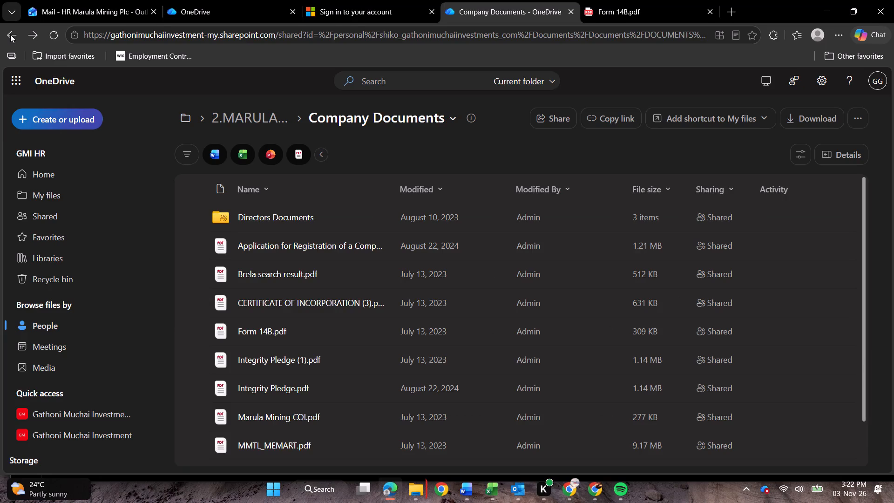
pyautogui.click(10, 34)
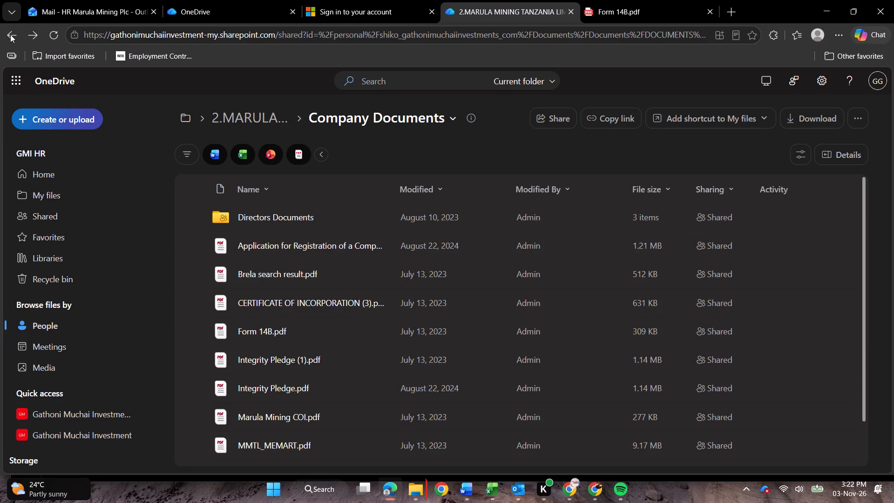
pyautogui.click(10, 34)
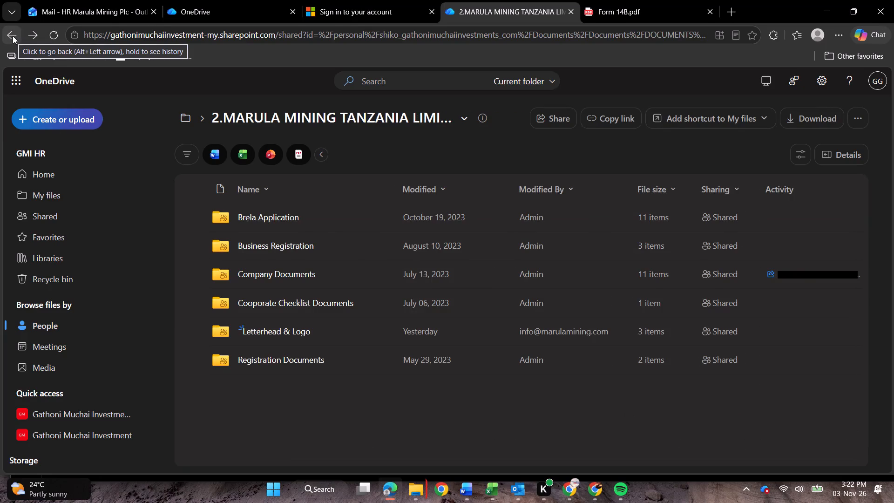
pyautogui.click(13, 36)
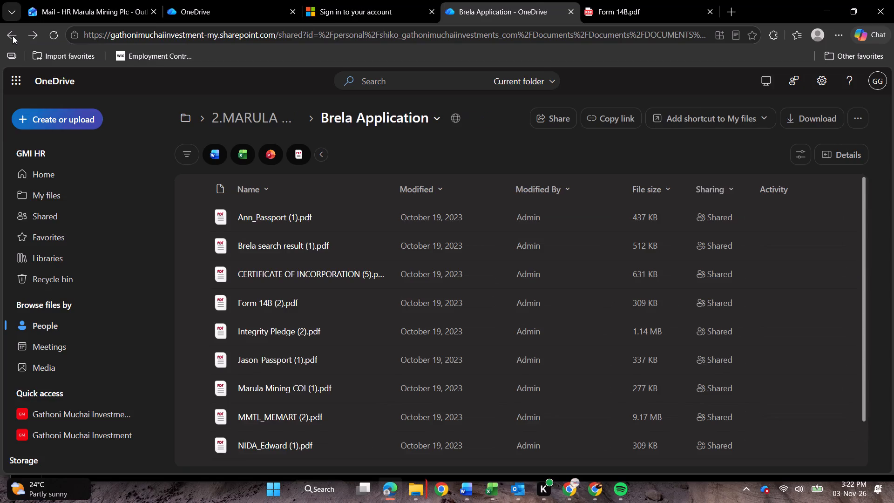
pyautogui.click(13, 36)
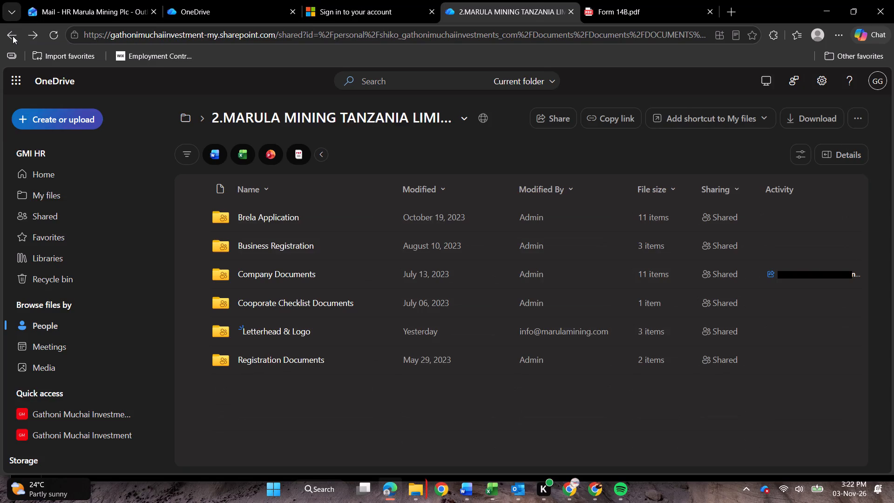
pyautogui.click(13, 36)
# Search all files for "Takela Mining".
pyautogui.tripleClick(426, 82)
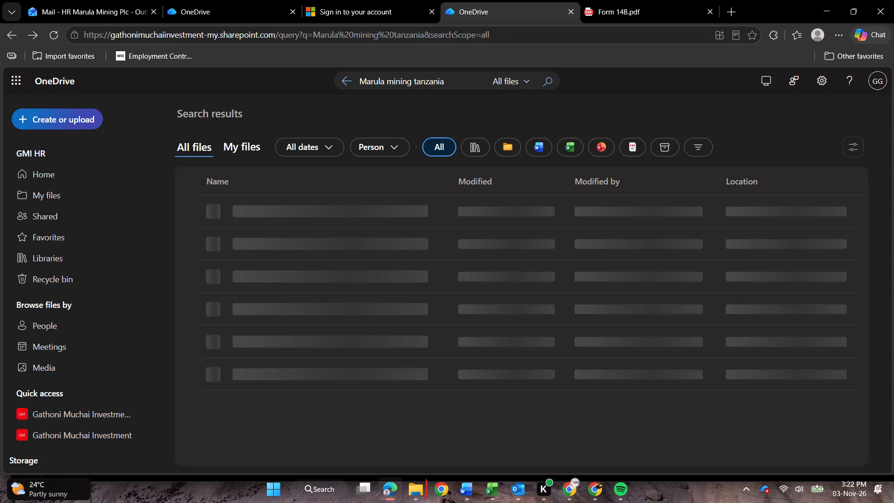
pyautogui.click(426, 82)
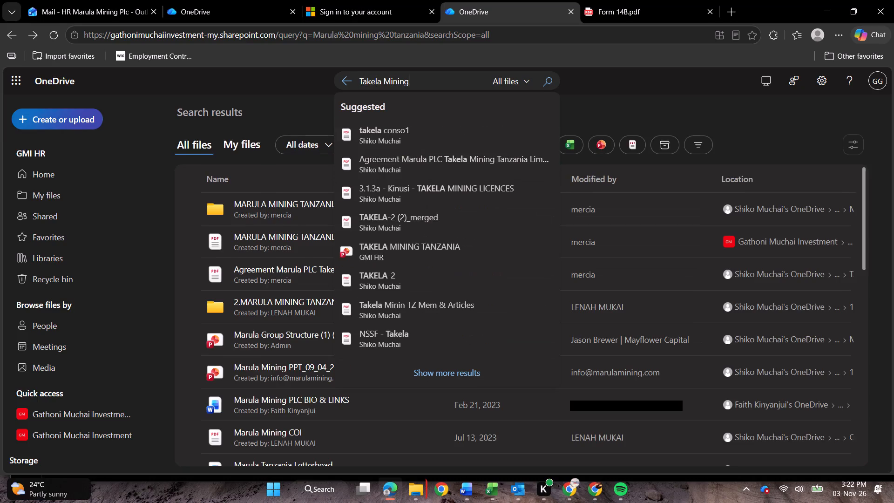
pyautogui.press('Return')
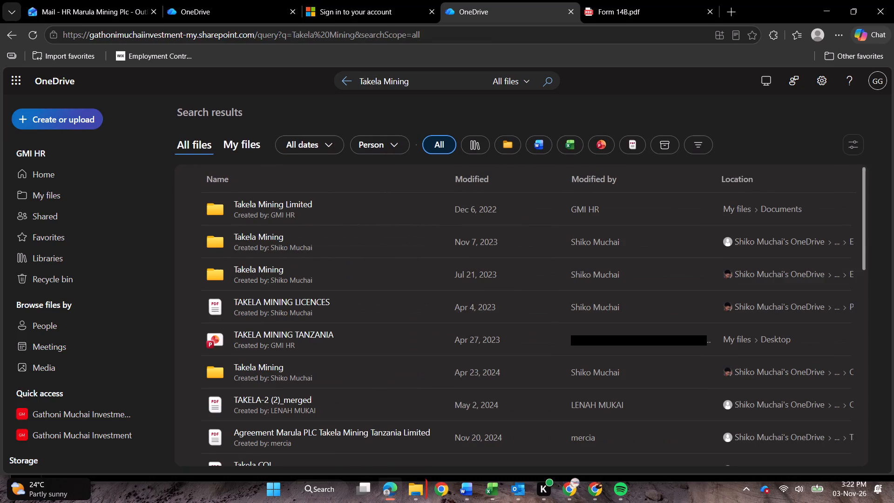
# Look through the search results, check the contents of the TAKELA MINING TANZANIA LIMITED folder, and return to the results.
pyautogui.scroll(-6, 253, 111)
pyautogui.scroll(-3, 369, 391)
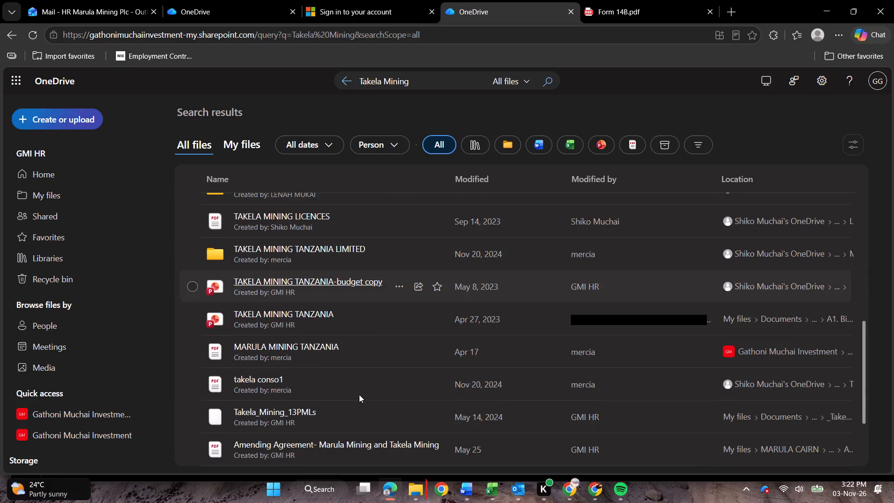
pyautogui.scroll(-4, 359, 394)
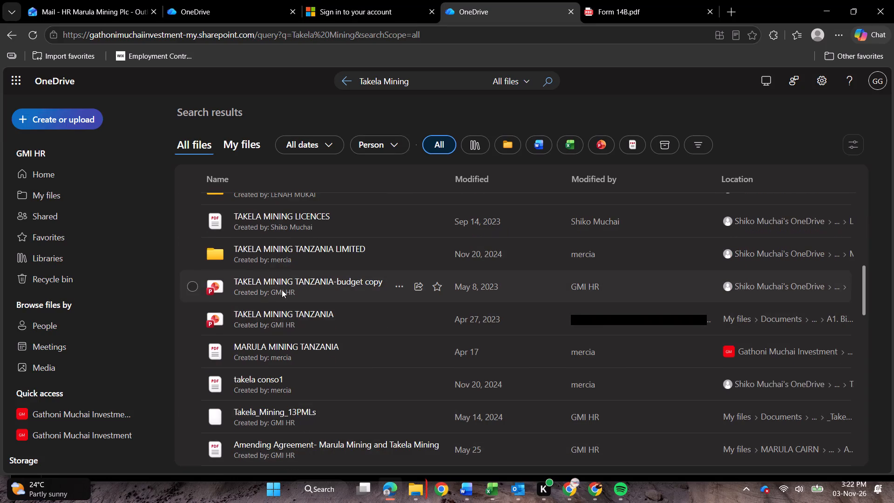
pyautogui.doubleClick(315, 253)
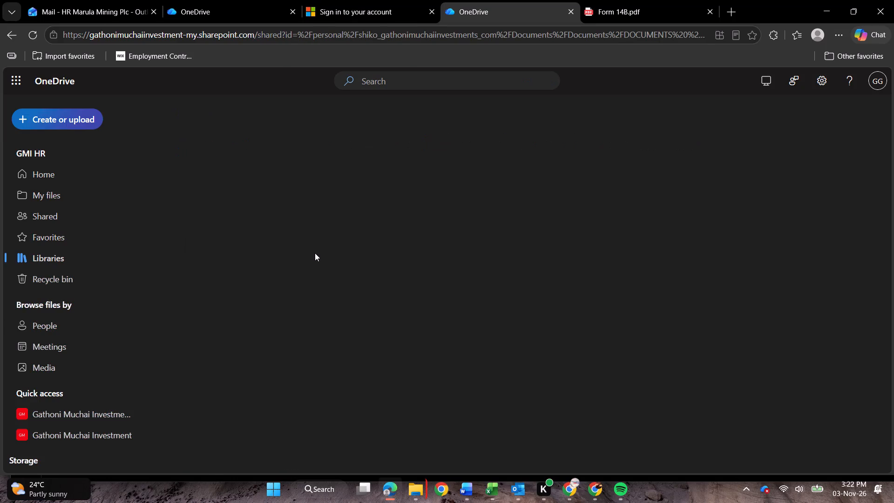
pyautogui.click(14, 37)
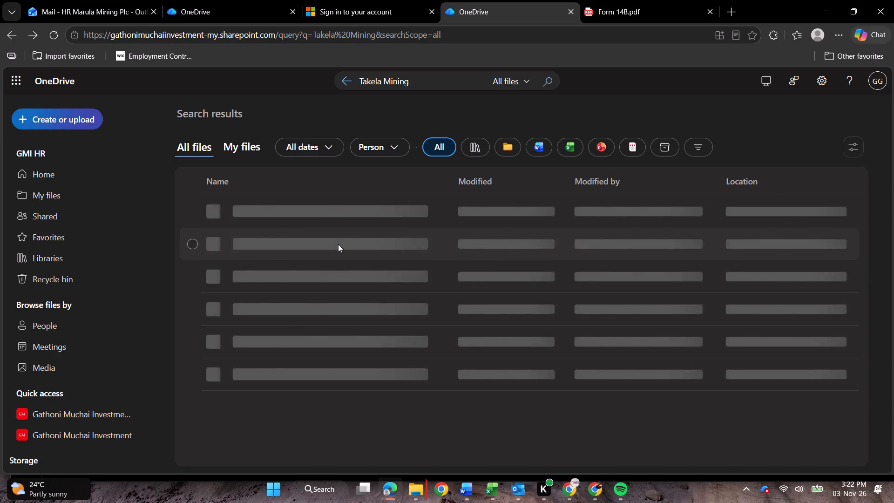
# Check the contents of the Takela Mining Limited folder stored under My files, Documents, and return to the search results.
pyautogui.doubleClick(290, 204)
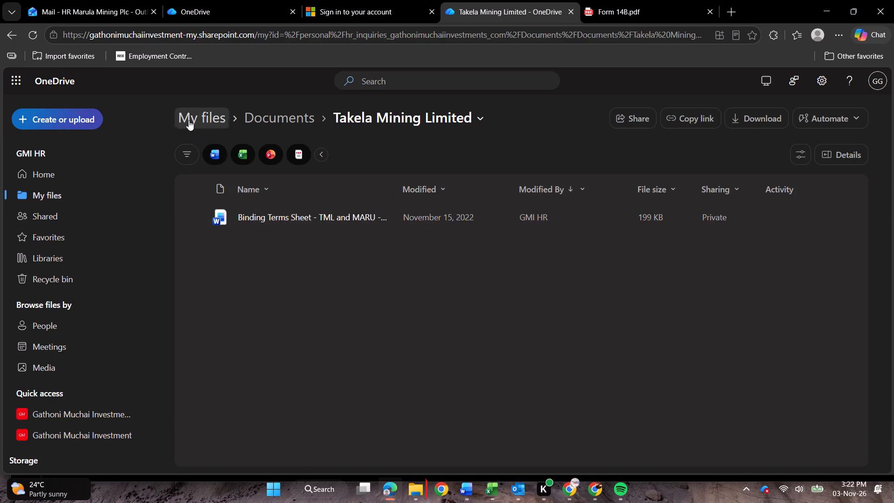
pyautogui.click(12, 35)
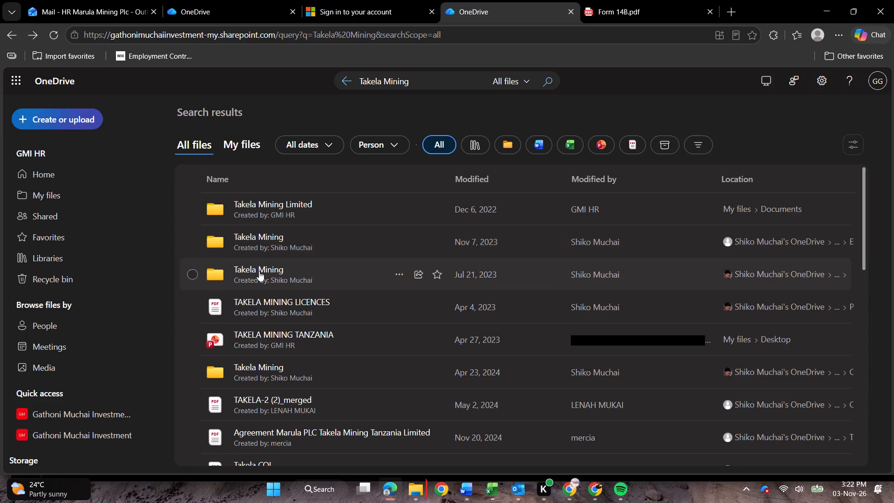
# Check the contents of the Takela Mining folder modified on Nov 7, 2023, and return to the search results.
pyautogui.doubleClick(269, 237)
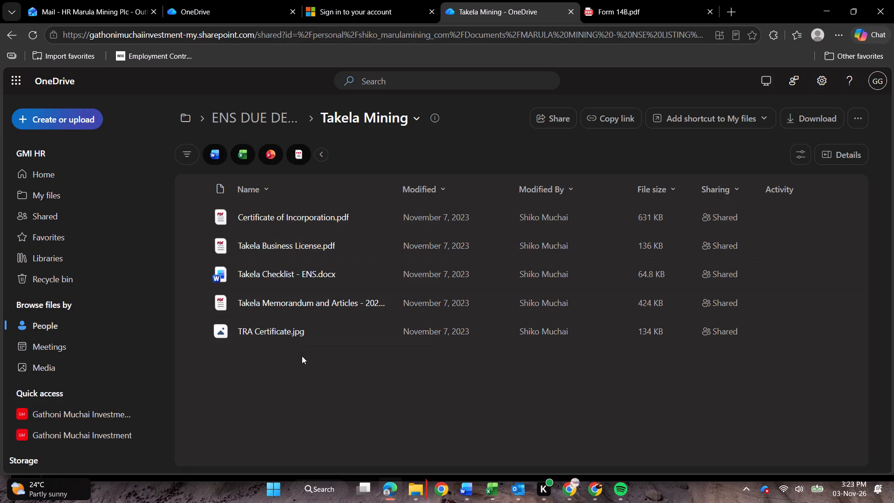
pyautogui.click(16, 35)
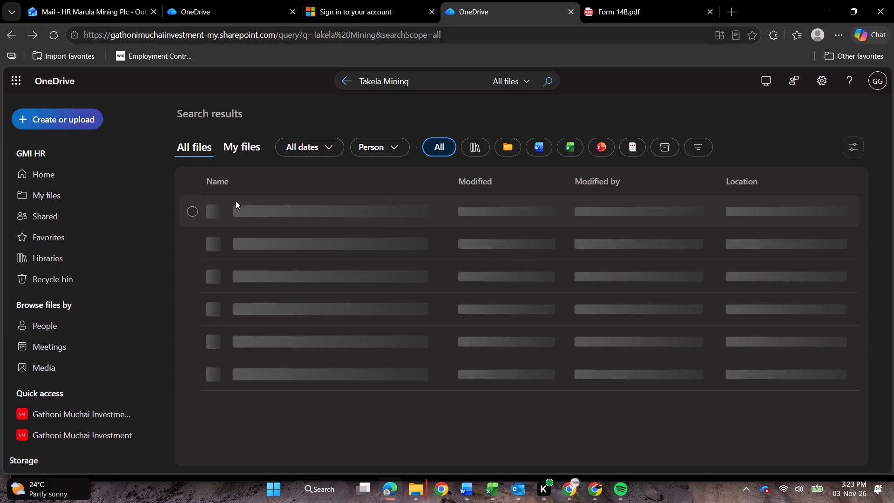
# Open the Takela Mining folder modified on Apr 23, 2024, from the search results to check its contents.
pyautogui.doubleClick(264, 370)
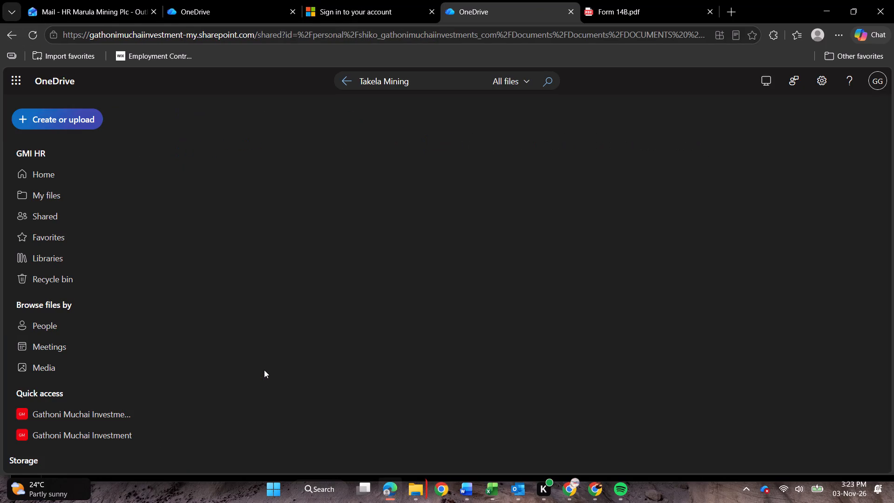
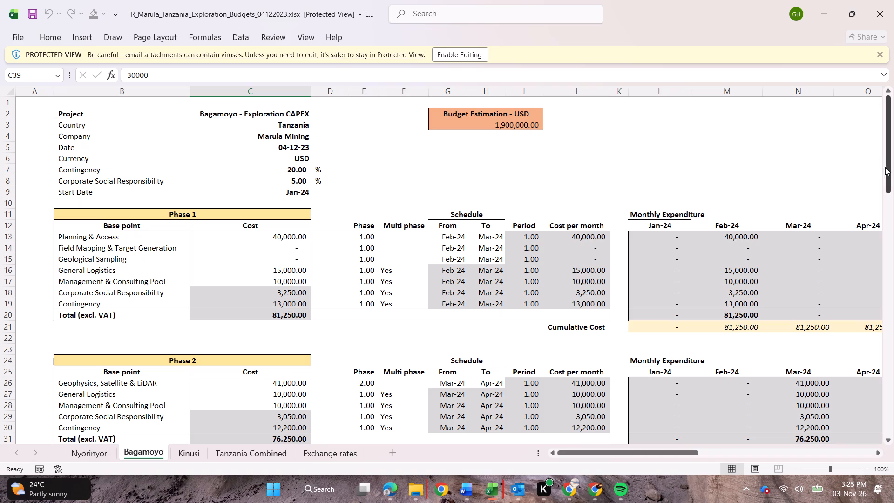
# Review the Bagamoyo exploration budget sheet from the Phase 1 costs through the phase totals and the monthly and cumulative expenditure tables.
pyautogui.moveTo(891, 172); pyautogui.dragTo(893, 185)
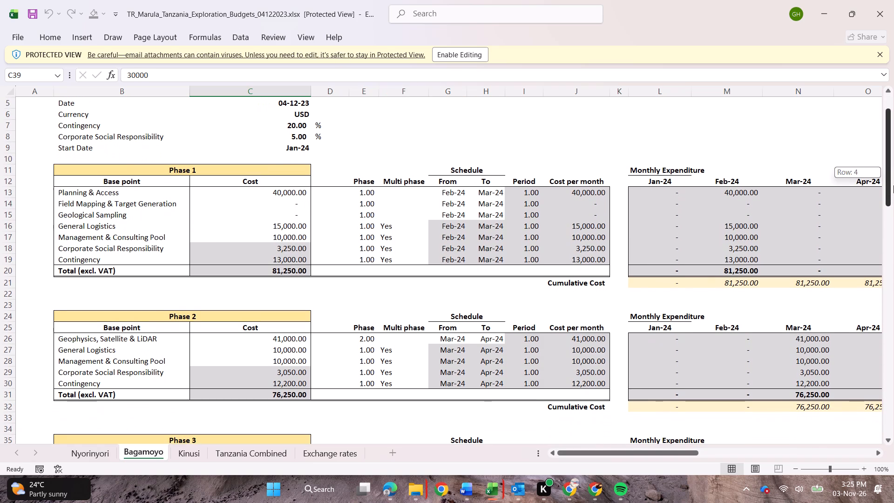
pyautogui.moveTo(893, 185); pyautogui.dragTo(893, 232)
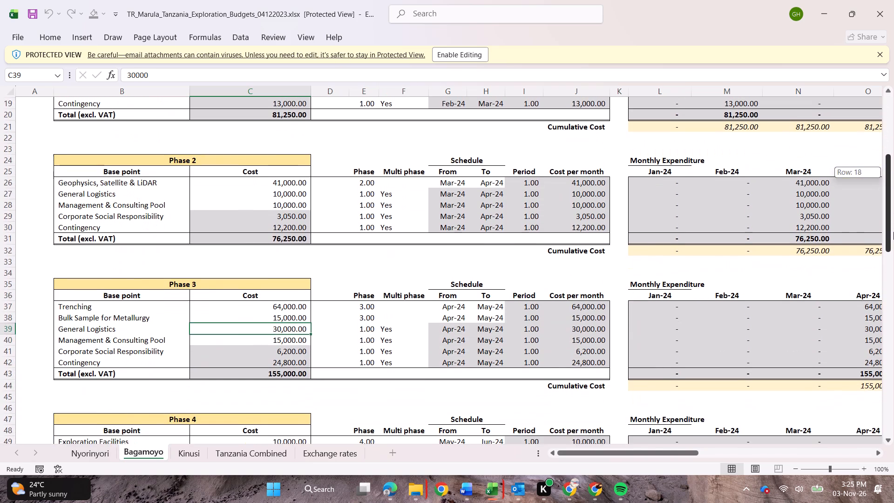
pyautogui.moveTo(893, 232); pyautogui.dragTo(893, 267)
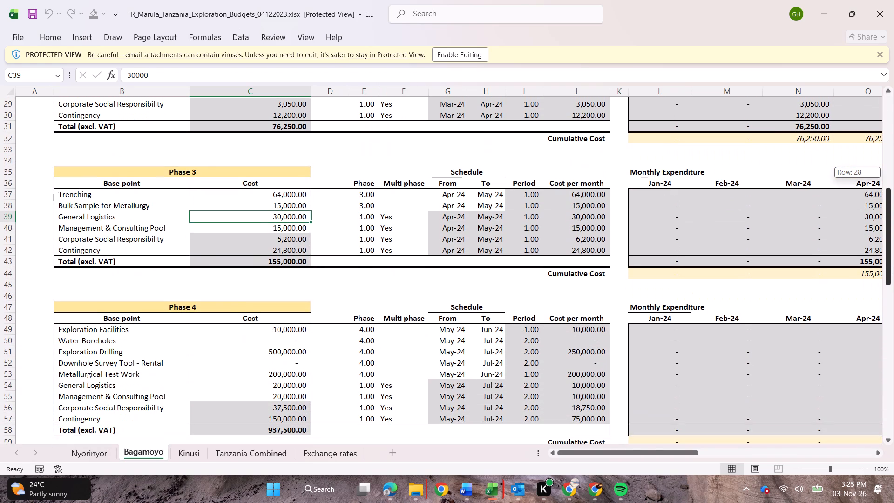
pyautogui.moveTo(893, 267); pyautogui.dragTo(893, 307)
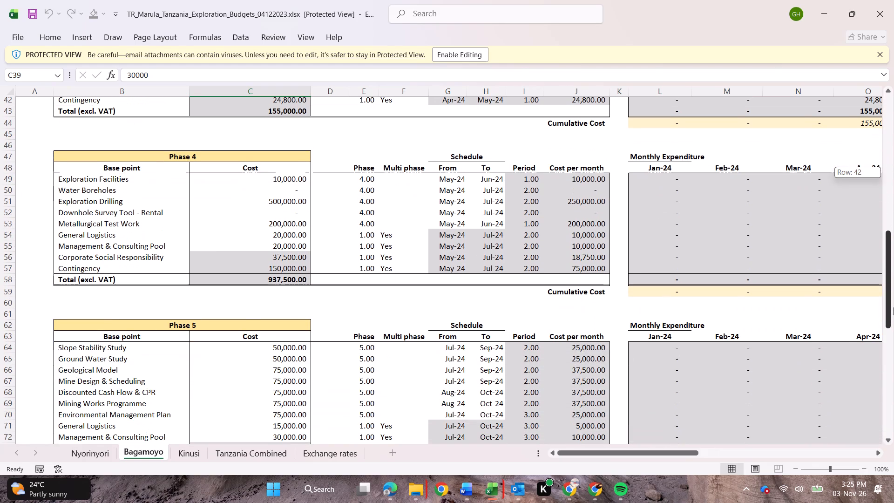
pyautogui.moveTo(893, 307); pyautogui.dragTo(893, 396)
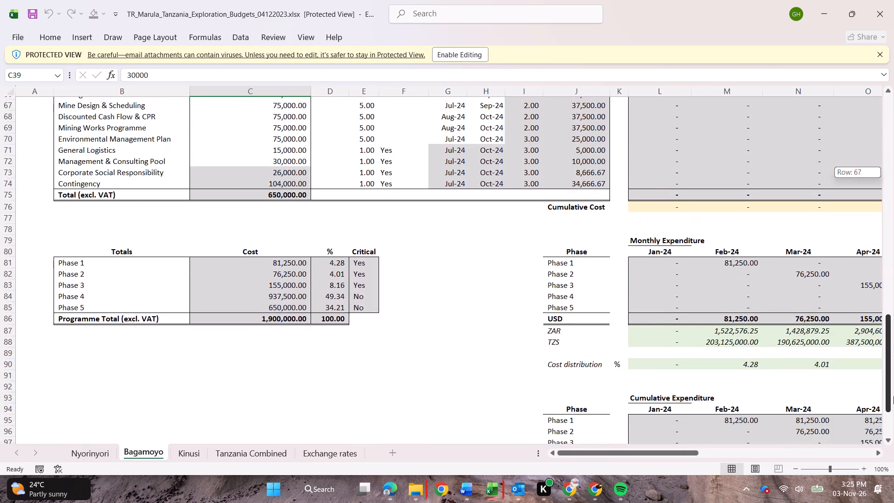
pyautogui.moveTo(893, 396); pyautogui.dragTo(893, 422)
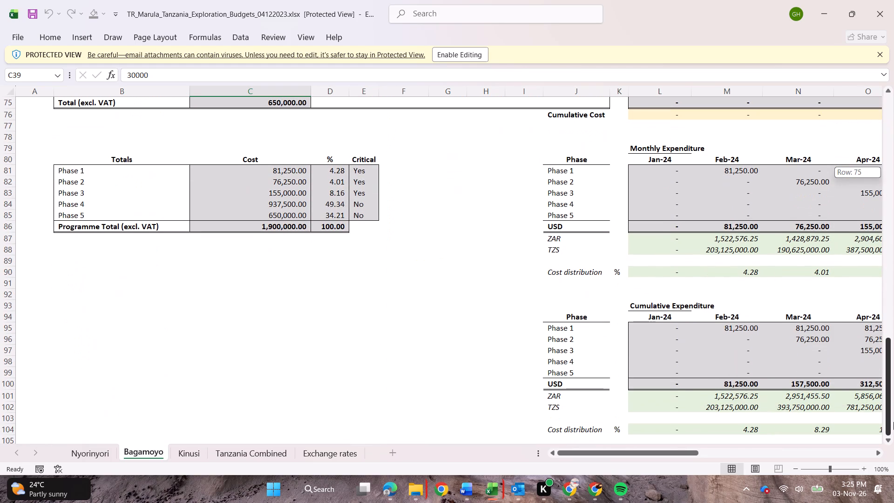
# Review the remaining Bagamoyo expenditure months and totals and the Kinusi, Tanzania Combined and Exchange rates sheets, and close the exploration budgets workbook.
pyautogui.moveTo(893, 422); pyautogui.dragTo(891, 421)
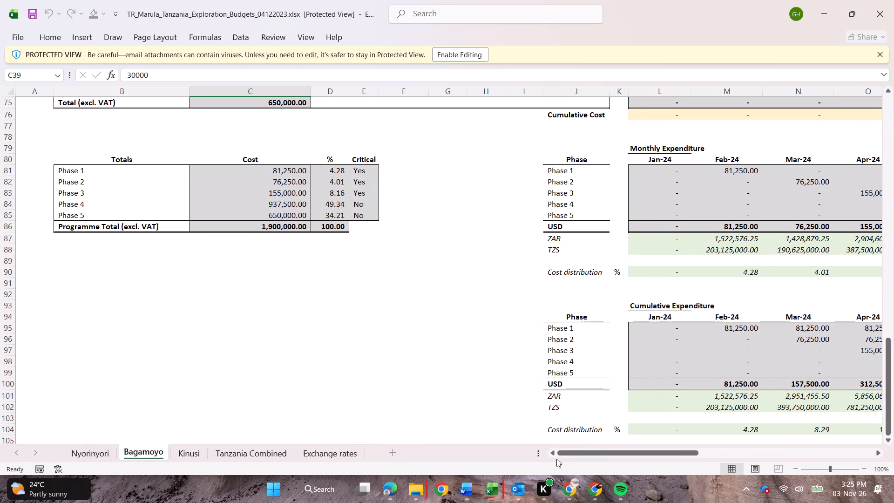
pyautogui.moveTo(563, 455); pyautogui.dragTo(680, 457)
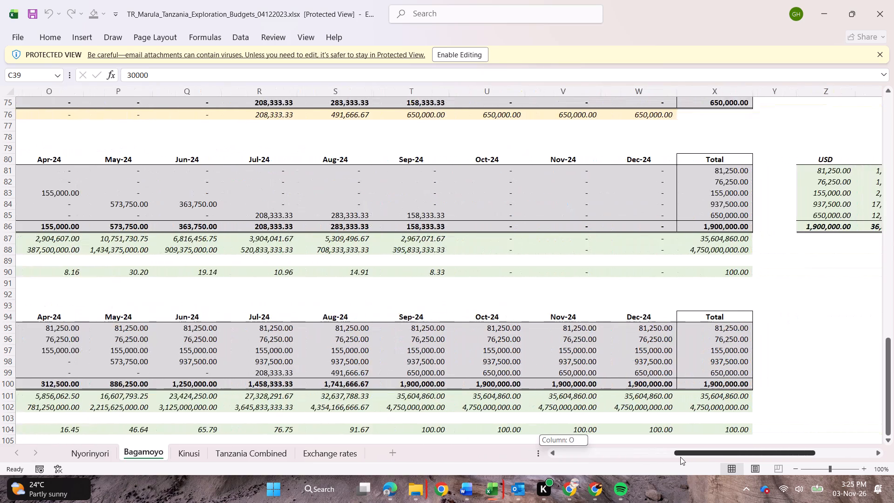
pyautogui.moveTo(680, 457); pyautogui.dragTo(558, 458)
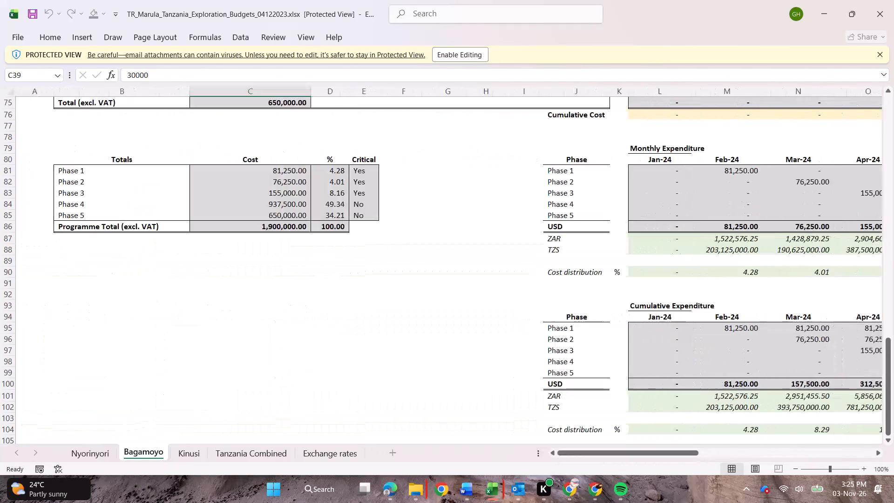
pyautogui.click(196, 455)
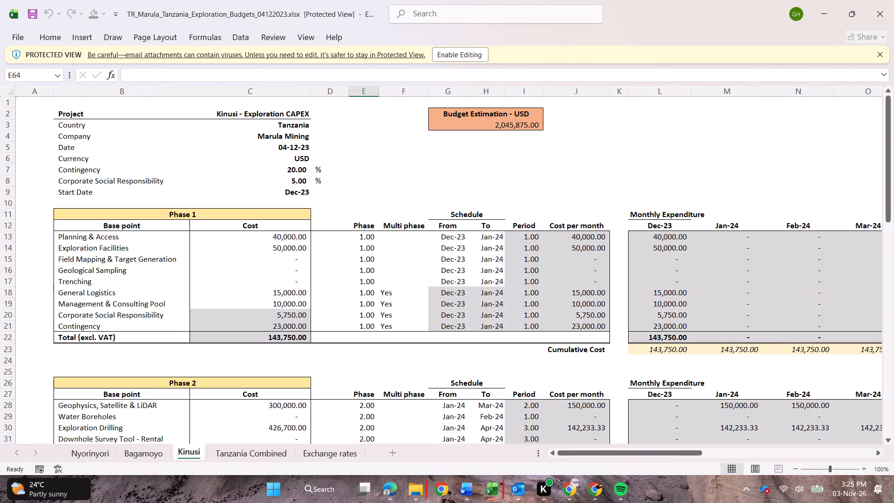
pyautogui.click(254, 456)
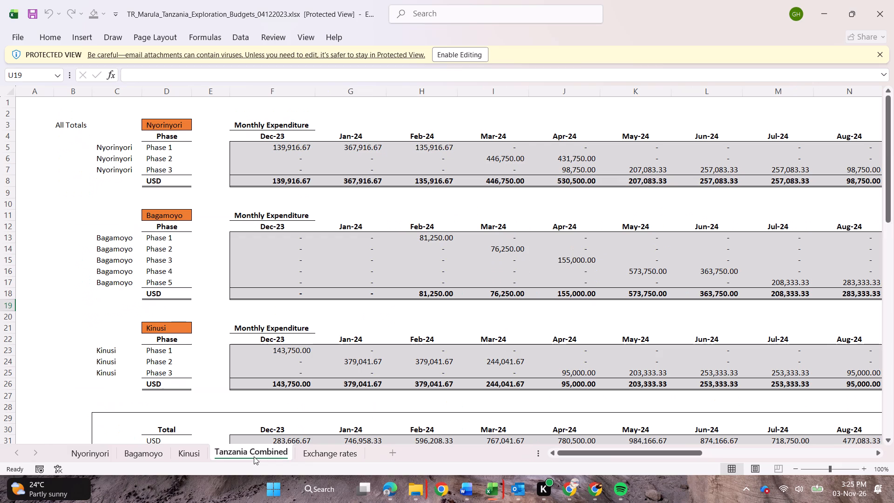
pyautogui.click(336, 458)
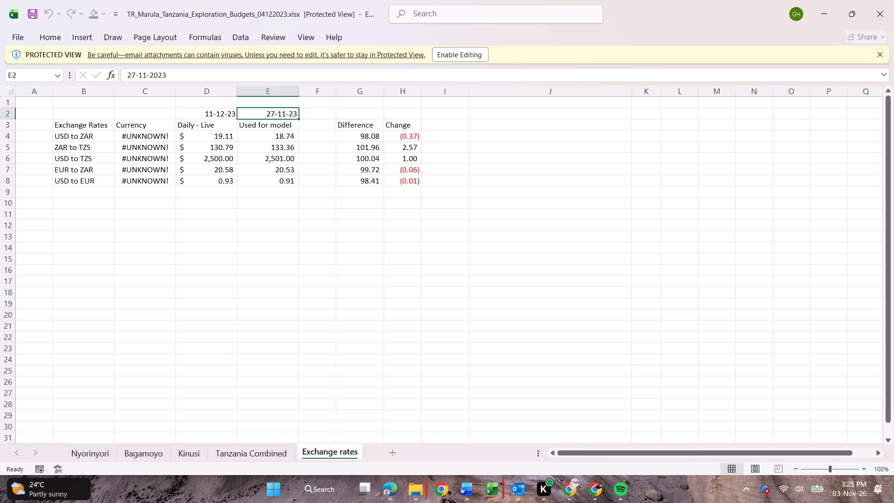
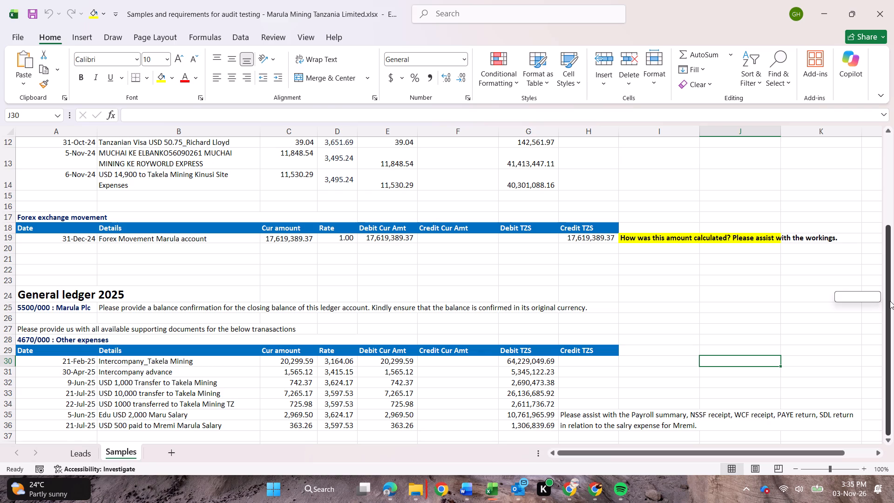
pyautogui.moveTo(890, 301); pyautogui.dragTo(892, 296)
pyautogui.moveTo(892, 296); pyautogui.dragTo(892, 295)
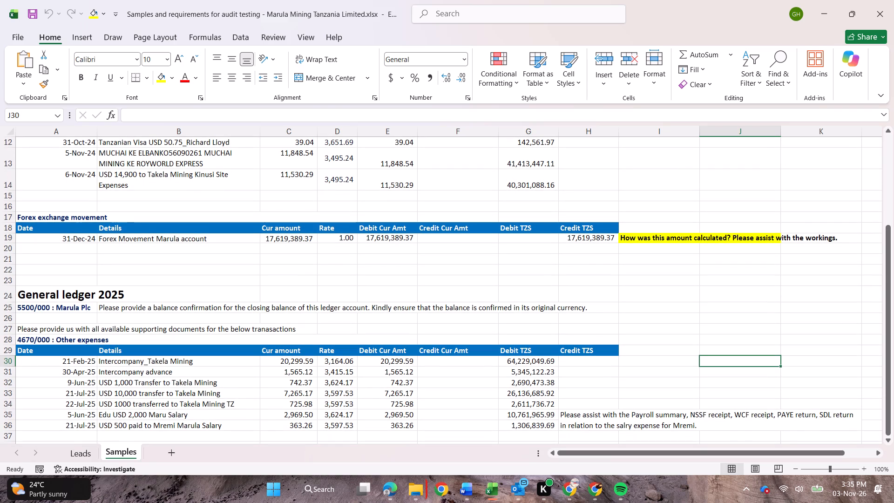
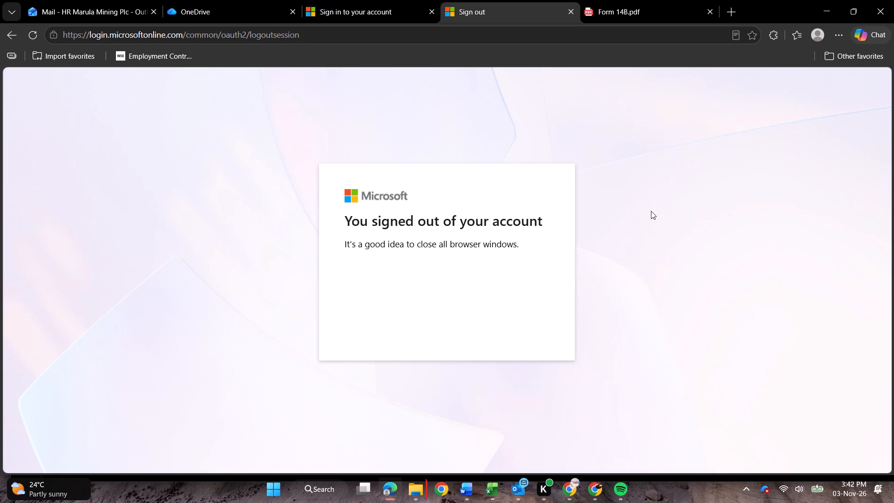
# Review the Form 14B declaration of compliance for Marula Mining Tanzania Limited down to the official-use section.
pyautogui.click(675, 2)
pyautogui.moveTo(887, 128); pyautogui.dragTo(888, 144)
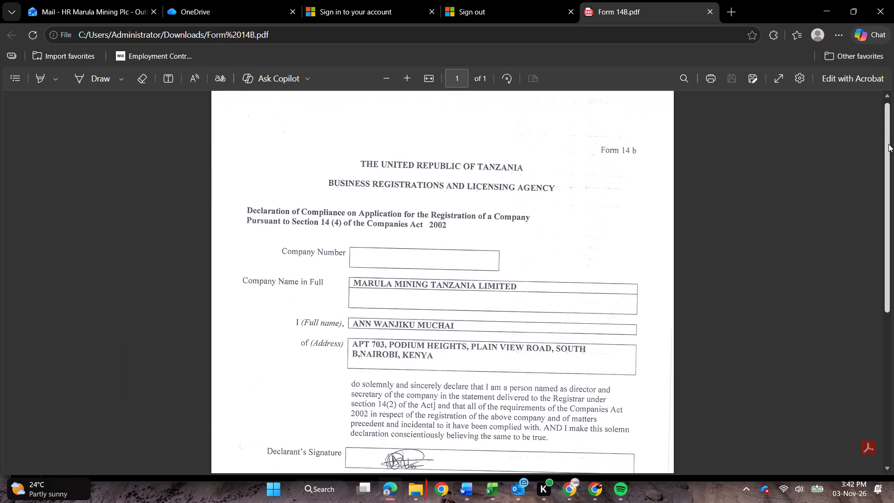
pyautogui.moveTo(888, 144); pyautogui.dragTo(893, 242)
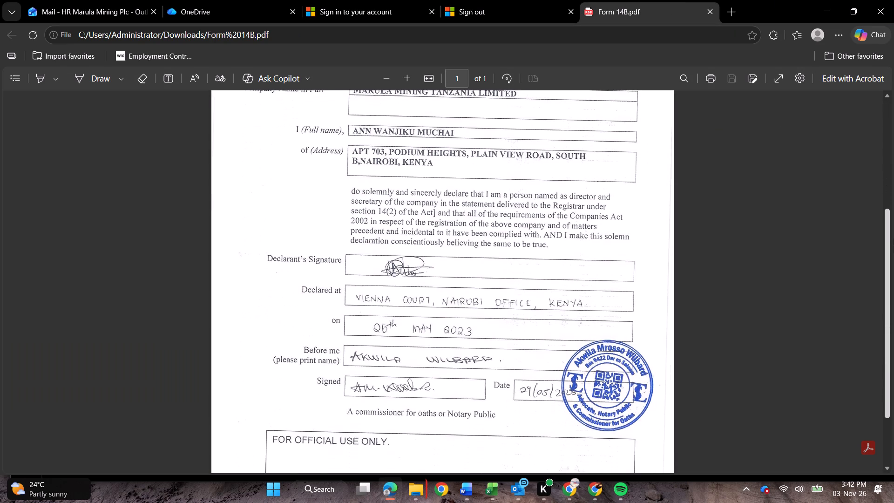
pyautogui.moveTo(893, 242); pyautogui.dragTo(893, 282)
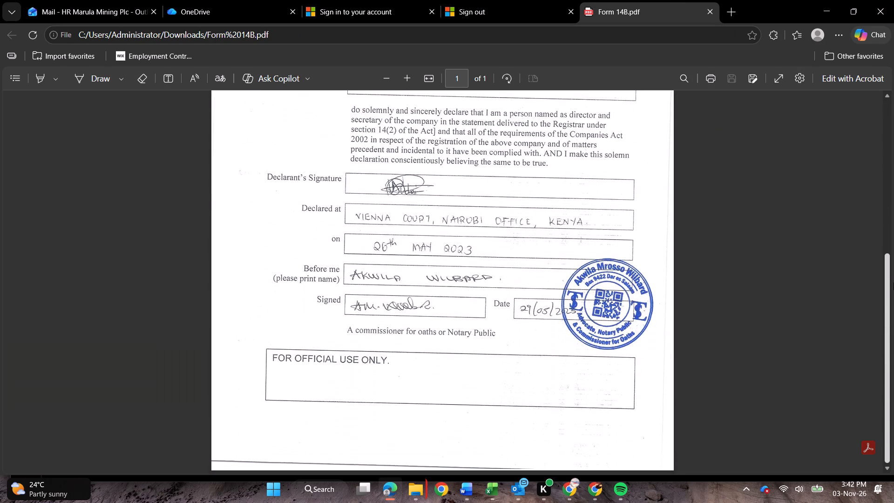
pyautogui.moveTo(893, 282); pyautogui.dragTo(893, 283)
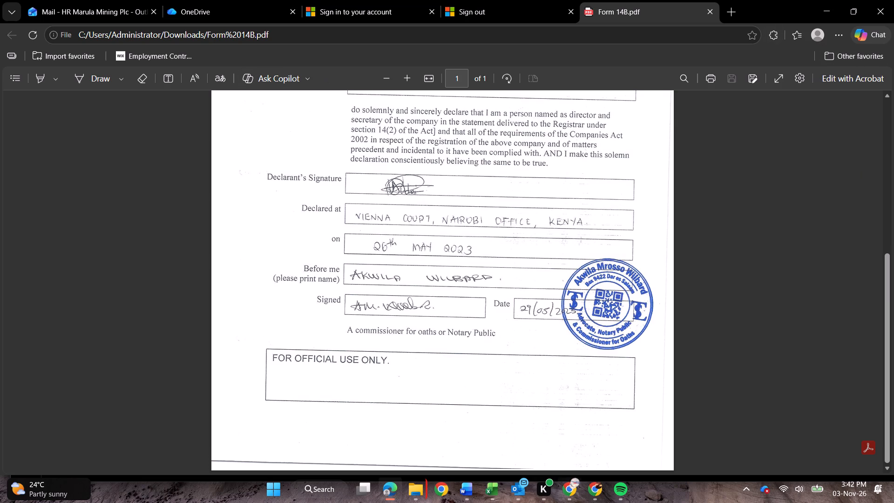
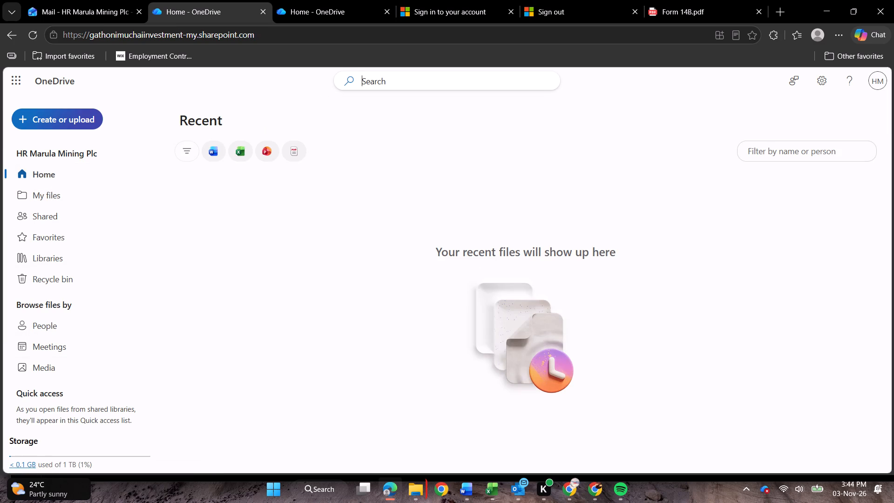
# Search OneDrive for "marula mining tanzania" and look through the full list of results.
pyautogui.write('marula mining tanzania')
pyautogui.press('Return')
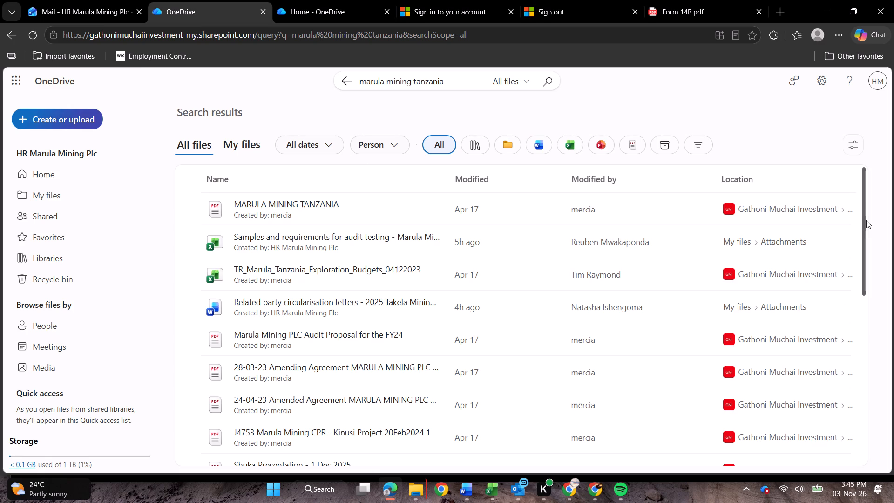
pyautogui.moveTo(865, 208); pyautogui.dragTo(865, 210)
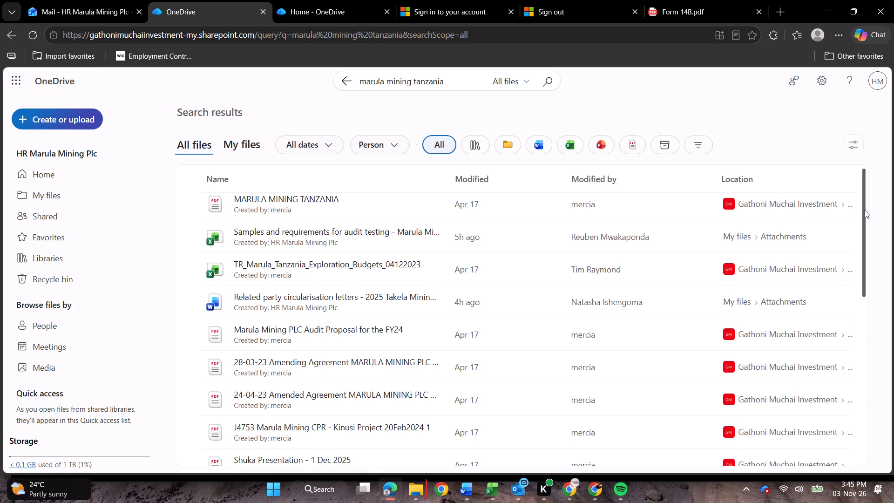
pyautogui.moveTo(865, 210); pyautogui.dragTo(865, 216)
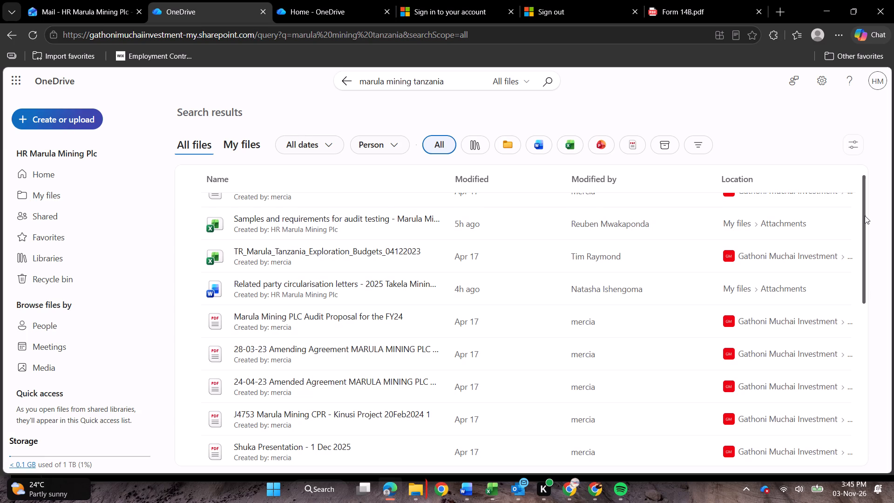
pyautogui.moveTo(865, 216); pyautogui.dragTo(865, 216)
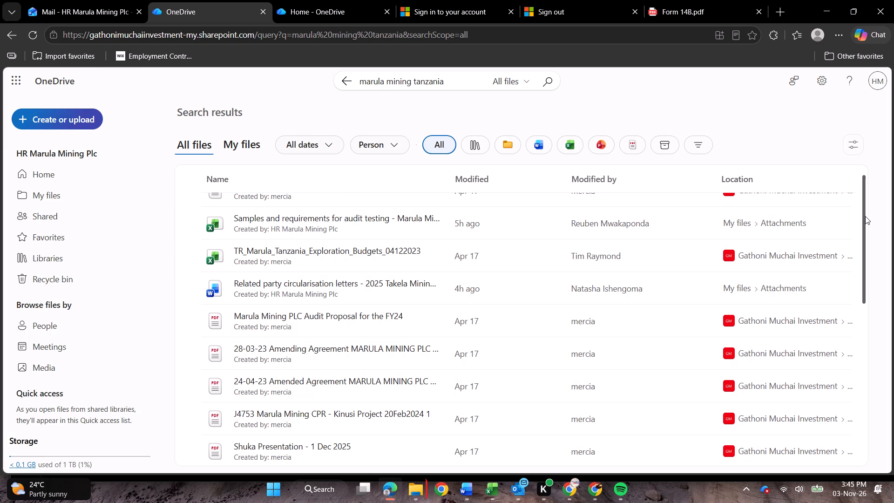
pyautogui.moveTo(865, 216); pyautogui.dragTo(868, 224)
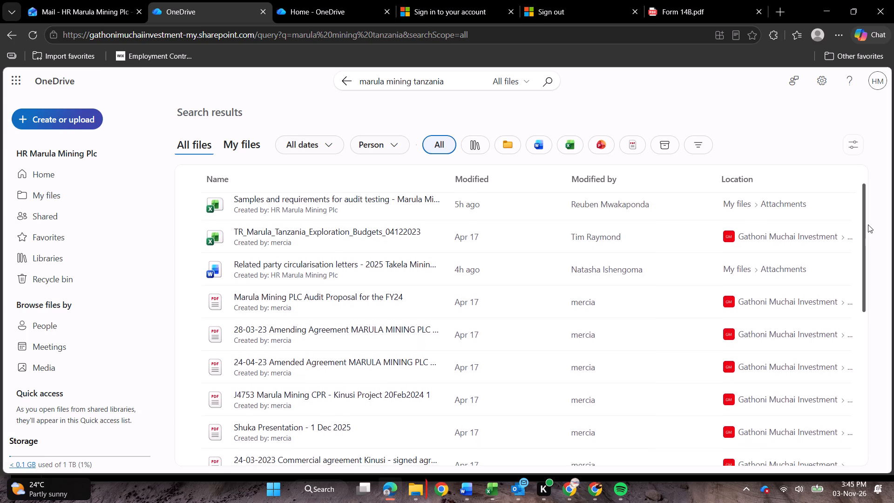
pyautogui.moveTo(868, 224); pyautogui.dragTo(868, 249)
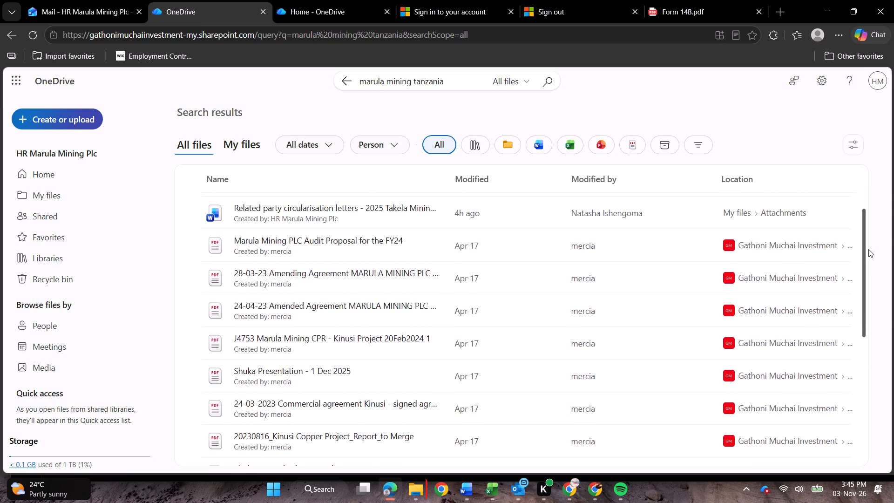
pyautogui.moveTo(868, 249); pyautogui.dragTo(868, 266)
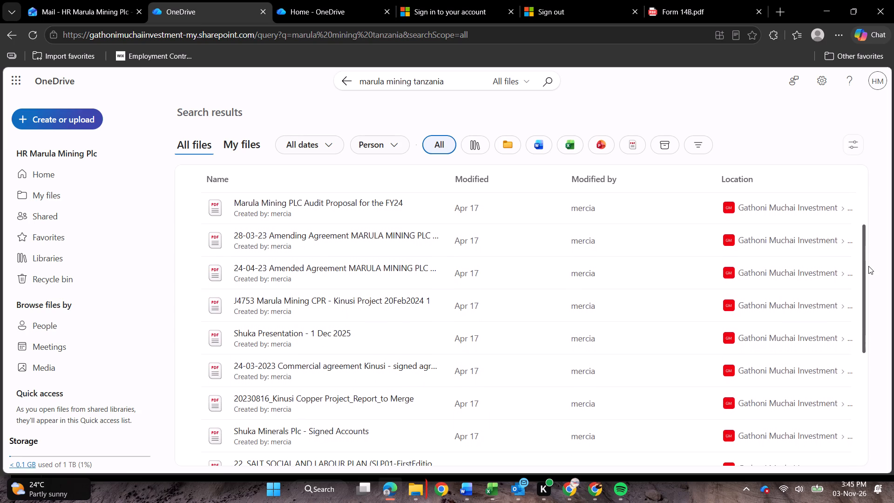
pyautogui.moveTo(868, 266); pyautogui.dragTo(871, 291)
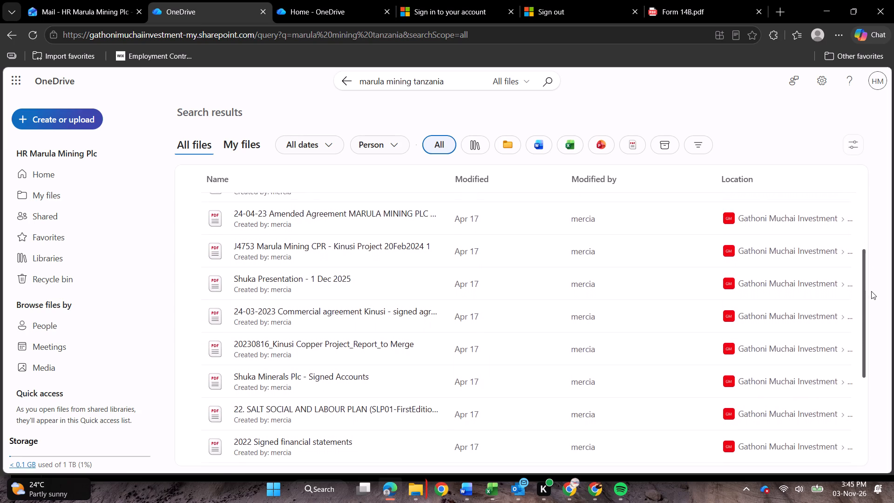
pyautogui.moveTo(871, 291); pyautogui.dragTo(848, 363)
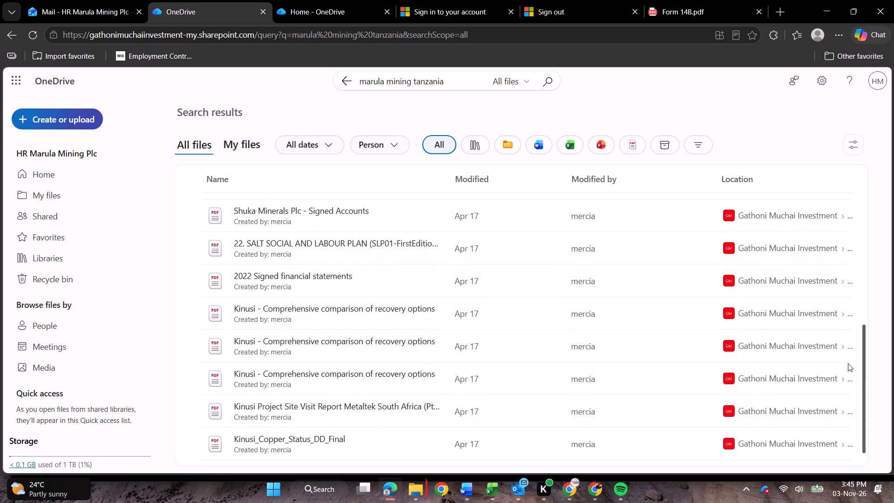
pyautogui.moveTo(848, 363); pyautogui.dragTo(846, 397)
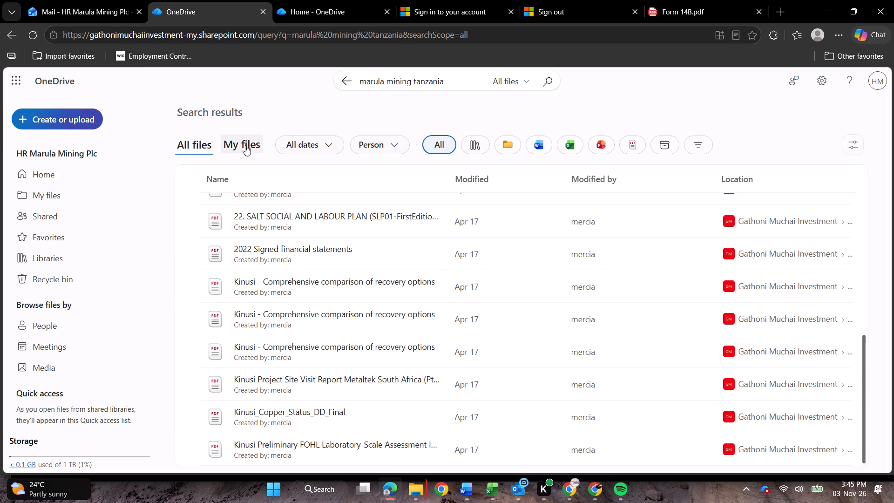
# Check the search results limited to folders and to My files, ending with all file types across All files.
pyautogui.click(503, 149)
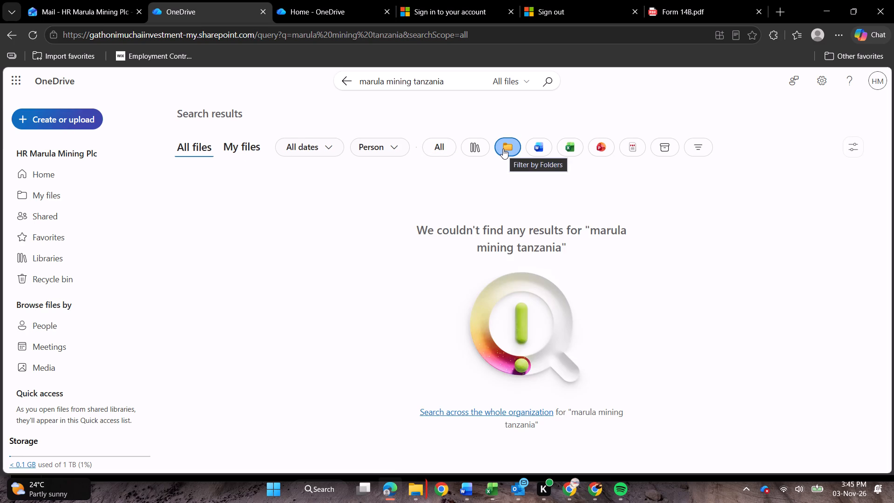
pyautogui.click(233, 152)
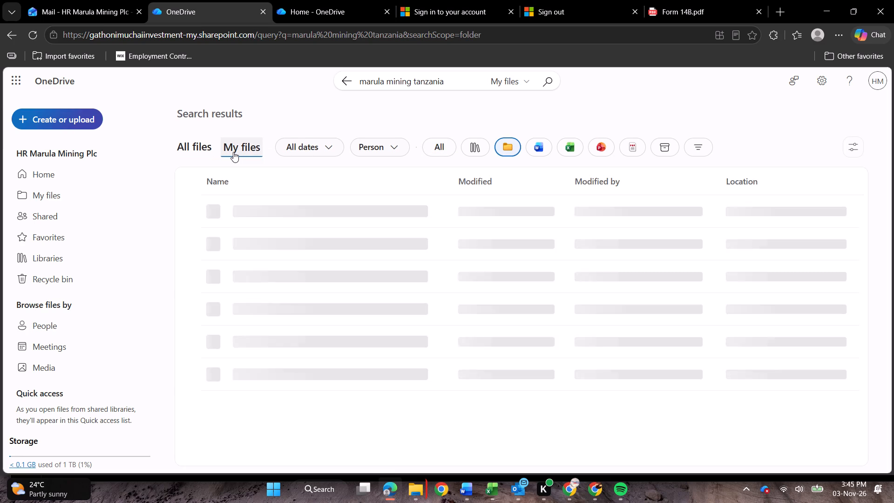
pyautogui.click(195, 152)
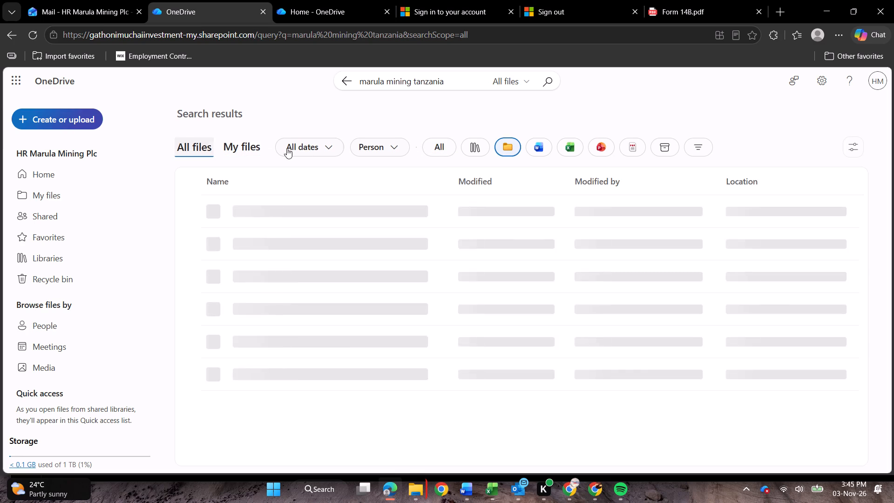
pyautogui.click(441, 152)
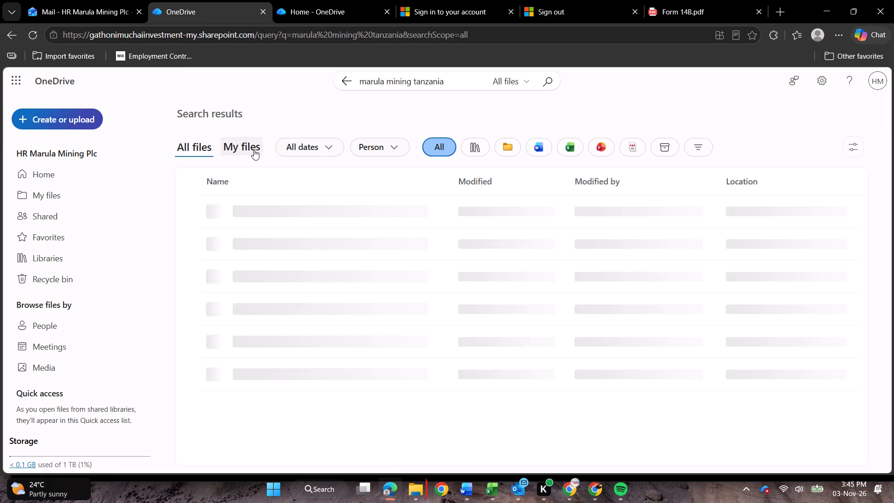
pyautogui.click(254, 150)
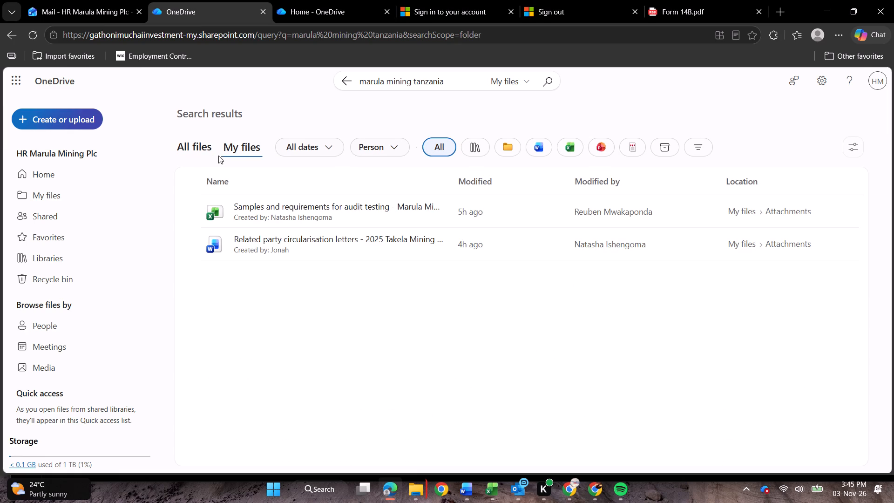
pyautogui.click(206, 150)
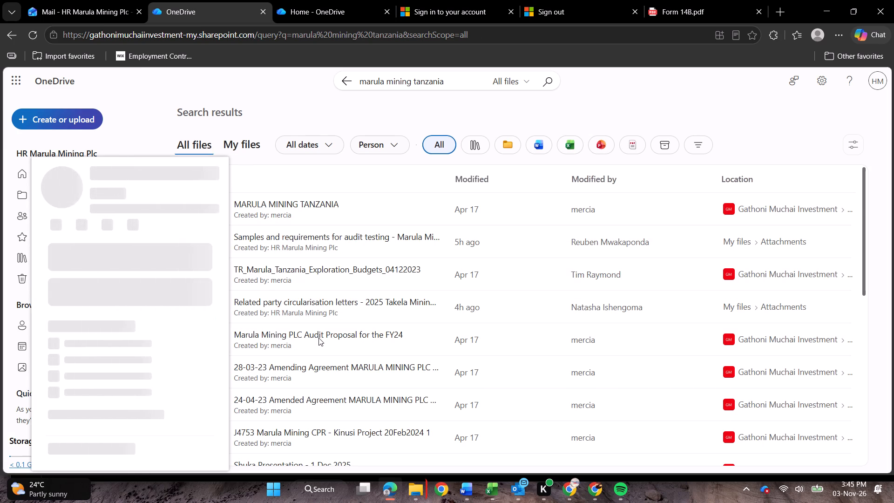
pyautogui.click(705, 90)
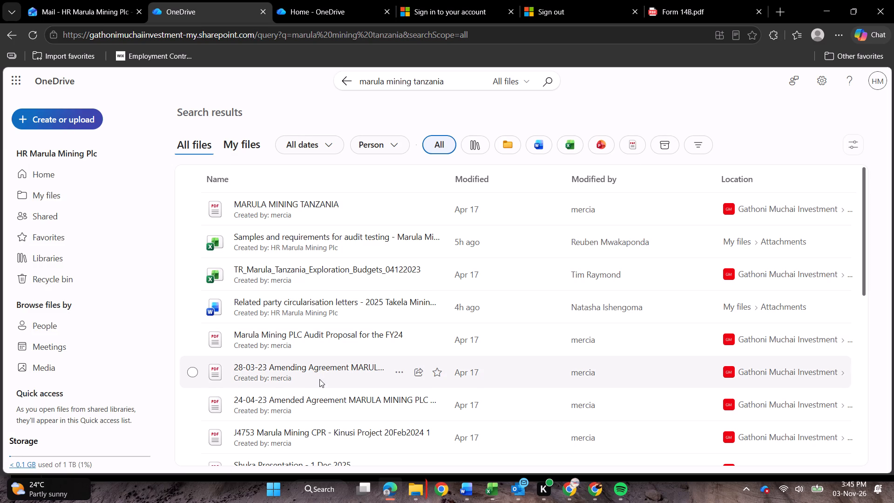
# Look through the unfiltered "marula mining tanzania" results again, from the first file to the last and back.
pyautogui.scroll(-1, 329, 413)
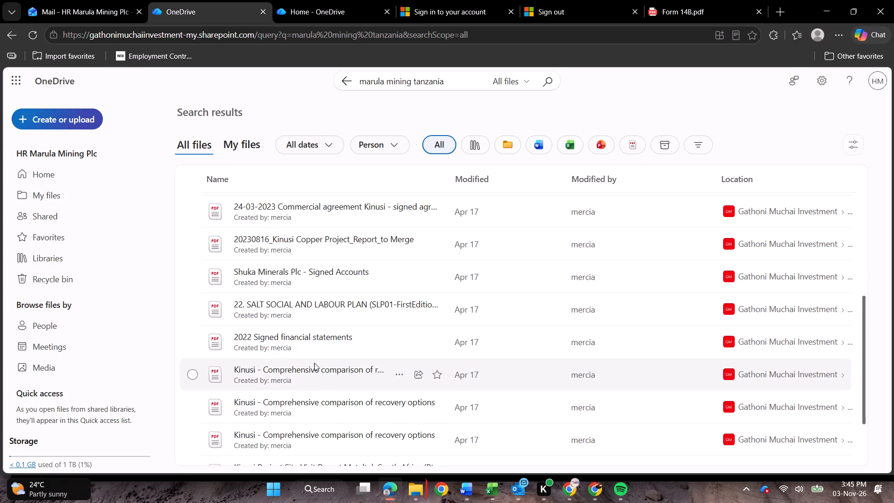
pyautogui.scroll(-1, 314, 363)
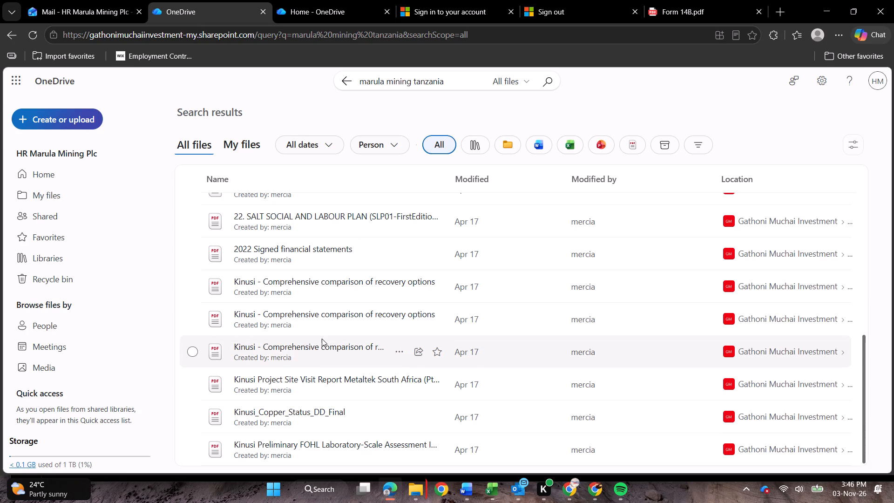
pyautogui.scroll(-4, 321, 392)
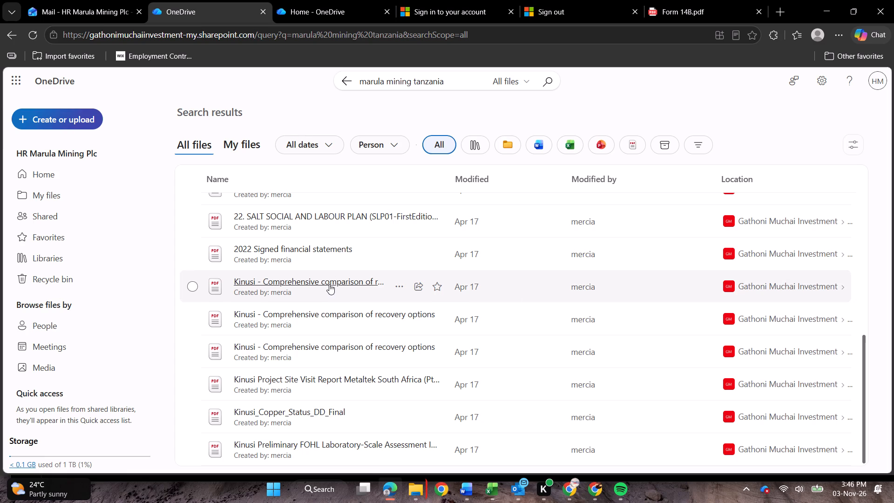
pyautogui.scroll(1, 320, 224)
pyautogui.scroll(1, 297, 315)
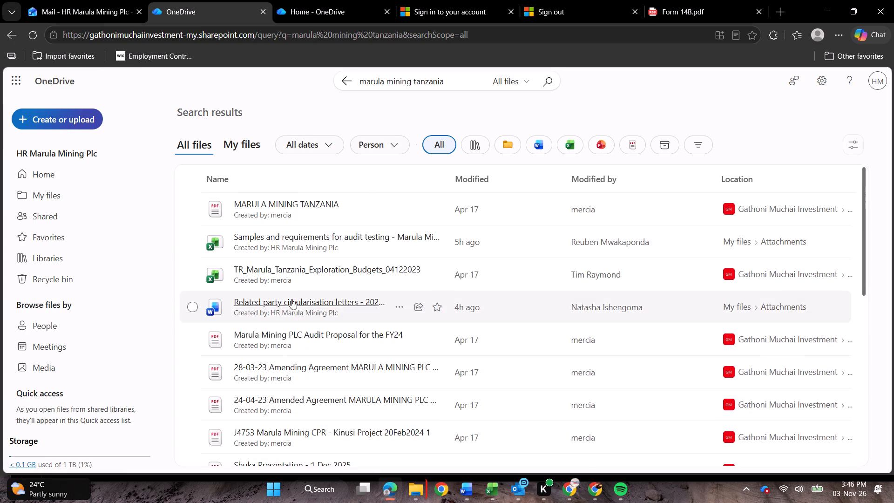
pyautogui.scroll(1, 278, 211)
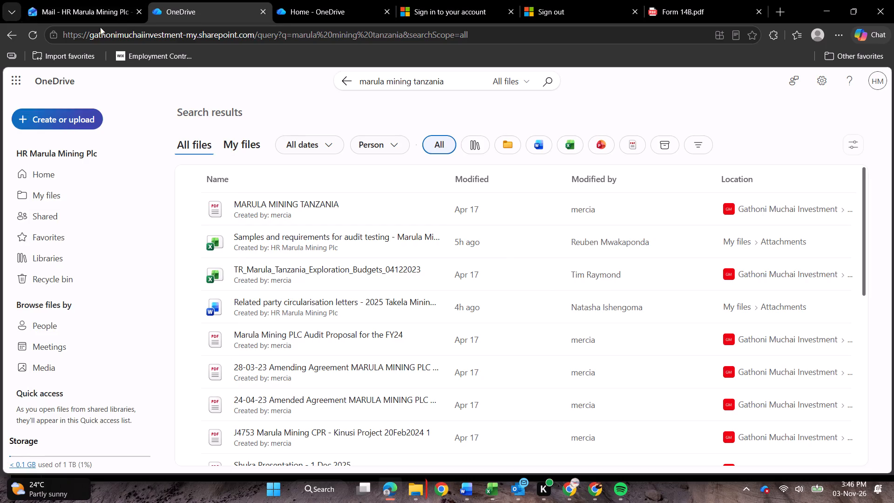
# Open the list of files shared with this OneDrive account.
pyautogui.click(67, 224)
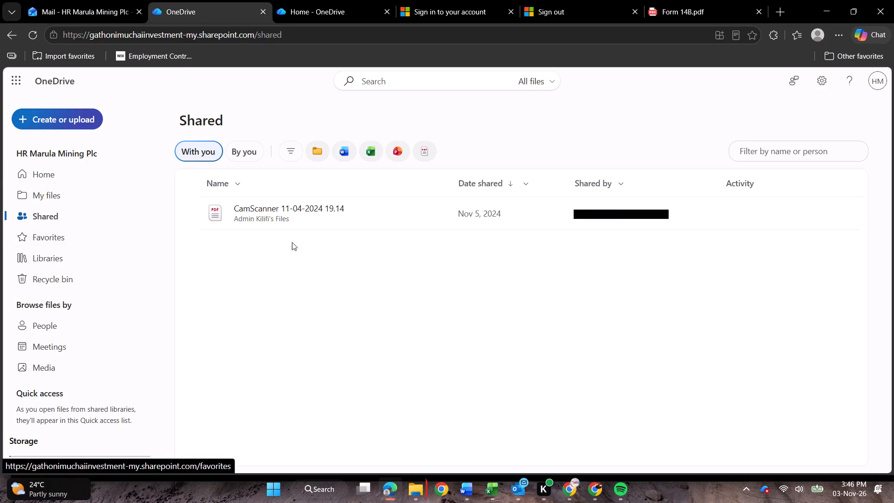
# Launch OneDrive afresh in a new browser tab from the Microsoft 365 apps.
pyautogui.click(19, 82)
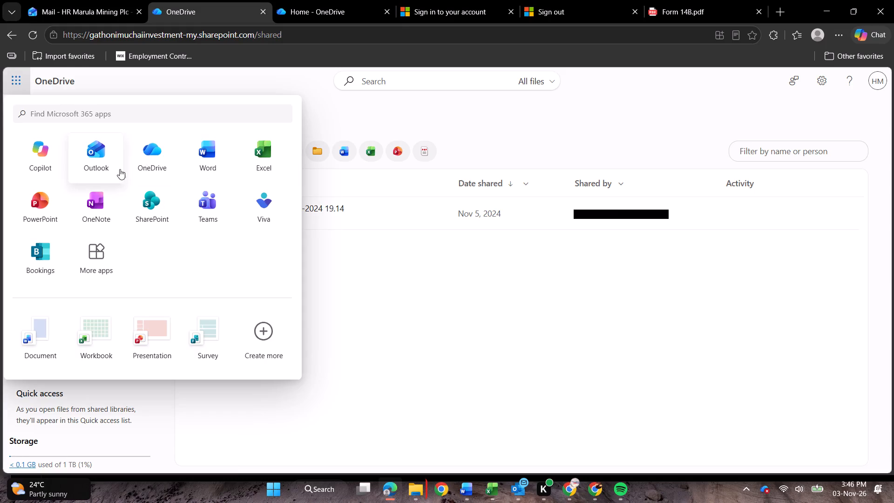
pyautogui.click(149, 164)
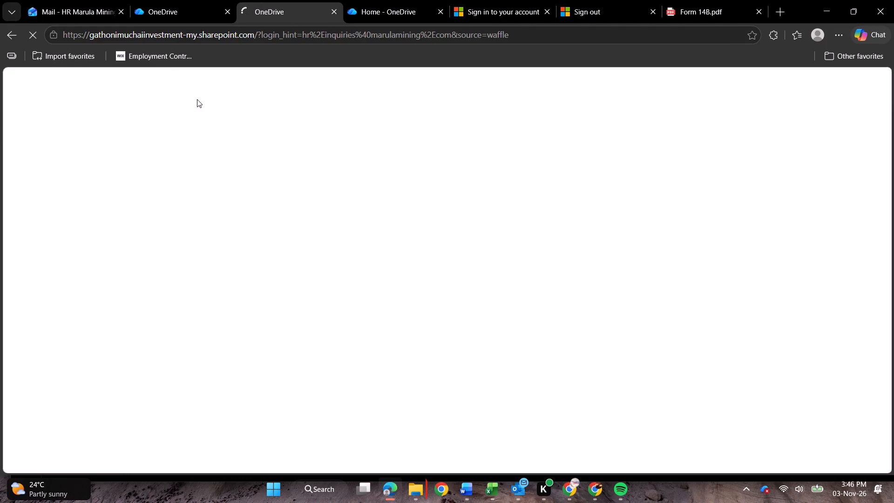
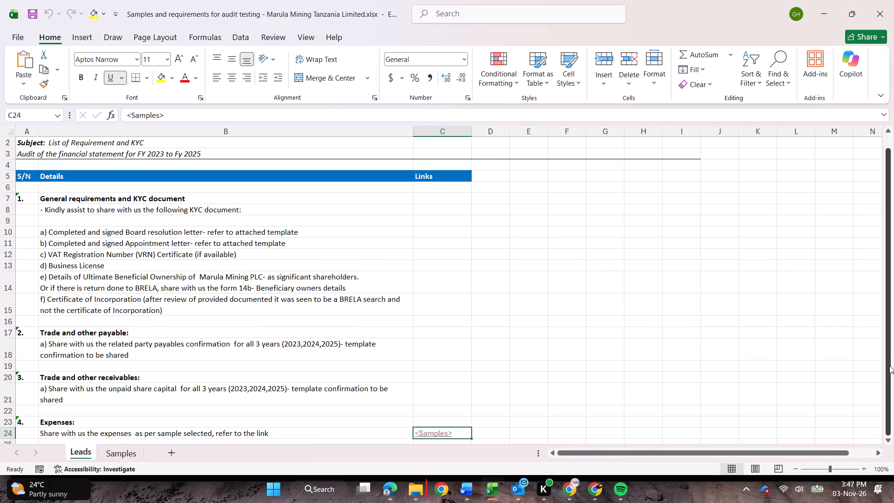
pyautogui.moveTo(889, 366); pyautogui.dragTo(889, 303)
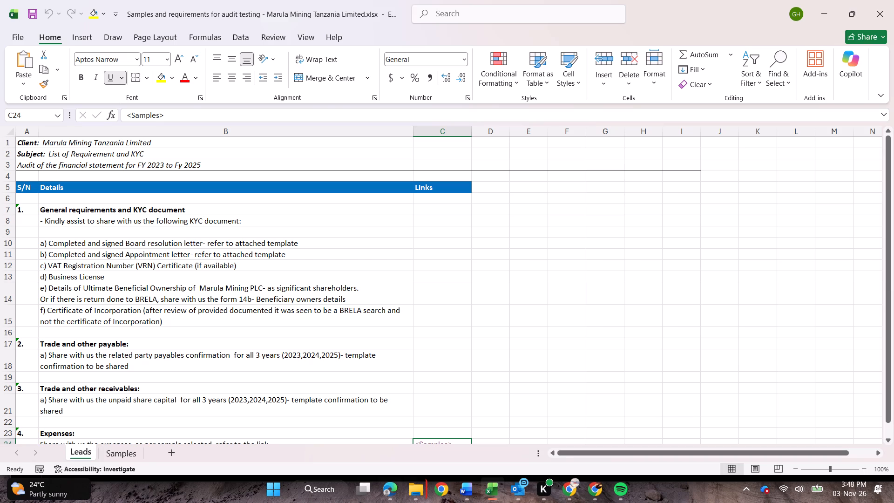
# Add a bold RESPONSE heading in cell E5 of the Leads sheet and widen column E slightly to fit it.
pyautogui.click(136, 455)
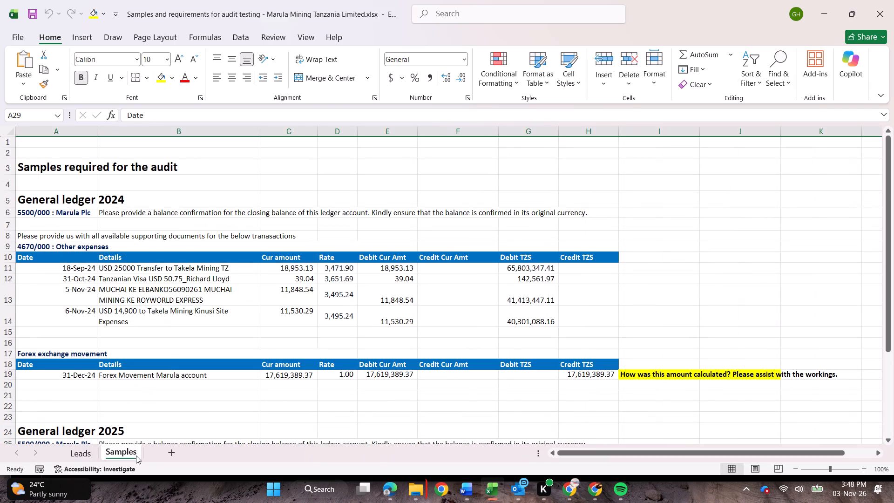
pyautogui.click(88, 455)
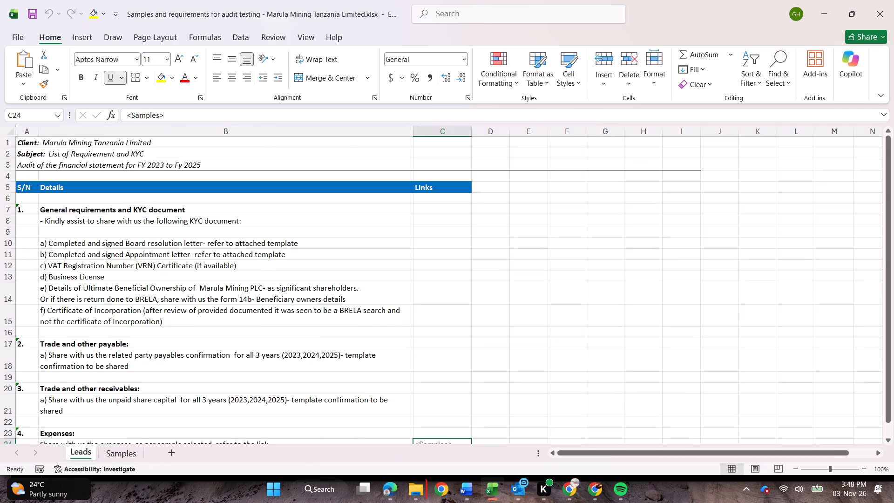
pyautogui.click(526, 190)
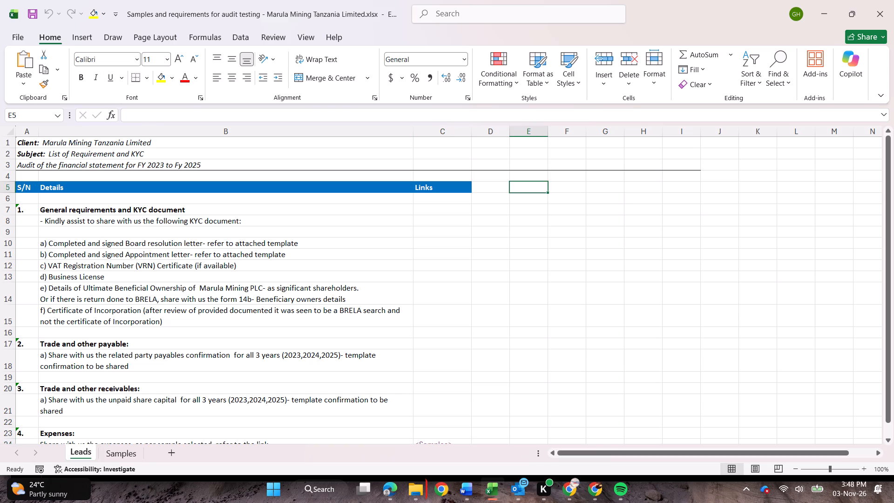
pyautogui.moveTo(890, 237); pyautogui.dragTo(889, 354)
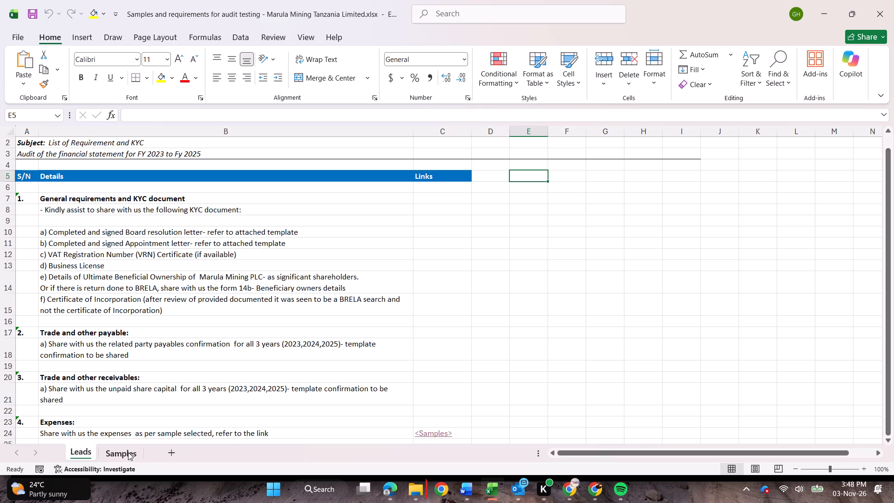
pyautogui.doubleClick(536, 173)
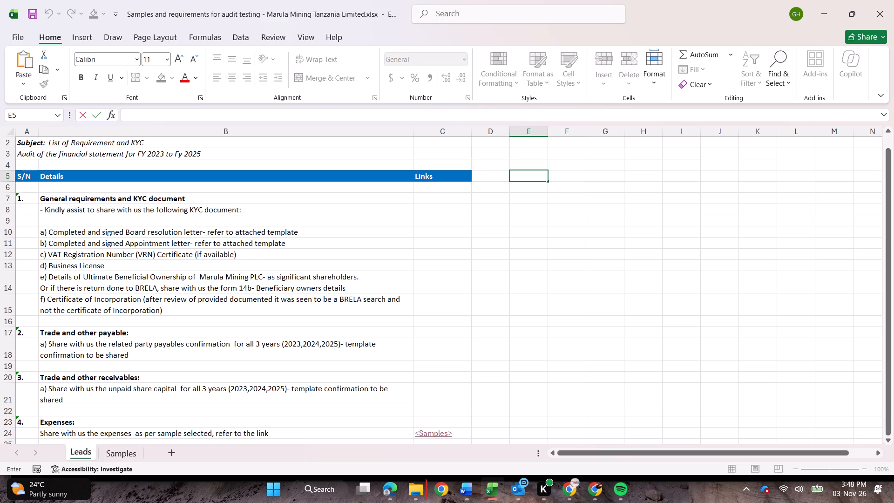
pyautogui.hotkey('ctrl', 'b')
pyautogui.write('RESPONSE')
pyautogui.click(679, 302)
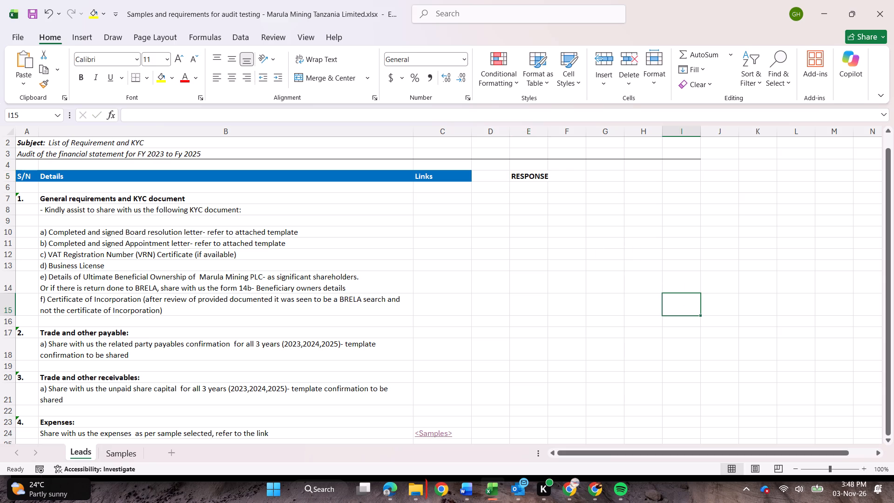
pyautogui.moveTo(549, 132); pyautogui.dragTo(554, 132)
# Check the Samples sheet, and enter DONE as the response in cells E9 and E10 of the Leads sheet.
pyautogui.doubleClick(530, 177)
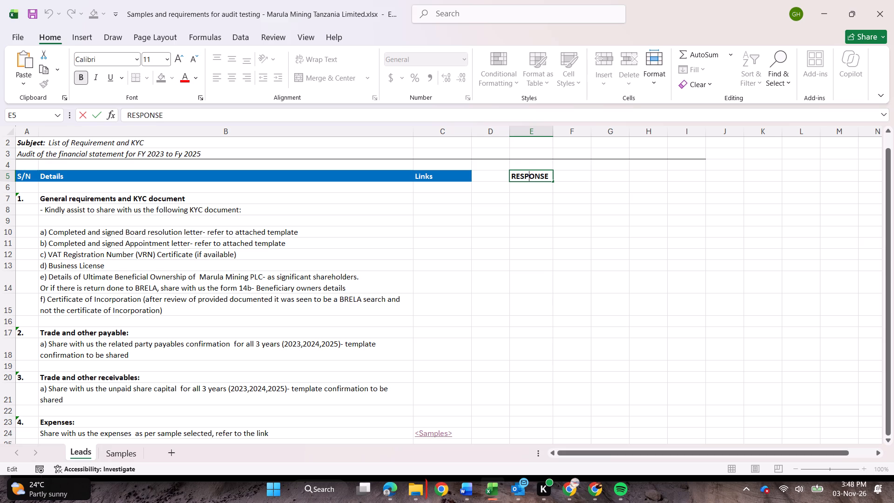
pyautogui.scroll(-1, 198, 222)
pyautogui.scroll(2, 198, 222)
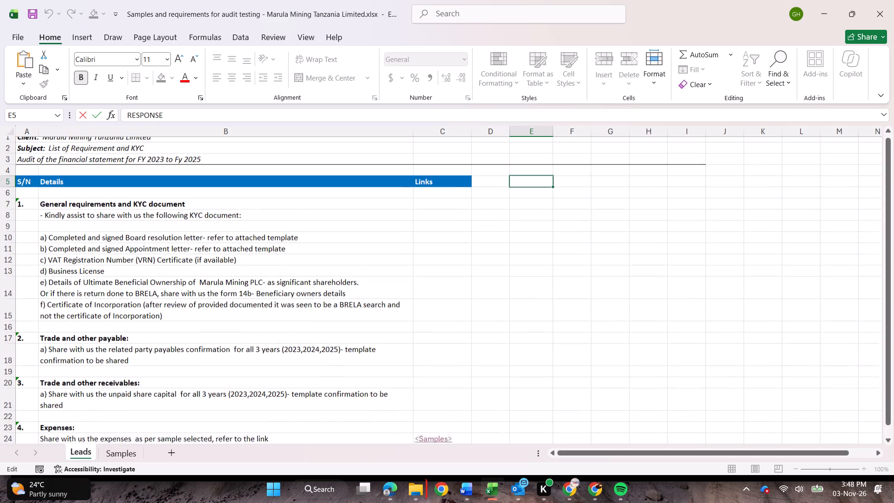
pyautogui.click(122, 453)
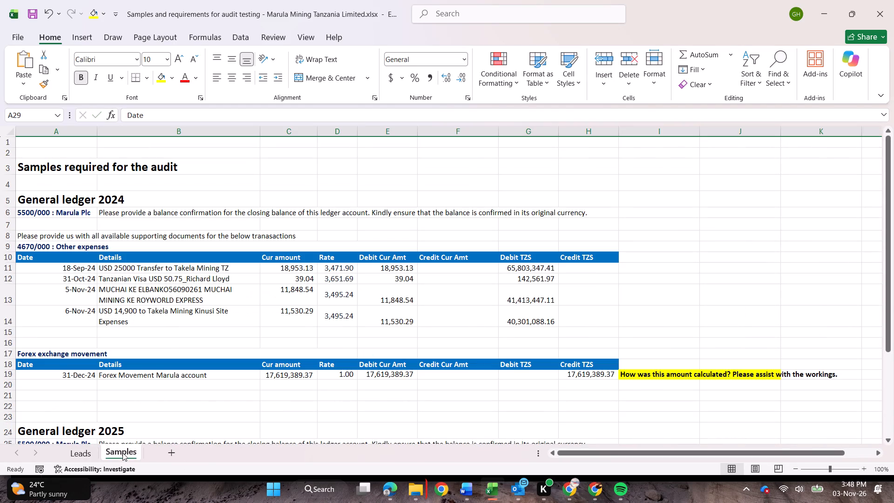
pyautogui.click(79, 456)
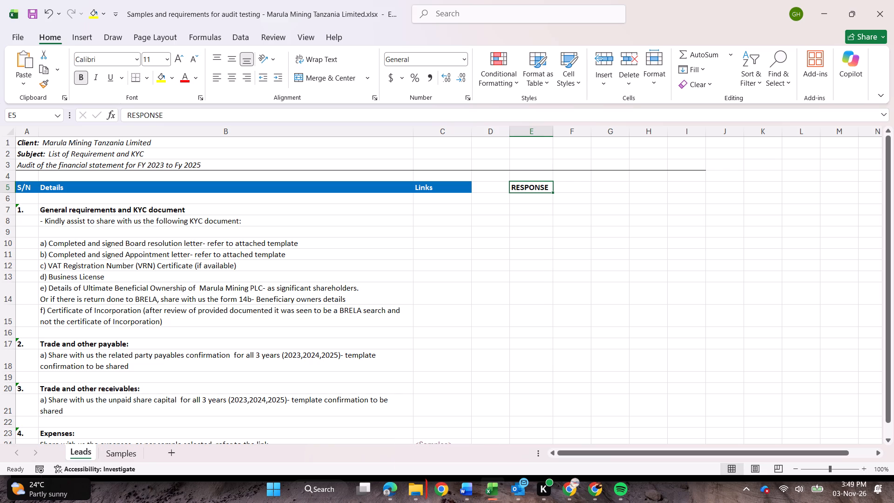
pyautogui.click(529, 233)
pyautogui.write('DONE')
pyautogui.click(777, 231)
pyautogui.click(532, 226)
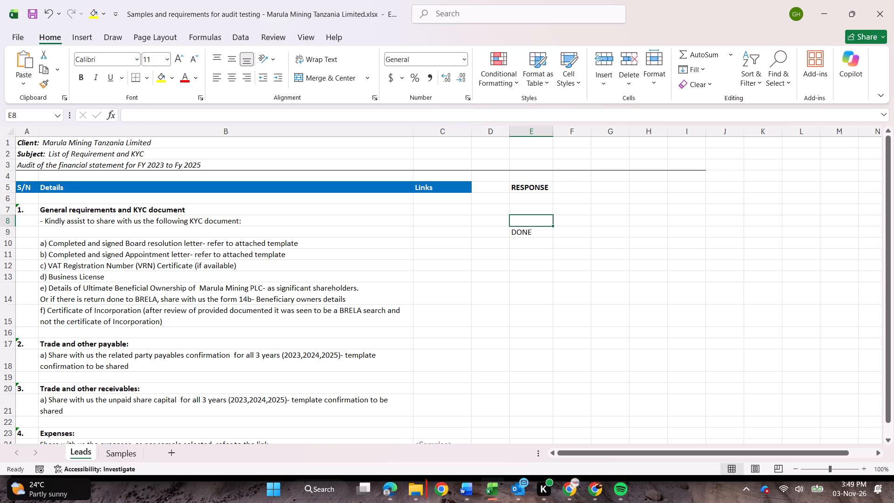
pyautogui.click(548, 237)
pyautogui.moveTo(552, 237); pyautogui.dragTo(552, 245)
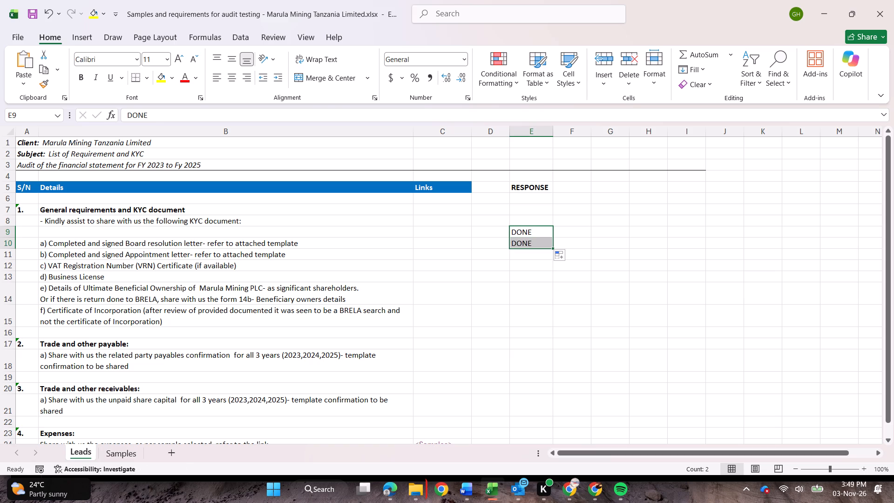
# Enter PENDING for the signed appointment letter in E11 and N/A for the VRN certificate in E12.
pyautogui.doubleClick(530, 255)
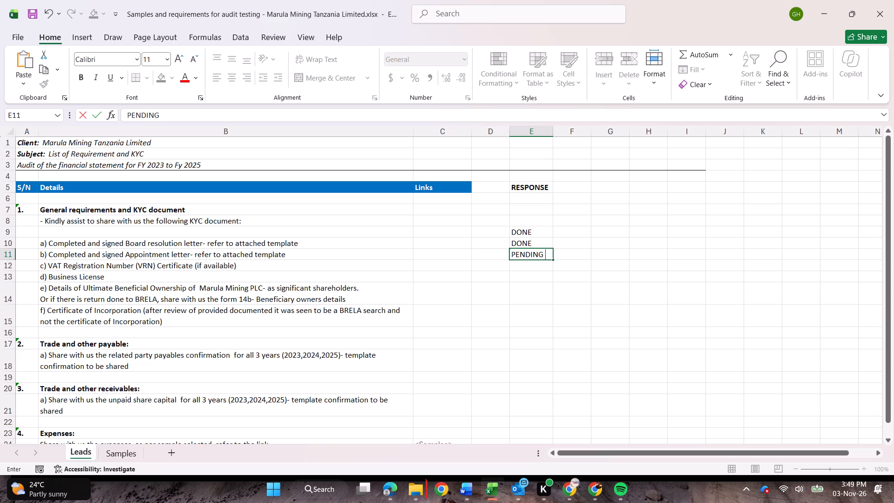
pyautogui.click(527, 266)
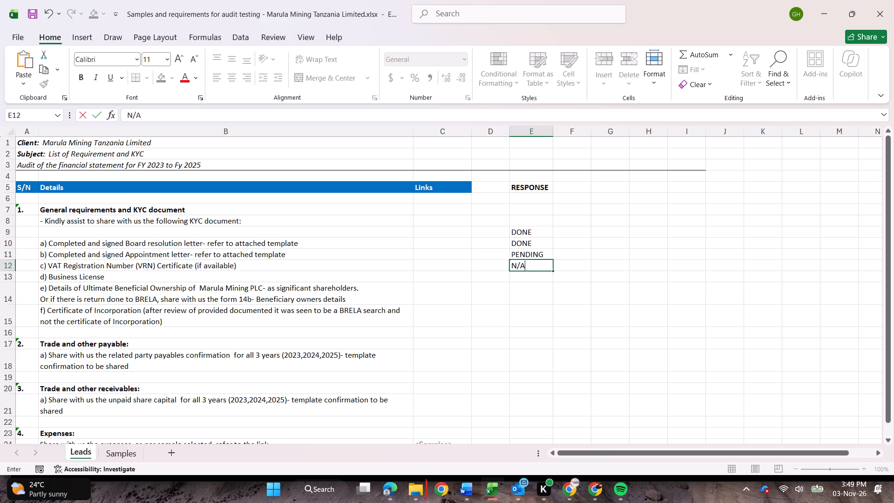
pyautogui.click(591, 287)
pyautogui.click(531, 266)
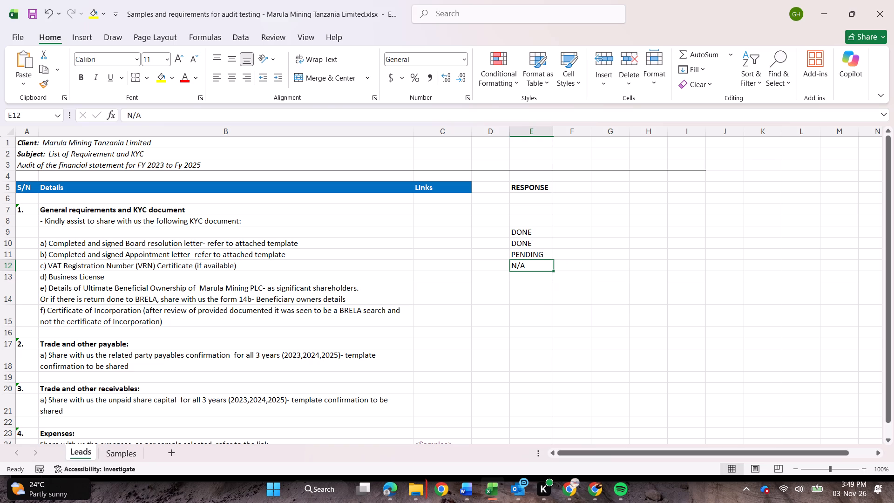
pyautogui.click(524, 283)
pyautogui.doubleClick(525, 279)
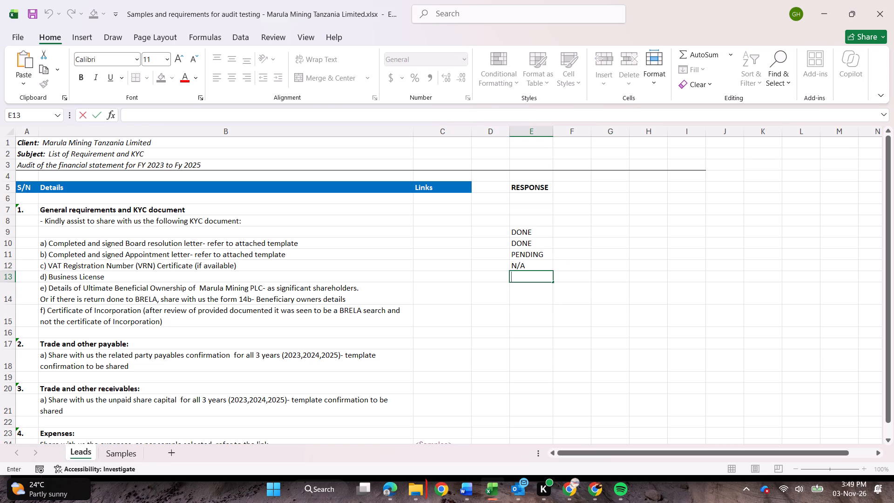
# Enter "Form 14B attahced" for the beneficial ownership details in E14 and "Attached" for the certificate of incorporation in E15.
pyautogui.click(524, 297)
pyautogui.doubleClick(524, 297)
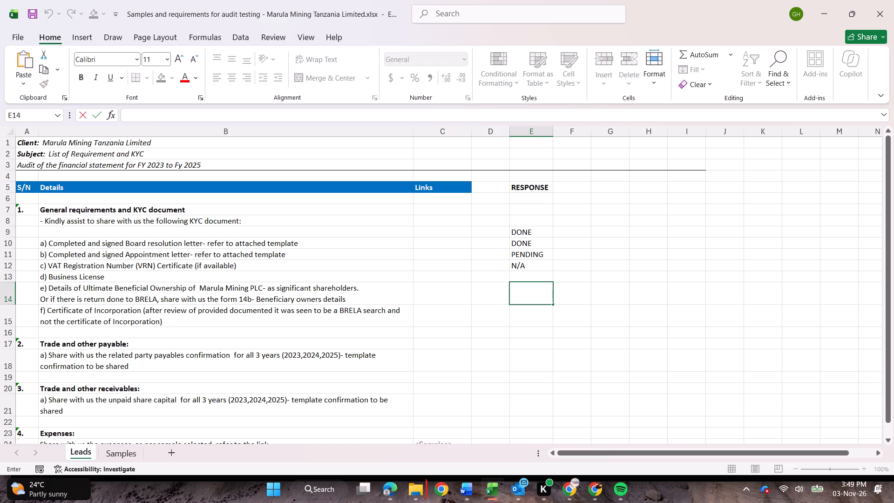
pyautogui.press('f')
pyautogui.write('attahced')
pyautogui.moveTo(614, 309); pyautogui.dragTo(632, 312)
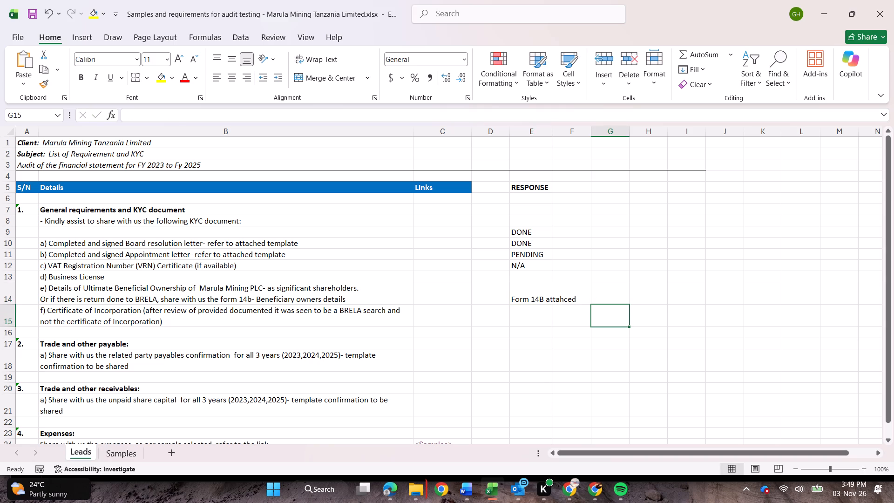
pyautogui.doubleClick(543, 316)
pyautogui.write('ttach')
pyautogui.write('ed')
pyautogui.click(681, 336)
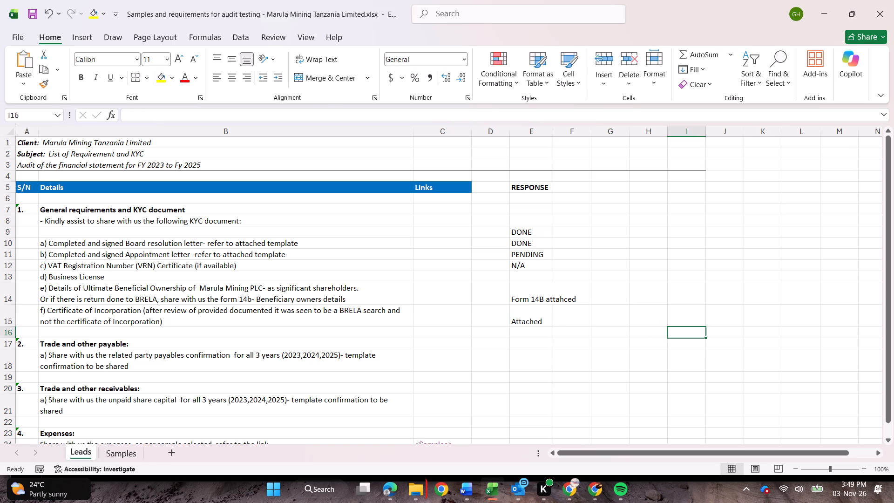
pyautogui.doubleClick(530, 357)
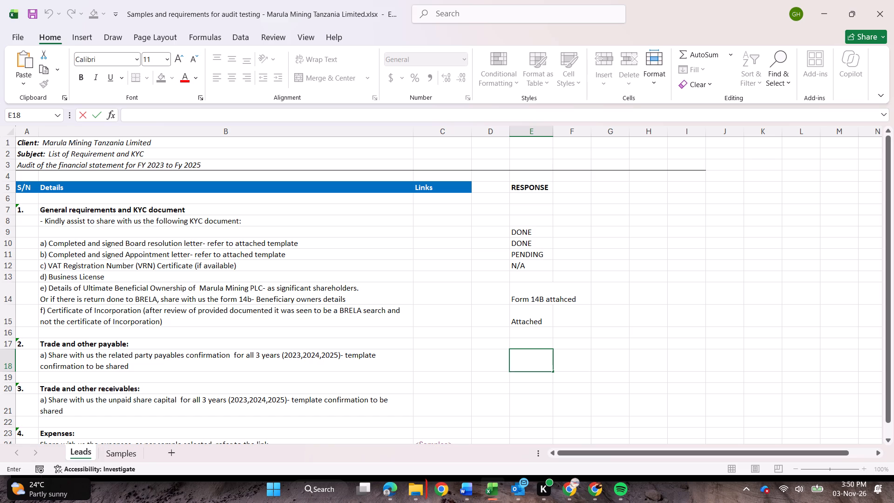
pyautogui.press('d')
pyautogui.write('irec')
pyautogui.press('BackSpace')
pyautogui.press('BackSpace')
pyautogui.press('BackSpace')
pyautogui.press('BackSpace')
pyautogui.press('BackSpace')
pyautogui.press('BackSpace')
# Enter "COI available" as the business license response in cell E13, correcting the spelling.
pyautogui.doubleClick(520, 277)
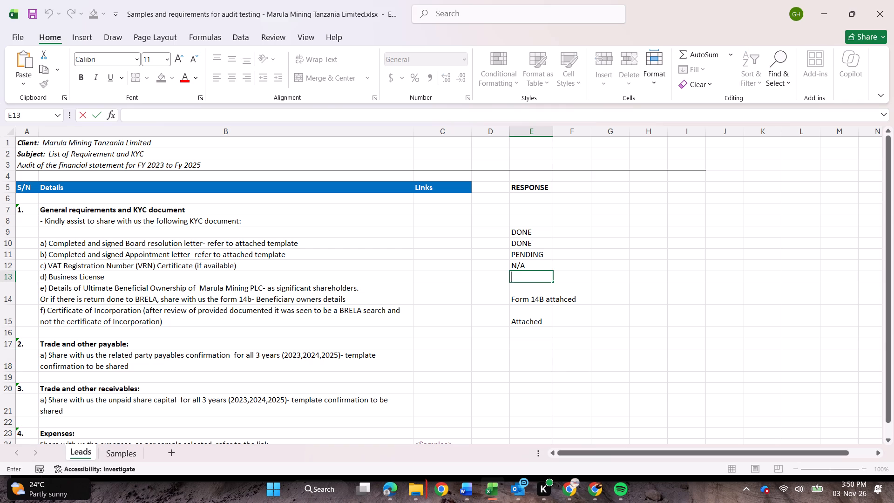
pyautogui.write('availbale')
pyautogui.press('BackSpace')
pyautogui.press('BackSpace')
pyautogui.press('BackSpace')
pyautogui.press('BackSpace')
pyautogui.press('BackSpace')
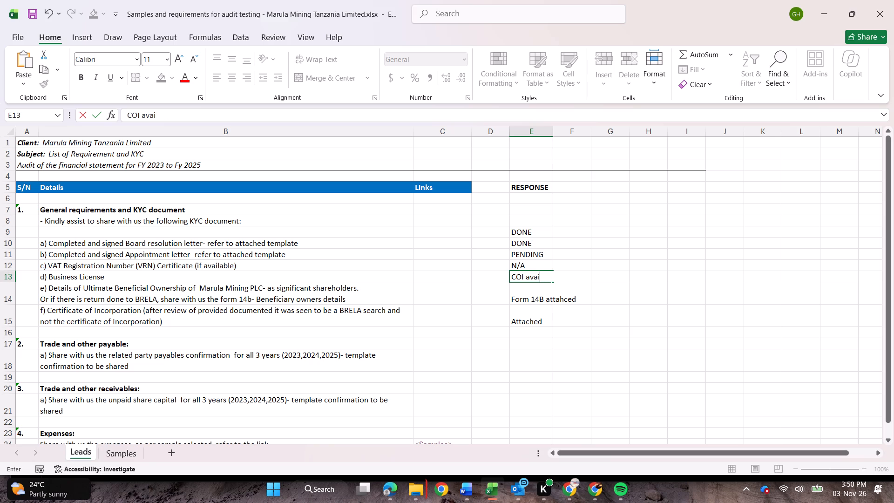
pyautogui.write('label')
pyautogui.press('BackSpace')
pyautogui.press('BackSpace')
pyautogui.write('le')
# Replace the business license response in cell E13 with N/A.
pyautogui.press('BackSpace')
pyautogui.press('BackSpace')
pyautogui.press('BackSpace')
pyautogui.press('BackSpace')
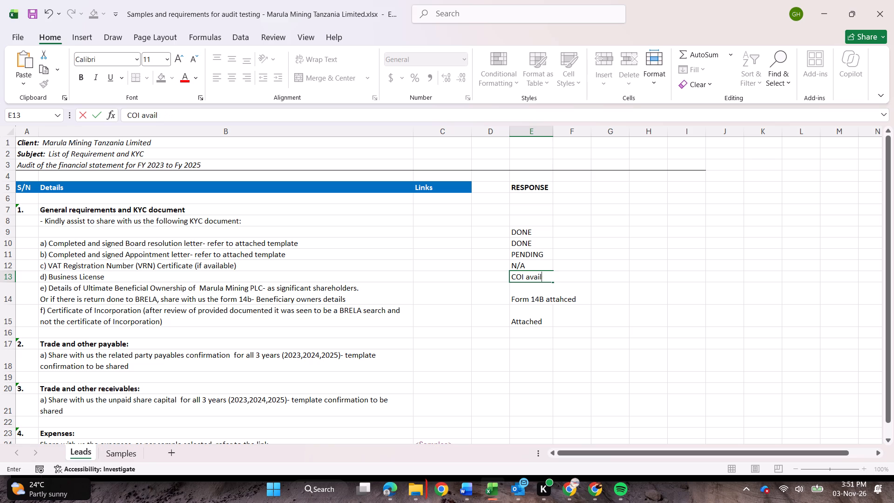
pyautogui.press('BackSpace')
pyautogui.press('BackSpace')
pyautogui.press('BackSpace')
pyautogui.press('BackSpace')
pyautogui.press('BackSpace')
pyautogui.press('BackSpace')
pyautogui.press('BackSpace')
pyautogui.press('BackSpace')
pyautogui.press('BackSpace')
pyautogui.click(757, 336)
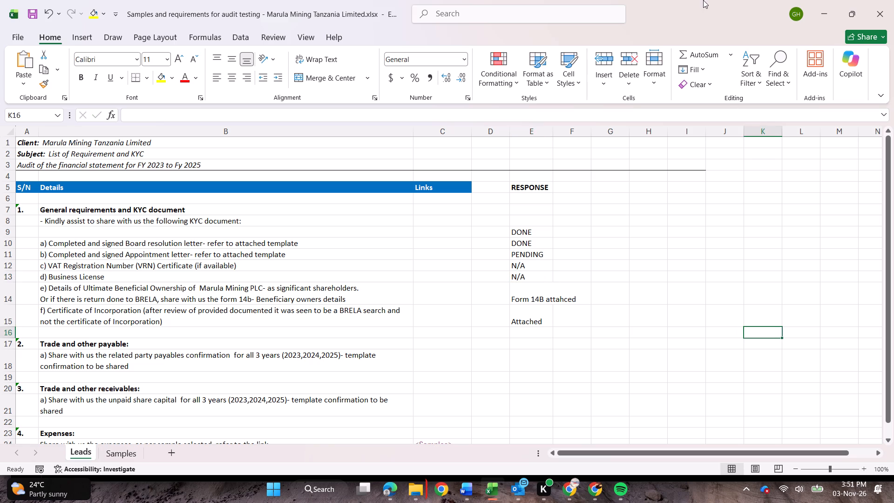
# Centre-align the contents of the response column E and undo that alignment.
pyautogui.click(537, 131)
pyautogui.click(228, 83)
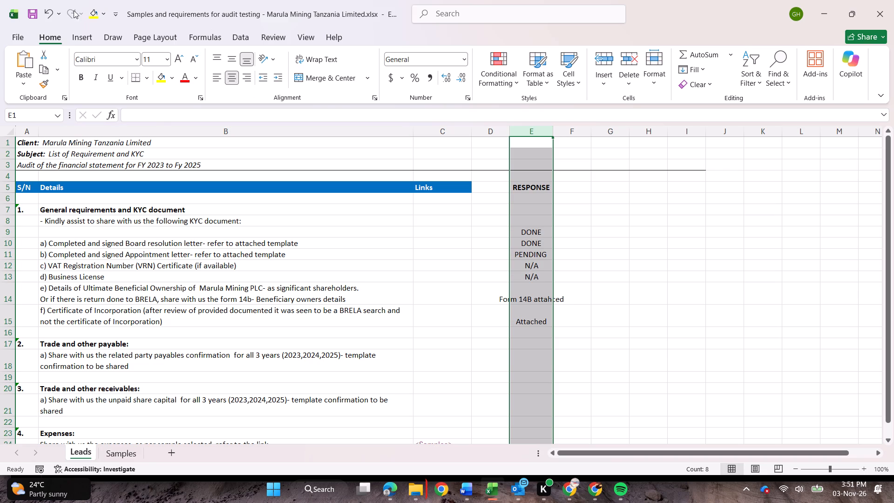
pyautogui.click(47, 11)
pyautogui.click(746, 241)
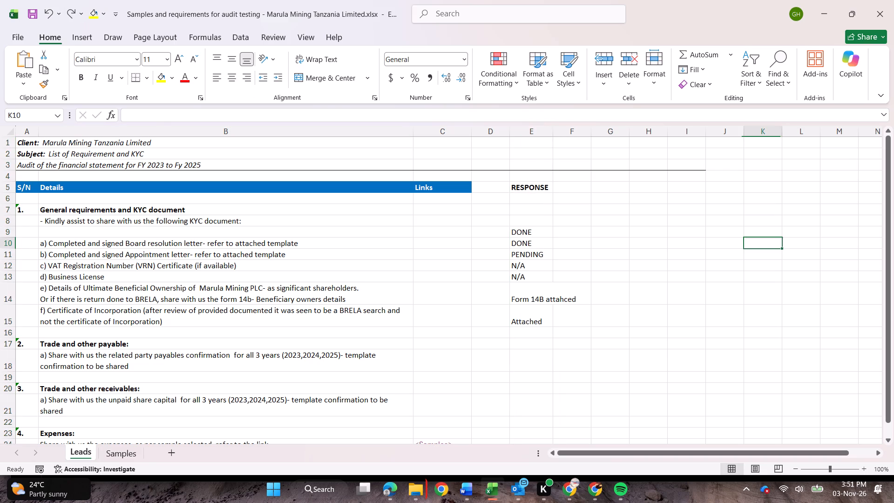
# Enter "Directors" as the response to the related party payables confirmation request in cell E18.
pyautogui.moveTo(887, 255); pyautogui.dragTo(887, 310)
pyautogui.doubleClick(523, 348)
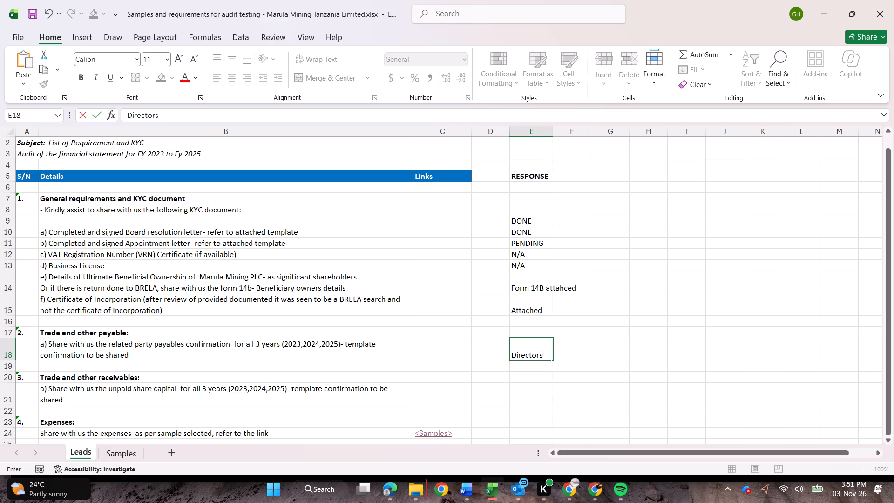
pyautogui.click(513, 393)
pyautogui.click(513, 393)
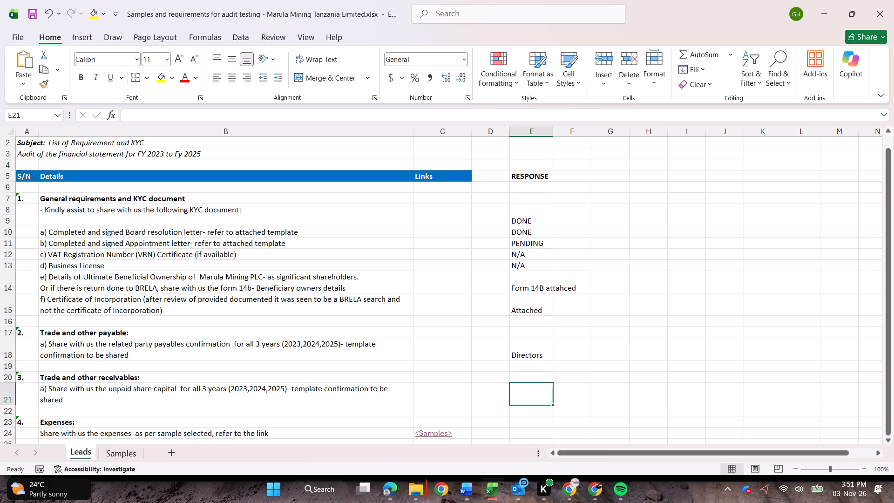
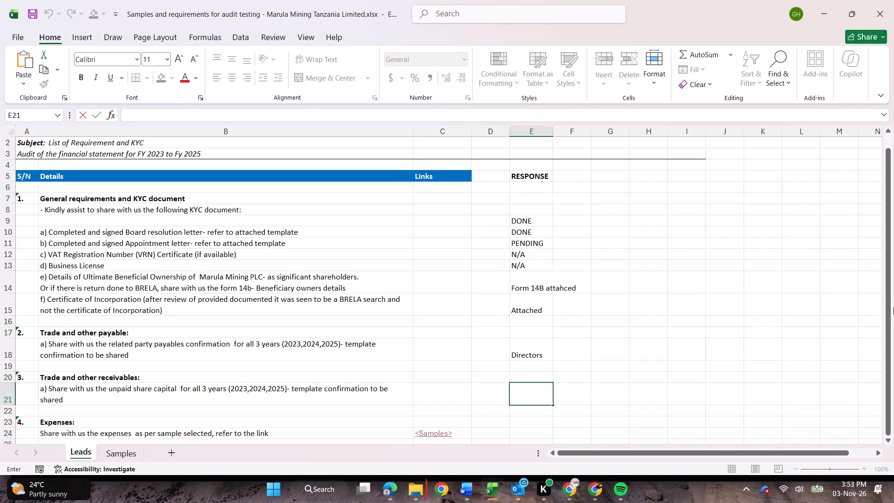
# Open cell E21, the response to the unpaid share capital confirmation request, for entry.
pyautogui.moveTo(887, 284); pyautogui.dragTo(886, 317)
pyautogui.moveTo(880, 296); pyautogui.dragTo(881, 316)
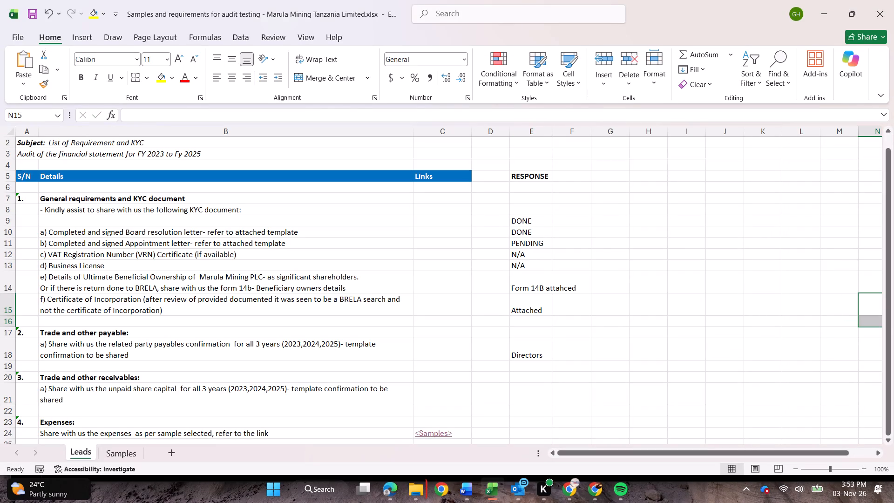
pyautogui.doubleClick(532, 395)
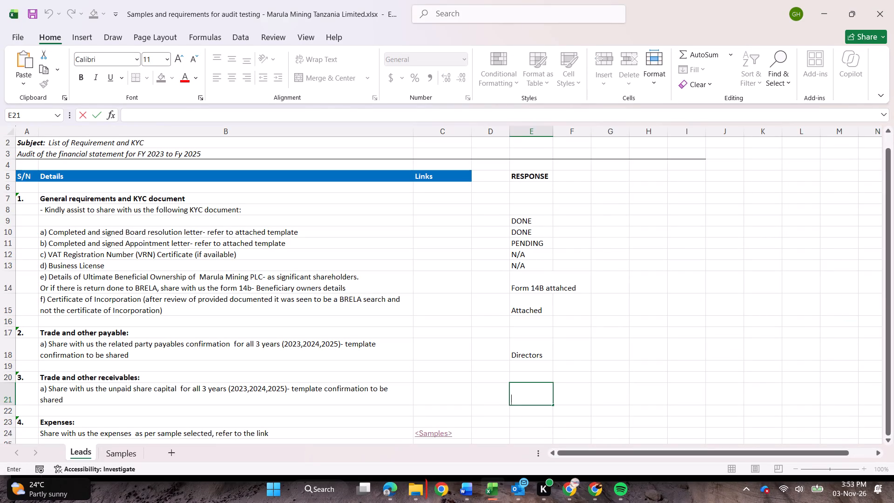
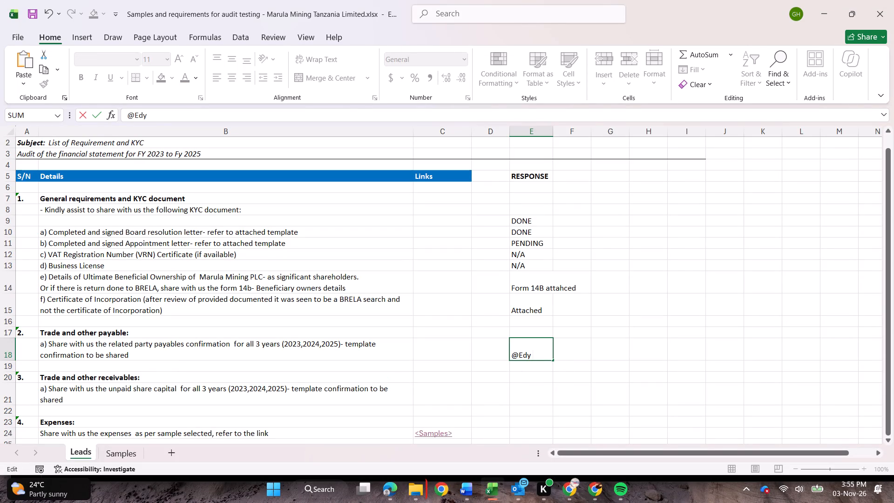
pyautogui.press('BackSpace')
pyautogui.press('BackSpace')
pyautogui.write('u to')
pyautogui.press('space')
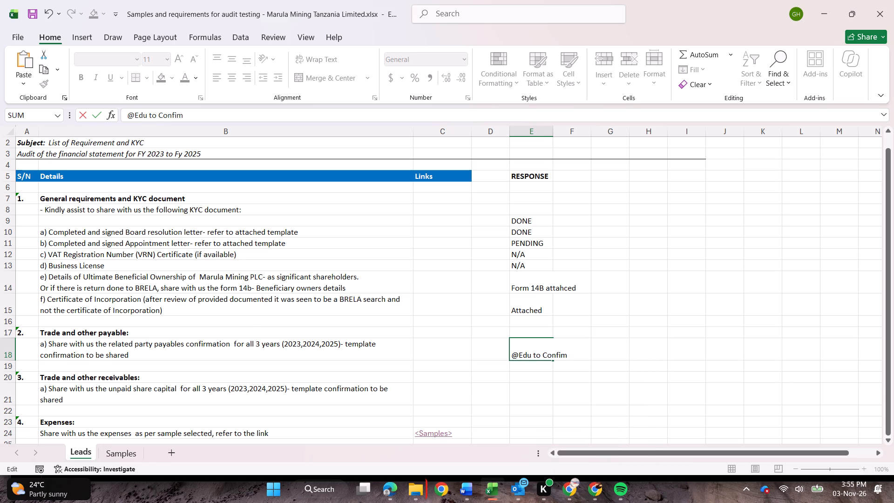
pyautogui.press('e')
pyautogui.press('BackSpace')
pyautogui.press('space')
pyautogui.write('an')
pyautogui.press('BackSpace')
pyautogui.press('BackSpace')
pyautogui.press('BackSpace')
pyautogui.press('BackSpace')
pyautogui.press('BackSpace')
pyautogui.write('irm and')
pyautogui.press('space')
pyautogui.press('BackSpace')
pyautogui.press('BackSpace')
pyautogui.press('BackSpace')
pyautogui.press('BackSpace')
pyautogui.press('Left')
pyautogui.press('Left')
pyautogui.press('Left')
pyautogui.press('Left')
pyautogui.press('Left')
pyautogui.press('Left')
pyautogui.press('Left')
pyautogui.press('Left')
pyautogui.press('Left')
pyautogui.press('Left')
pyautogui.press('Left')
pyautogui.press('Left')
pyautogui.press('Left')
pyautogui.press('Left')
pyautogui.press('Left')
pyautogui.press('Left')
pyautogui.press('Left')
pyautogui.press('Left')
pyautogui.click(709, 386)
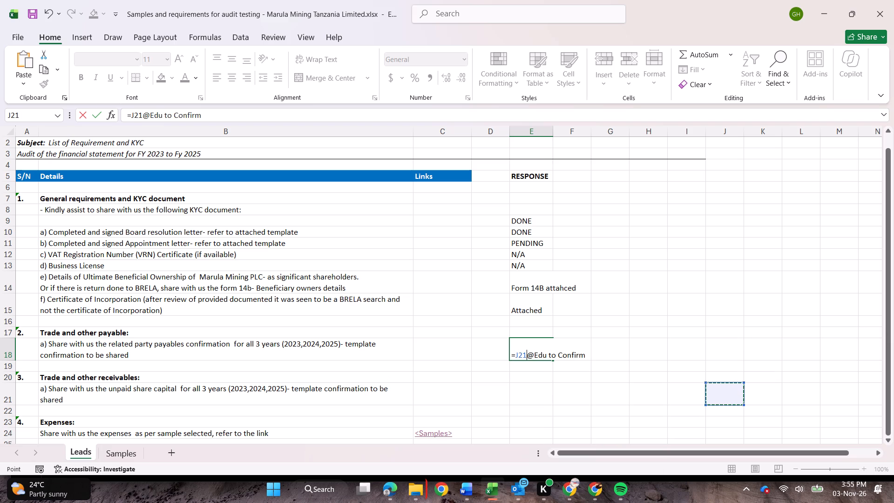
pyautogui.hotkey('ctrl', 'z')
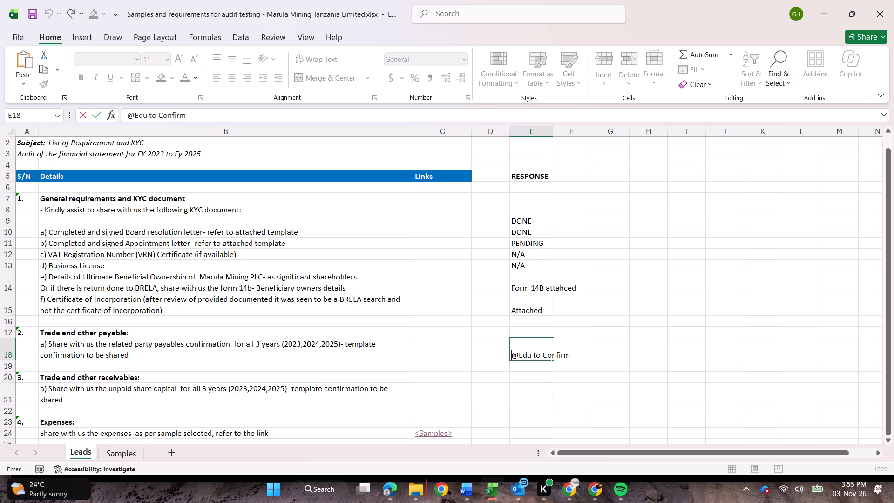
pyautogui.press('Tab')
pyautogui.press('Tab')
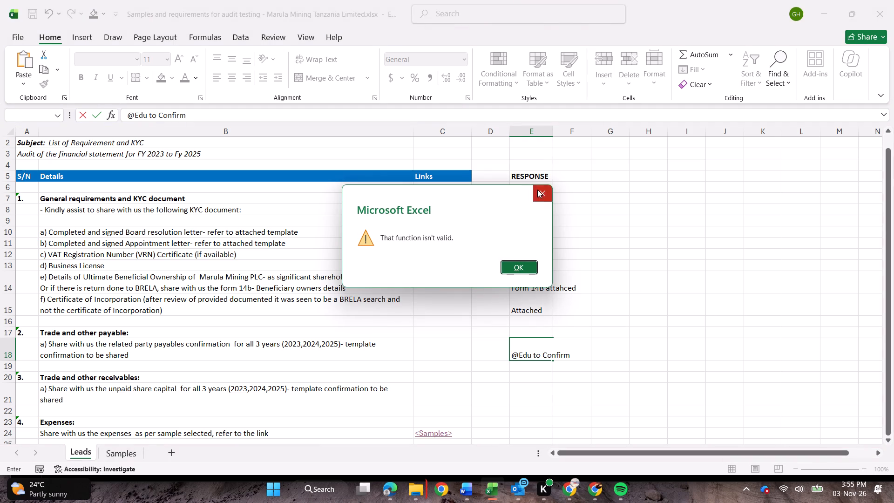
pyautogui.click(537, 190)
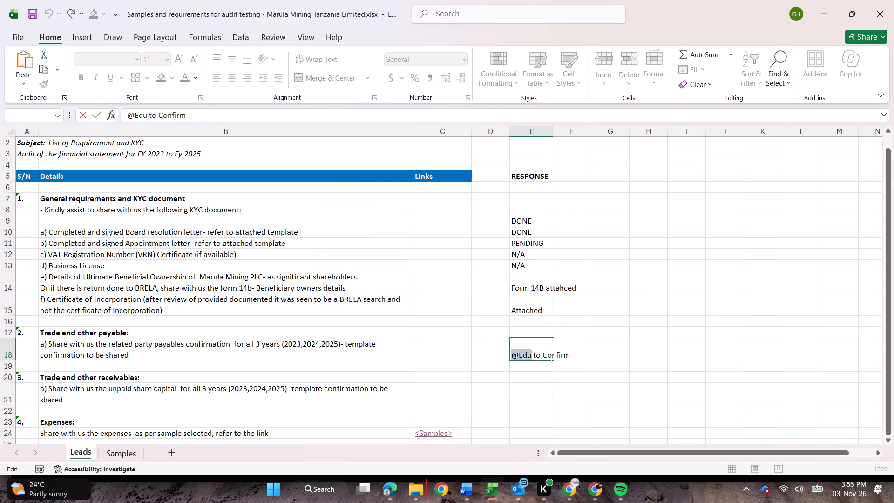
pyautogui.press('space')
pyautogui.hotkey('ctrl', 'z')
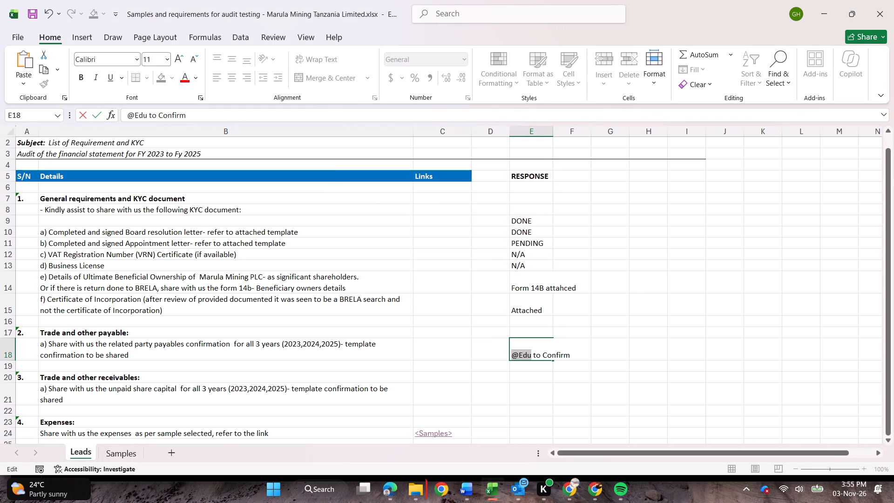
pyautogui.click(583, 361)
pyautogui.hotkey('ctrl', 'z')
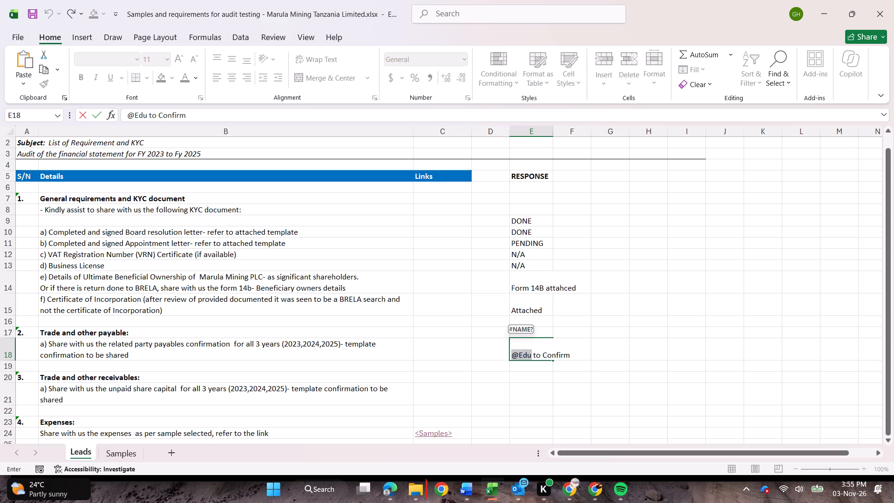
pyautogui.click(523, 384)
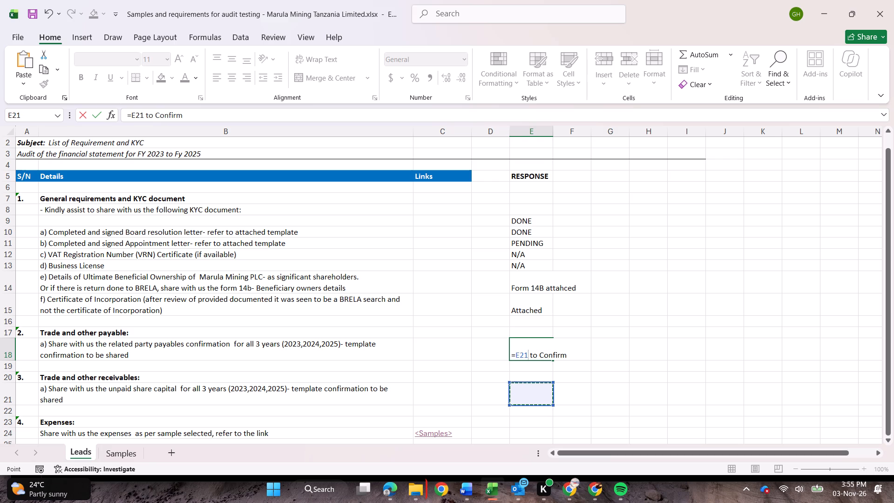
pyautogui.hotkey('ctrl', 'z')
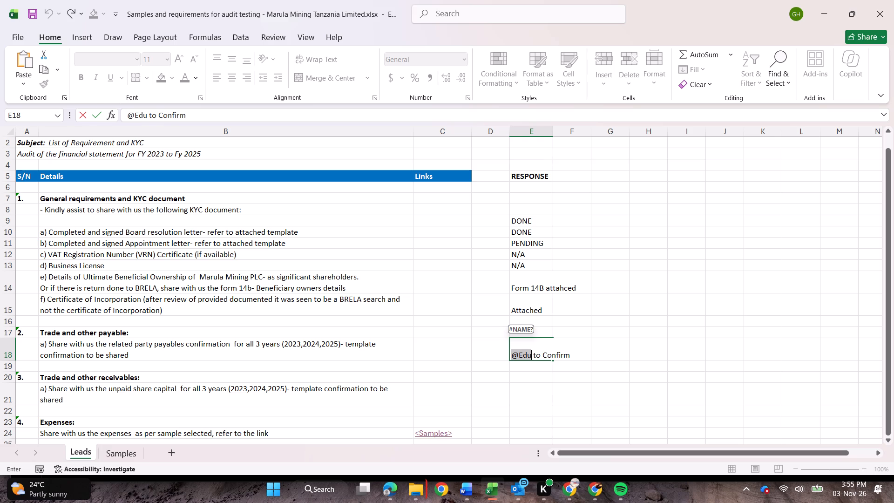
pyautogui.click(569, 356)
pyautogui.press('/')
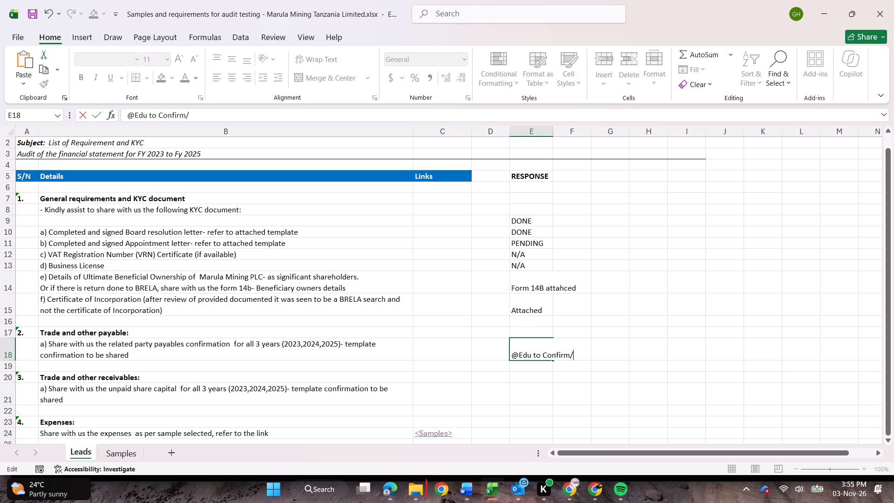
pyautogui.press('BackSpace')
pyautogui.press('.')
pyautogui.click(652, 378)
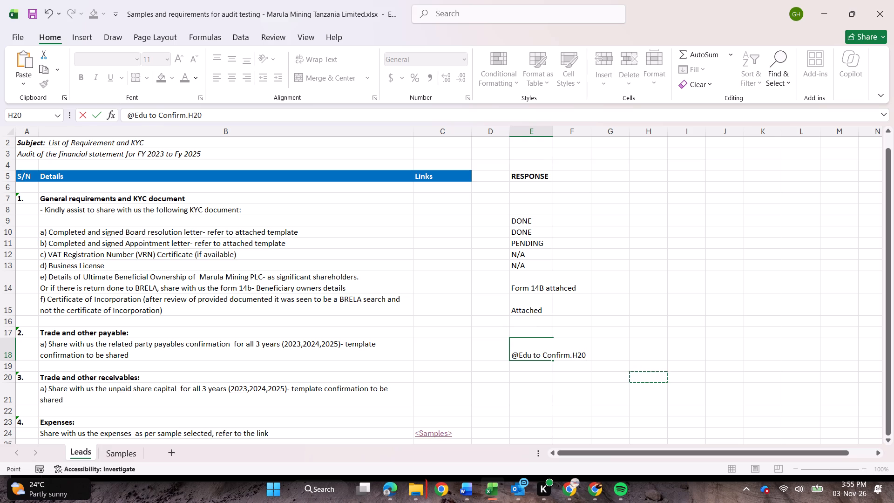
pyautogui.press('BackSpace')
pyautogui.press('BackSpace')
pyautogui.press('BackSpace')
pyautogui.press('Return')
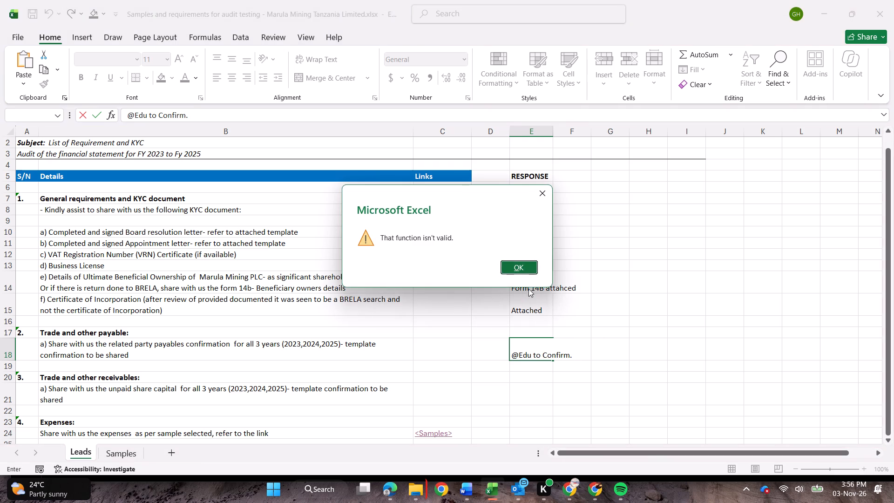
pyautogui.click(521, 271)
# Change the related party payables response in E18 to "Unable to Confirm.".
pyautogui.press('BackSpace')
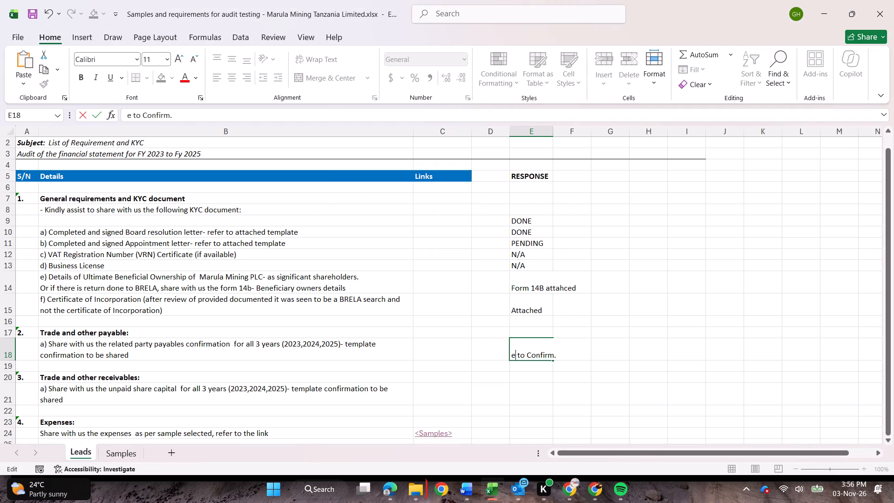
pyautogui.press('BackSpace')
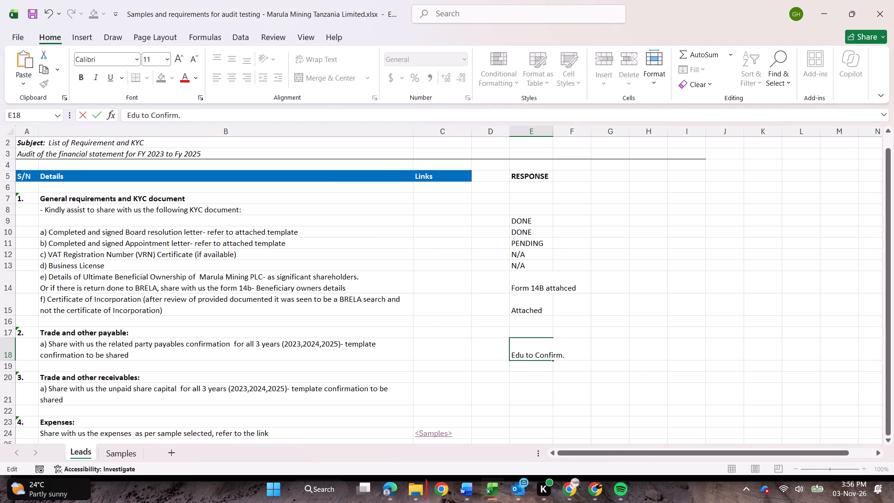
pyautogui.press('Right')
pyautogui.press('BackSpace')
pyautogui.press('BackSpace')
pyautogui.press('space')
pyautogui.press('BackSpace')
pyautogui.press('BackSpace')
pyautogui.press('BackSpace')
pyautogui.press('BackSpace')
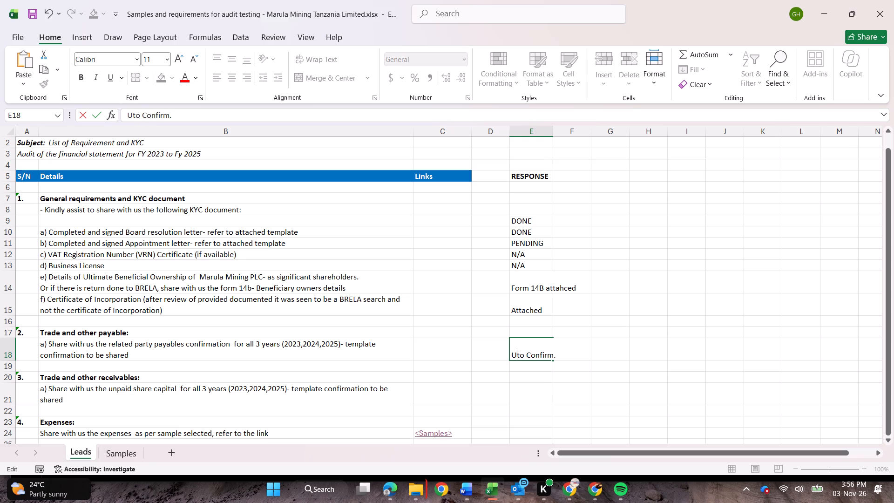
pyautogui.write('able')
pyautogui.press('space')
# Enter "Unable to confirm" in E21 as the response to the unpaid share capital request.
pyautogui.click(520, 395)
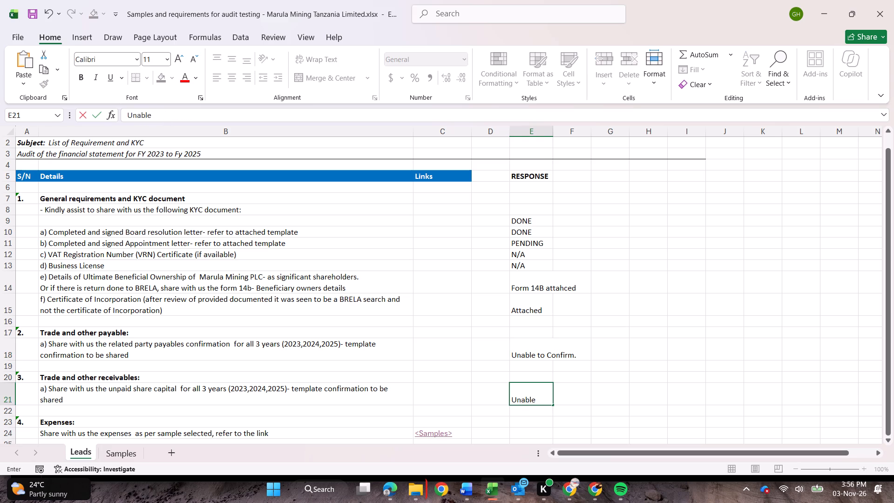
pyautogui.press('BackSpace')
pyautogui.press('BackSpace')
pyautogui.press('BackSpace')
pyautogui.press('BackSpace')
pyautogui.write('o confirme')
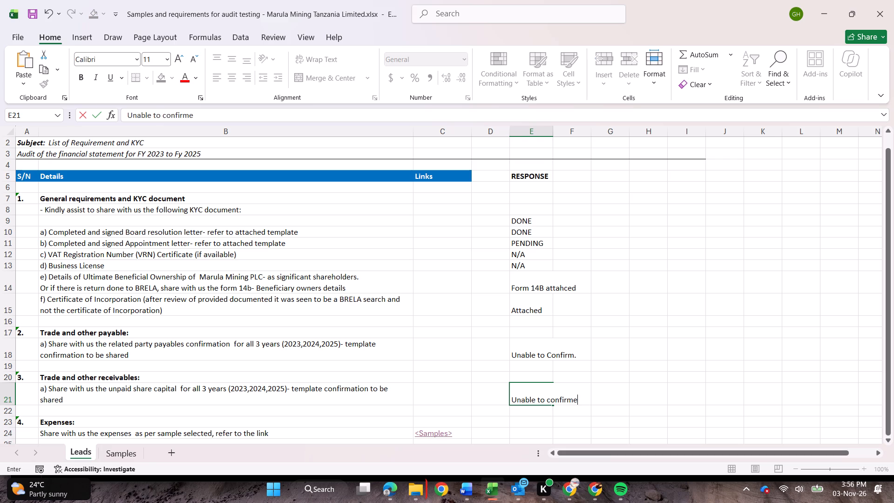
pyautogui.press('BackSpace')
pyautogui.press('BackSpace')
pyautogui.press('m')
pyautogui.click(643, 390)
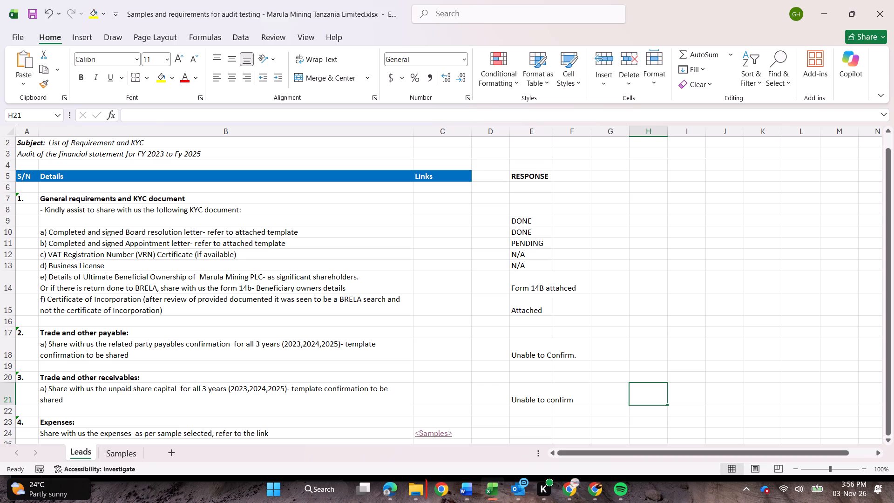
# Check the Leads sheet down past the Expenses item for any requirements still lacking a response.
pyautogui.moveTo(889, 195); pyautogui.dragTo(893, 231)
pyautogui.moveTo(888, 289); pyautogui.dragTo(884, 358)
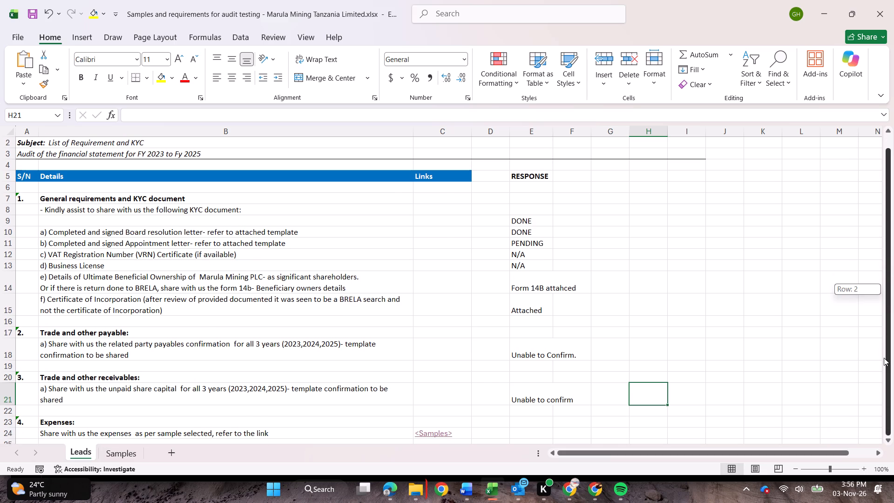
pyautogui.moveTo(884, 358); pyautogui.dragTo(886, 374)
pyautogui.click(129, 454)
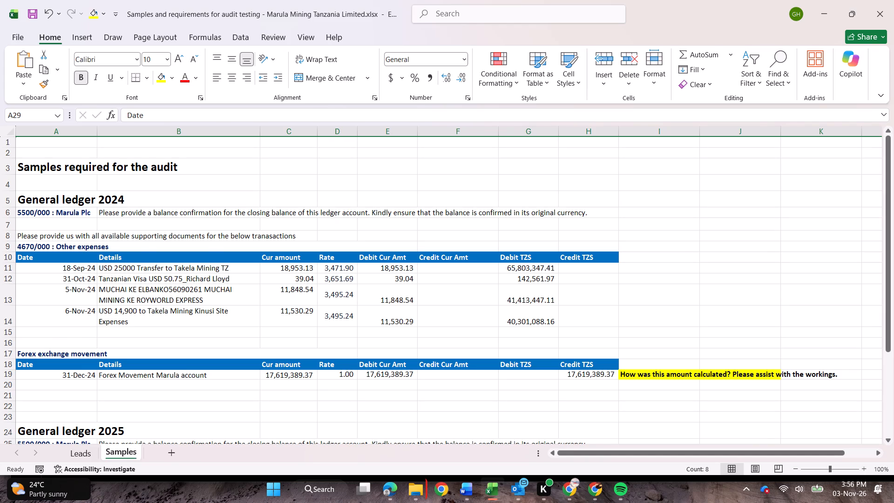
pyautogui.click(81, 454)
pyautogui.scroll(-2, 501, 341)
pyautogui.scroll(2, 513, 333)
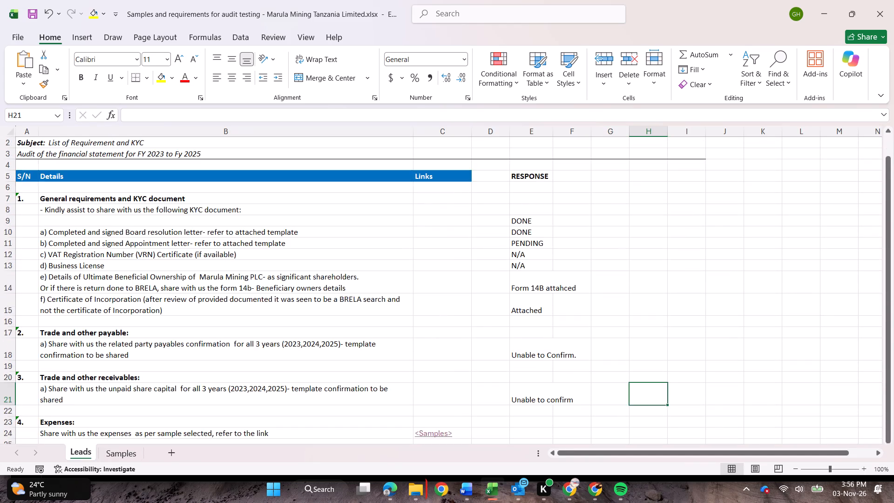
pyautogui.scroll(-13, 512, 337)
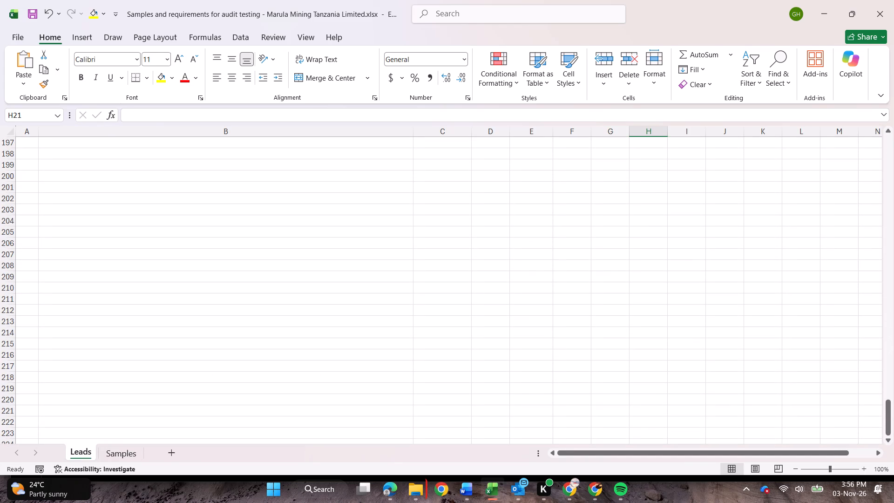
pyautogui.moveTo(891, 414); pyautogui.dragTo(886, 302)
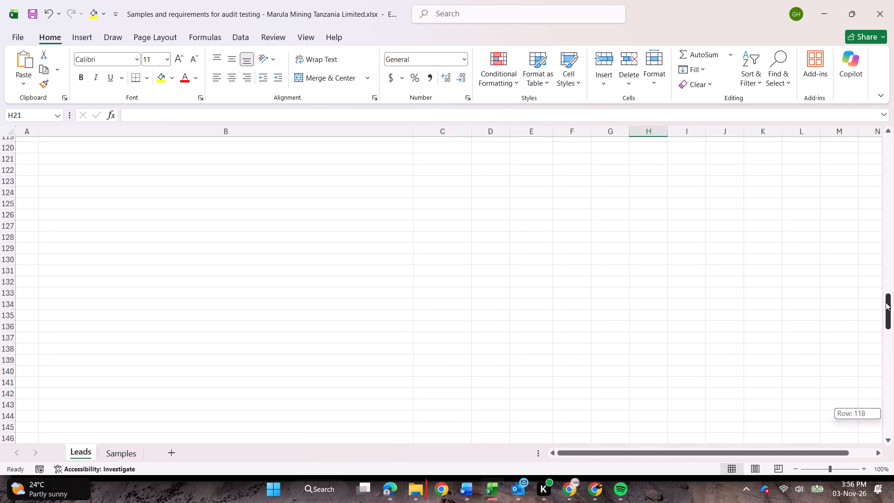
pyautogui.moveTo(886, 302); pyautogui.dragTo(887, 170)
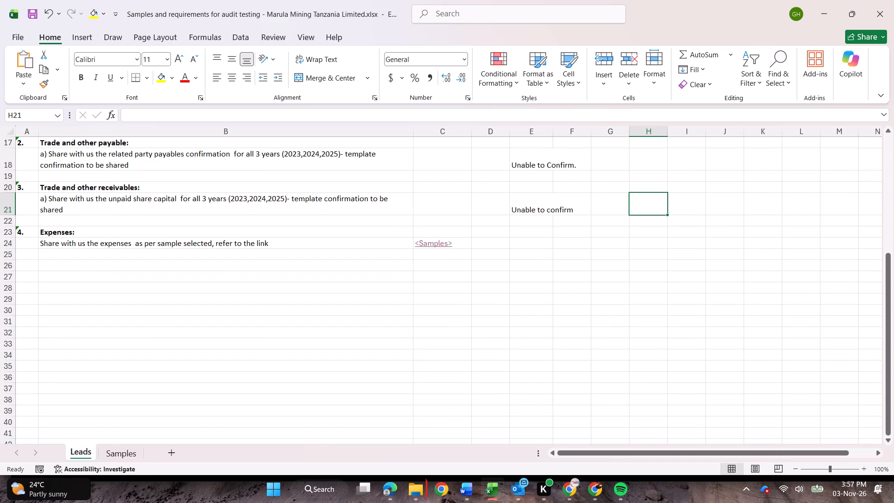
# Examine the transactions and auditor queries under General ledger 2024 and General ledger 2025 on the Samples sheet.
pyautogui.click(114, 455)
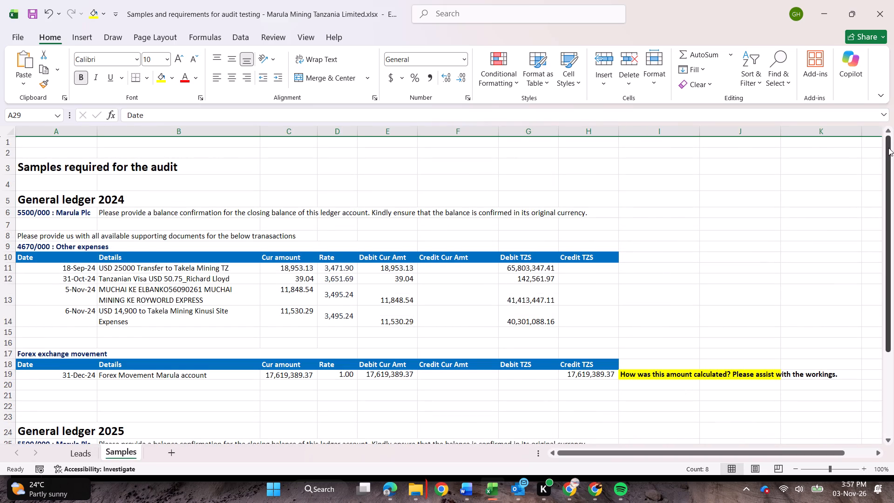
pyautogui.moveTo(888, 148); pyautogui.dragTo(889, 168)
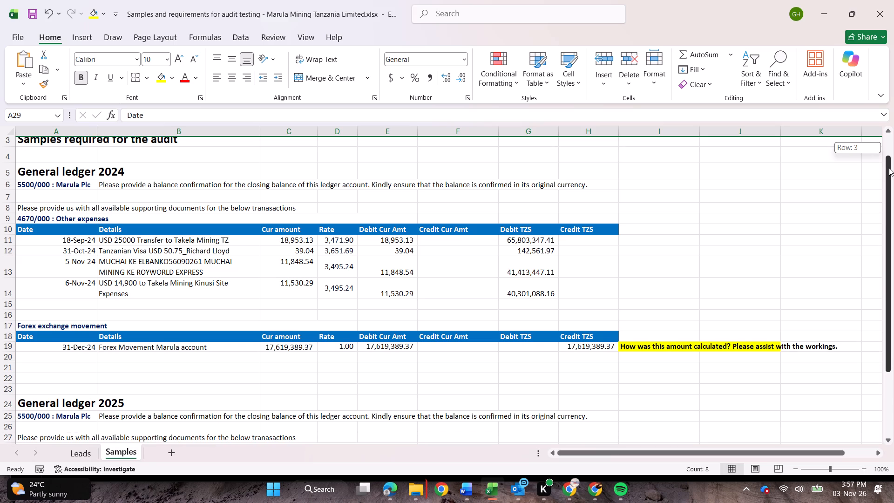
pyautogui.moveTo(889, 168); pyautogui.dragTo(890, 278)
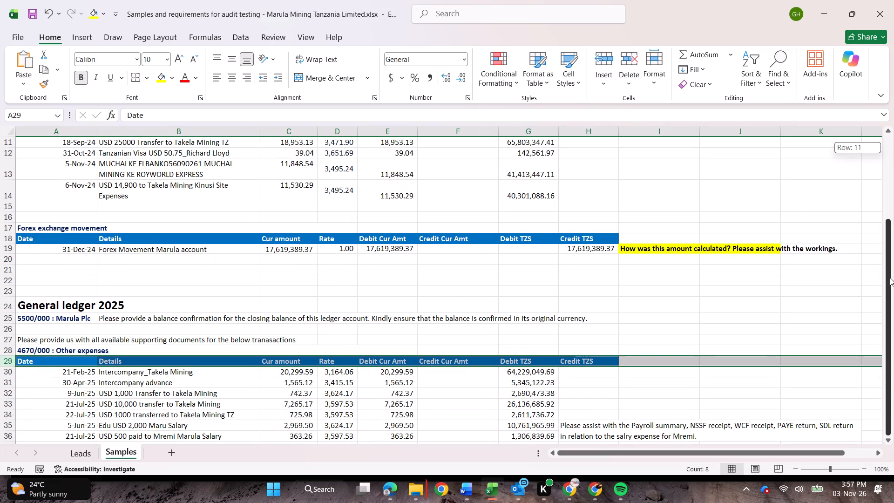
pyautogui.moveTo(890, 278); pyautogui.dragTo(877, 141)
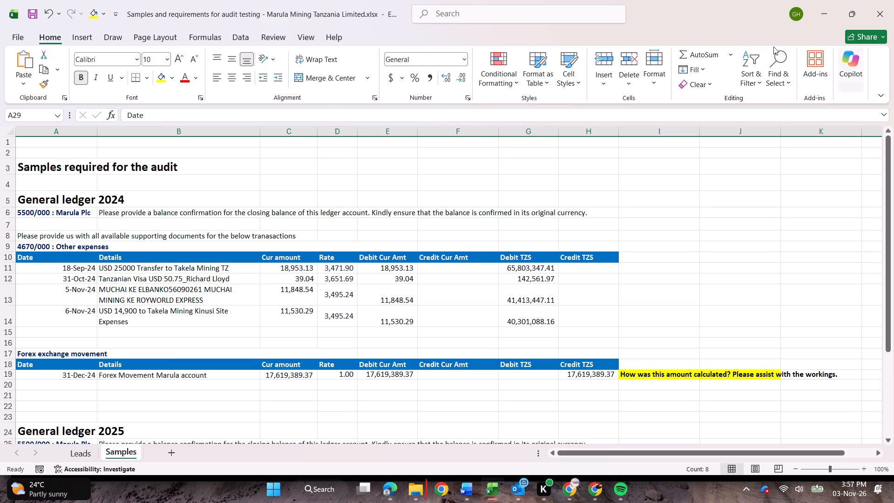
pyautogui.click(884, 205)
pyautogui.moveTo(888, 201); pyautogui.dragTo(890, 265)
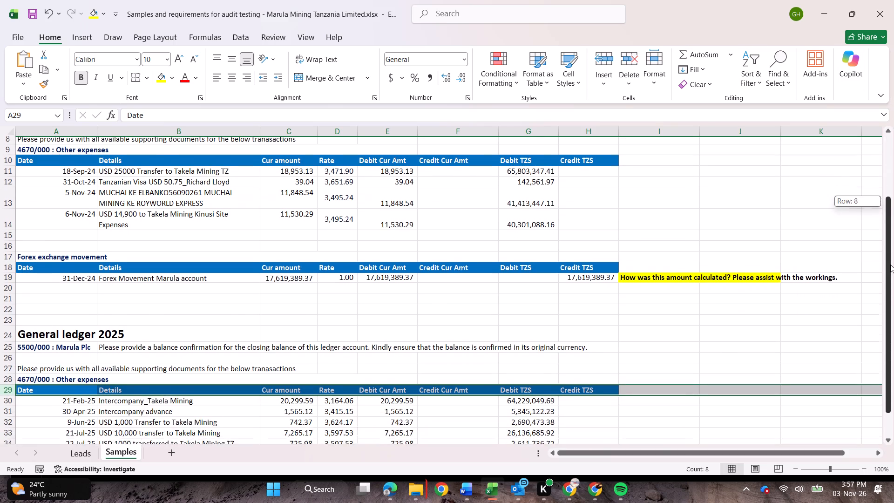
pyautogui.moveTo(890, 265); pyautogui.dragTo(893, 300)
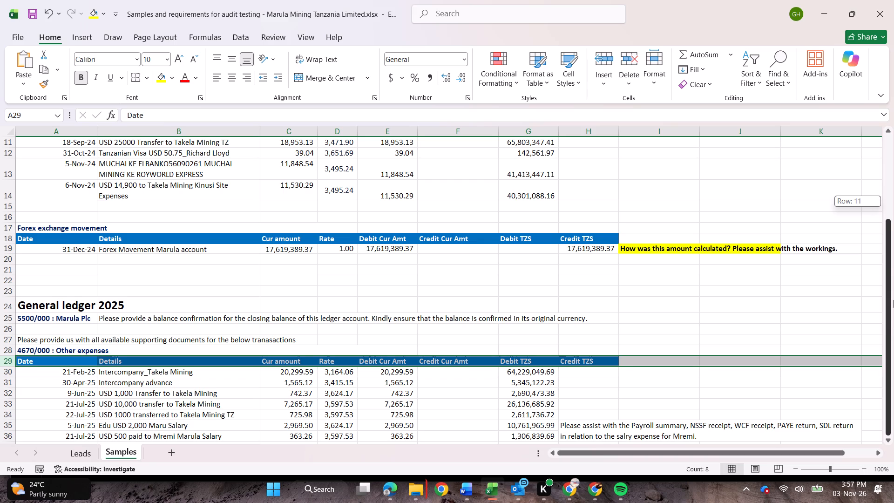
pyautogui.moveTo(893, 300); pyautogui.dragTo(893, 191)
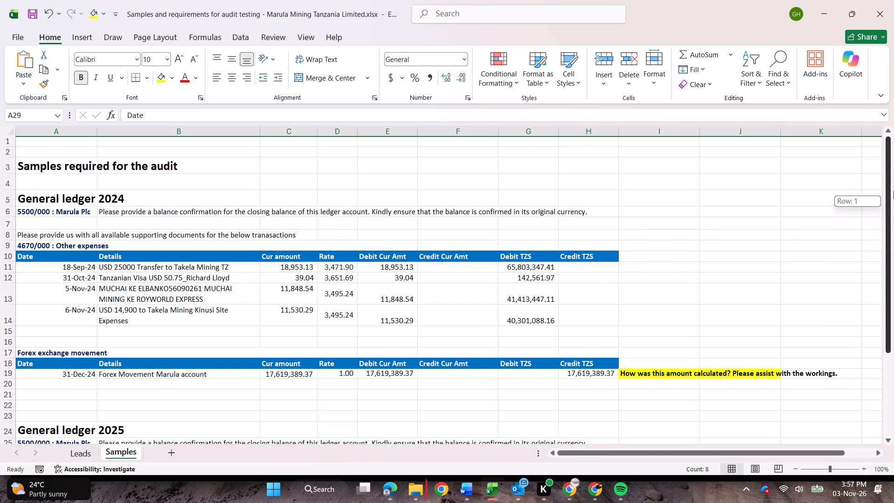
pyautogui.moveTo(893, 191); pyautogui.dragTo(892, 316)
pyautogui.moveTo(893, 257); pyautogui.dragTo(893, 317, button='right')
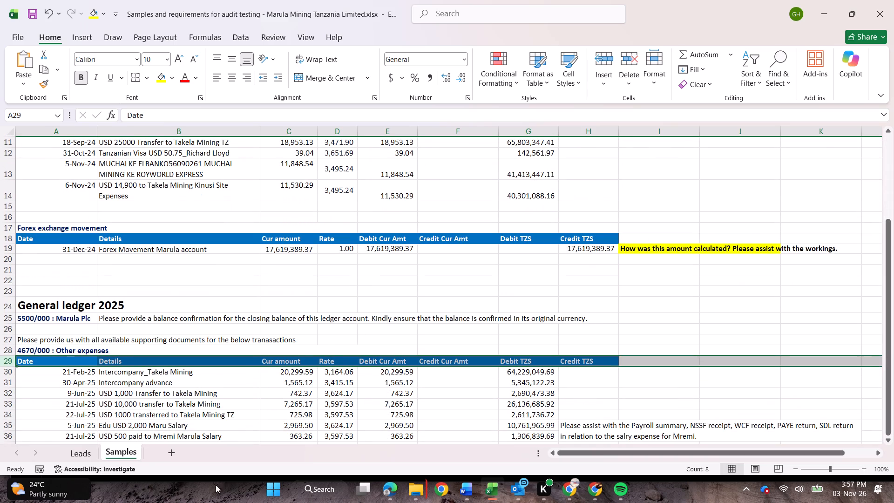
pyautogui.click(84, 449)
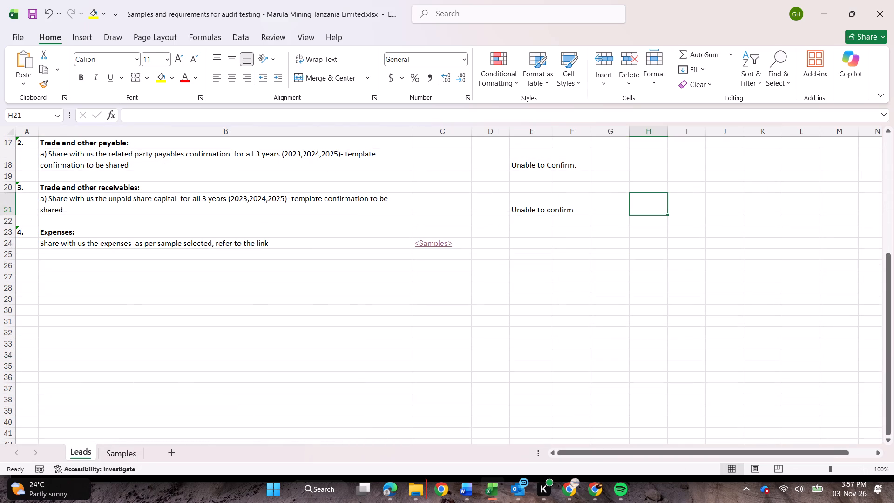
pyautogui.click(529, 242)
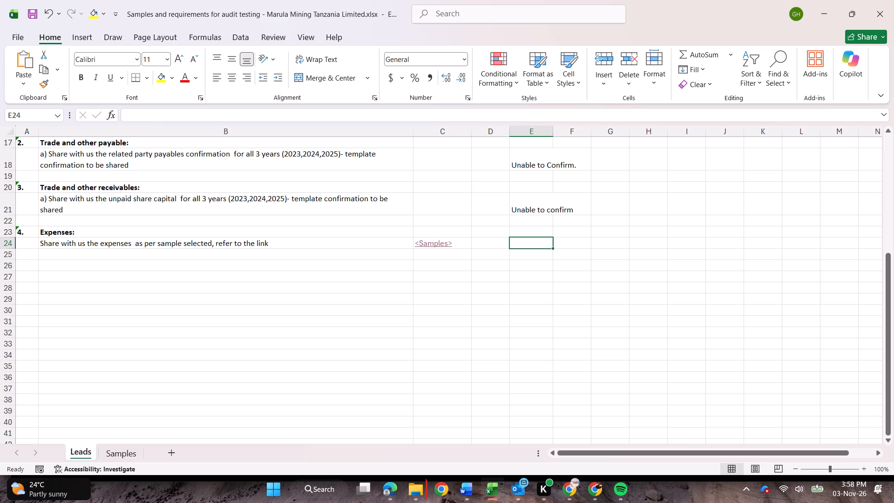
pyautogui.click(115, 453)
# Enter "This has been double booked same entry as 6 Nov 2024's" in J13 of the Samples sheet, beside the 5-Nov-24 expense.
pyautogui.click(807, 267)
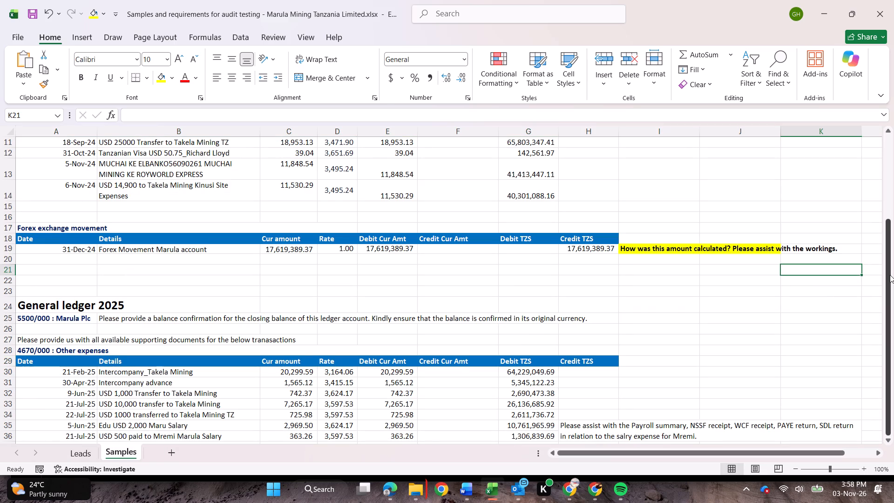
pyautogui.moveTo(890, 275); pyautogui.dragTo(884, 260)
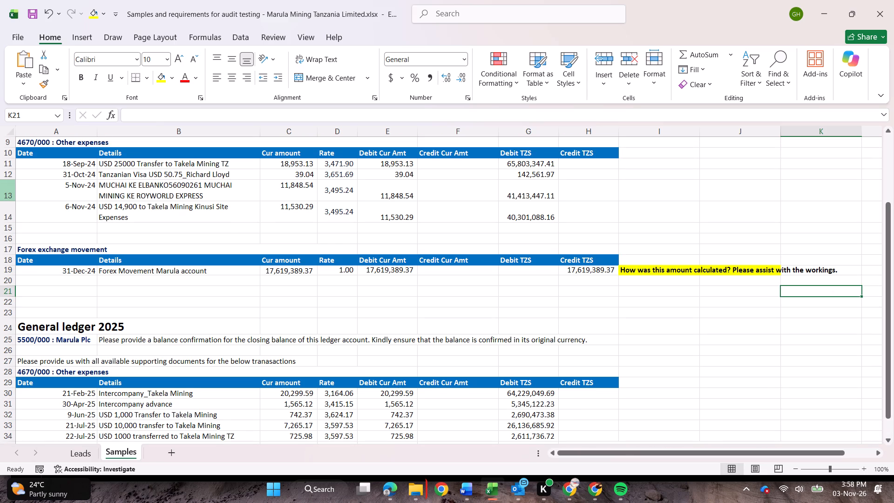
pyautogui.click(9, 185)
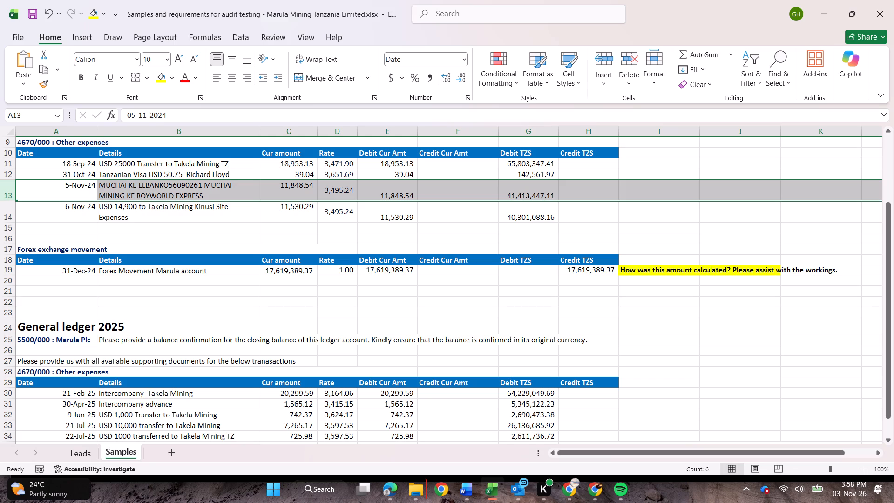
pyautogui.doubleClick(719, 191)
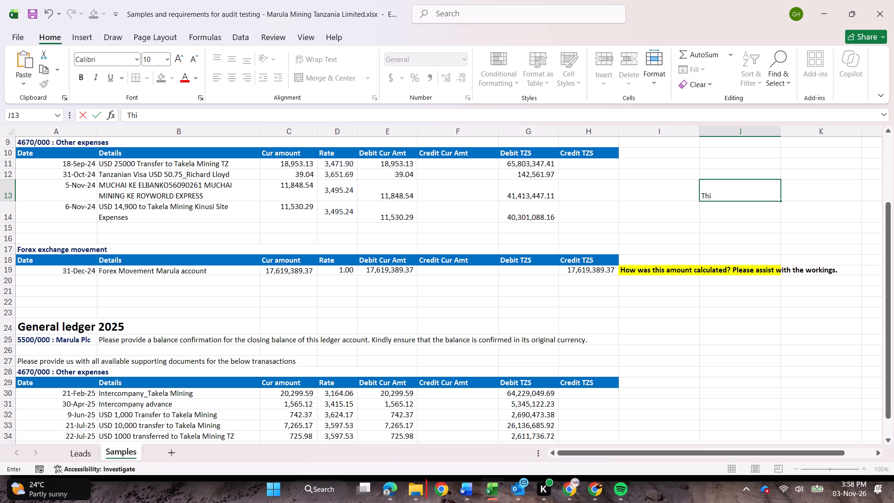
pyautogui.press('BackSpace')
pyautogui.press('BackSpace')
pyautogui.press('BackSpace')
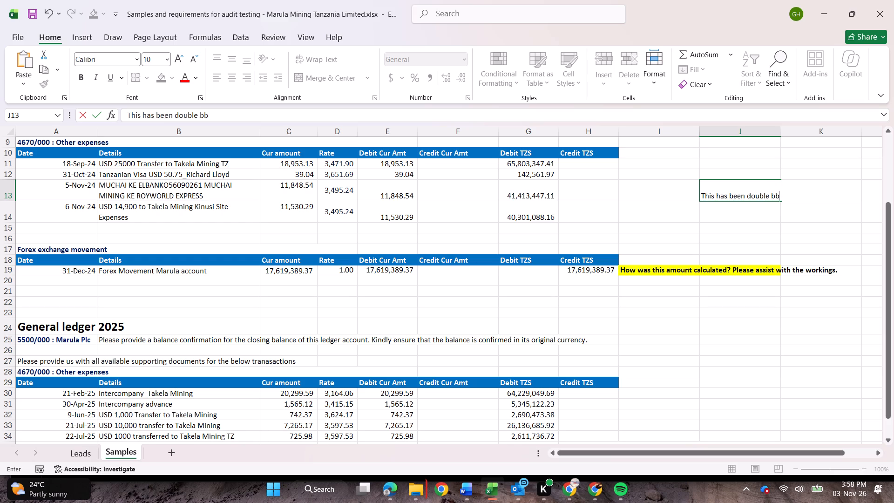
pyautogui.press('BackSpace')
pyautogui.write('ooo')
pyautogui.press('BackSpace')
pyautogui.write('ked')
pyautogui.press('space')
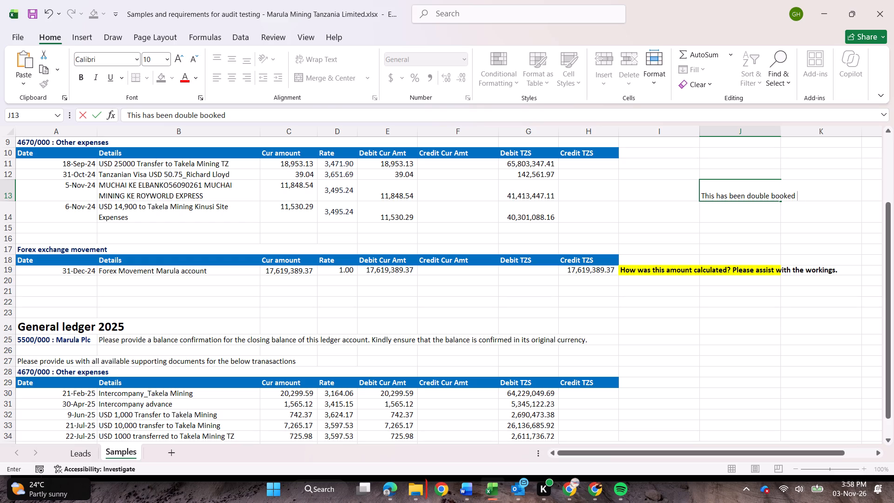
pyautogui.write('same entry as')
pyautogui.press('space')
pyautogui.write('6')
pyautogui.press('space')
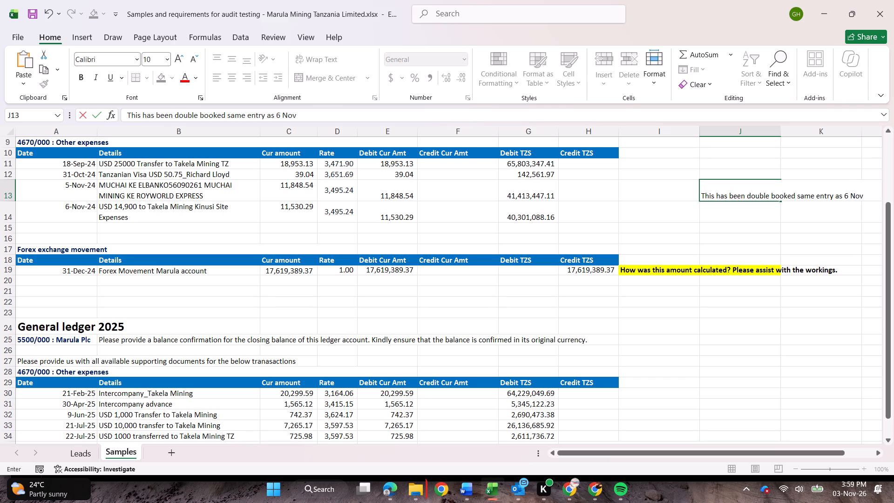
pyautogui.write('20')
pyautogui.press('4')
pyautogui.press('BackSpace')
pyautogui.write("24'x")
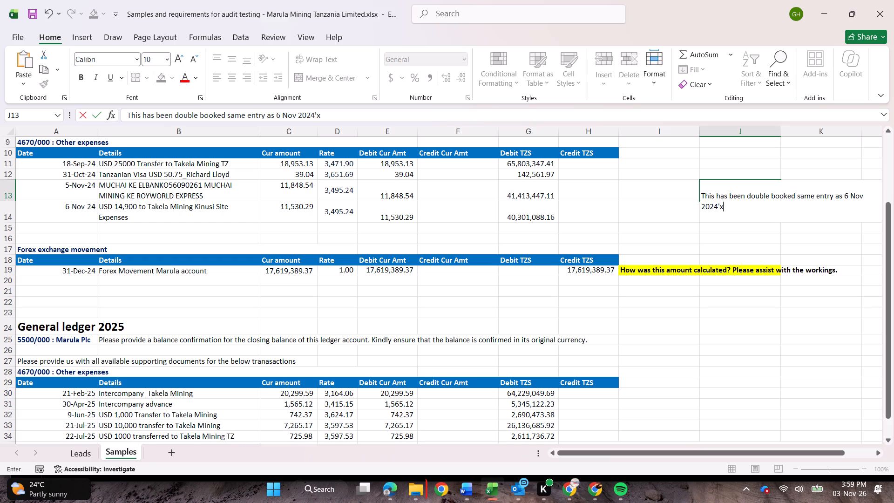
pyautogui.press('BackSpace')
pyautogui.press('s')
pyautogui.click(772, 226)
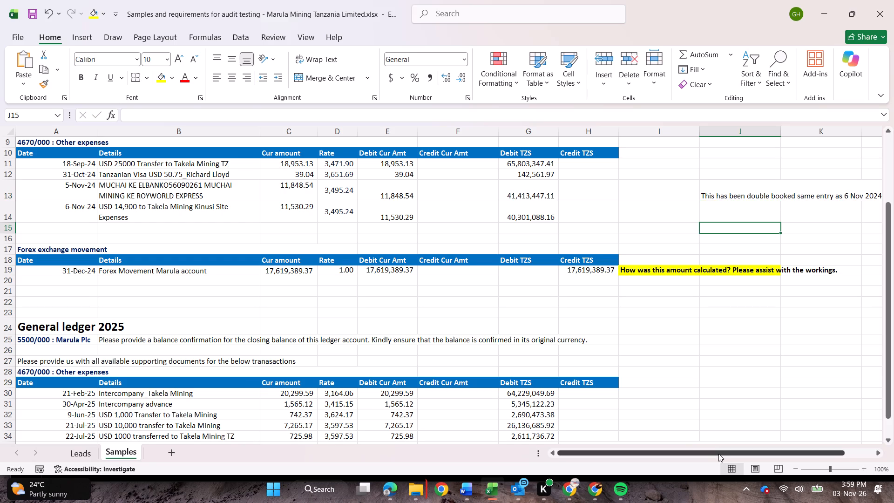
# Add a bold "Comments" heading in J10, level with the 2024 Other expenses header row.
pyautogui.moveTo(718, 454); pyautogui.dragTo(731, 454)
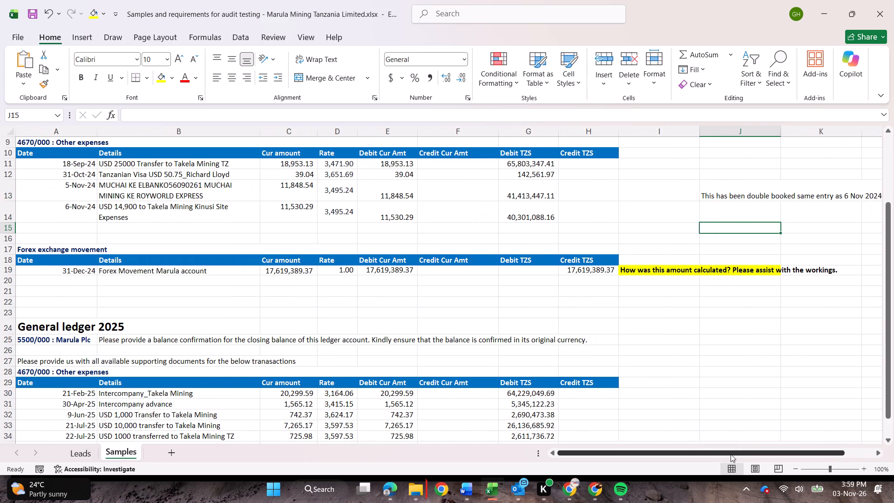
pyautogui.doubleClick(722, 156)
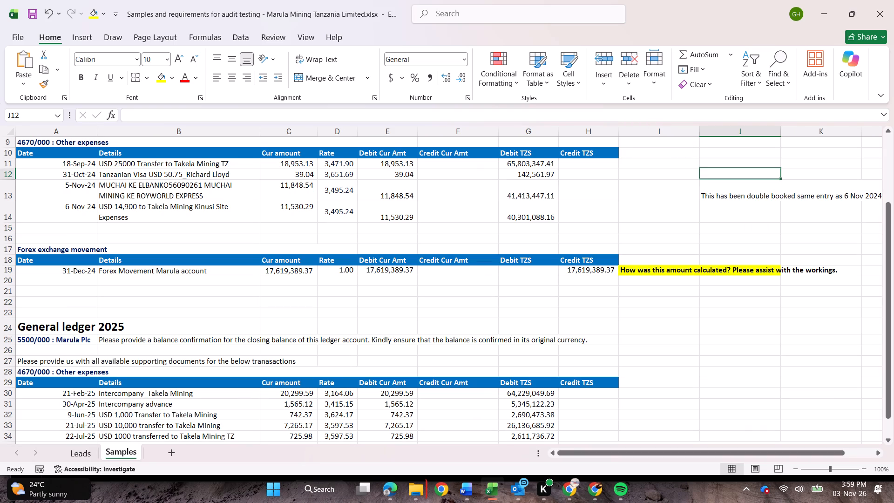
pyautogui.doubleClick(722, 151)
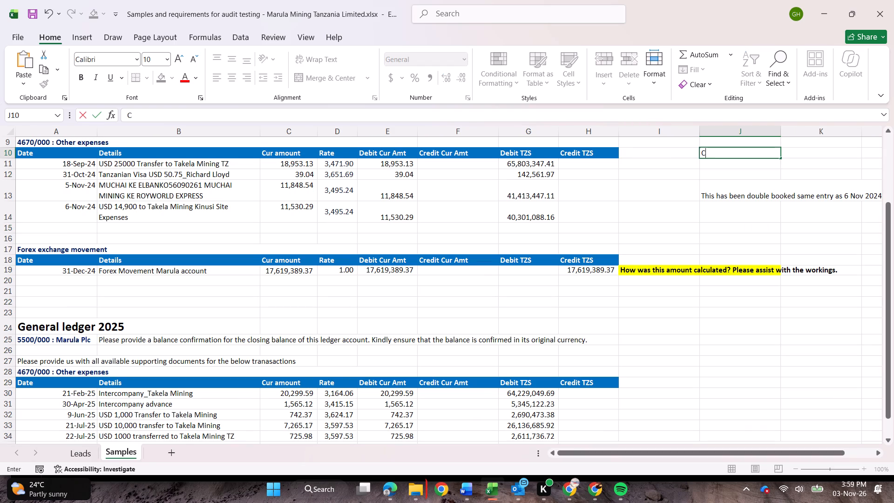
pyautogui.press('BackSpace')
pyautogui.press('s')
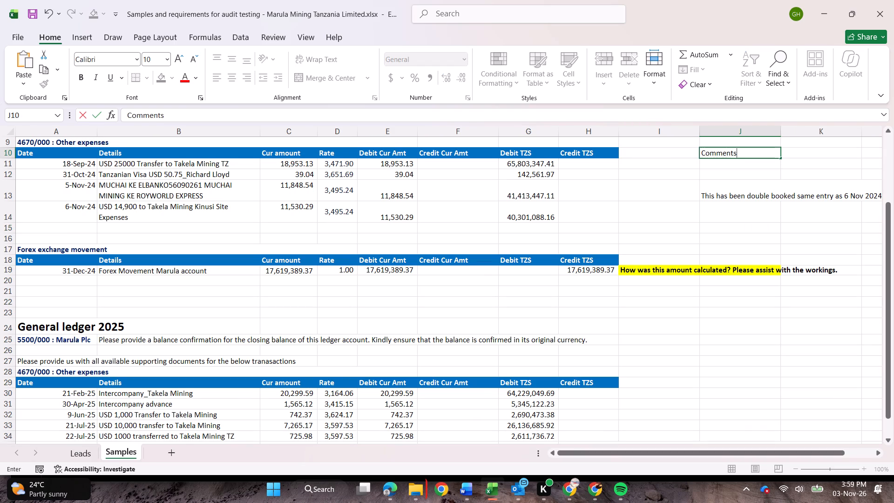
pyautogui.click(752, 187)
pyautogui.tripleClick(728, 152)
pyautogui.doubleClick(727, 152)
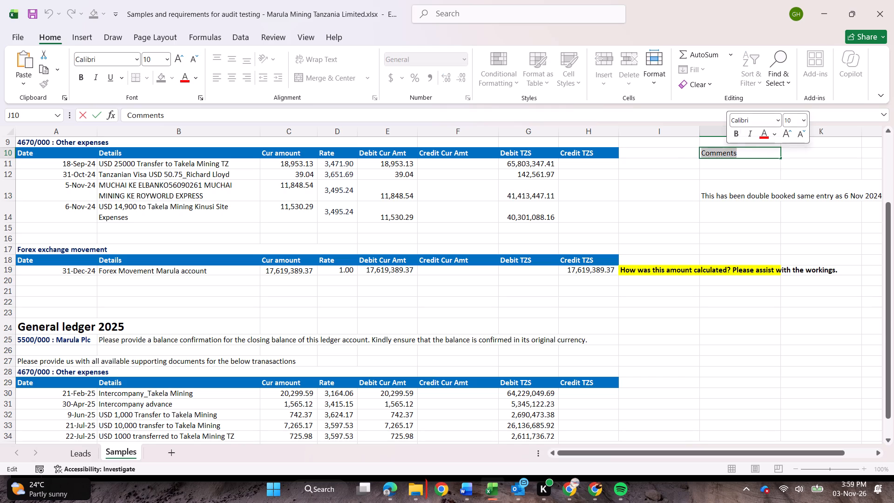
pyautogui.click(736, 136)
pyautogui.click(743, 173)
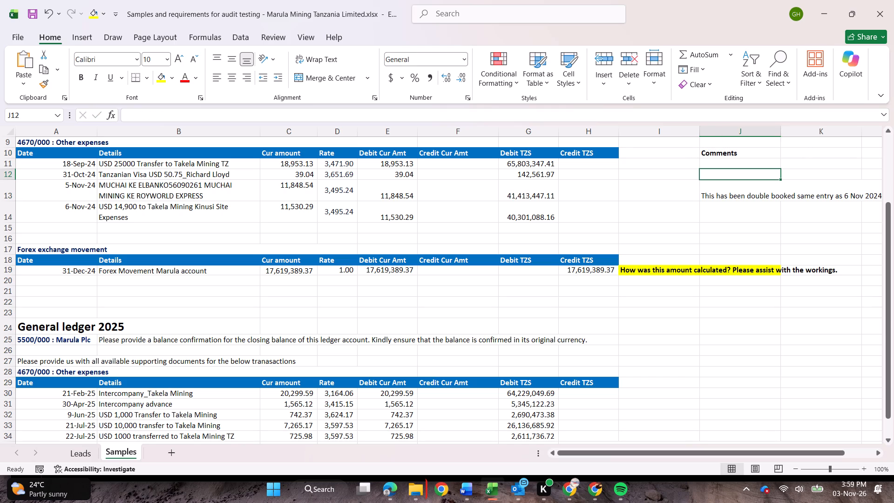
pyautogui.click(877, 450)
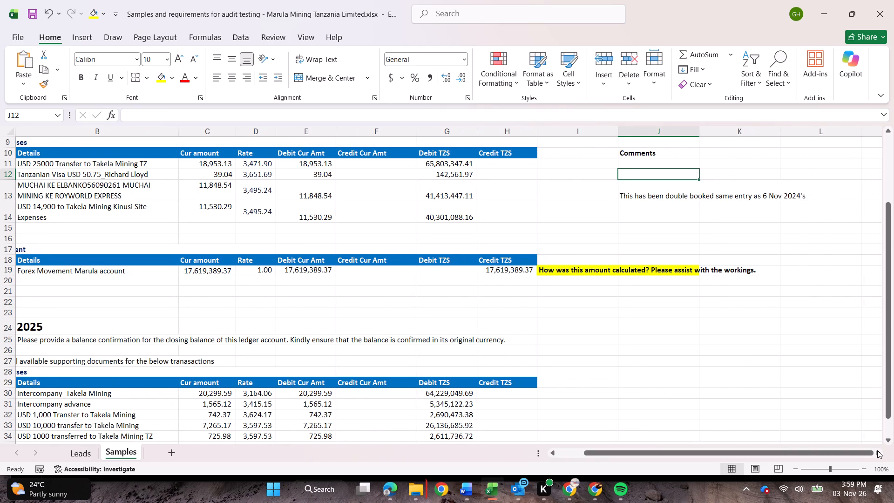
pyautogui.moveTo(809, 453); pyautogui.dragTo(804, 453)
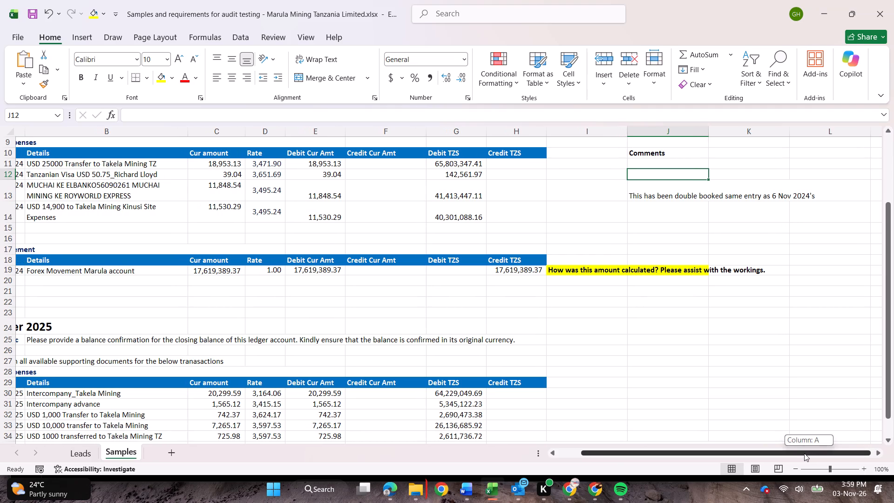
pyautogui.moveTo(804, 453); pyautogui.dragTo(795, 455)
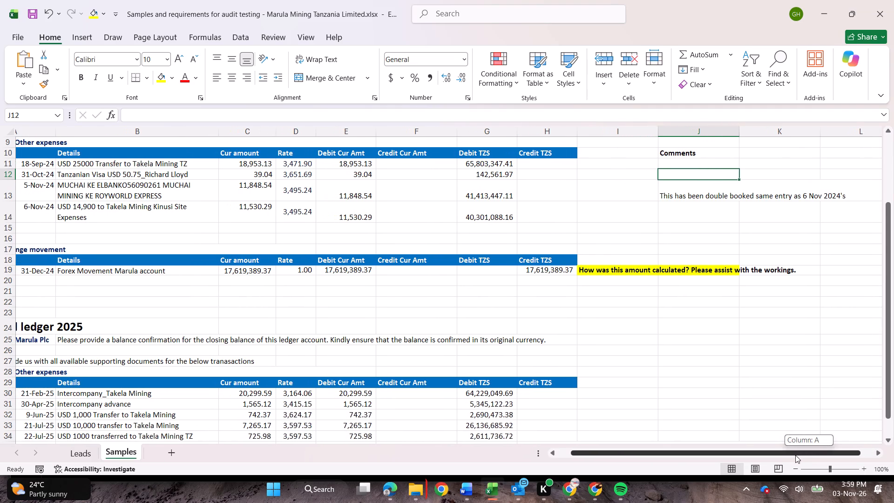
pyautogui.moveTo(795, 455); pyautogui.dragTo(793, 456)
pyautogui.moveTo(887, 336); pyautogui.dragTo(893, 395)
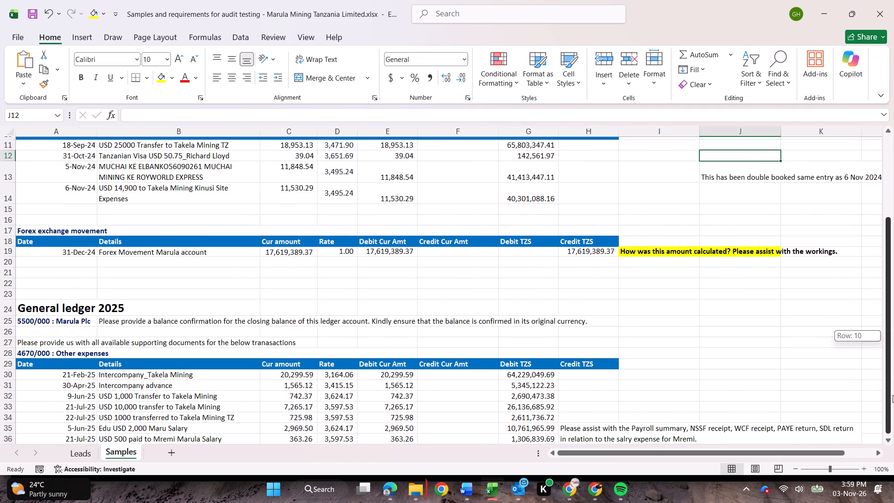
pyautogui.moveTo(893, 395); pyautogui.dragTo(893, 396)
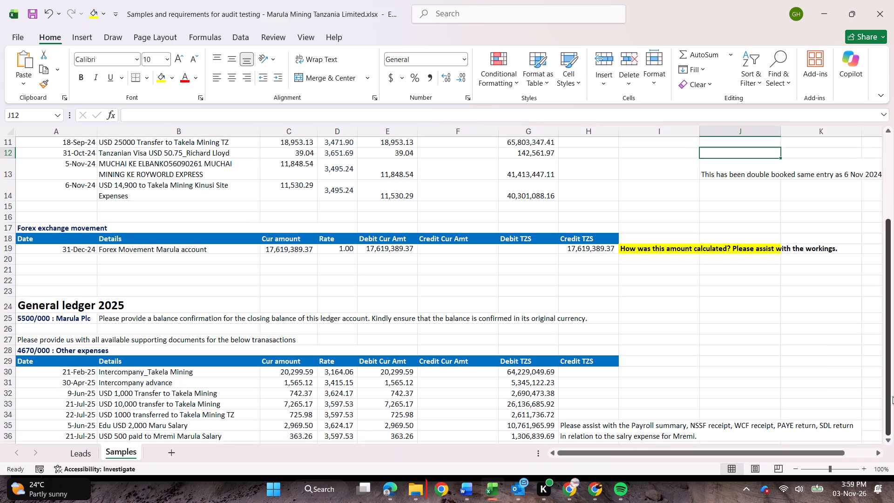
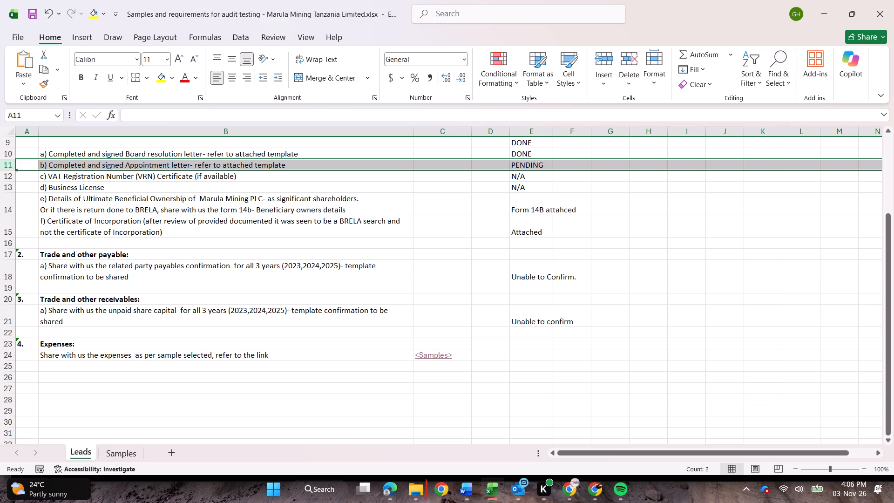
# Change the response for the VAT Registration Number (VRN) Certificate in E12 of the Leads sheet to "Pending".
pyautogui.click(517, 175)
pyautogui.click(521, 178)
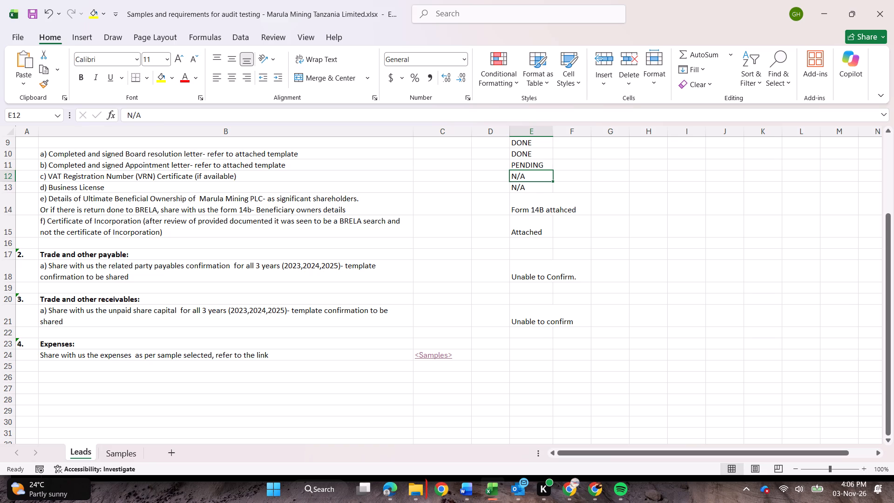
pyautogui.tripleClick(525, 177)
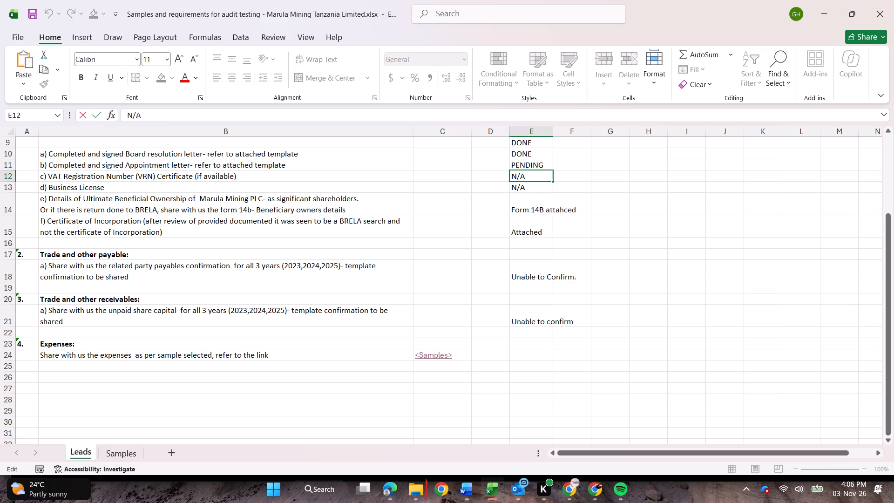
pyautogui.press('BackSpace')
pyautogui.press('BackSpace')
pyautogui.press('BackSpace')
pyautogui.press('BackSpace')
pyautogui.press('p')
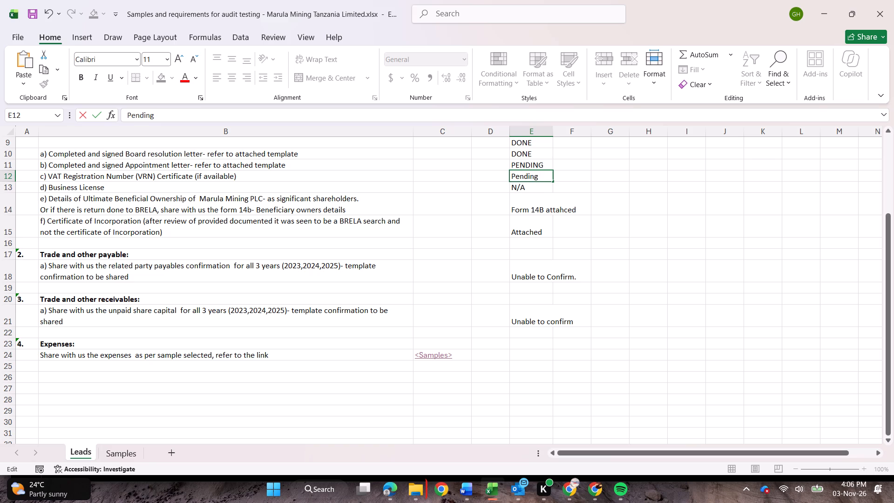
# Change the response for the completed and signed Appointment letter in E11 to "DONE".
pyautogui.doubleClick(533, 168)
pyautogui.press('BackSpace')
pyautogui.press('Delete')
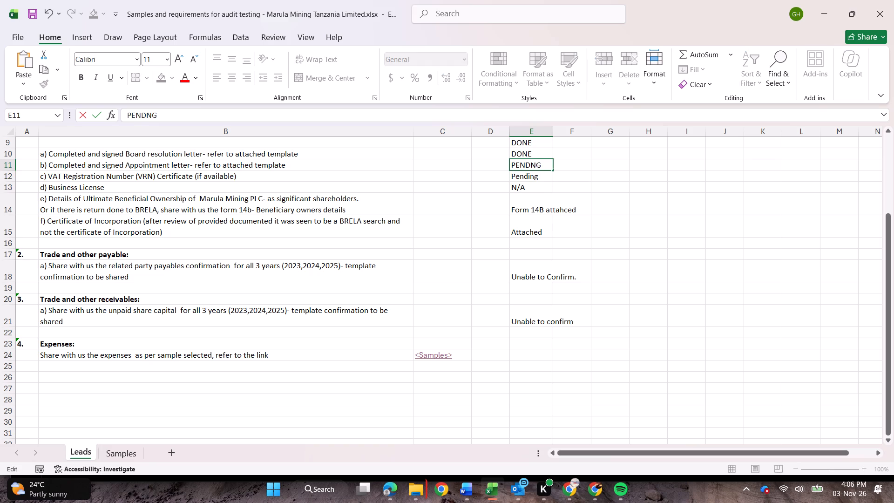
pyautogui.press('BackSpace')
pyautogui.press('BackSpace')
pyautogui.press('Delete')
pyautogui.press('BackSpace')
pyautogui.press('BackSpace')
pyautogui.press('BackSpace')
pyautogui.press('BackSpace')
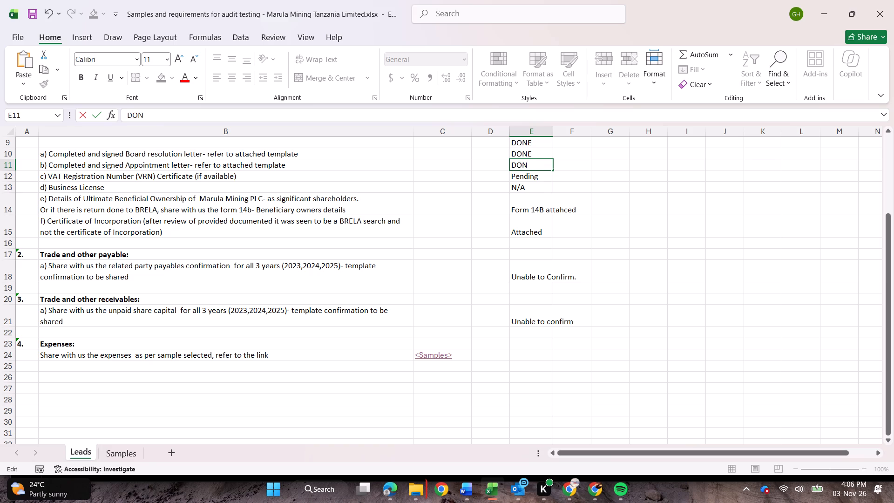
pyautogui.click(671, 174)
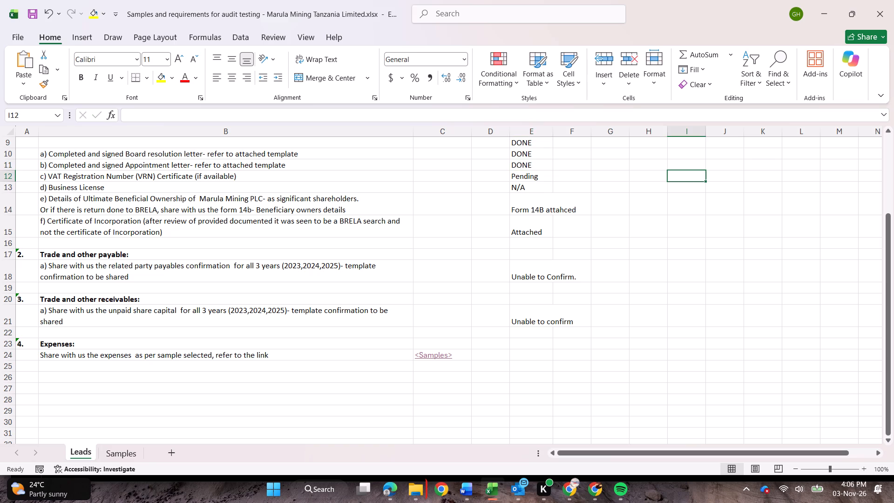
pyautogui.click(9, 167)
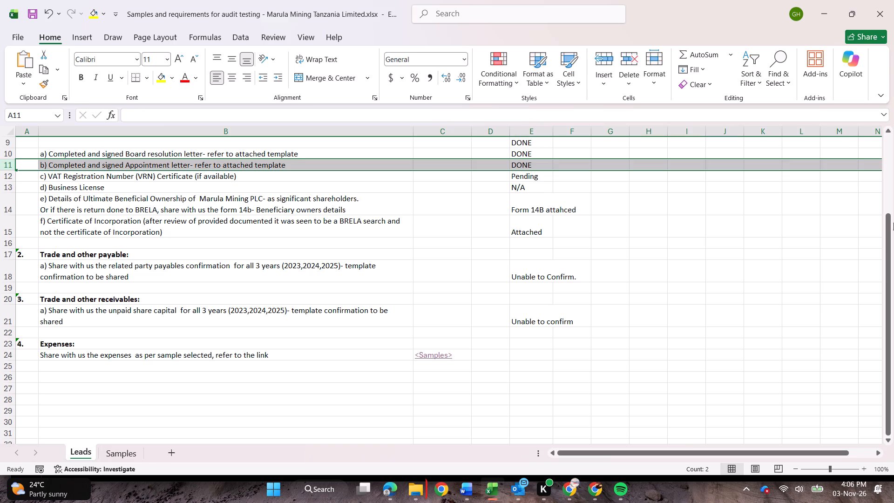
# Clear the stray "DONE" from E9, in the blank row above the Board resolution letter requirement.
pyautogui.moveTo(884, 251); pyautogui.dragTo(881, 234)
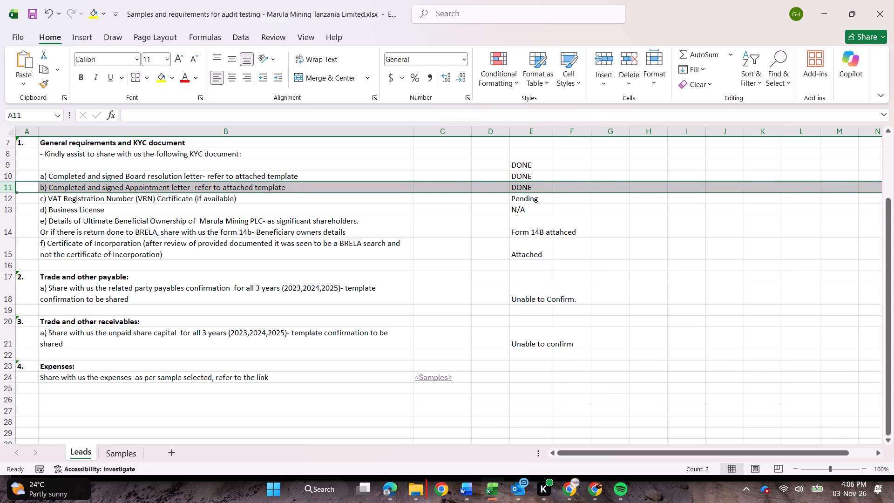
pyautogui.click(520, 168)
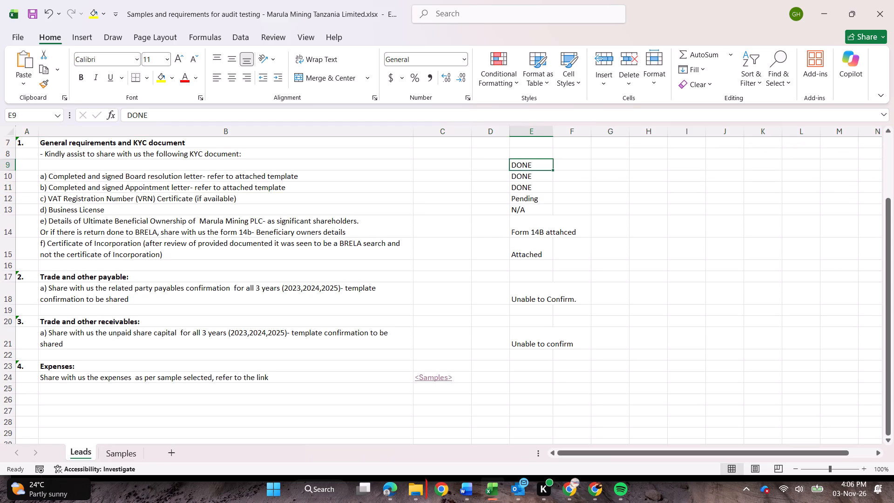
pyautogui.doubleClick(538, 162)
pyautogui.press('BackSpace')
pyautogui.press('BackSpace')
pyautogui.press('BackSpace')
pyautogui.press('BackSpace')
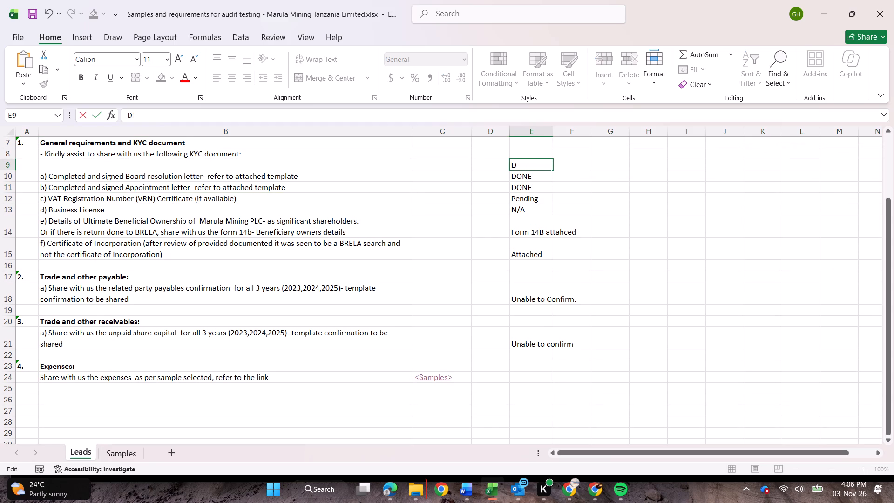
pyautogui.click(662, 208)
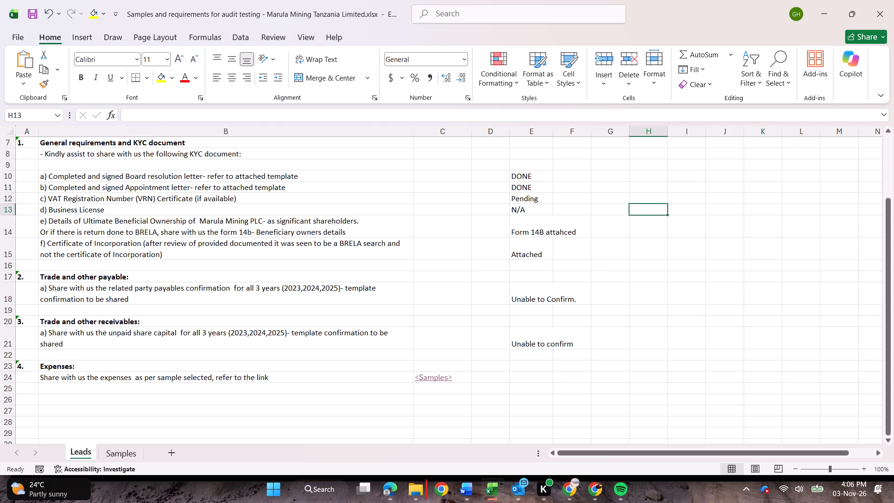
# Review the beneficial ownership and Certificate of Incorporation responses, and the General ledger 2024 entries on the Samples sheet.
pyautogui.click(10, 230)
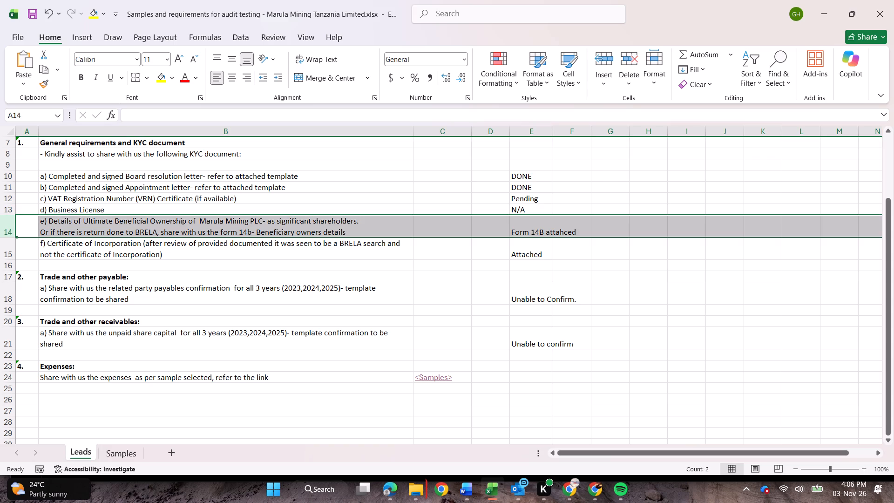
pyautogui.click(8, 250)
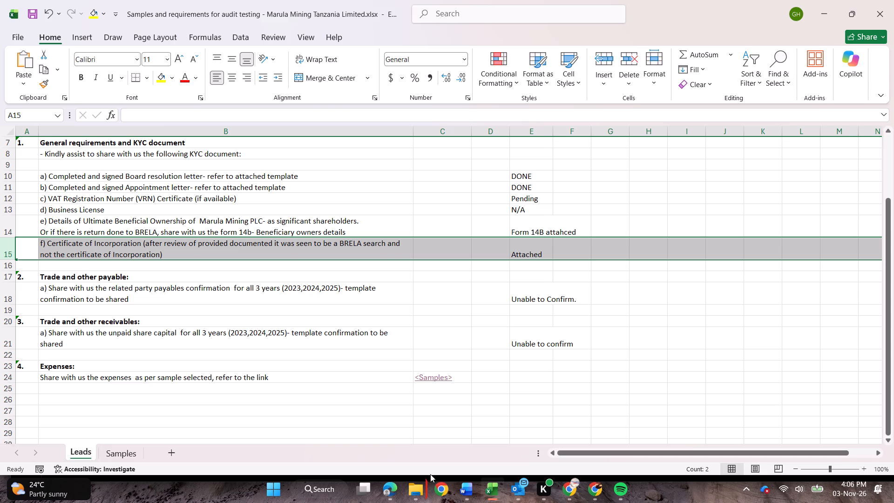
pyautogui.click(127, 455)
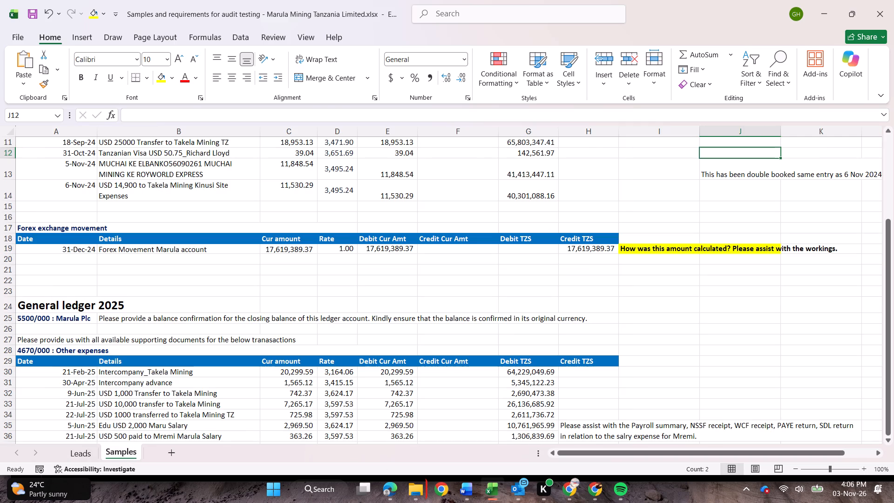
pyautogui.moveTo(888, 272); pyautogui.dragTo(890, 218)
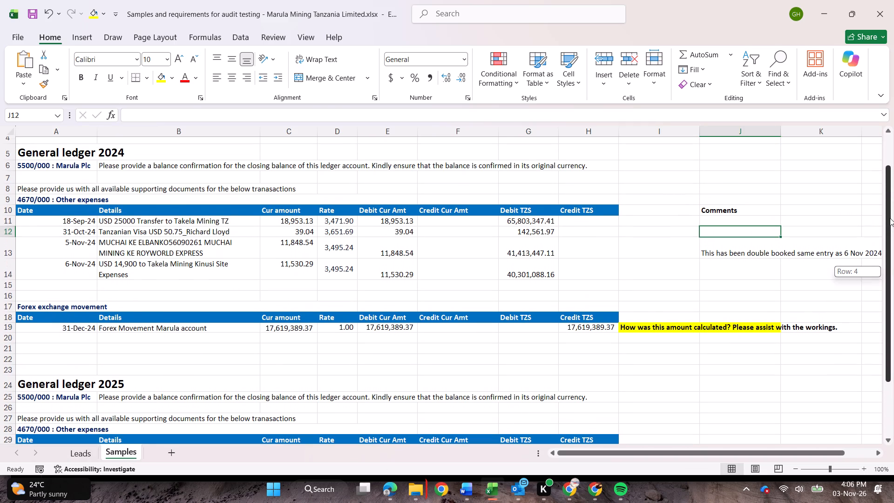
pyautogui.moveTo(890, 218); pyautogui.dragTo(890, 214)
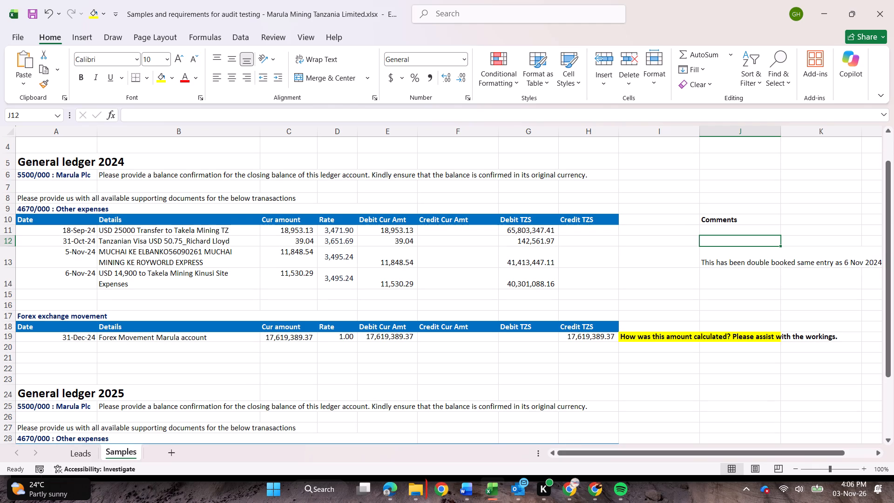
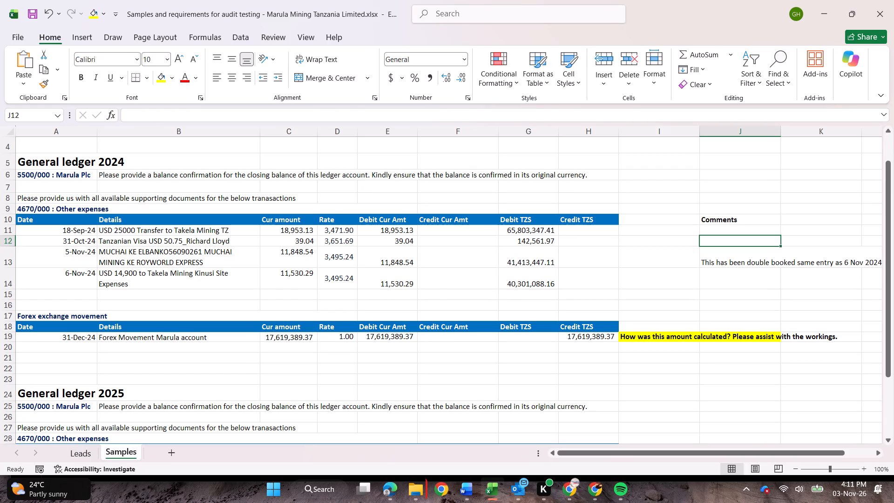
# Move the "Comments" heading on the Samples sheet from J10 up to J5, beside the General ledger 2024 title.
pyautogui.click(717, 221)
pyautogui.moveTo(717, 221); pyautogui.dragTo(724, 221)
pyautogui.click(724, 219)
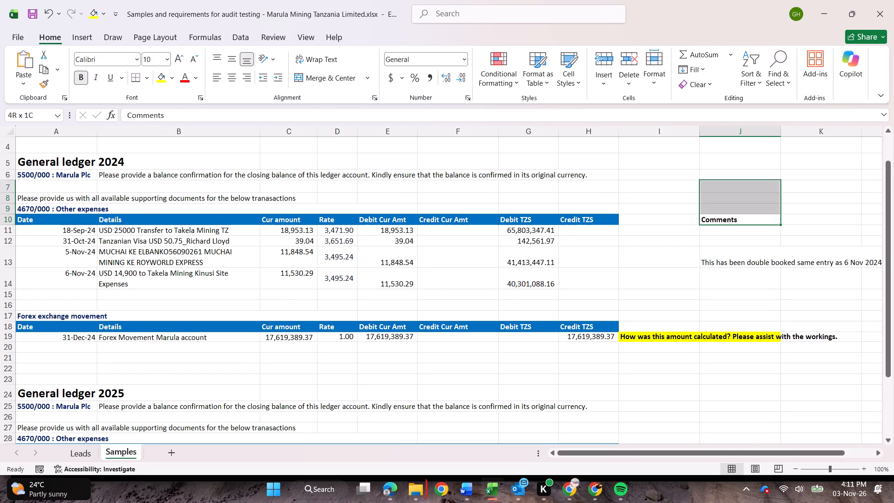
pyautogui.click(727, 219)
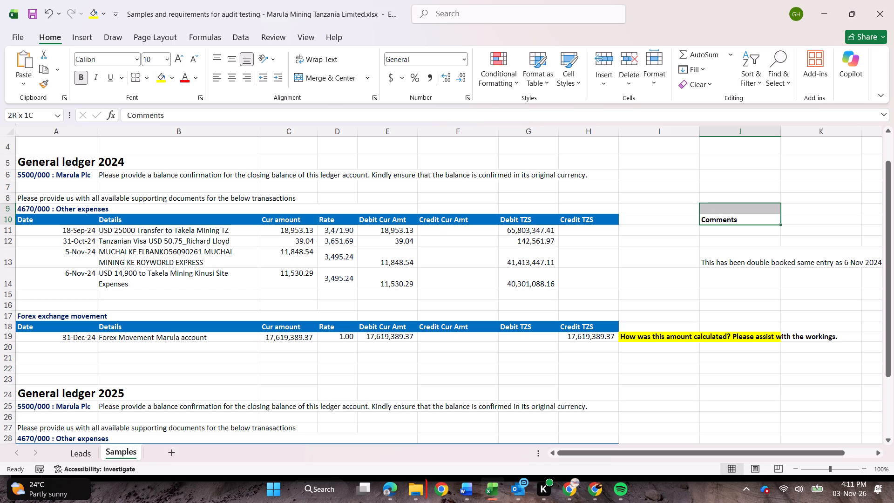
pyautogui.moveTo(727, 225); pyautogui.dragTo(720, 160)
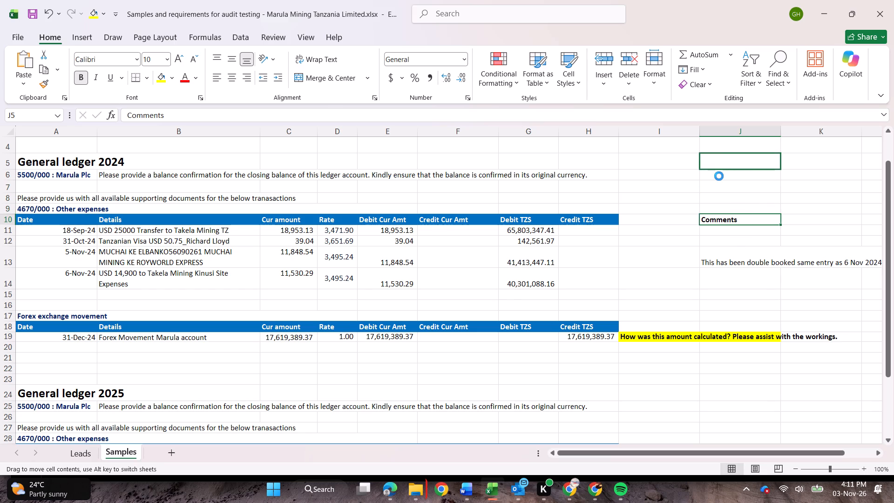
# Enter "N/A" in J6 as the comment on the 2024 Marula Plc balance confirmation request.
pyautogui.click(719, 176)
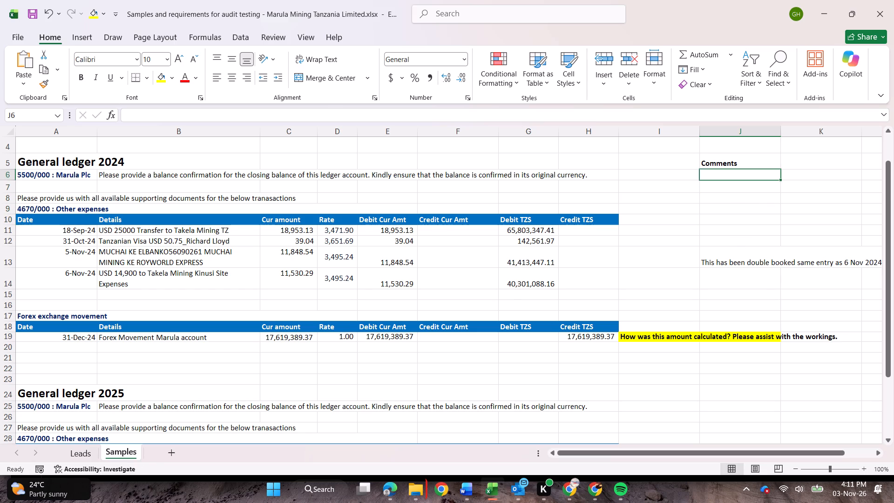
pyautogui.doubleClick(716, 175)
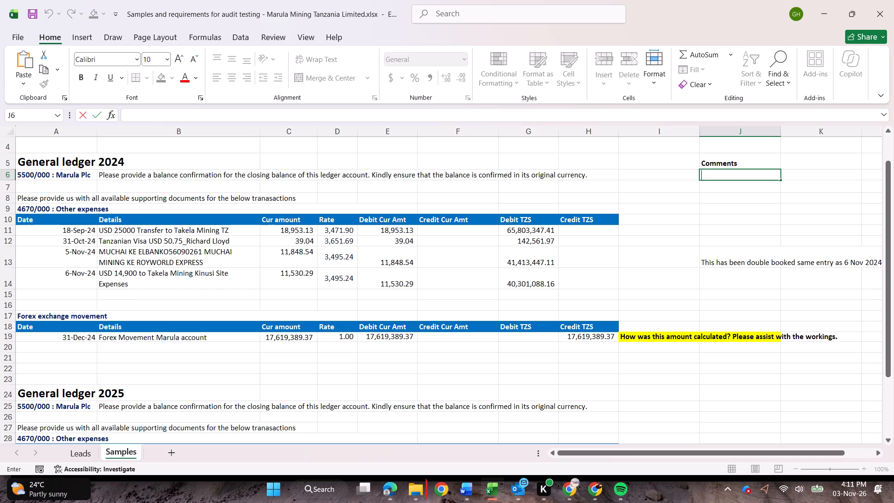
pyautogui.write('N/A')
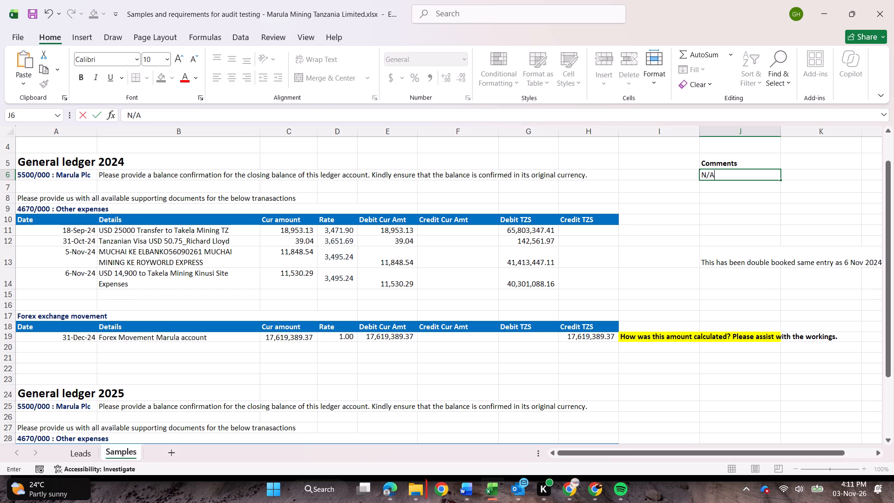
pyautogui.click(746, 243)
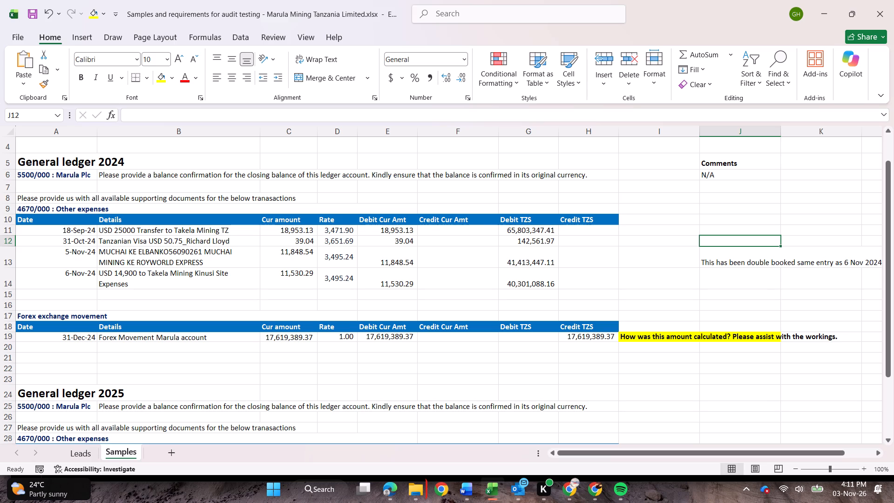
# Enter "N/A" in J17 as the comment for the Forex exchange movement section.
pyautogui.moveTo(887, 282); pyautogui.dragTo(888, 296)
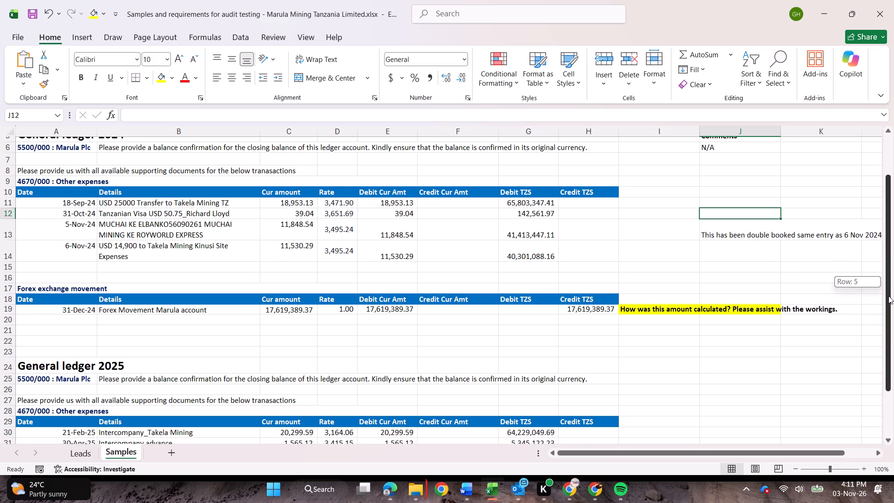
pyautogui.moveTo(888, 296); pyautogui.dragTo(890, 303)
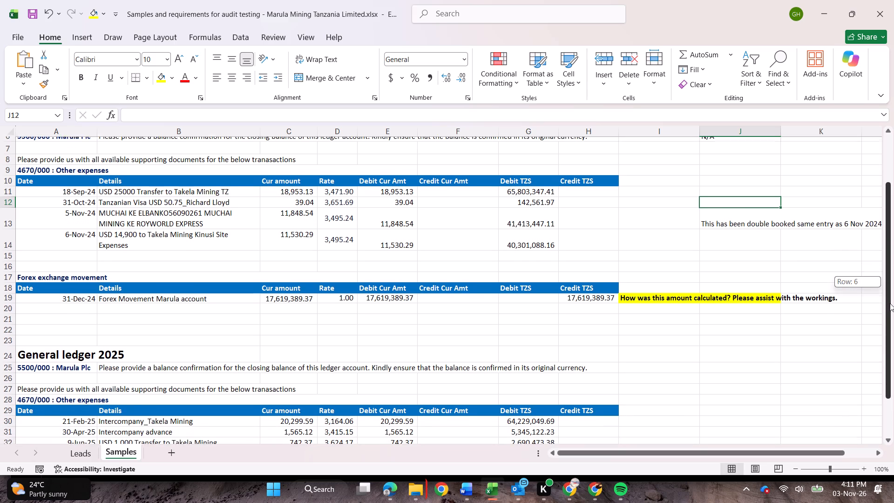
pyautogui.moveTo(890, 303); pyautogui.dragTo(893, 313)
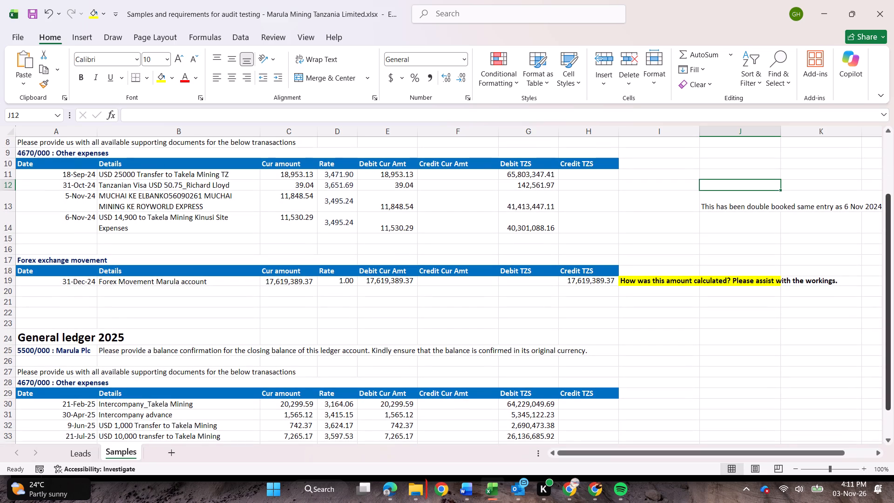
pyautogui.click(733, 263)
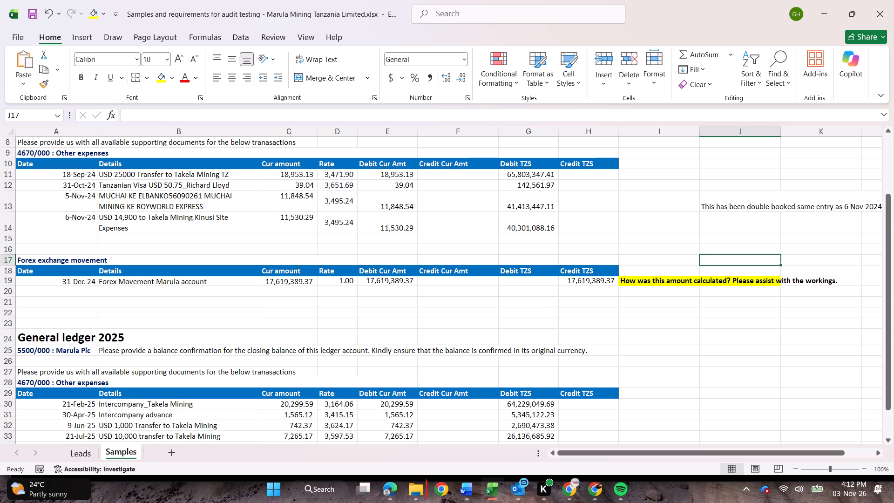
pyautogui.write('N/A')
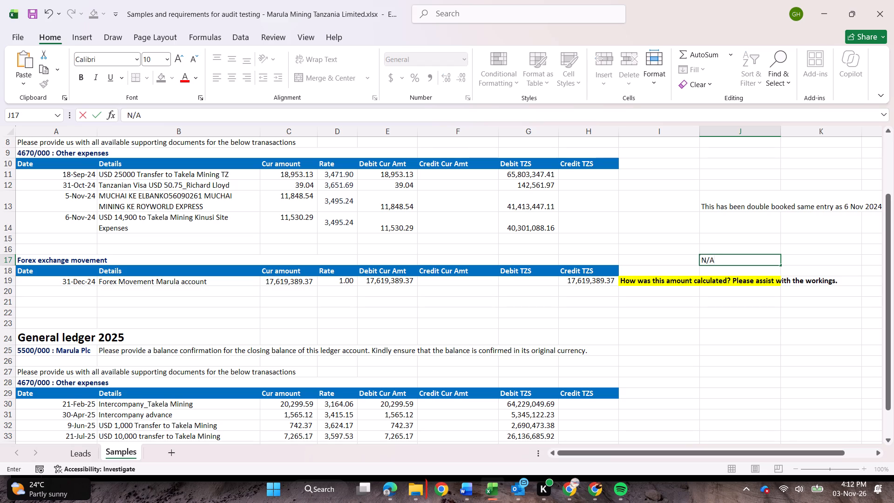
pyautogui.click(753, 306)
# Enter "N/A" in J25 as the comment on the General ledger 2025 Marula Plc balance confirmation request.
pyautogui.moveTo(888, 273); pyautogui.dragTo(888, 253)
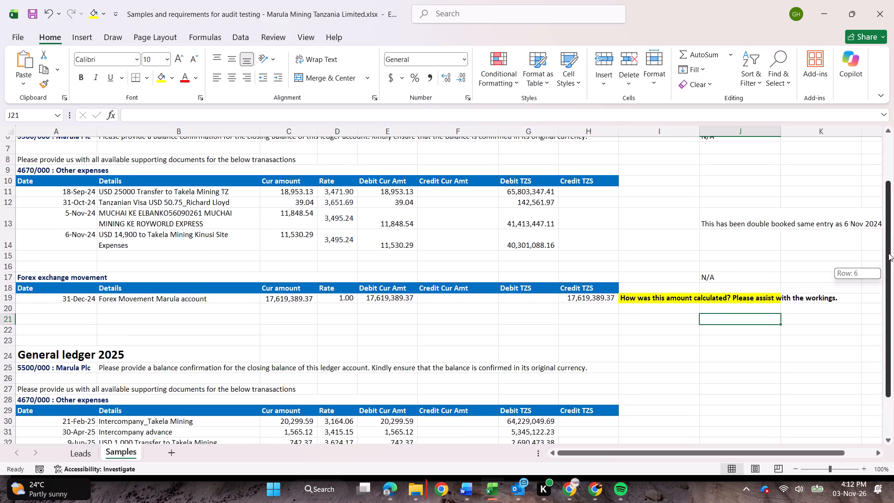
pyautogui.moveTo(888, 253); pyautogui.dragTo(884, 225)
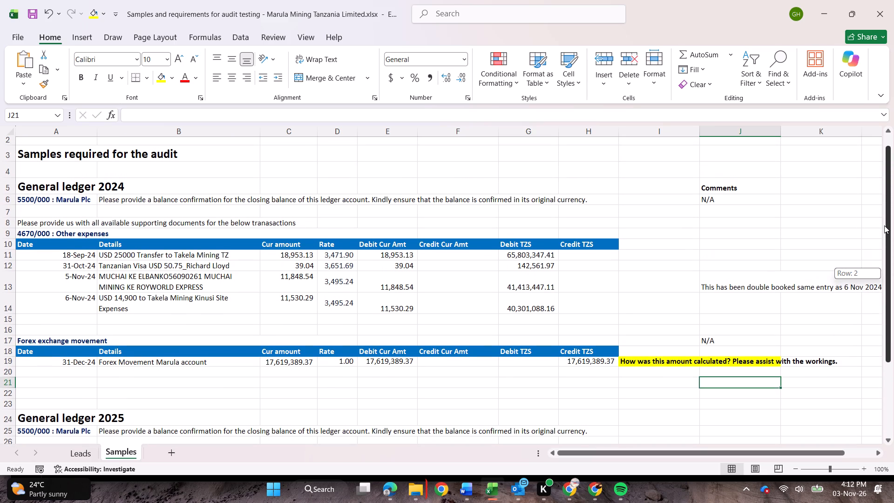
pyautogui.moveTo(884, 225); pyautogui.dragTo(887, 258)
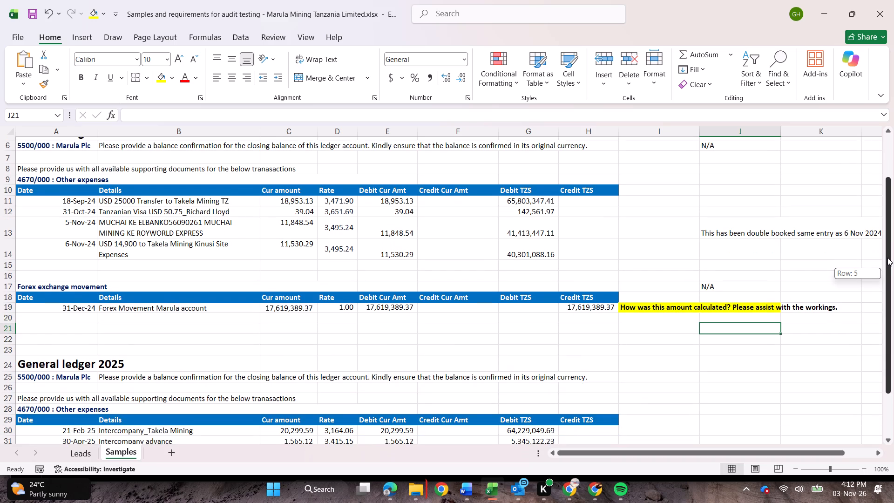
pyautogui.moveTo(887, 258); pyautogui.dragTo(889, 265)
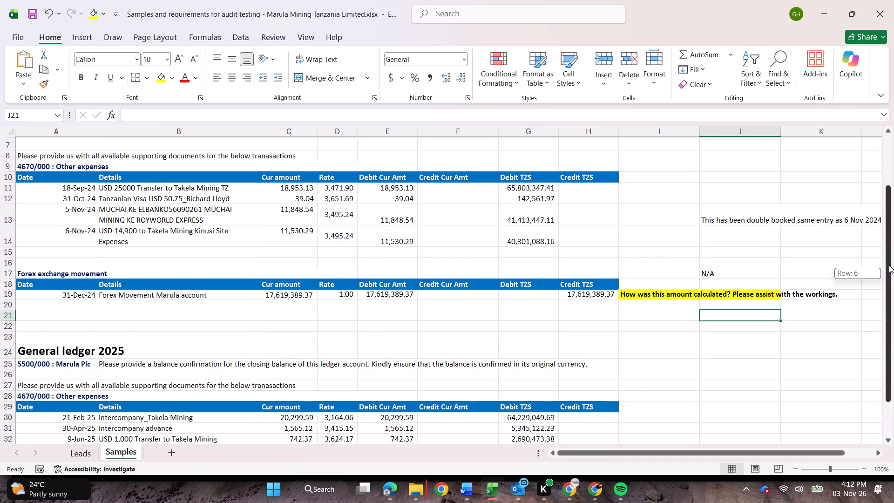
pyautogui.moveTo(889, 265); pyautogui.dragTo(893, 304)
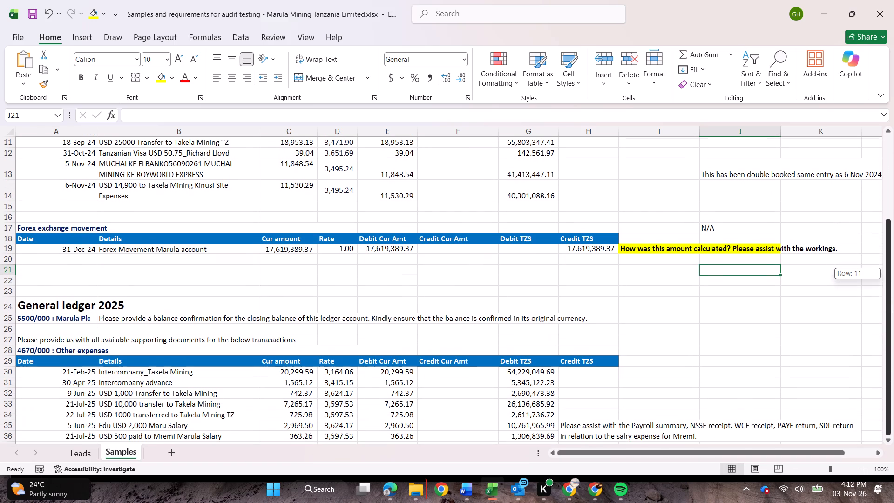
pyautogui.moveTo(893, 304); pyautogui.dragTo(893, 324)
pyautogui.click(716, 320)
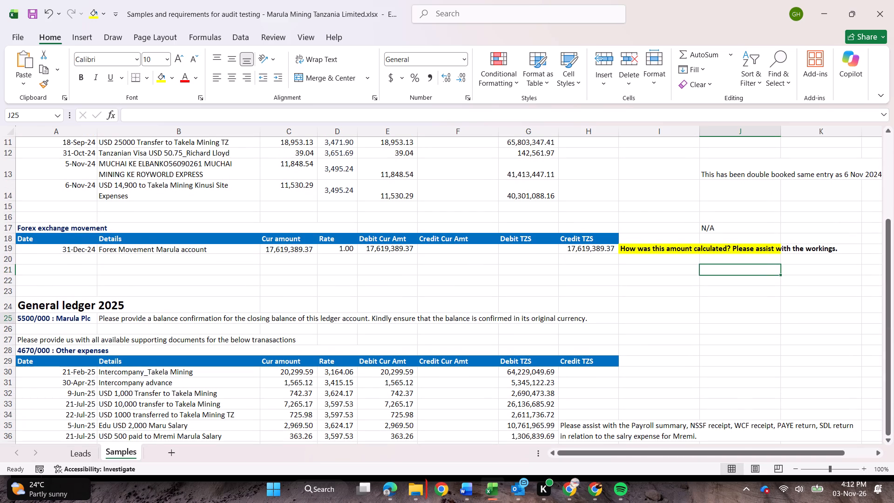
pyautogui.doubleClick(718, 319)
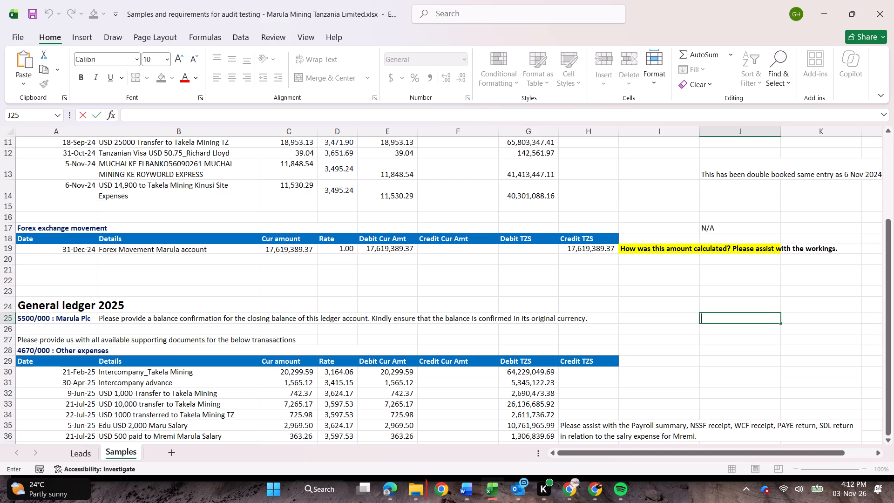
pyautogui.write('N/A')
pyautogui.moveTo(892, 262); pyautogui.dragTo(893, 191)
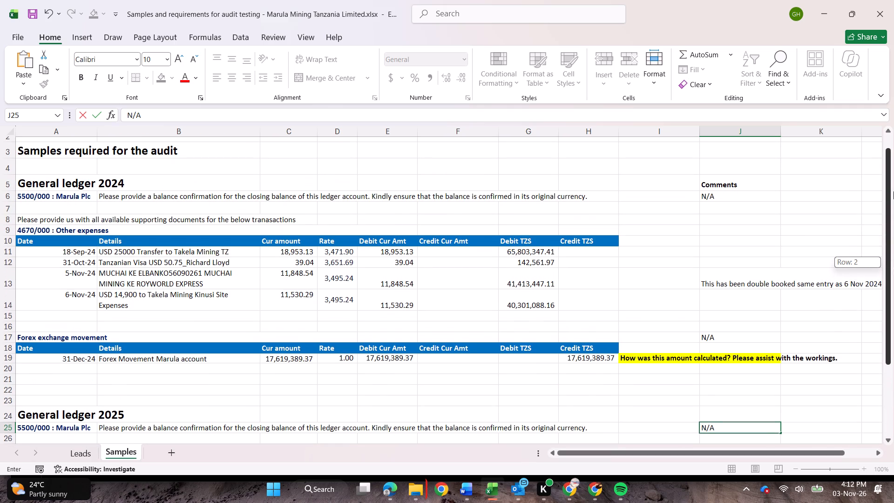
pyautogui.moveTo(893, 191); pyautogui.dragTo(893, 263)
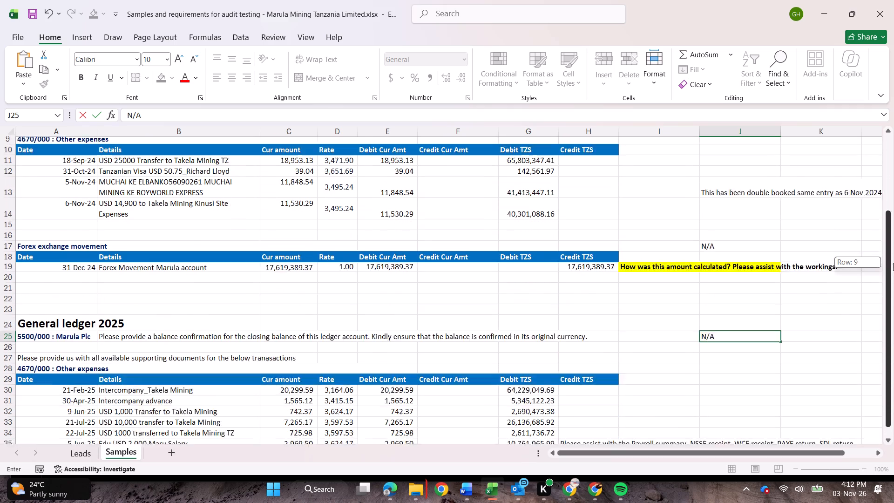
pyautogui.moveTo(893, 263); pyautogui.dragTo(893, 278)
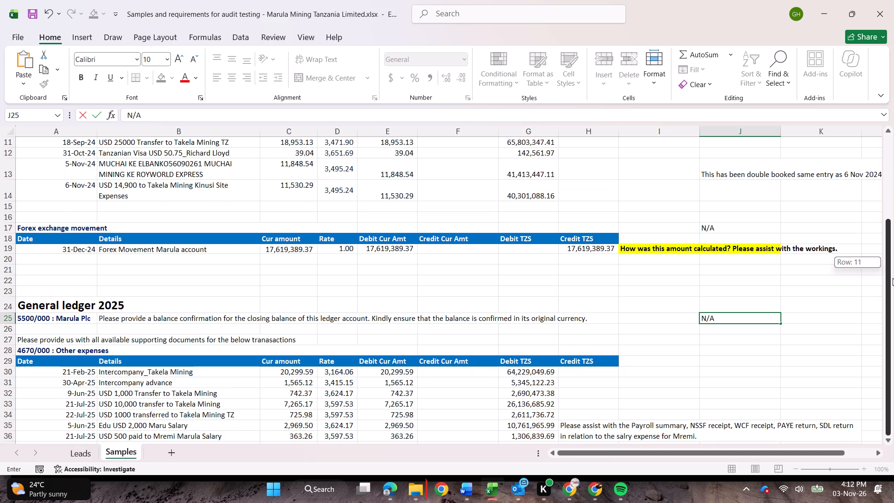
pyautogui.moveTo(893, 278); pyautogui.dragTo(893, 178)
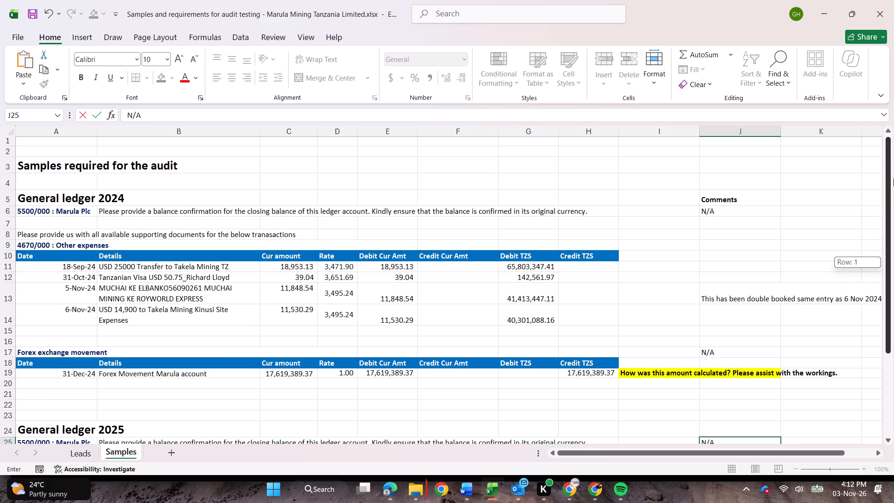
# Look over the General ledger 2024 and 2025 samples and check the responses recorded on the Leads sheet.
pyautogui.moveTo(893, 178); pyautogui.dragTo(893, 178)
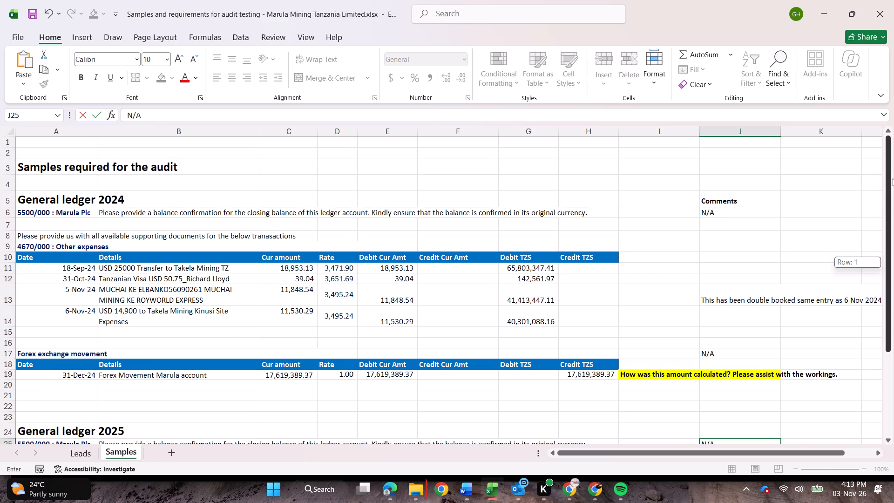
pyautogui.moveTo(893, 178); pyautogui.dragTo(890, 198)
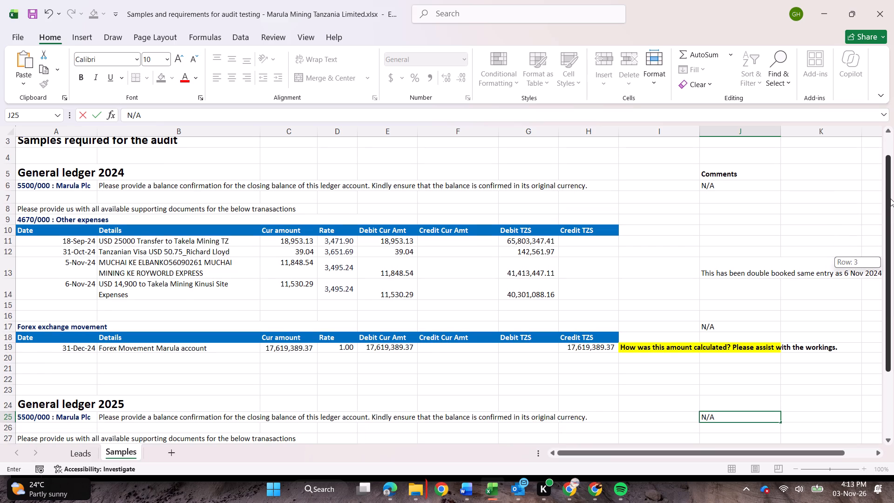
pyautogui.moveTo(890, 198); pyautogui.dragTo(893, 225)
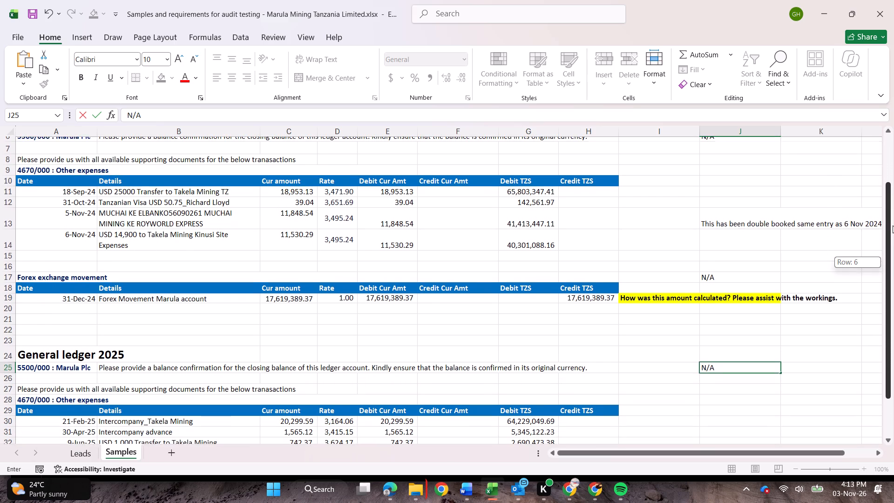
pyautogui.moveTo(893, 225); pyautogui.dragTo(884, 248)
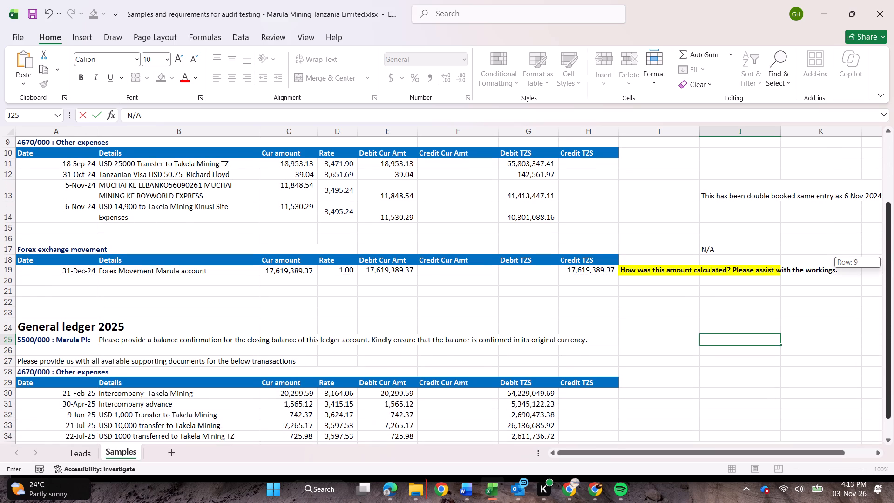
pyautogui.click(74, 457)
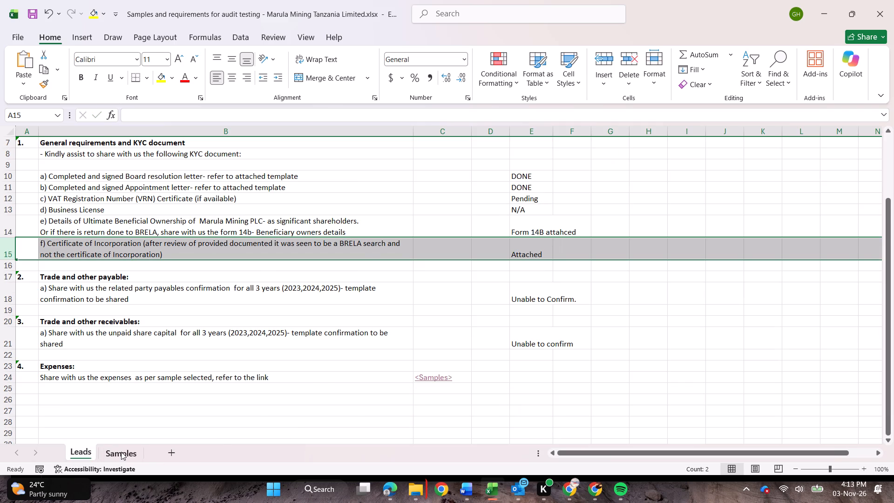
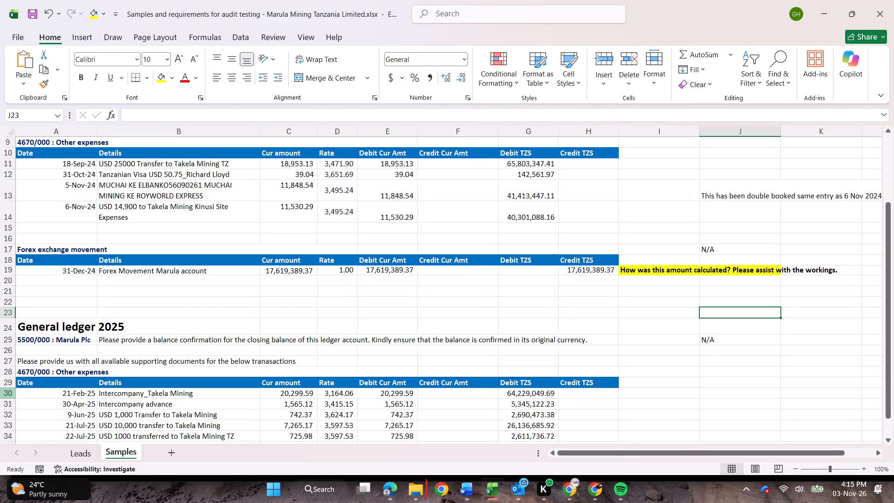
# Enter "GMI-Marula Funding" in J11 as the comment on the 18-Sep-24 USD 25000 transfer to Takela Mining TZ.
pyautogui.moveTo(889, 278); pyautogui.dragTo(888, 293)
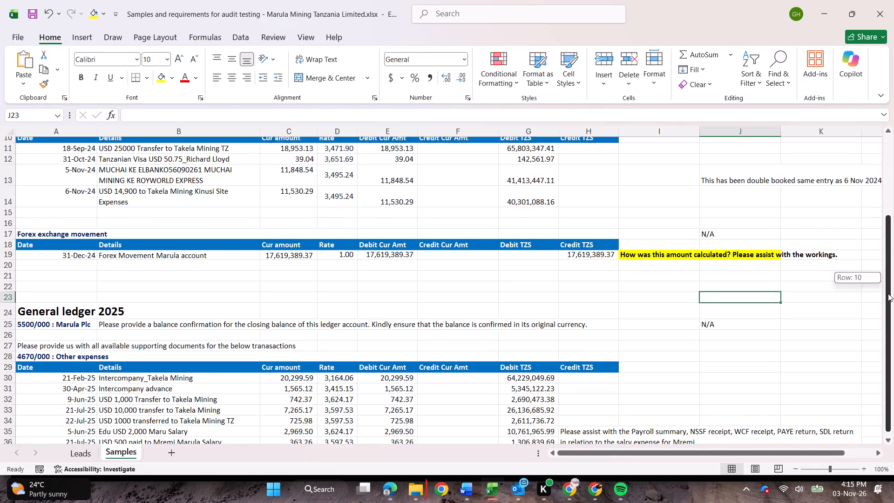
pyautogui.moveTo(888, 293); pyautogui.dragTo(887, 309)
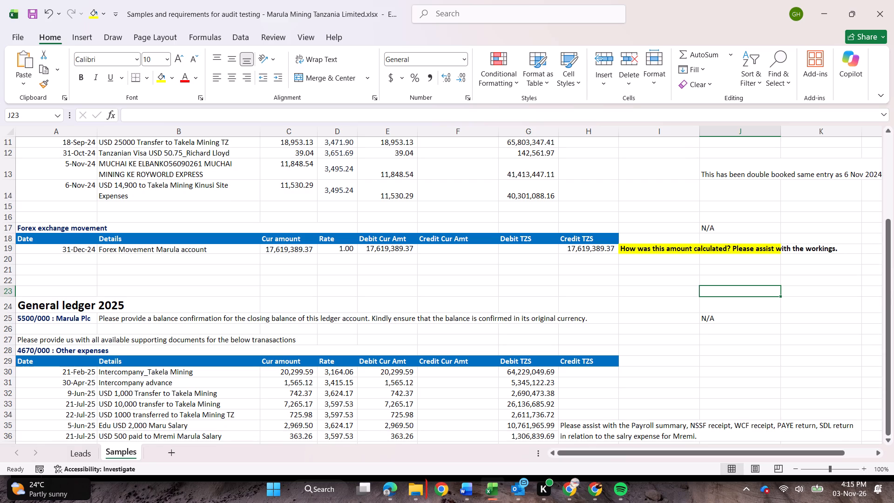
pyautogui.scroll(2, 370, 313)
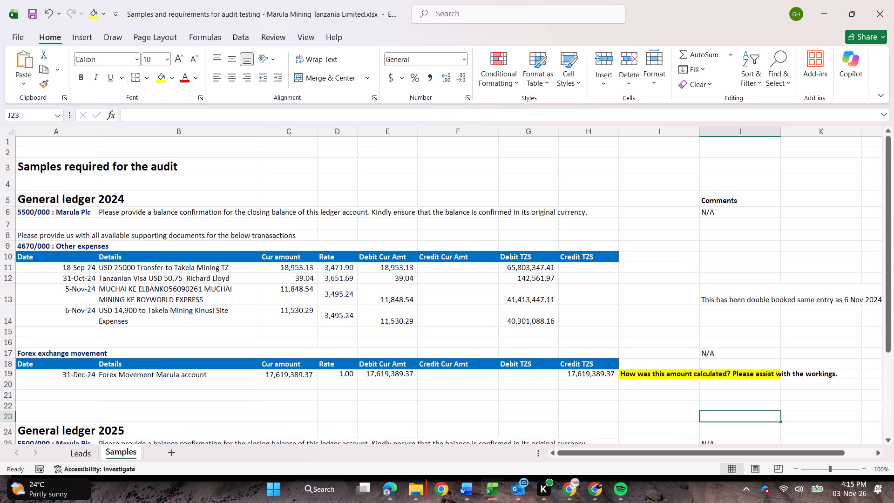
pyautogui.click(12, 271)
pyautogui.doubleClick(718, 265)
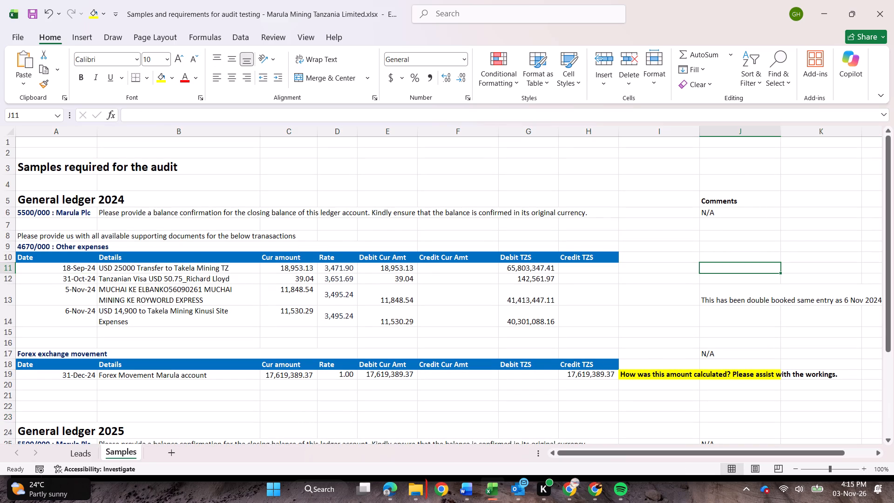
pyautogui.doubleClick(717, 269)
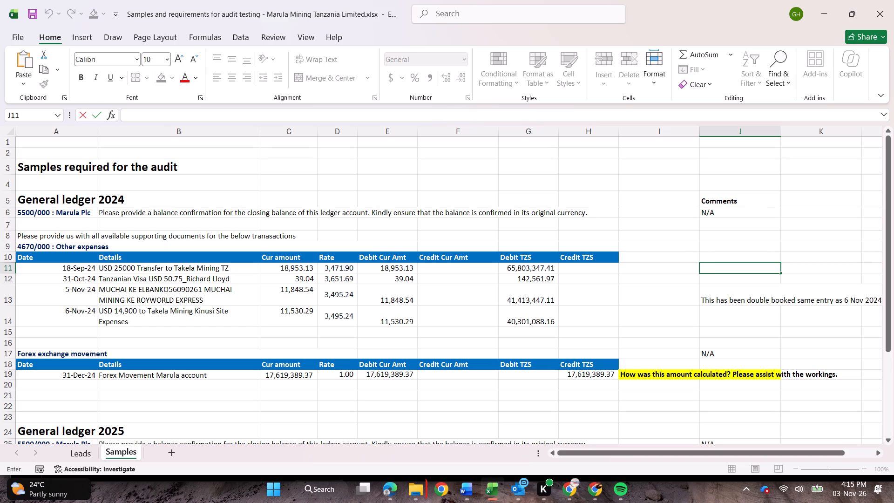
pyautogui.write('GMI')
pyautogui.press('BackSpace')
pyautogui.press('BackSpace')
pyautogui.press('BackSpace')
pyautogui.press('f')
pyautogui.write('undl')
pyautogui.press('BackSpace')
pyautogui.write('in')
pyautogui.press('space')
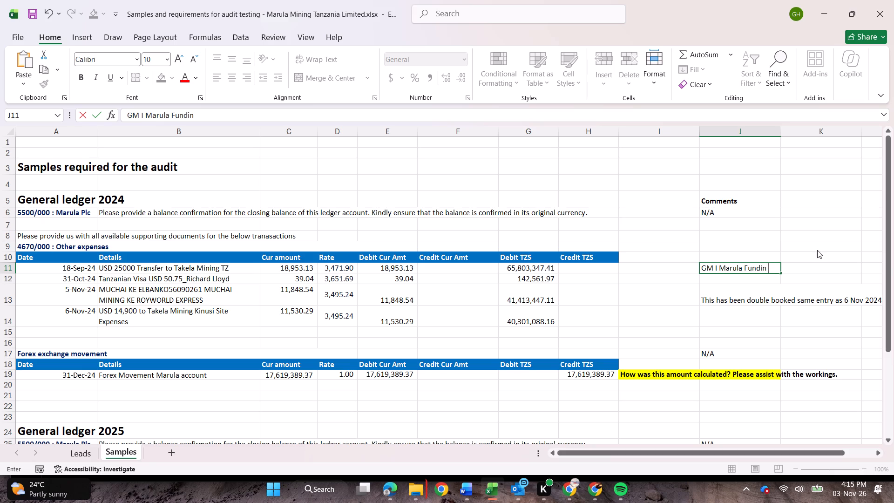
pyautogui.click(718, 269)
pyautogui.press('BackSpace')
pyautogui.press('BackSpace')
pyautogui.press('BackSpace')
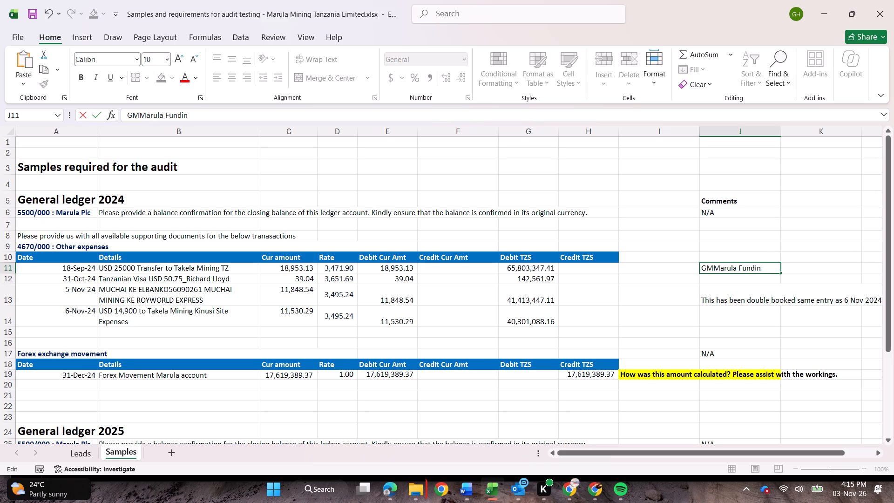
pyautogui.click(768, 269)
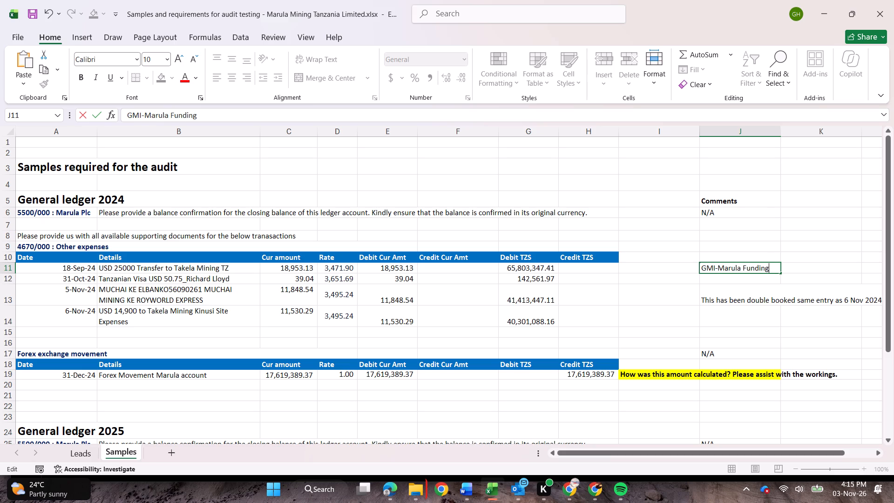
pyautogui.click(739, 279)
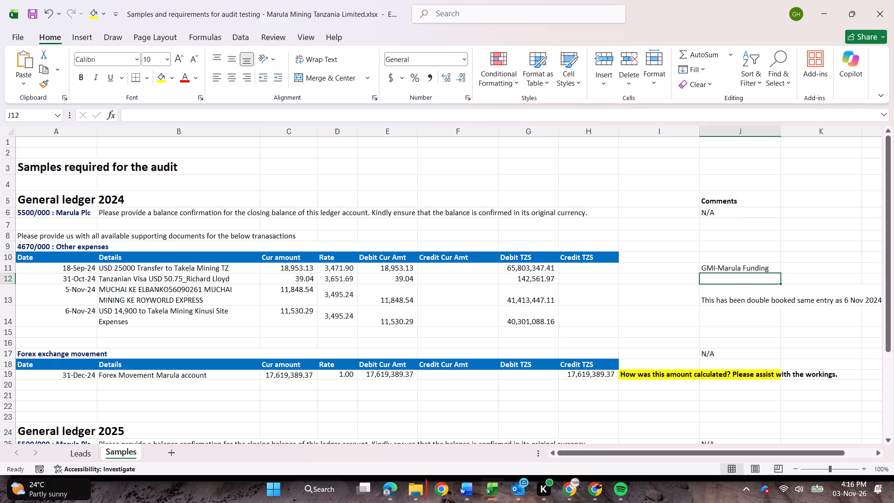
# Enter "Marul PLC-Takela Mining Agreement" in J14 as the comment on the 6-Nov-24 Kinusi Site Expenses transfer.
pyautogui.click(736, 296)
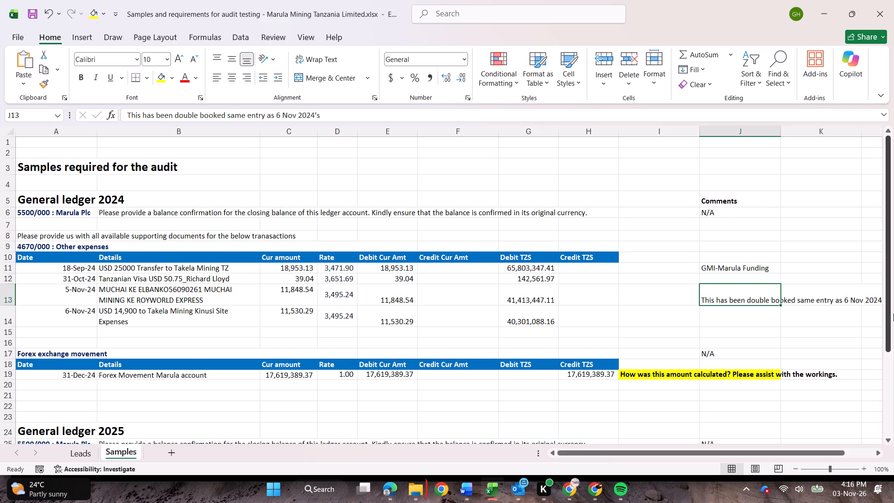
pyautogui.moveTo(891, 315); pyautogui.dragTo(890, 330)
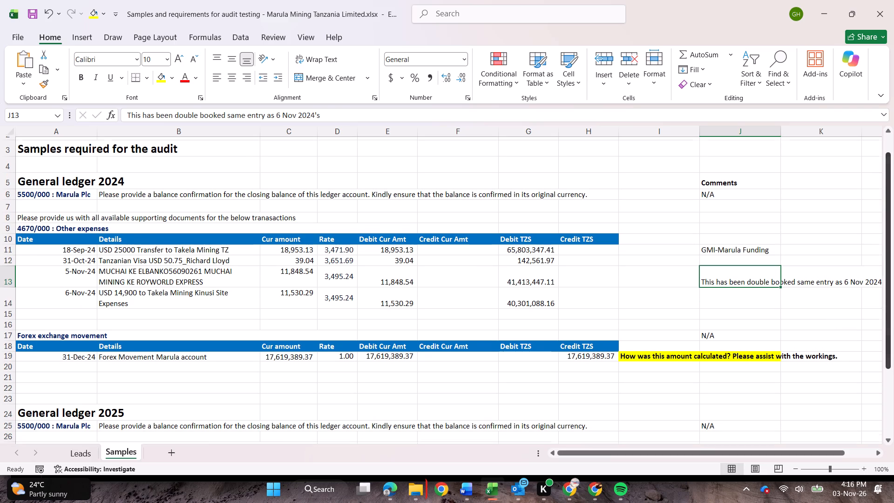
pyautogui.doubleClick(720, 301)
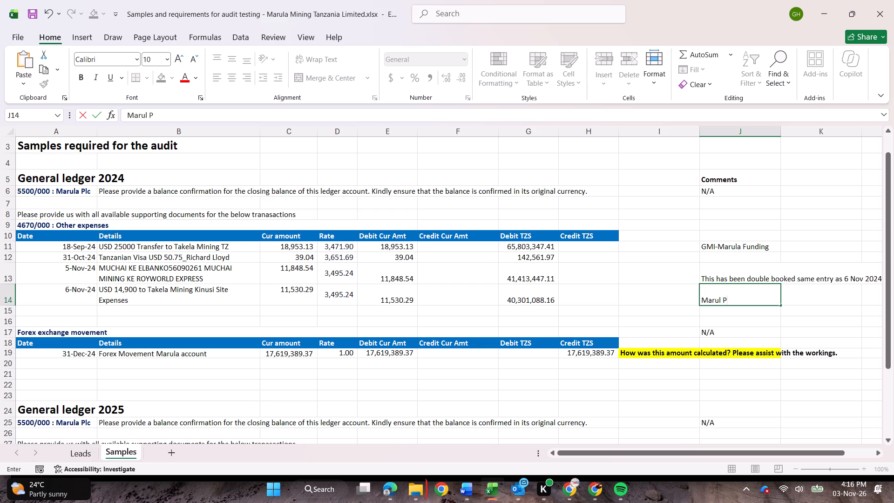
pyautogui.press('BackSpace')
pyautogui.press('BackSpace')
pyautogui.write('-T')
pyautogui.press('BackSpace')
pyautogui.write('a')
pyautogui.press('space')
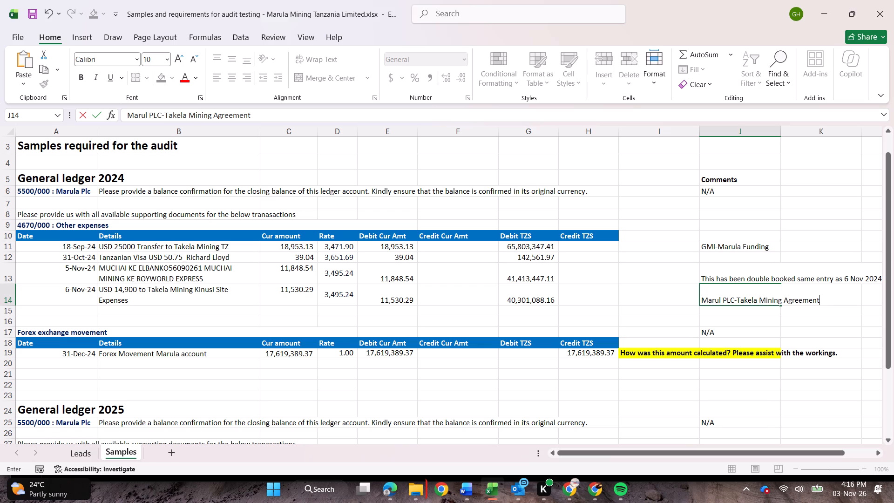
pyautogui.click(649, 297)
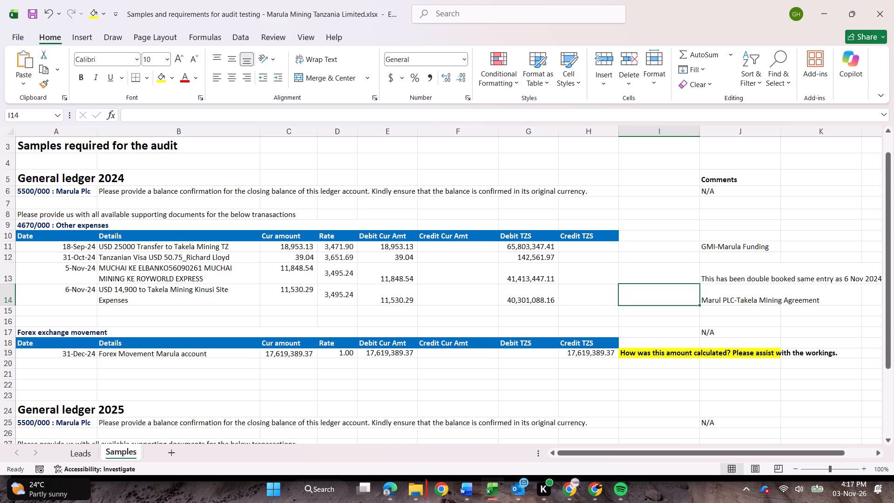
# Fill the double-booked 5-Nov-24 entry, A13:H13, with standard red and set its font colour to Automatic.
pyautogui.moveTo(33, 273); pyautogui.dragTo(557, 270)
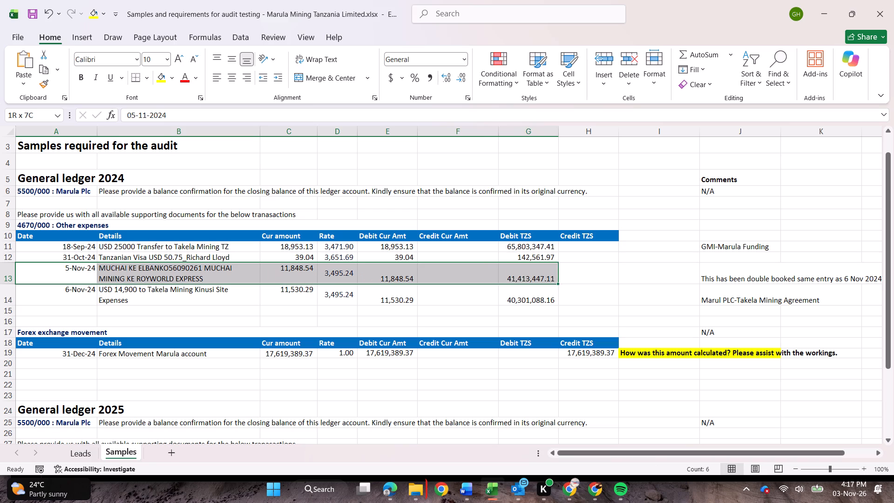
pyautogui.moveTo(557, 270); pyautogui.dragTo(590, 273)
pyautogui.click(184, 80)
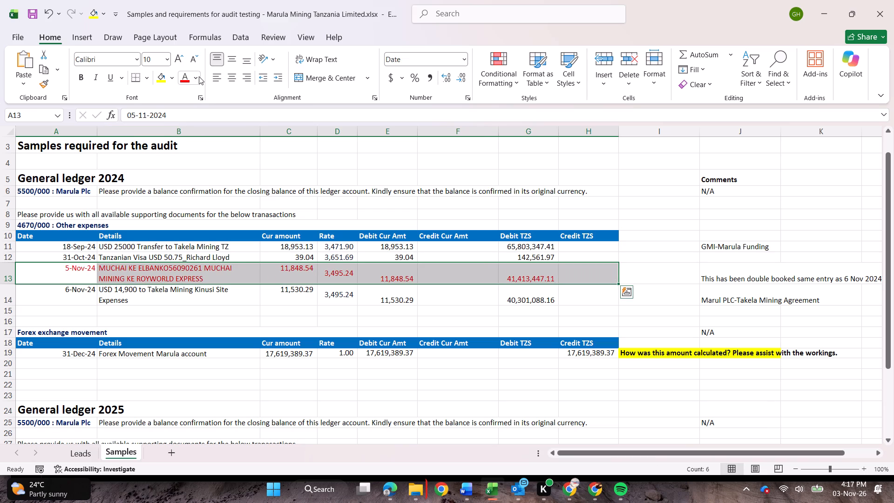
pyautogui.click(199, 76)
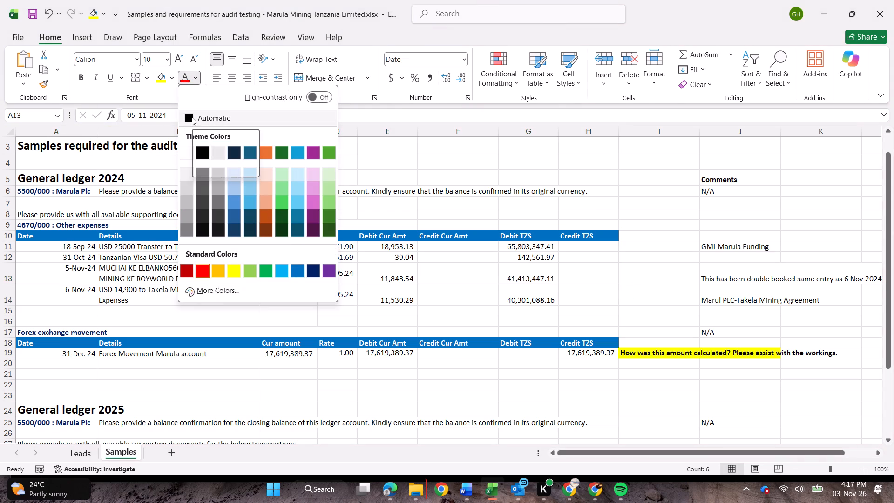
pyautogui.click(192, 117)
pyautogui.click(171, 79)
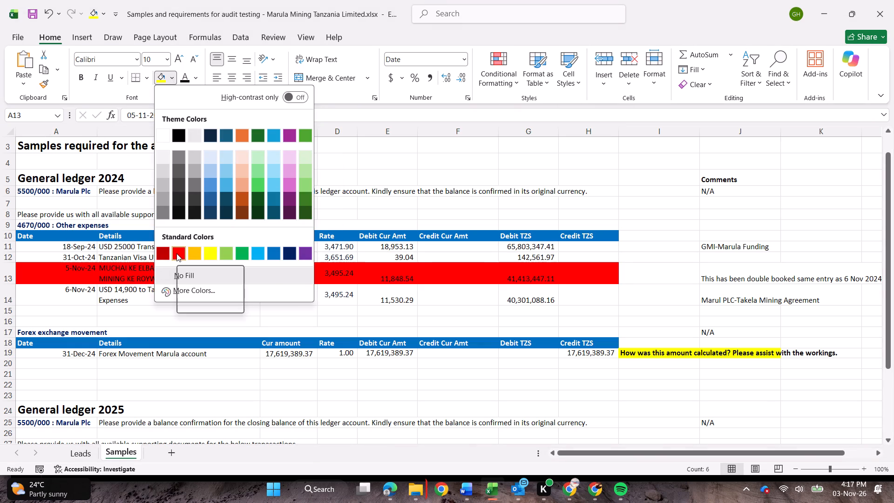
pyautogui.click(176, 253)
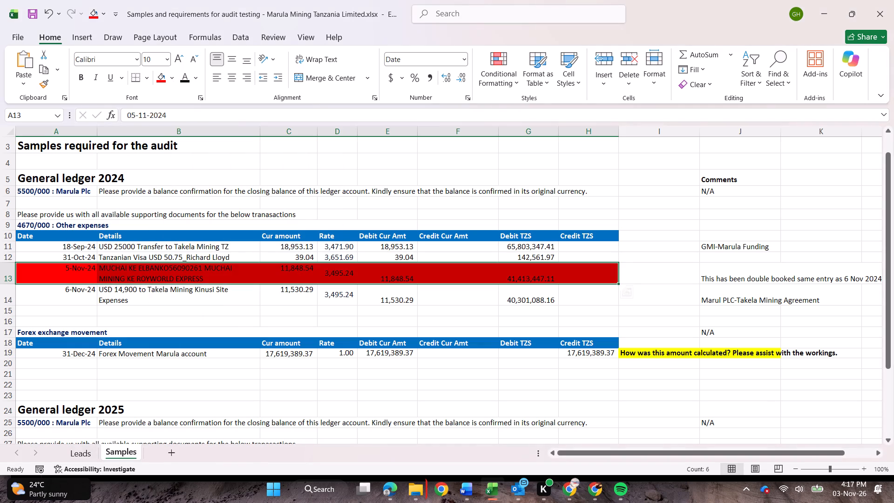
pyautogui.click(663, 291)
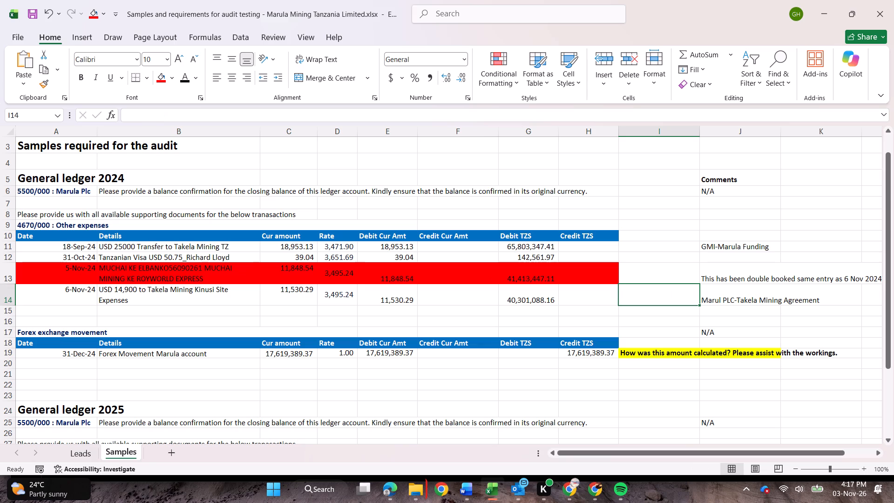
# Open "Marula Group Structure October 2025 RTO.pptx" in PowerPoint for reference, and return to the samples workbook in Excel.
pyautogui.click(308, 491)
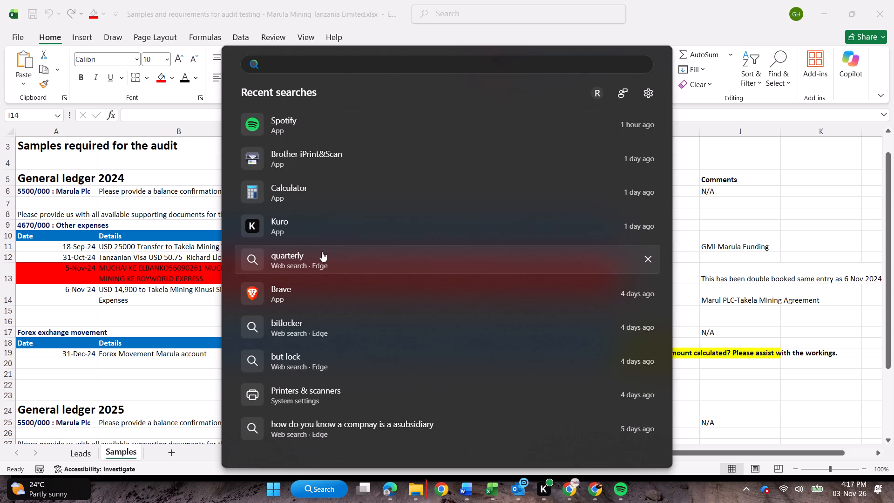
pyautogui.press('p')
pyautogui.write('re')
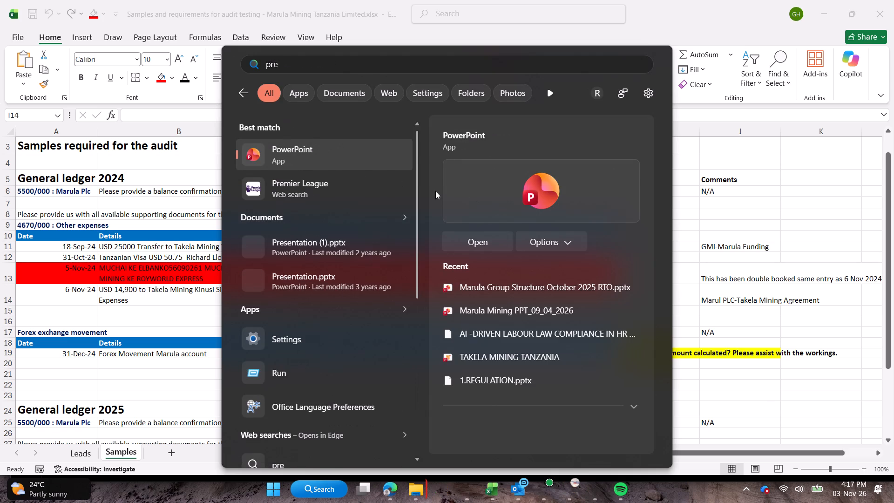
pyautogui.click(475, 243)
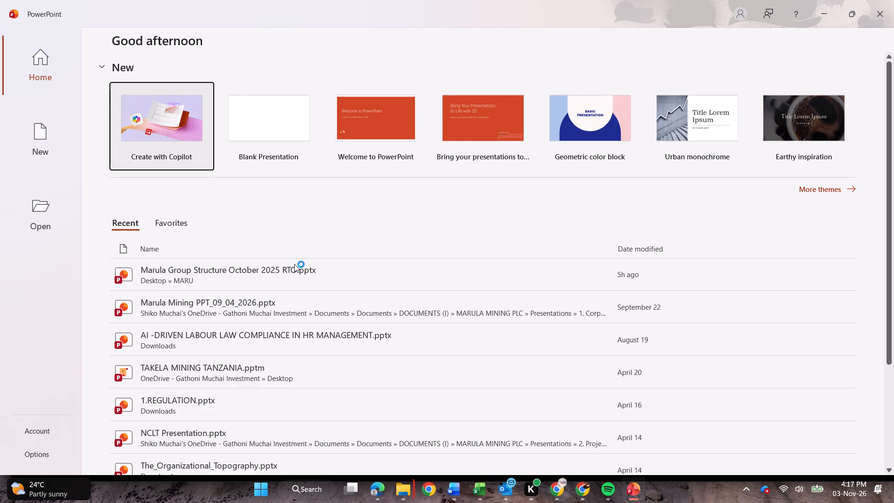
pyautogui.click(288, 275)
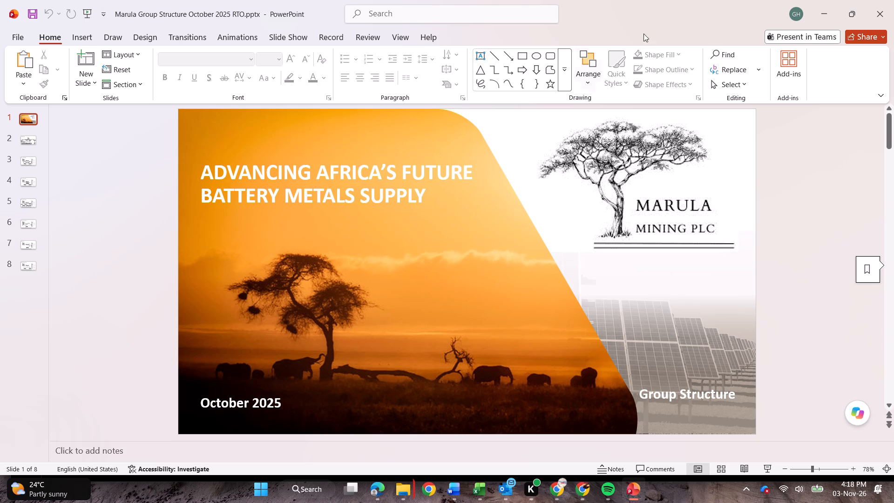
pyautogui.click(823, 20)
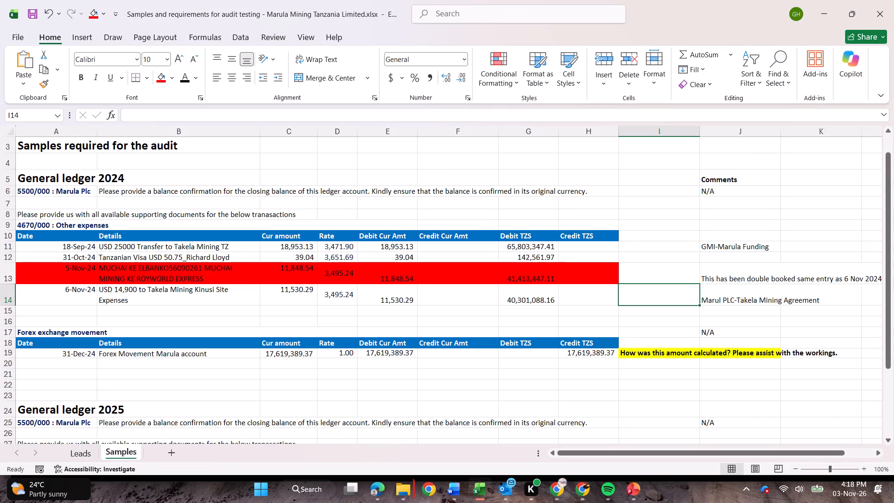
# Copy the J14 comment "Marul PLC-Takela Mining Agreement" into J30 for the 21-Feb-25 Intercompany_Takela Mining entry.
pyautogui.click(868, 327)
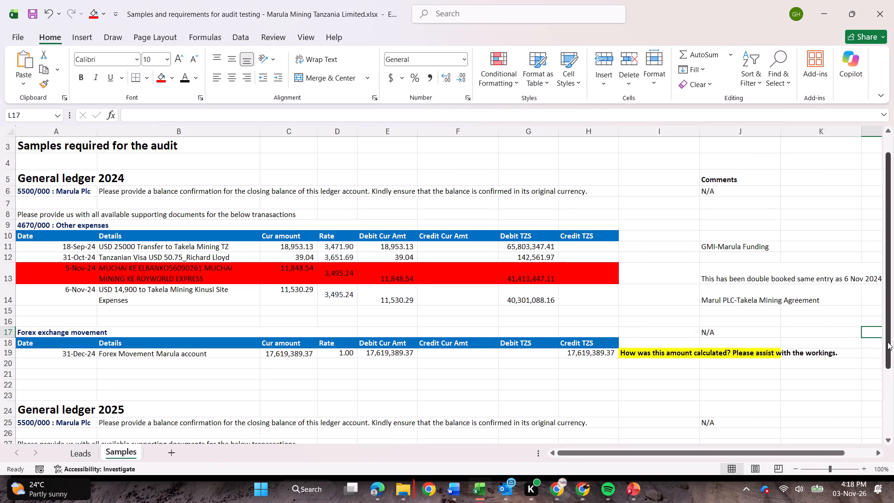
pyautogui.moveTo(887, 342); pyautogui.dragTo(891, 380)
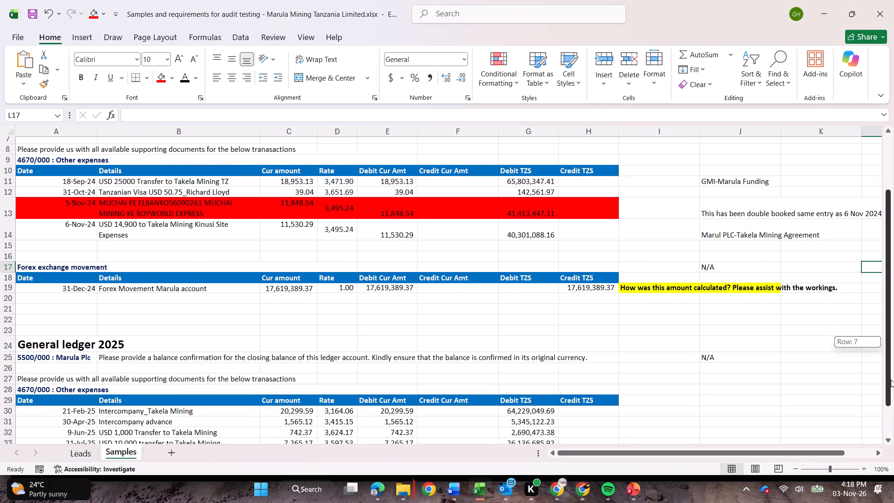
pyautogui.moveTo(891, 380); pyautogui.dragTo(888, 380)
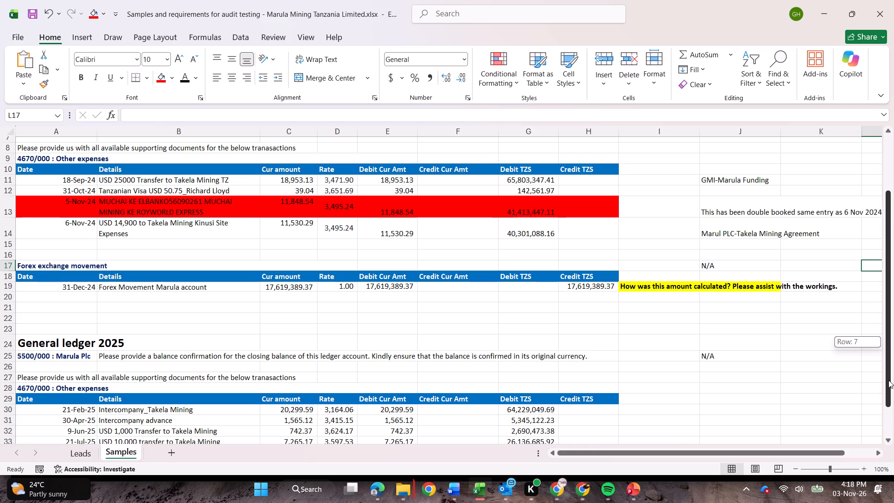
pyautogui.moveTo(888, 380); pyautogui.dragTo(891, 418)
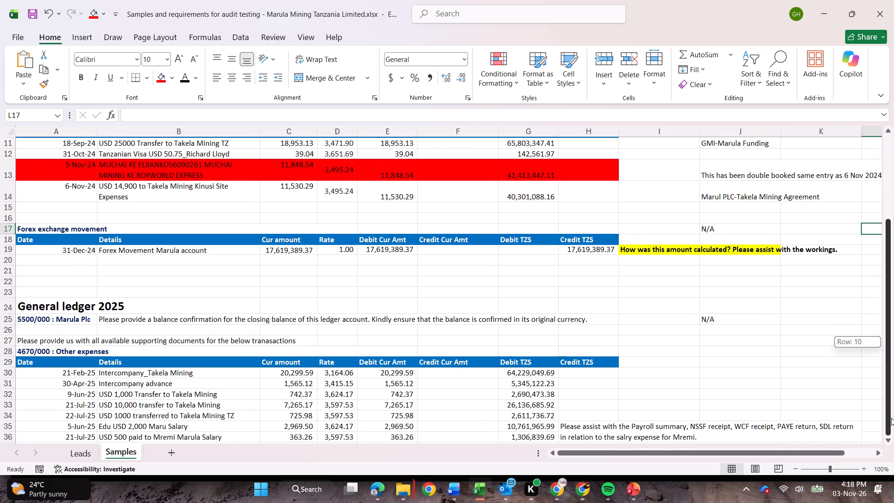
pyautogui.moveTo(891, 418); pyautogui.dragTo(890, 419)
pyautogui.moveTo(890, 419); pyautogui.dragTo(892, 424)
pyautogui.moveTo(892, 424); pyautogui.dragTo(889, 424)
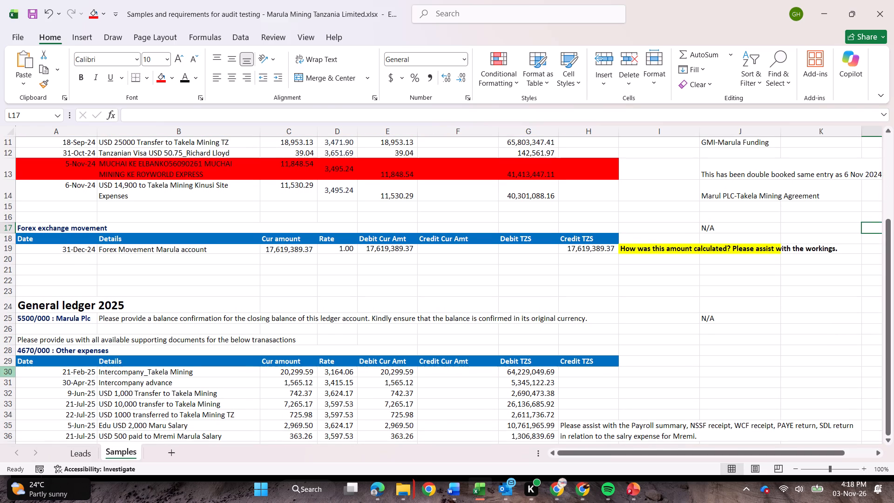
pyautogui.click(7, 374)
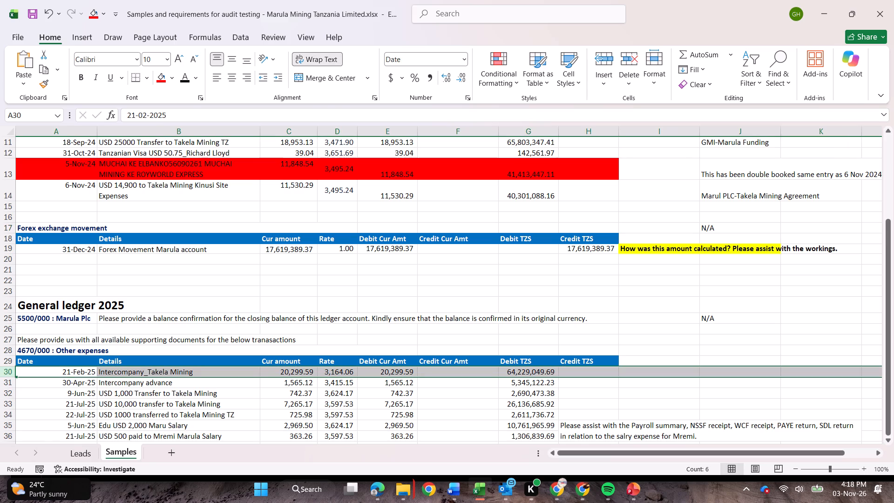
pyautogui.doubleClick(714, 372)
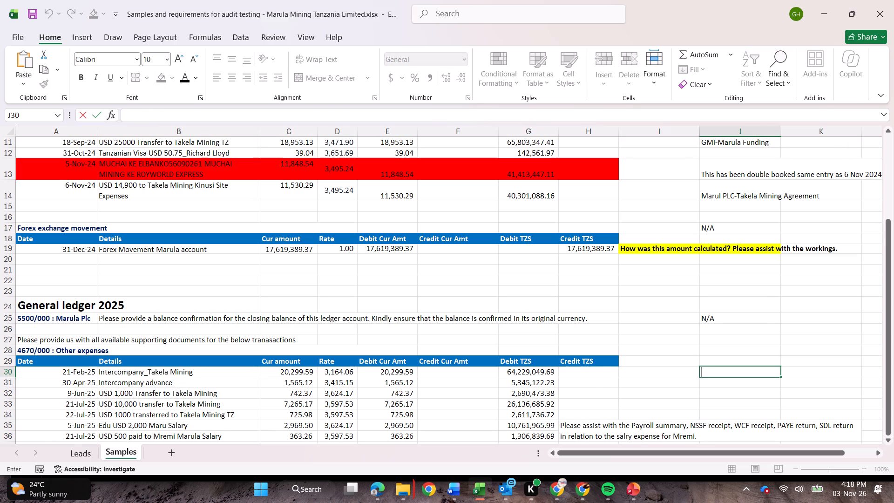
pyautogui.moveTo(891, 354); pyautogui.dragTo(887, 339)
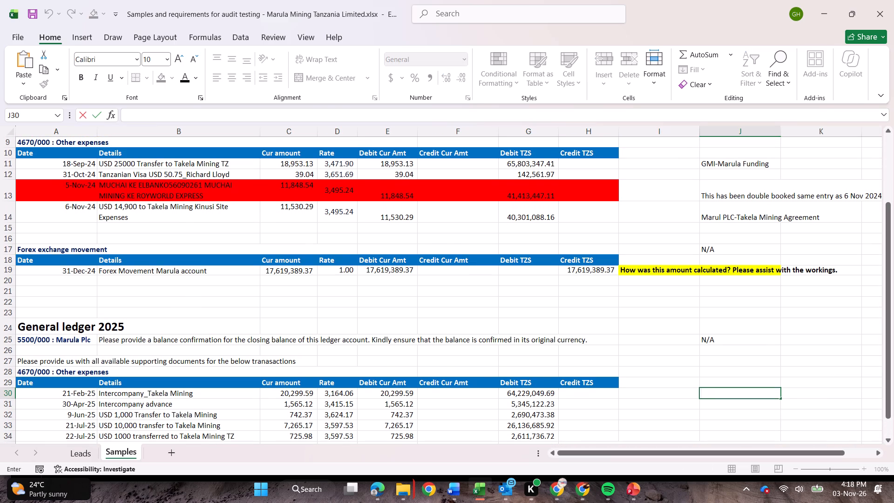
pyautogui.tripleClick(732, 216)
pyautogui.tripleClick(732, 217)
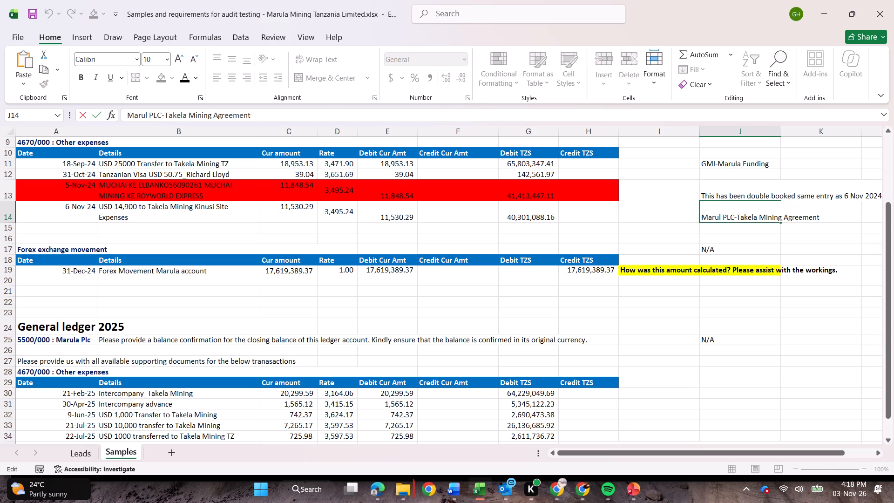
pyautogui.rightClick(732, 217)
pyautogui.click(756, 241)
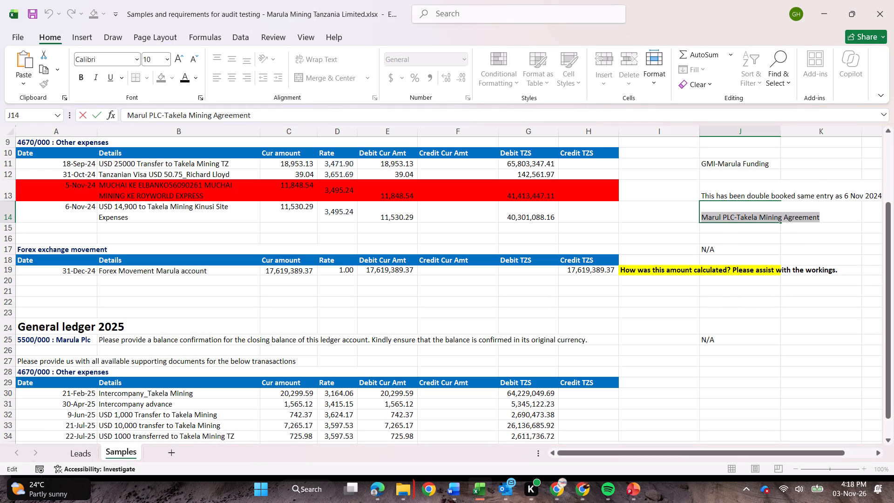
pyautogui.click(735, 391)
pyautogui.hotkey('ctrl', 'v')
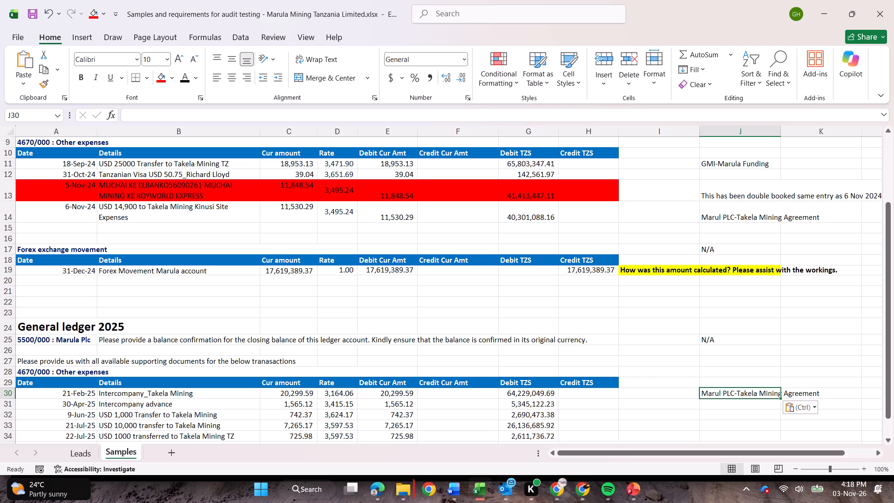
# Paste the same agreement comment into J31 for the 30-Apr-25 Intercompany advance.
pyautogui.click(778, 355)
pyautogui.click(755, 395)
pyautogui.click(735, 403)
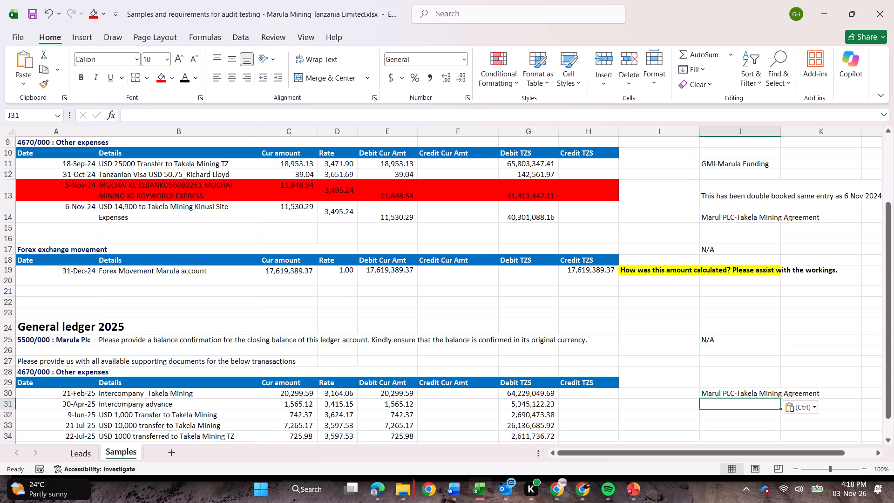
pyautogui.doubleClick(733, 403)
pyautogui.hotkey('ctrl', 'v')
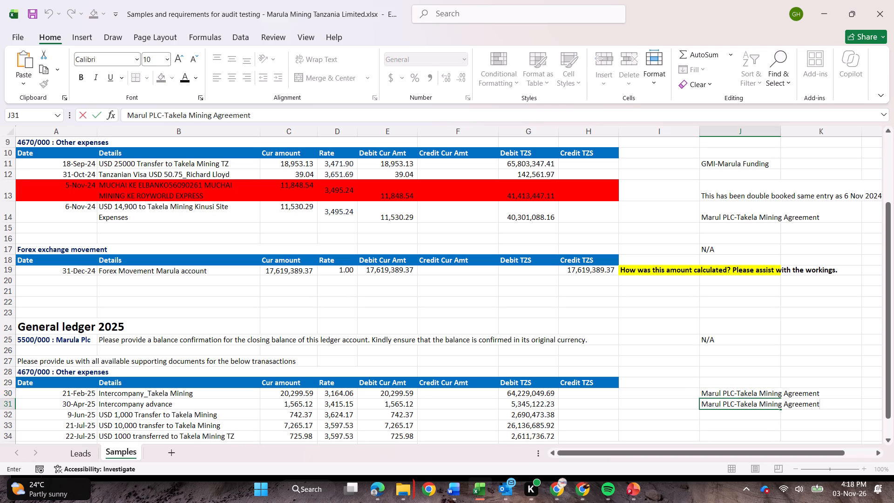
# Correct the comments in J30 and J31 to read "Marula PLC-Takela Mining Agreement".
pyautogui.doubleClick(719, 395)
pyautogui.doubleClick(722, 392)
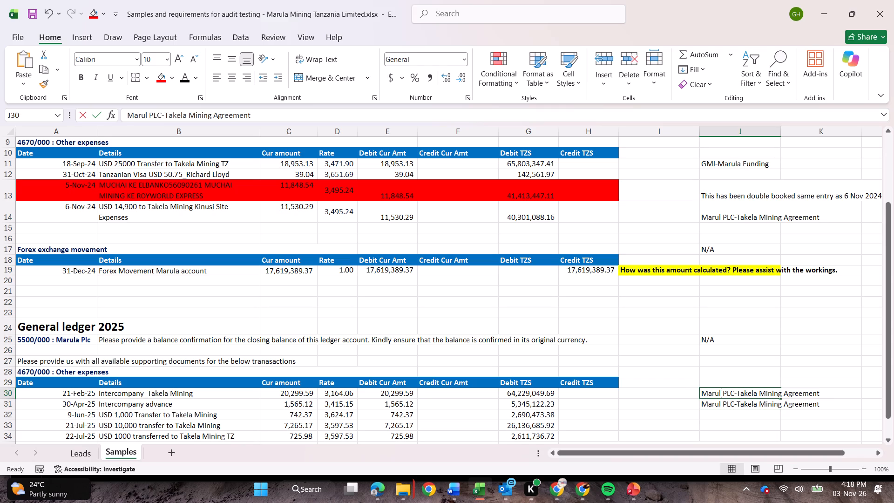
pyautogui.press('a')
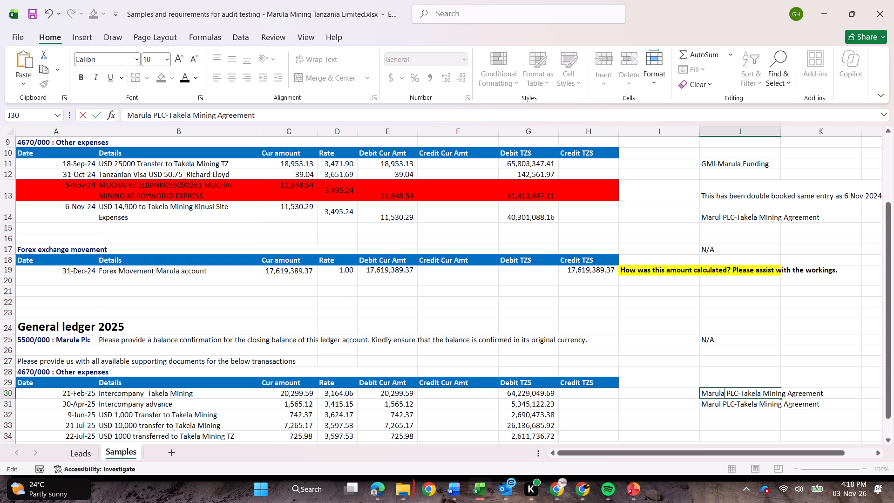
pyautogui.doubleClick(722, 404)
pyautogui.press('BackSpace')
pyautogui.write('a')
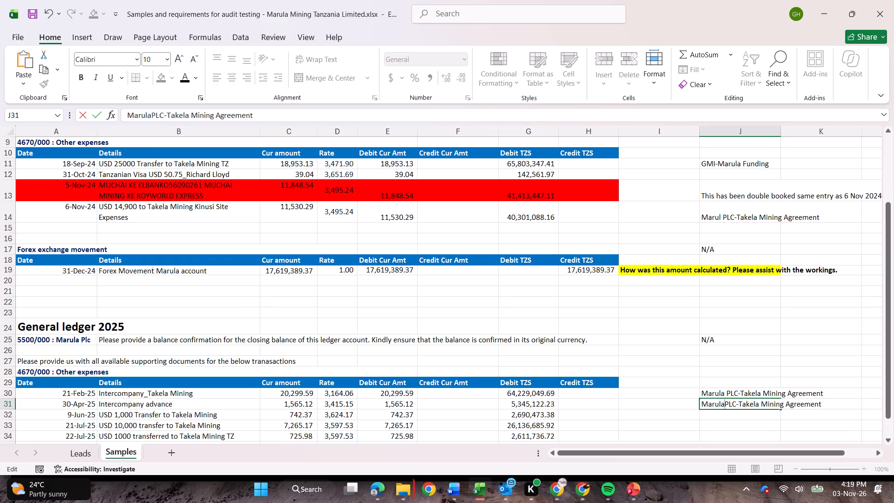
pyautogui.press('space')
pyautogui.click(776, 335)
# Copy the J11 comment "GMI-Marula Funding" into J32 for the 9-Jun-25 USD 1,000 transfer to Takela Mining.
pyautogui.moveTo(888, 368); pyautogui.dragTo(891, 377)
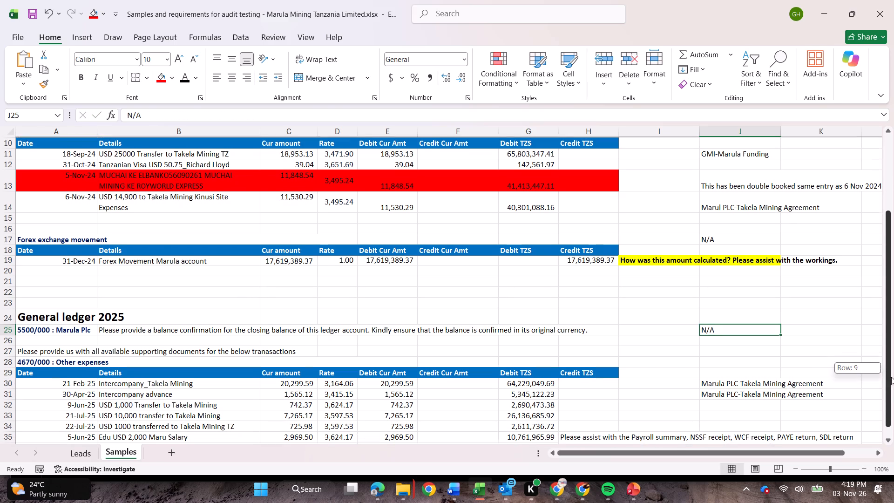
pyautogui.moveTo(891, 377); pyautogui.dragTo(893, 396)
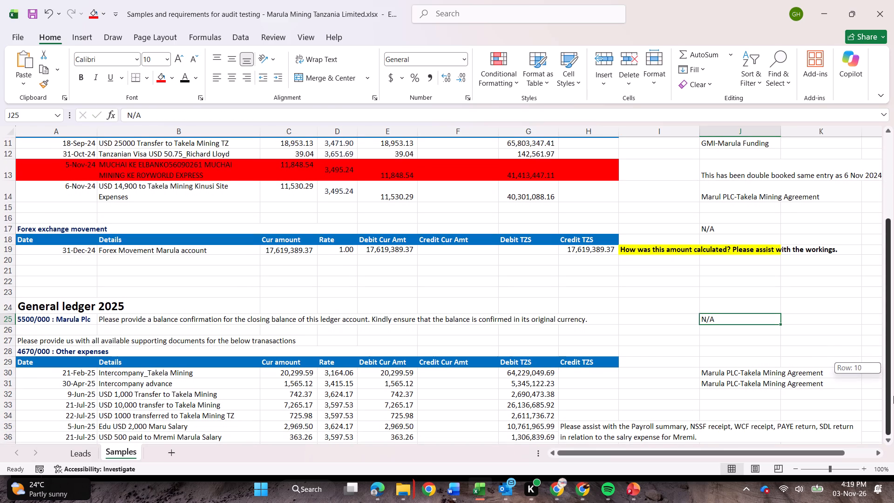
pyautogui.moveTo(893, 396); pyautogui.dragTo(893, 401)
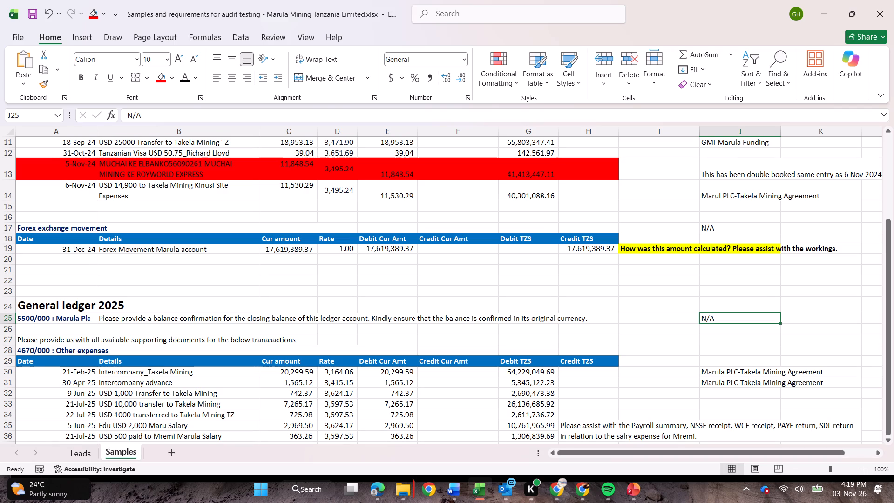
pyautogui.moveTo(889, 403); pyautogui.dragTo(891, 411)
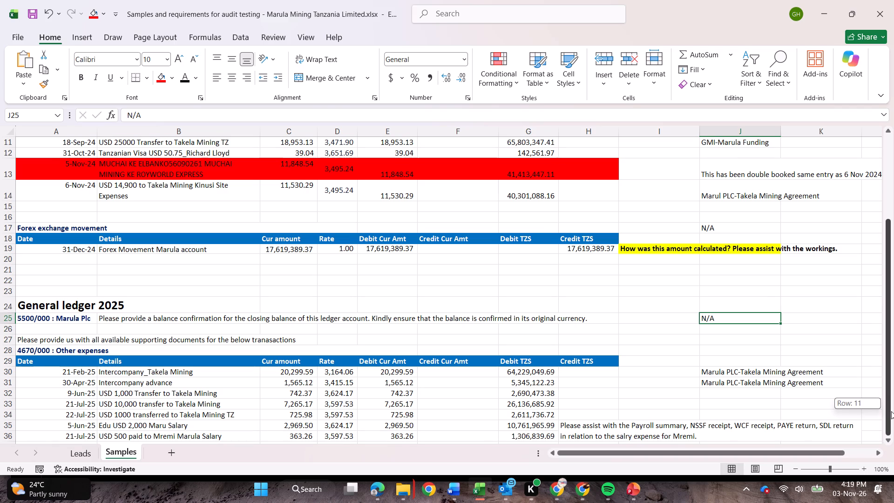
pyautogui.moveTo(891, 411); pyautogui.dragTo(892, 411)
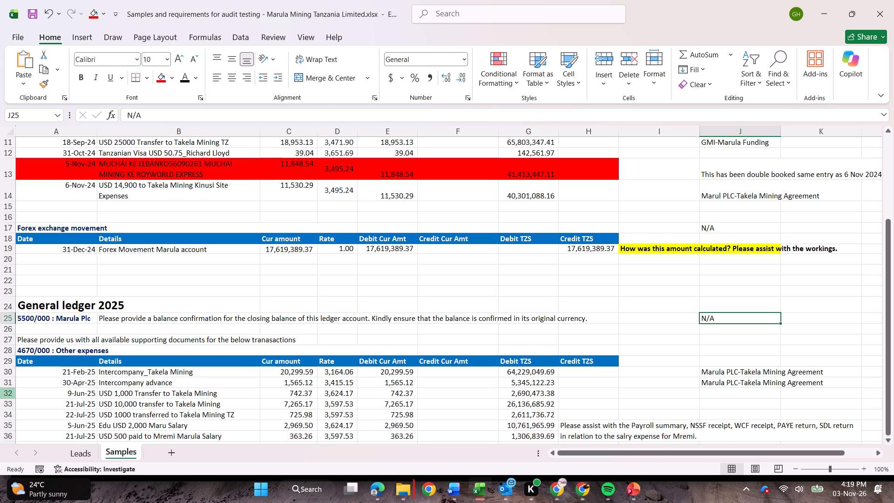
pyautogui.click(5, 395)
pyautogui.click(6, 412)
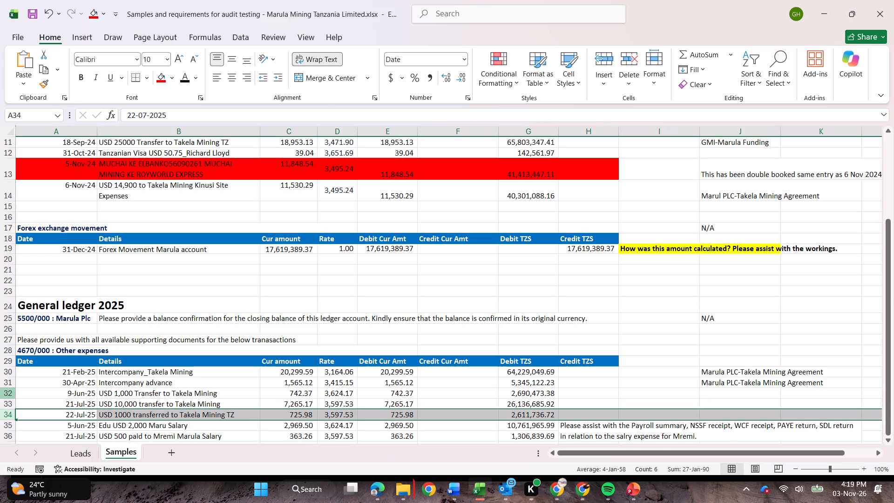
pyautogui.doubleClick(12, 391)
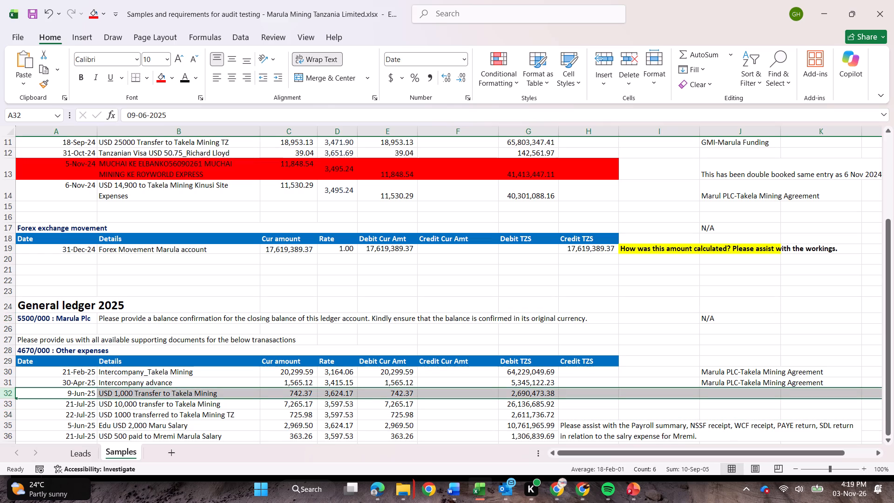
pyautogui.doubleClick(731, 392)
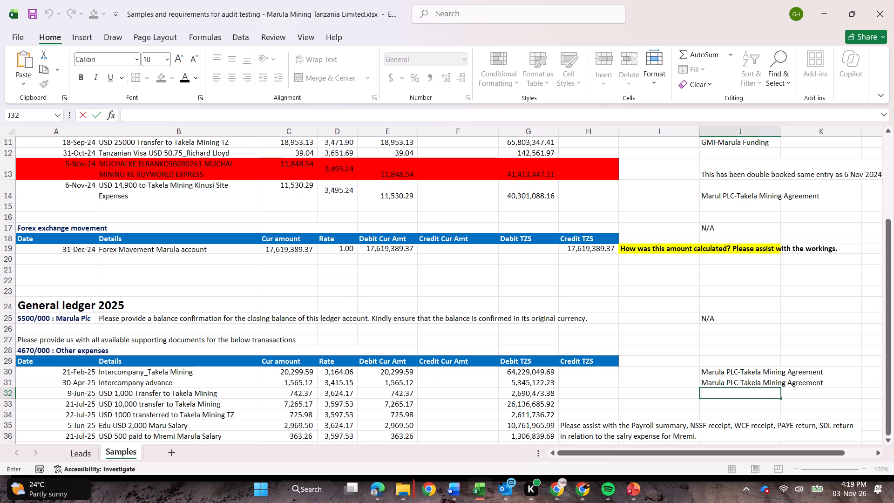
pyautogui.moveTo(888, 373); pyautogui.dragTo(890, 366)
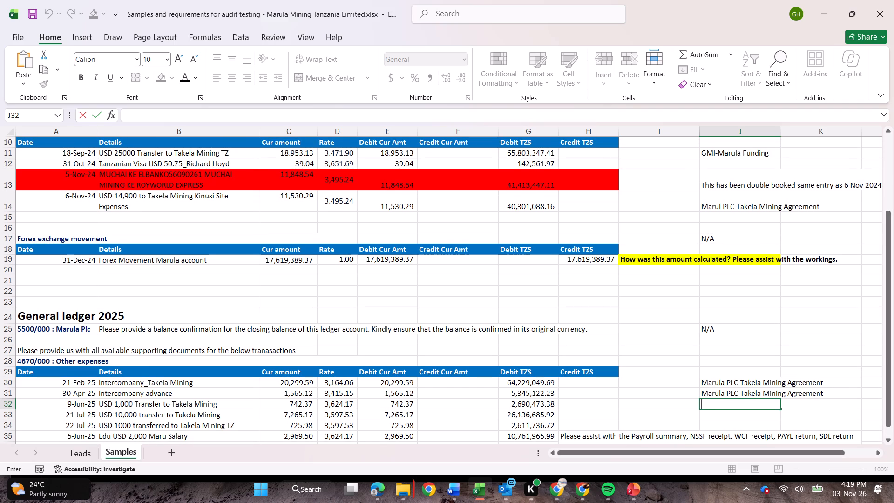
pyautogui.tripleClick(725, 156)
pyautogui.tripleClick(724, 155)
pyautogui.rightClick(722, 156)
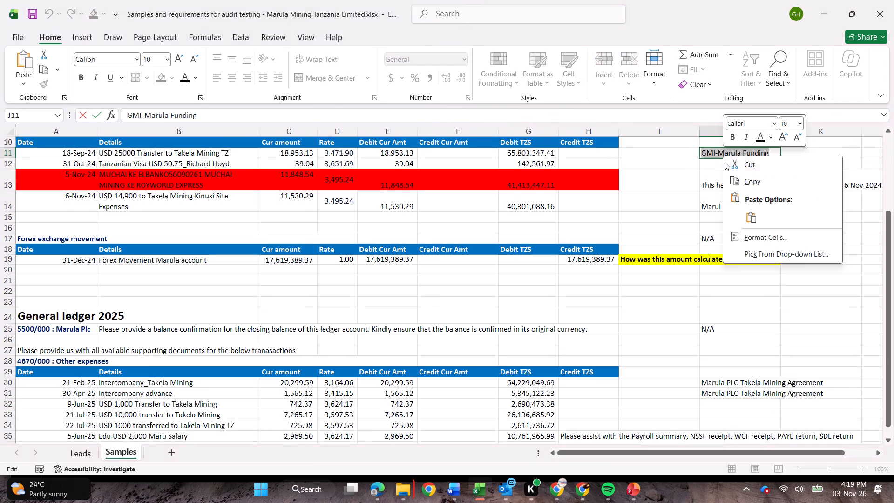
pyautogui.click(740, 181)
pyautogui.click(715, 402)
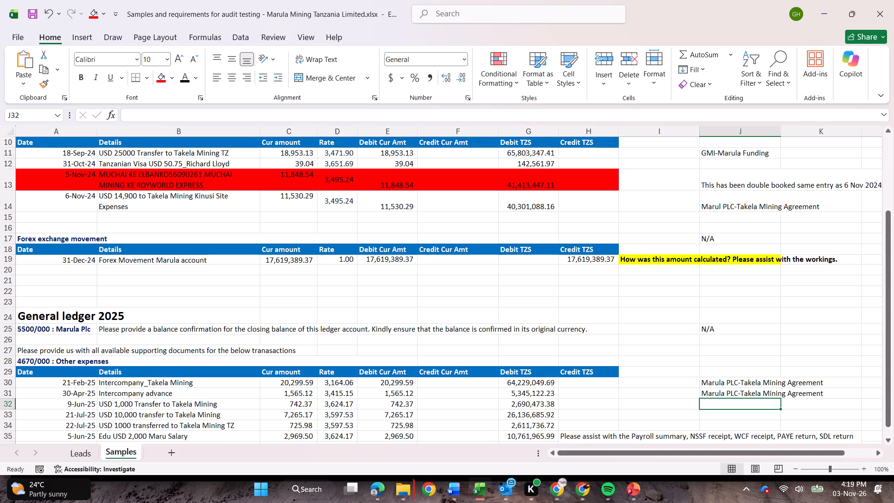
pyautogui.rightClick(715, 402)
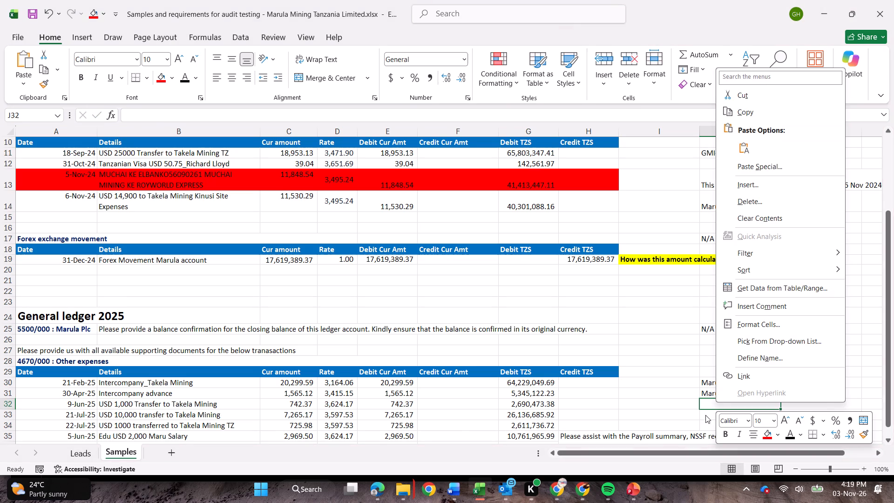
pyautogui.doubleClick(707, 401)
pyautogui.doubleClick(705, 404)
pyautogui.rightClick(705, 404)
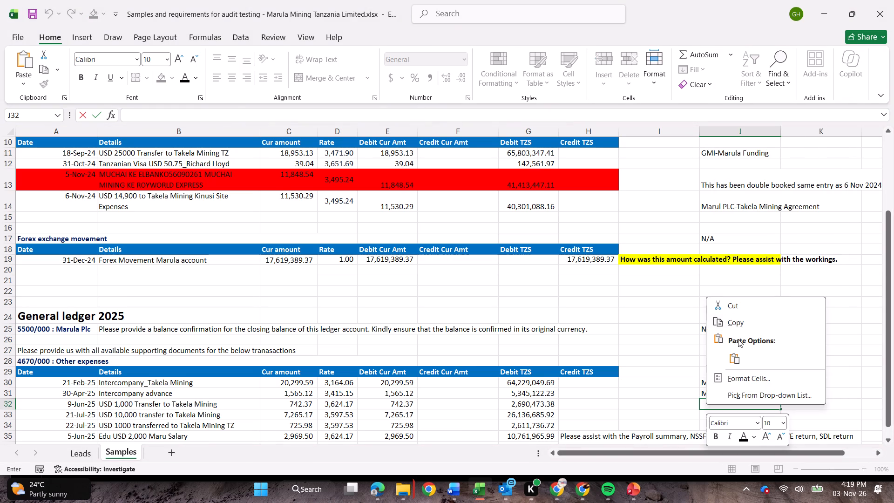
pyautogui.click(733, 358)
# Fill the "GMI-Marula Funding" comment from J32 down through J34 for the 21-Jul-25 and 22-Jul-25 Takela Mining transfers.
pyautogui.tripleClick(887, 441)
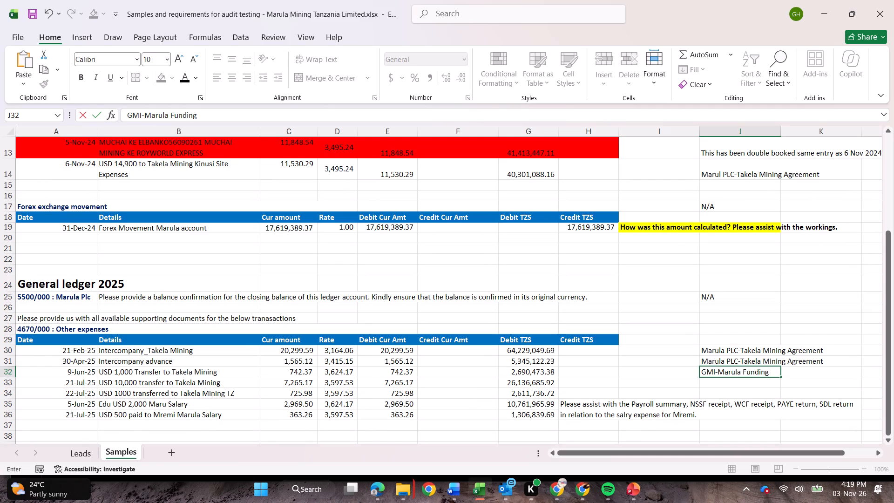
pyautogui.moveTo(780, 376); pyautogui.dragTo(774, 398)
pyautogui.moveTo(780, 378); pyautogui.dragTo(781, 396)
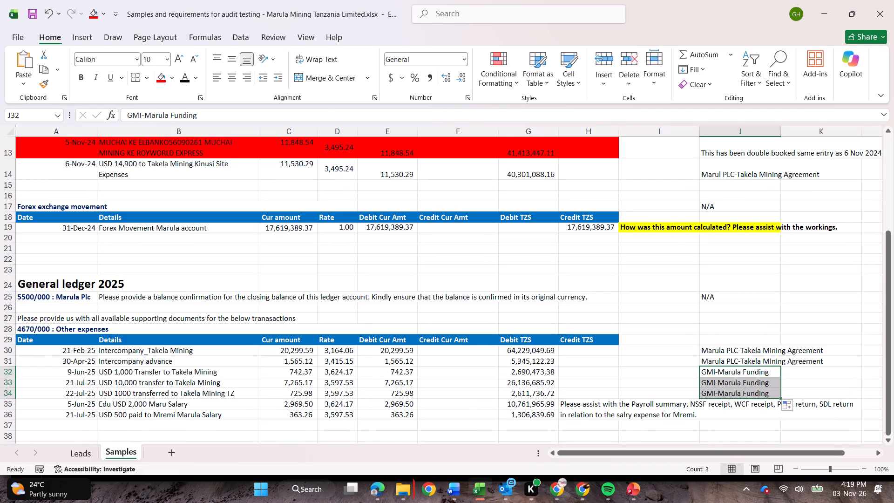
pyautogui.click(831, 376)
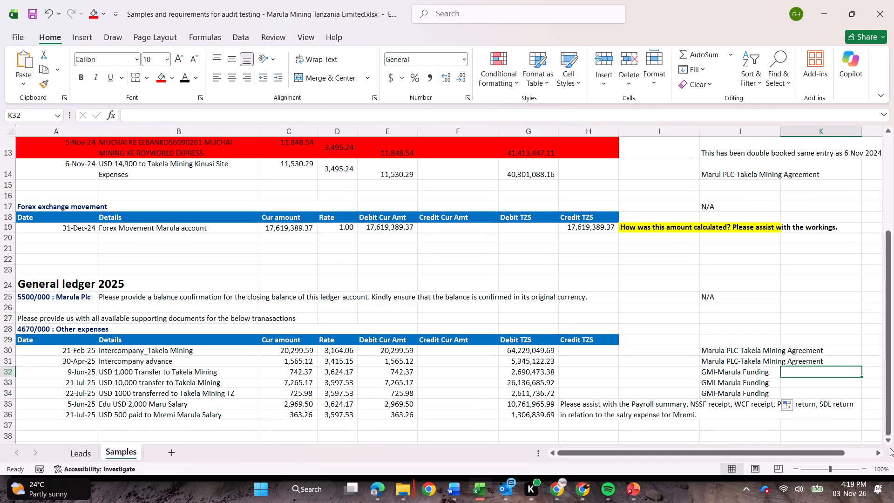
# Examine the two Marula salary entries dated 5-Jun-25 and 21-Jul-25 in rows 35 and 36 of the Samples sheet.
pyautogui.tripleClick(885, 441)
pyautogui.click(885, 441)
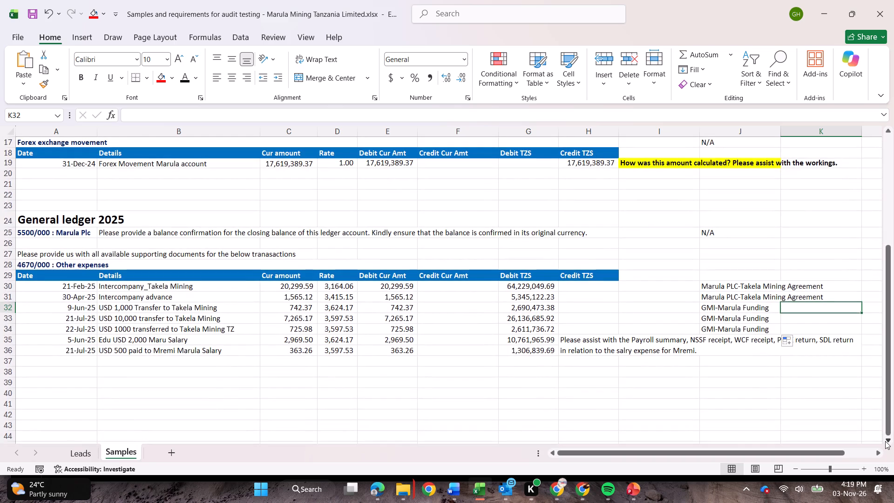
pyautogui.click(6, 340)
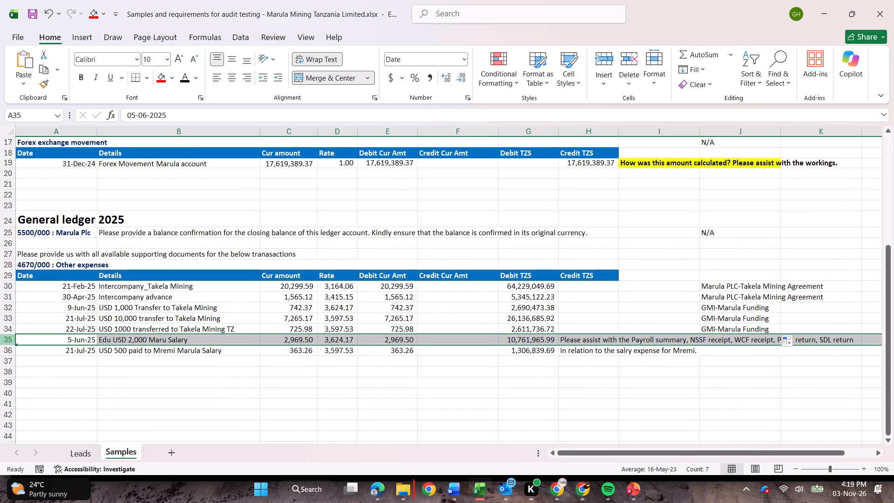
pyautogui.click(9, 350)
pyautogui.click(9, 339)
pyautogui.click(12, 353)
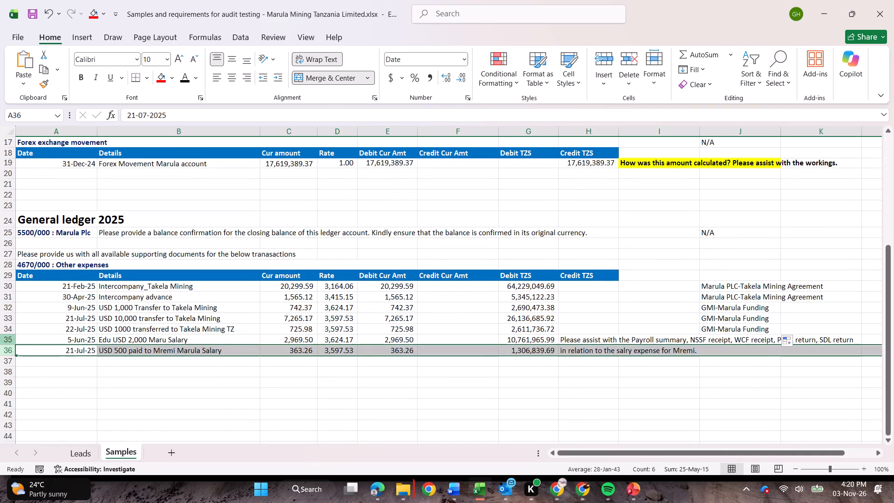
pyautogui.click(11, 341)
pyautogui.click(12, 350)
pyautogui.click(12, 342)
pyautogui.click(14, 350)
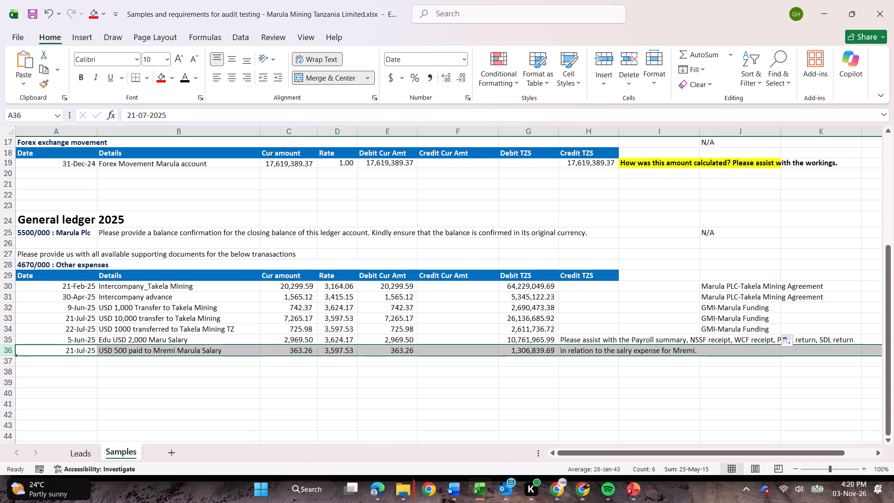
pyautogui.click(644, 372)
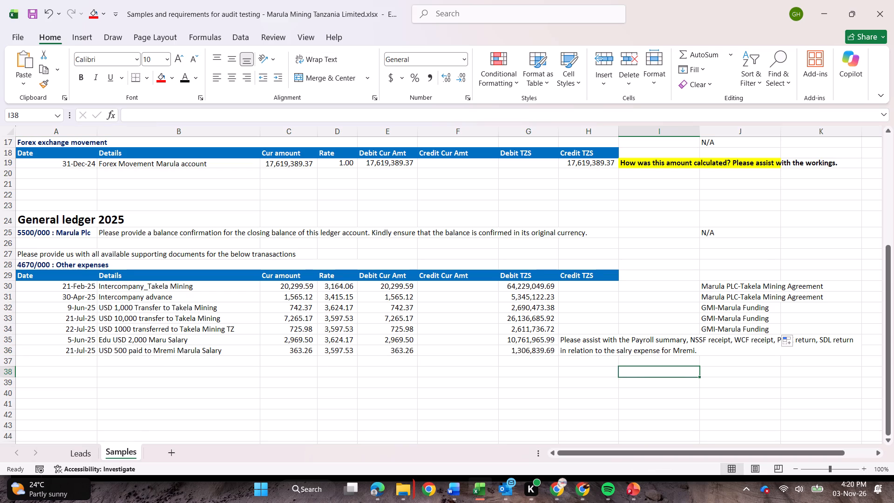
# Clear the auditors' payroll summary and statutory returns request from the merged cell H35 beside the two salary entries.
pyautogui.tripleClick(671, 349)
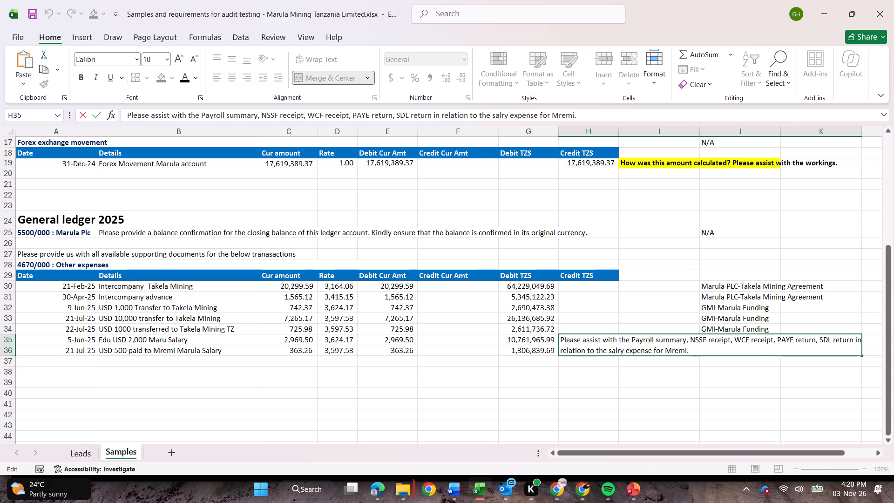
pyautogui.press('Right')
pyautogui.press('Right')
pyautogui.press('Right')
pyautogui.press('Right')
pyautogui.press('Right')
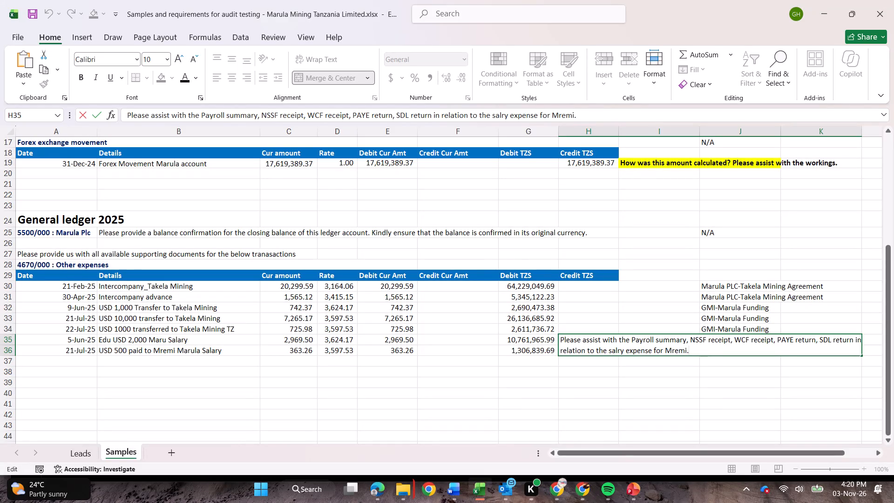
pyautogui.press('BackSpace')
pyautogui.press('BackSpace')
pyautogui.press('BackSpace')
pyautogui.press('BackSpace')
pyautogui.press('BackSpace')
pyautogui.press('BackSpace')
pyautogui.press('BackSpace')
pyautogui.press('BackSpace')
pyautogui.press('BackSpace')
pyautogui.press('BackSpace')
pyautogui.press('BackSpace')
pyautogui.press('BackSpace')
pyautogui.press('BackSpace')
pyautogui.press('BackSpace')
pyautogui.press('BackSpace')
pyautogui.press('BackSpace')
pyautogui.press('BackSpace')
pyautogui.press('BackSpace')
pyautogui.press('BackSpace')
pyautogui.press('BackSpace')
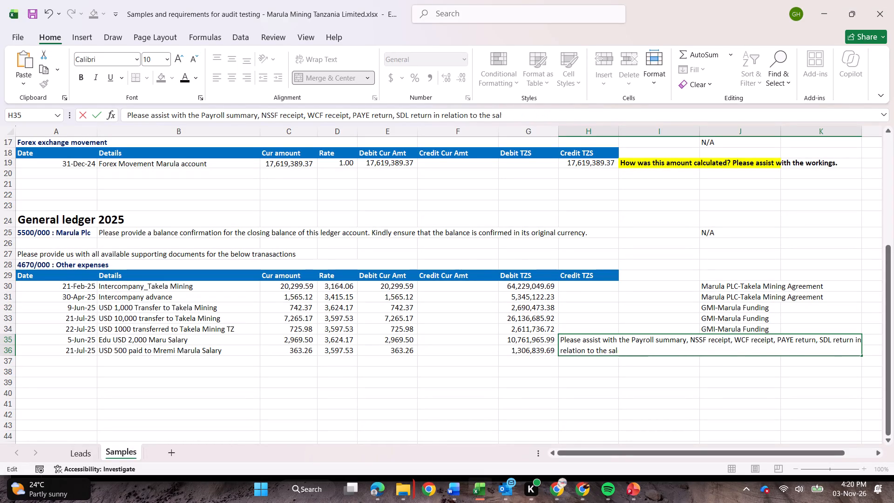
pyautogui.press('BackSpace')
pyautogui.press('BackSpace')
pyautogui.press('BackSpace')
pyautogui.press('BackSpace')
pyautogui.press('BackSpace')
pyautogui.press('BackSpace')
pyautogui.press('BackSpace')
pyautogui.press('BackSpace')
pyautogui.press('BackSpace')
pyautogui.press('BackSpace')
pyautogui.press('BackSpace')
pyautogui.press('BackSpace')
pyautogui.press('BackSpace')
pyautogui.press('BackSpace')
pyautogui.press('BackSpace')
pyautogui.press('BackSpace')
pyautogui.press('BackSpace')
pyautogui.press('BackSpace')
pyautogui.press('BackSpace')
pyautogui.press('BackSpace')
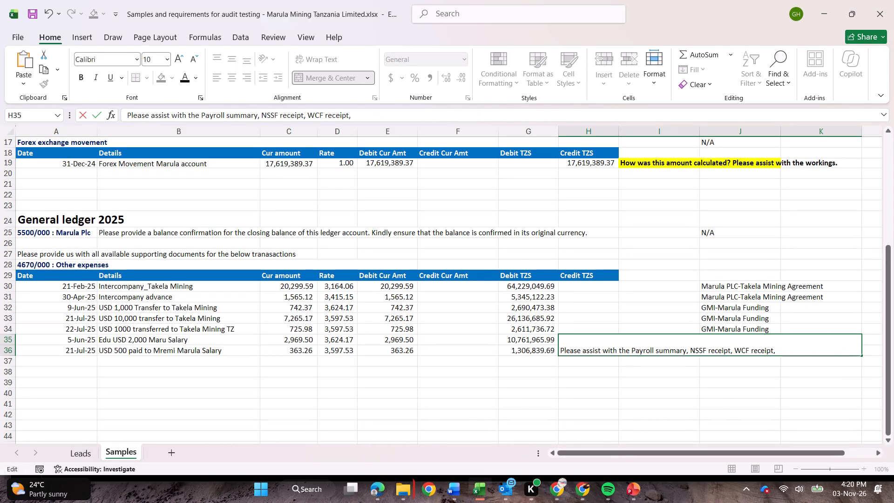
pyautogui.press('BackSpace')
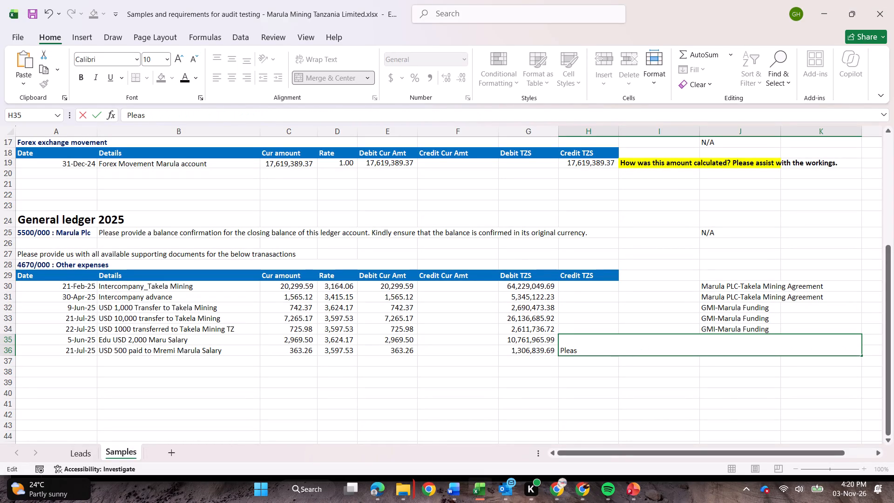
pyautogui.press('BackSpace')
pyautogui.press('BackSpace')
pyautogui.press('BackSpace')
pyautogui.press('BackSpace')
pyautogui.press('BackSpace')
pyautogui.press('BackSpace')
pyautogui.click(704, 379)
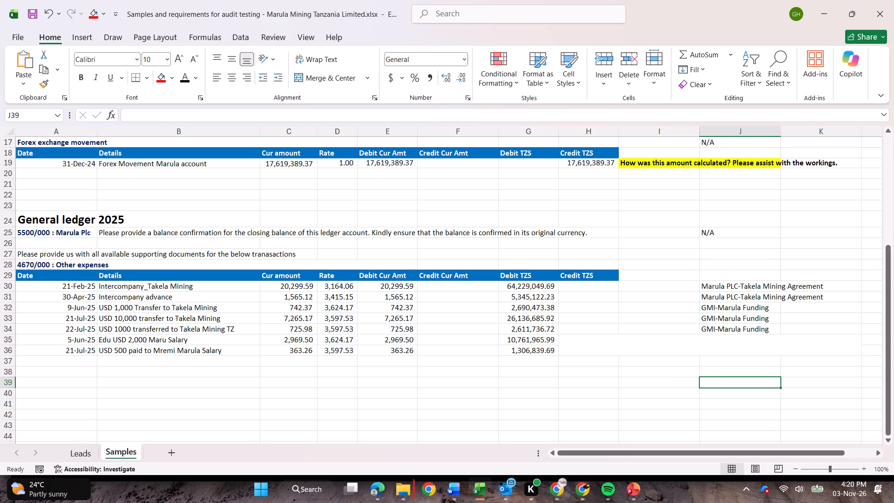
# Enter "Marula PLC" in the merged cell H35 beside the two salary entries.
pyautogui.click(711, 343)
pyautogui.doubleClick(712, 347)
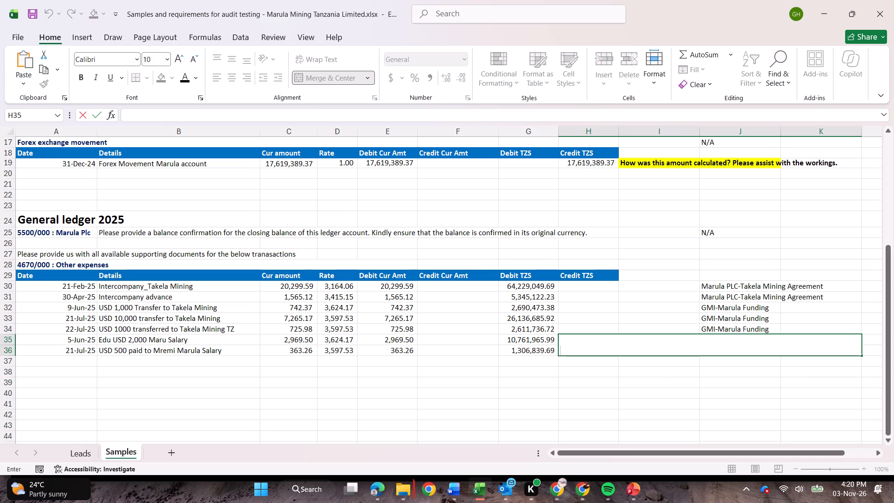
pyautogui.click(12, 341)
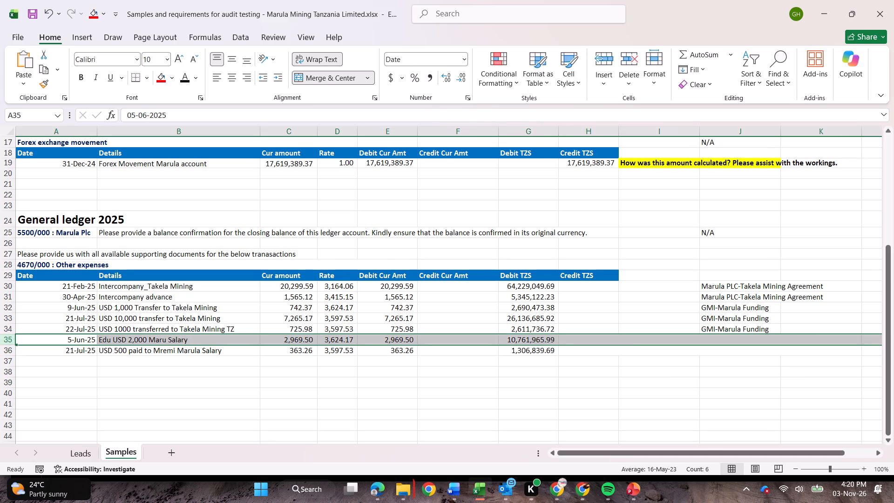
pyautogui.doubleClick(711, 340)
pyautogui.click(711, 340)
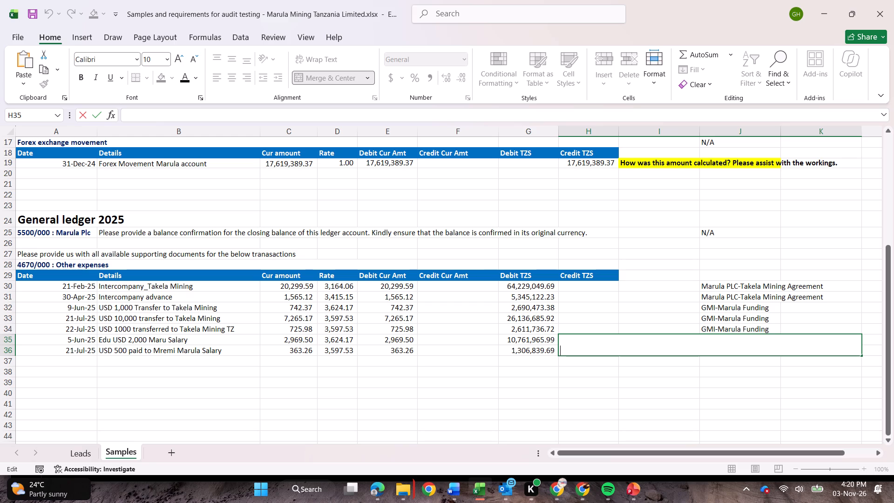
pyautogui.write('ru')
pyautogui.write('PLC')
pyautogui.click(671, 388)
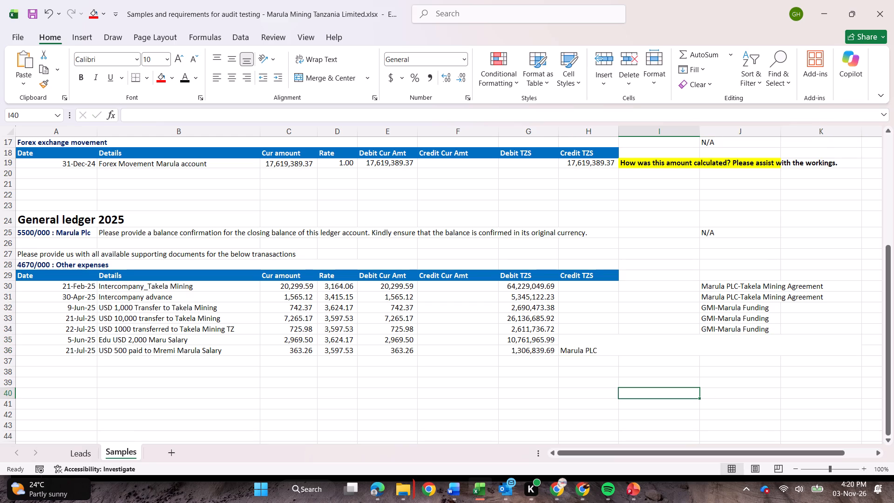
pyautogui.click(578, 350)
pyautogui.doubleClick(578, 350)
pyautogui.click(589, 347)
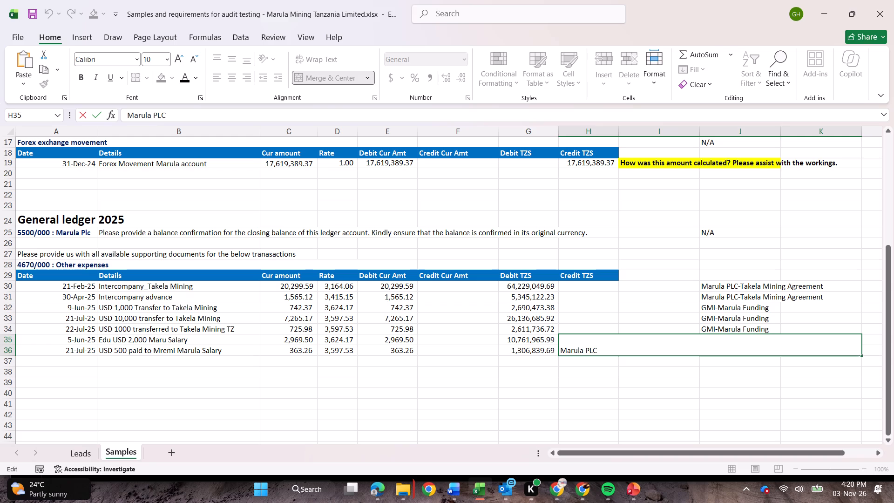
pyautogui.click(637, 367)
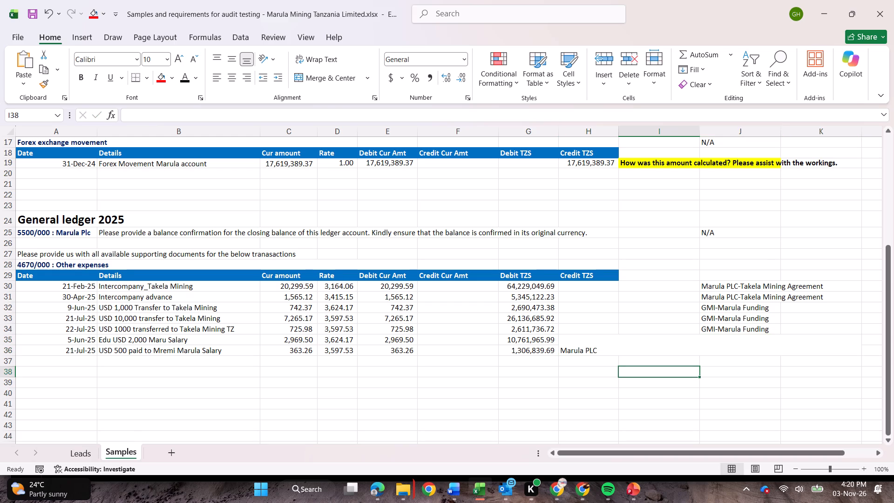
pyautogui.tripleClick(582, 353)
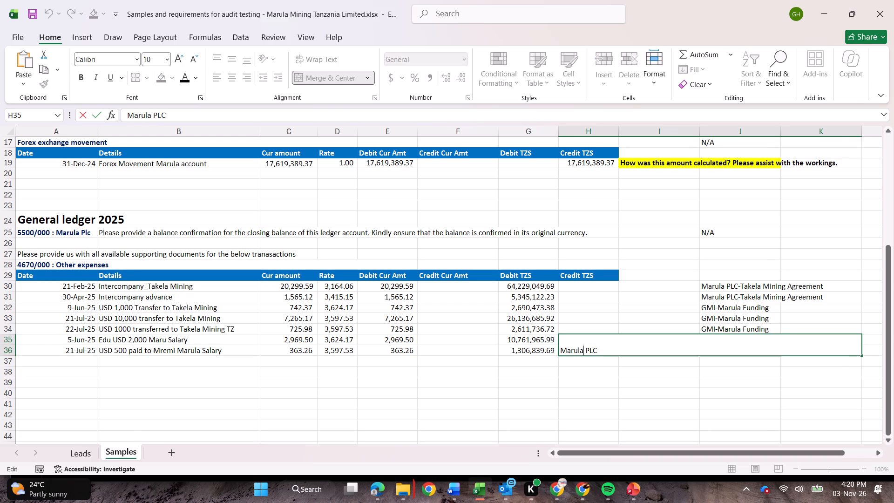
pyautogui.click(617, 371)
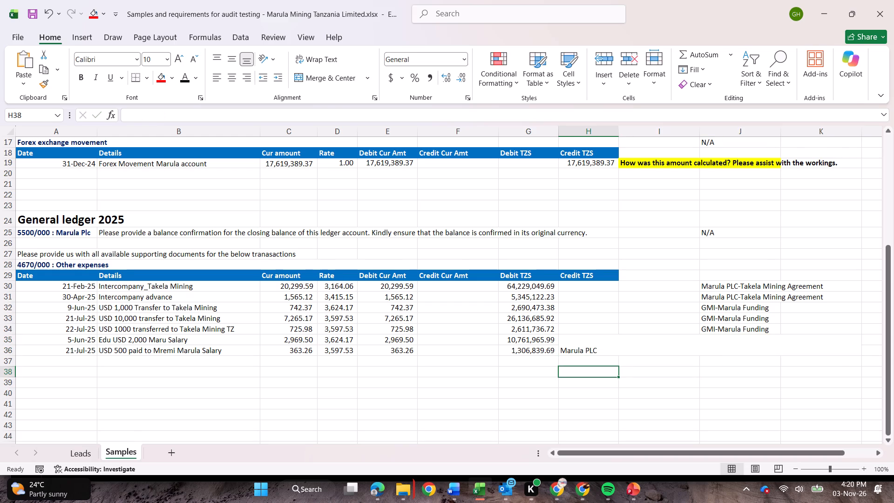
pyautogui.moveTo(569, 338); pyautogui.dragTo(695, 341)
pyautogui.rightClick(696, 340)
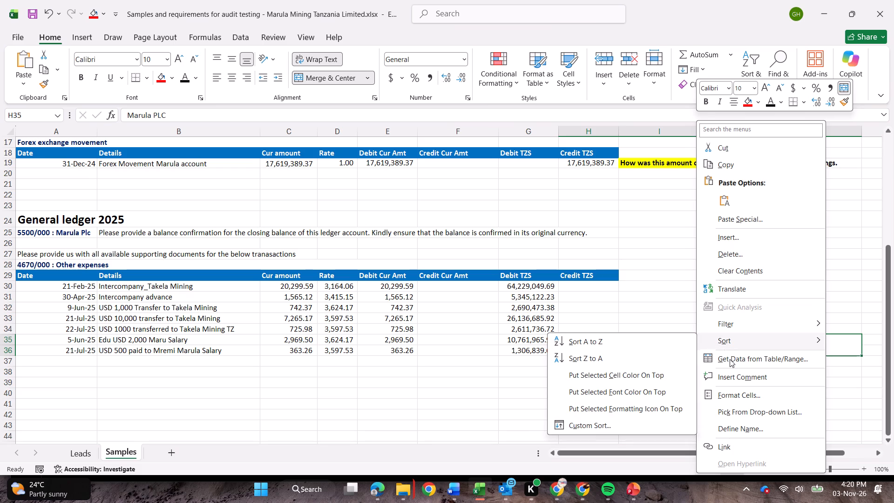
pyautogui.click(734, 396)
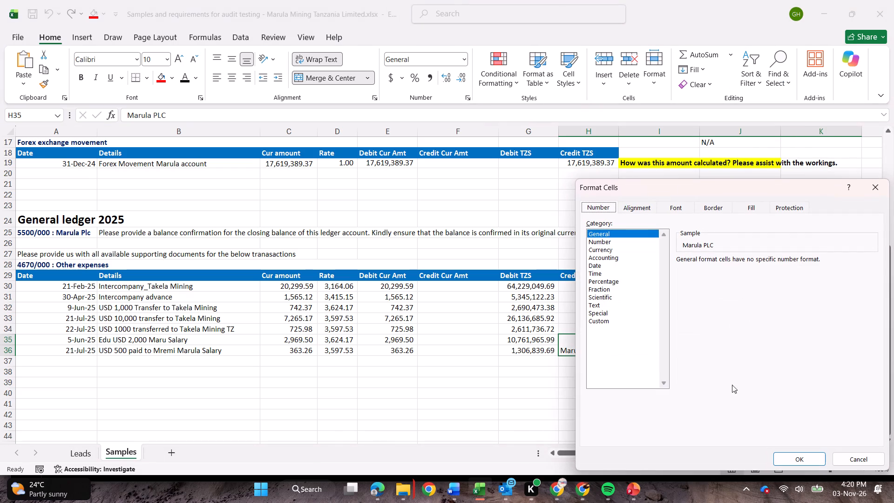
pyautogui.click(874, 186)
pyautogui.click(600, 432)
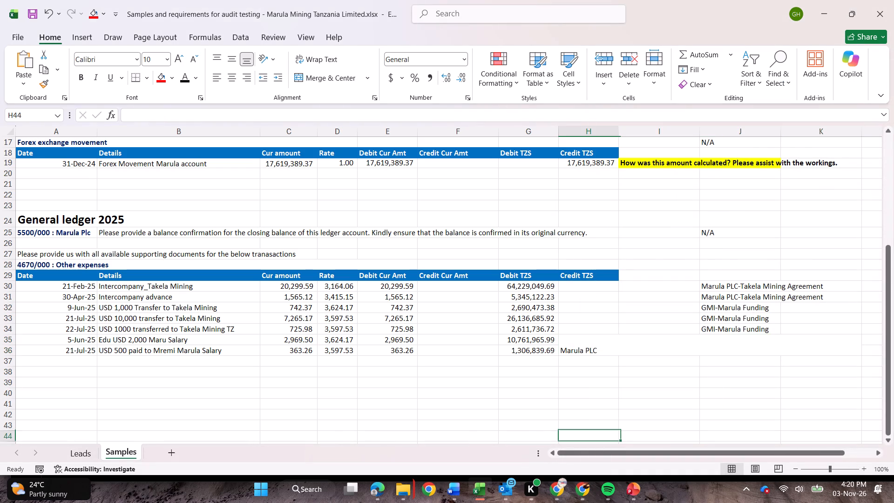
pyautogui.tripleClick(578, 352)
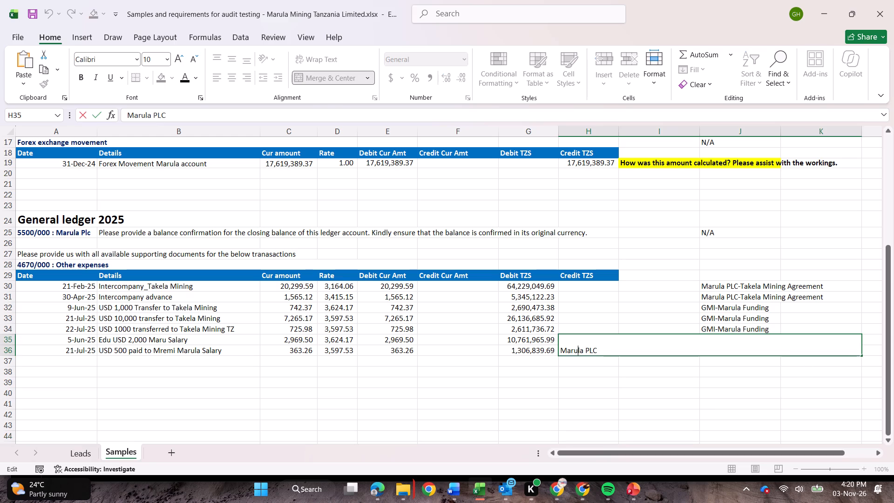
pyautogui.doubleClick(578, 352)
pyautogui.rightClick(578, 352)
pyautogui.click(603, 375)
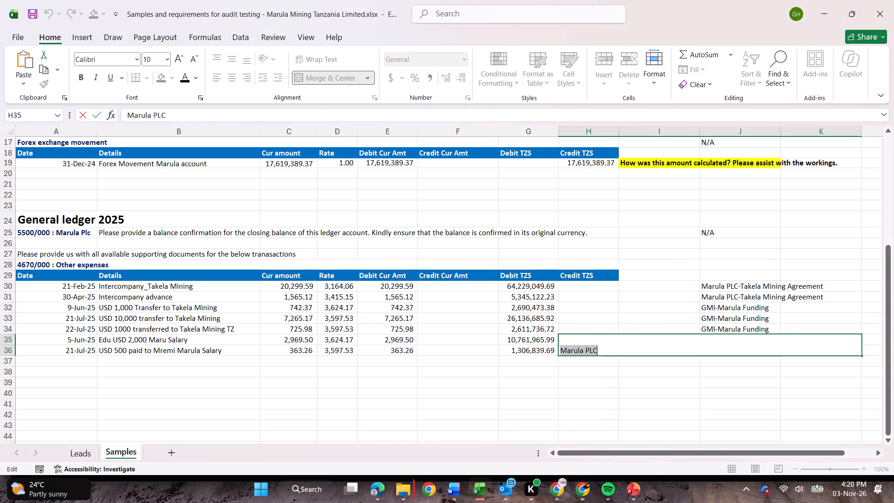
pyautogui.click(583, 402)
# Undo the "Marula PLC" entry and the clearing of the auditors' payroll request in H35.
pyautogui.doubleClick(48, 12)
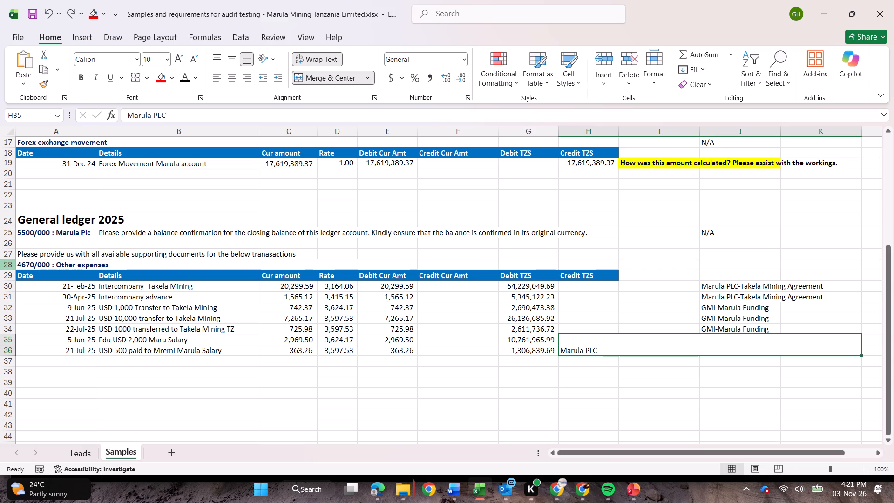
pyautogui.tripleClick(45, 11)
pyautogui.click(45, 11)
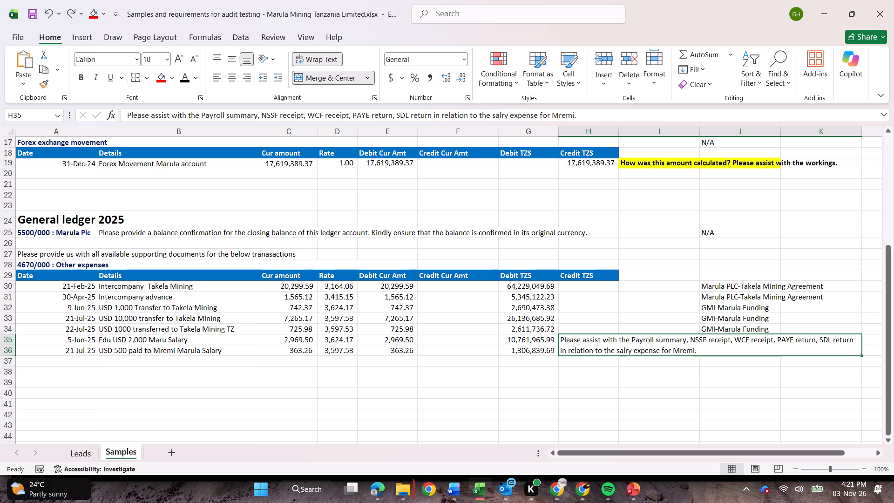
# Apply Merge Across to H35:K36 to split the auditors' note block into one merged cell per salary row.
pyautogui.click(366, 81)
pyautogui.click(343, 112)
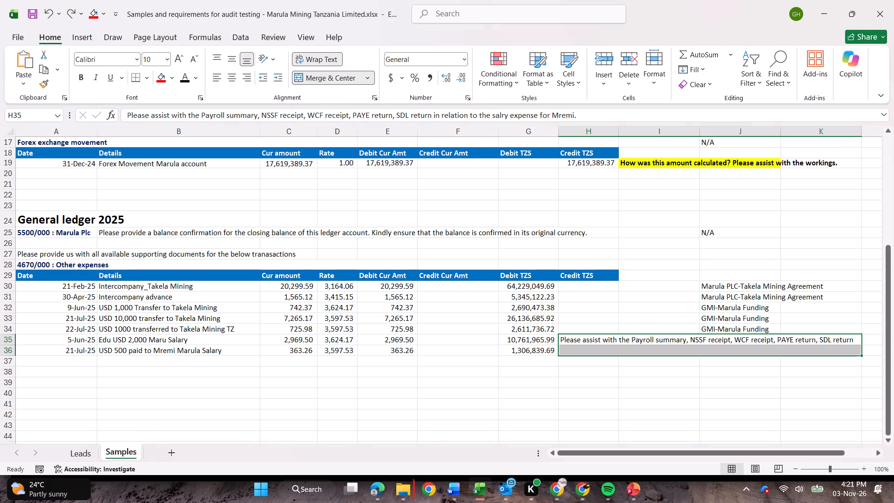
pyautogui.click(541, 406)
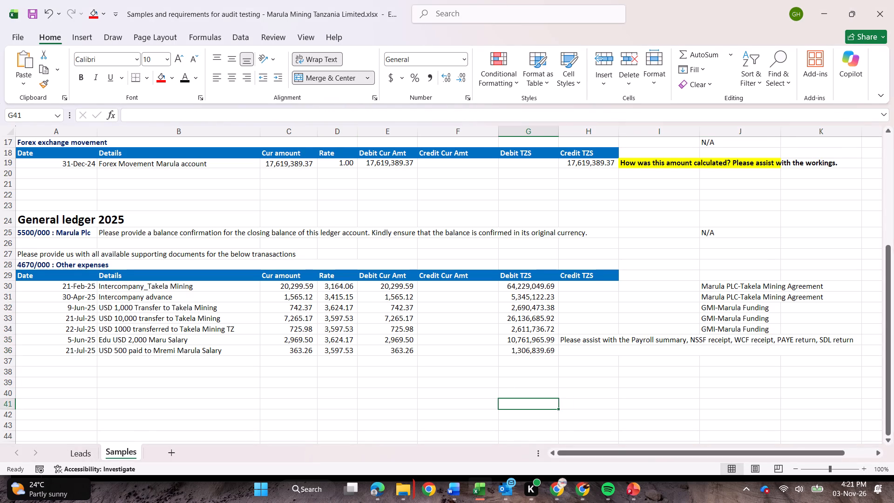
# Clear the auditors' payroll summary and statutory returns request from H35 beside the 5-Jun-25 Marula salary entry.
pyautogui.tripleClick(671, 341)
pyautogui.tripleClick(671, 341)
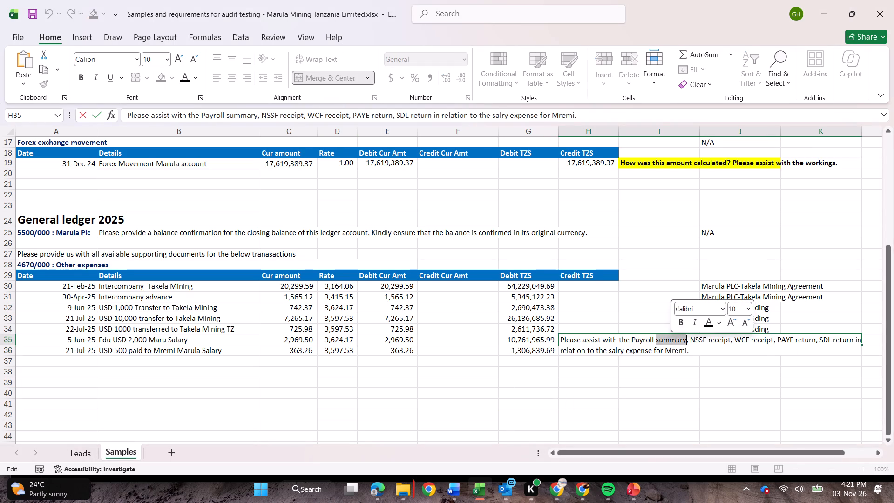
pyautogui.press('BackSpace')
pyautogui.tripleClick(671, 341)
pyautogui.doubleClick(671, 341)
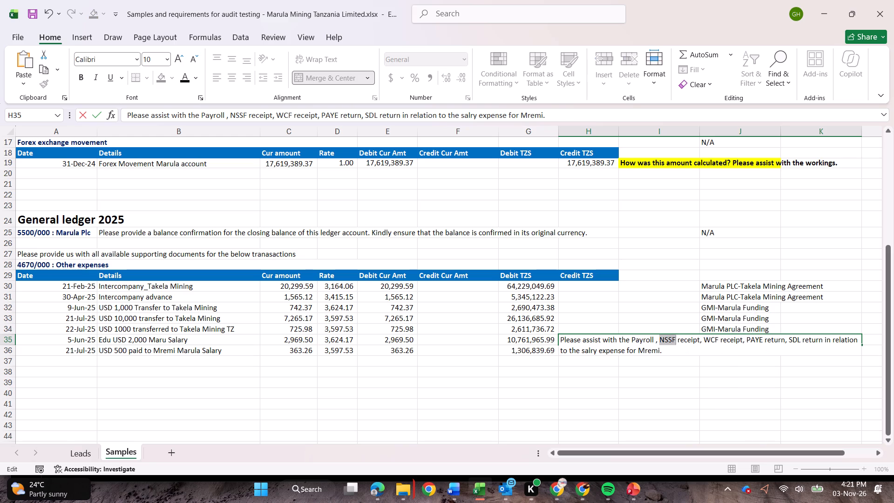
pyautogui.press('Delete')
pyautogui.click(840, 456)
pyautogui.click(727, 379)
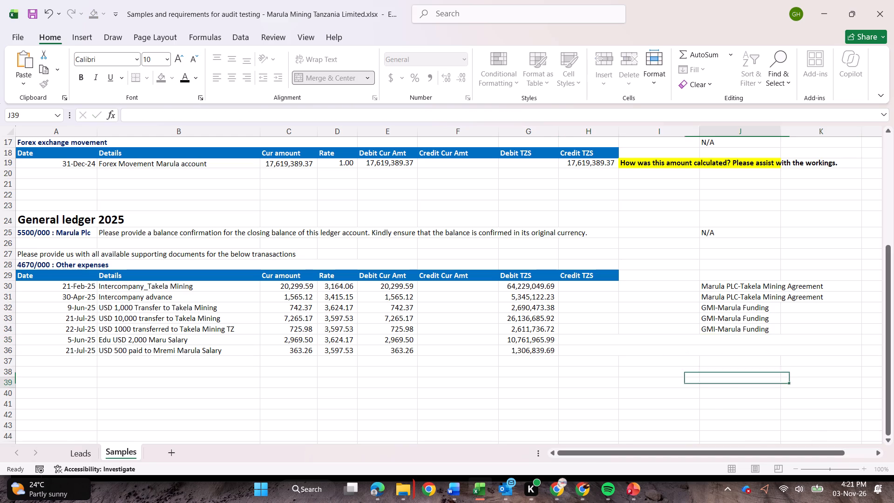
# Enter "Marula PLC" in merged cell H35 beside the 5-Jun-25 salary entry, keeping it bottom-aligned.
pyautogui.tripleClick(718, 341)
pyautogui.click(731, 365)
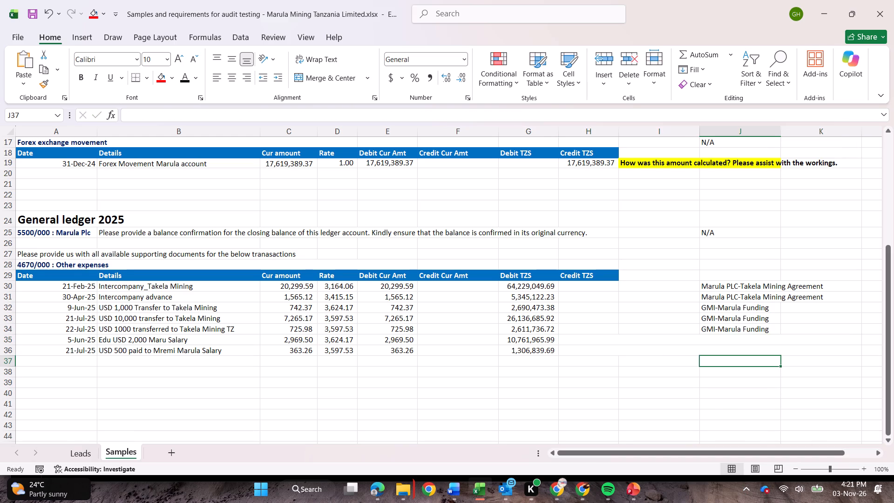
pyautogui.tripleClick(712, 339)
pyautogui.doubleClick(712, 339)
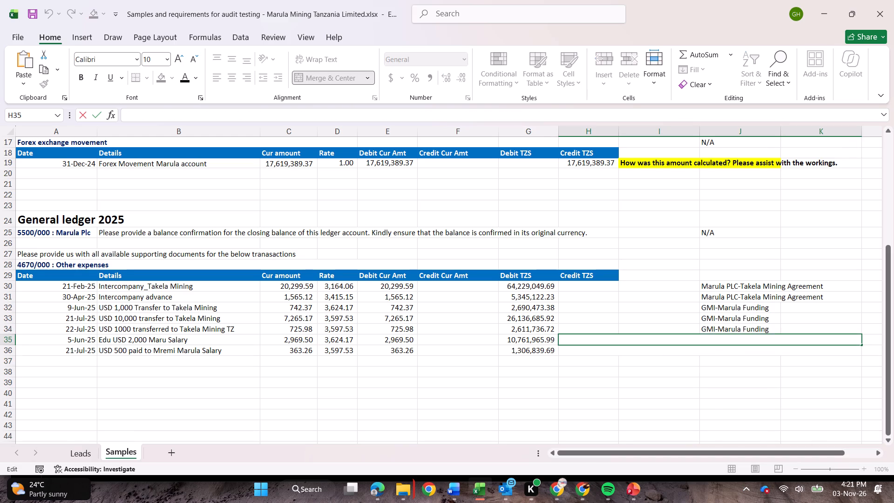
pyautogui.doubleClick(717, 336)
pyautogui.doubleClick(704, 342)
pyautogui.press('Tab')
pyautogui.doubleClick(657, 345)
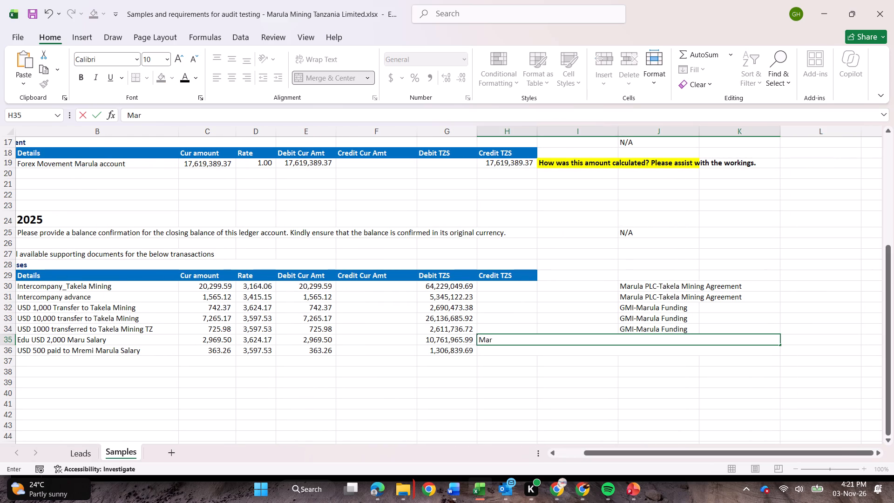
pyautogui.press('BackSpace')
pyautogui.write('PLC')
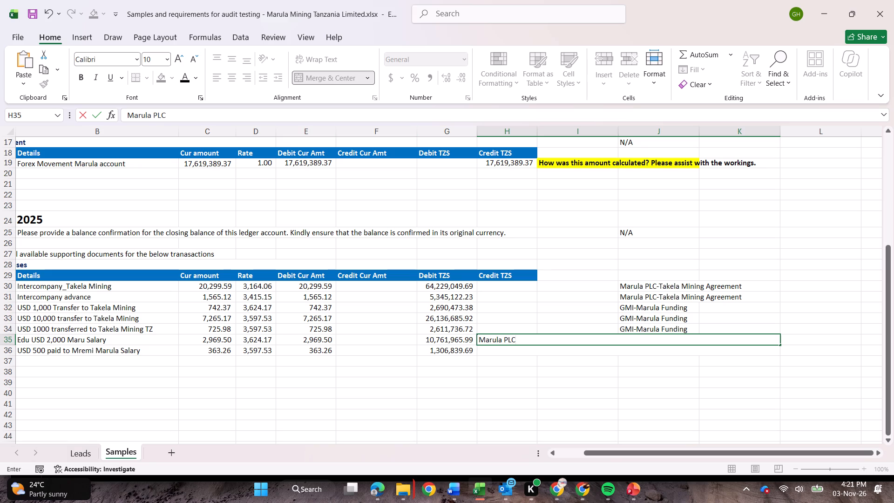
pyautogui.click(580, 388)
pyautogui.click(489, 336)
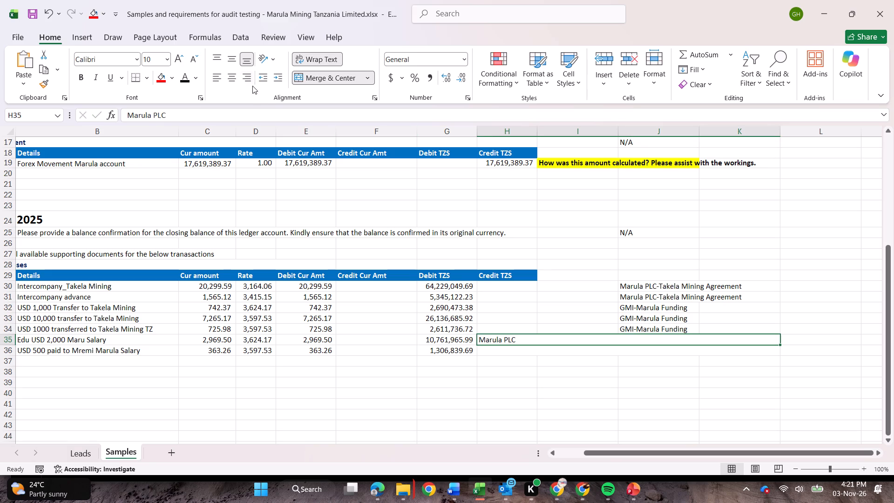
pyautogui.click(231, 62)
pyautogui.click(247, 61)
# Enter "Travel cost" in merged cell H36 beside the 21-Jul-25 USD 500 salary entry.
pyautogui.doubleClick(519, 347)
pyautogui.doubleClick(518, 350)
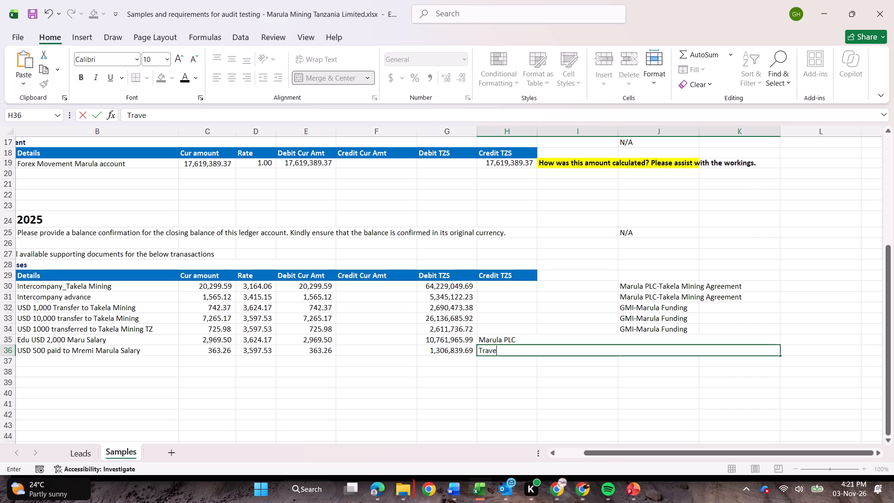
pyautogui.press('BackSpace')
pyautogui.press('BackSpace')
pyautogui.write('vel co')
pyautogui.press('BackSpace')
pyautogui.press('BackSpace')
pyautogui.press('BackSpace')
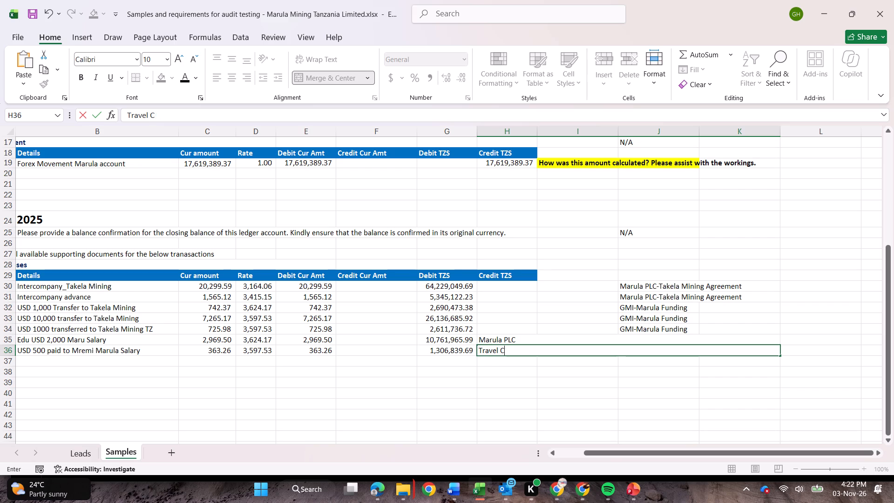
pyautogui.press('BackSpace')
pyautogui.click(564, 367)
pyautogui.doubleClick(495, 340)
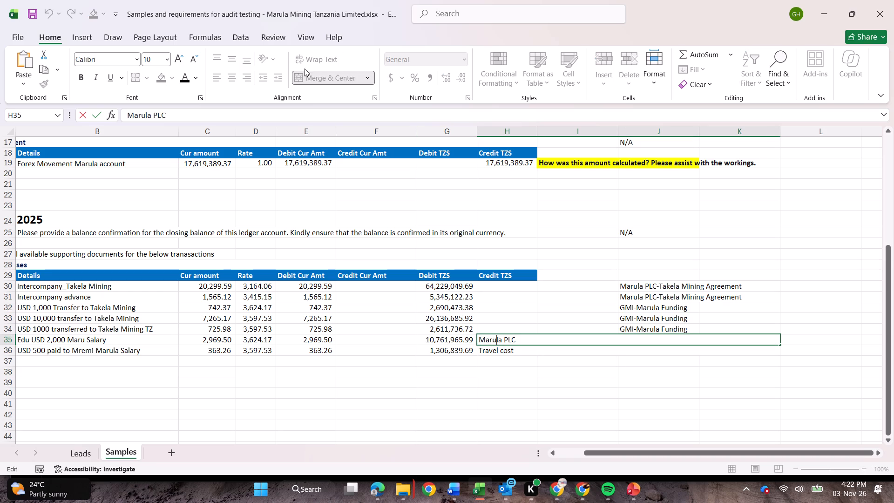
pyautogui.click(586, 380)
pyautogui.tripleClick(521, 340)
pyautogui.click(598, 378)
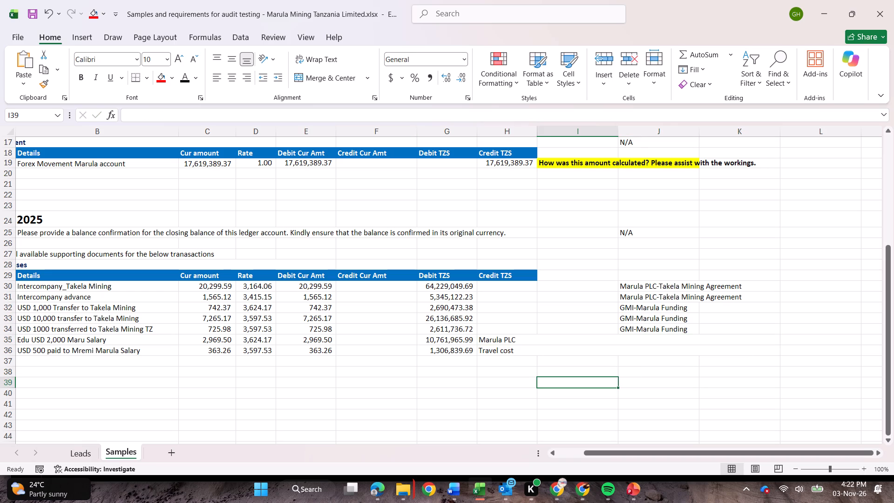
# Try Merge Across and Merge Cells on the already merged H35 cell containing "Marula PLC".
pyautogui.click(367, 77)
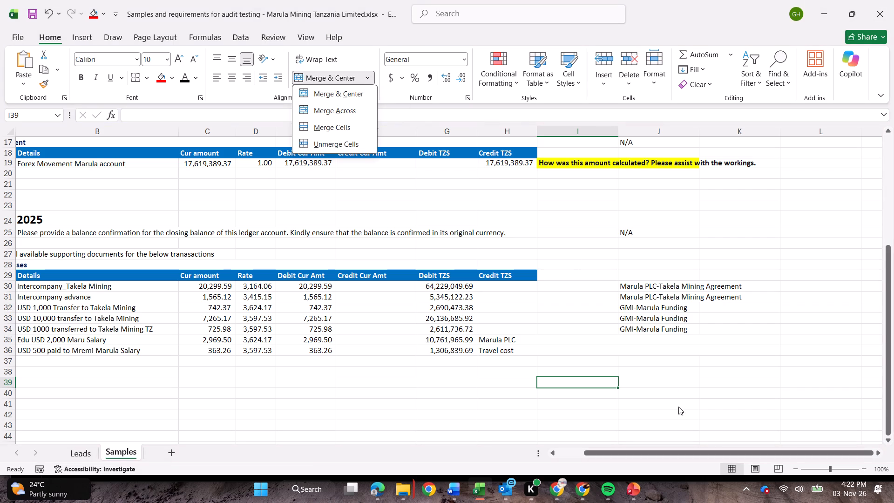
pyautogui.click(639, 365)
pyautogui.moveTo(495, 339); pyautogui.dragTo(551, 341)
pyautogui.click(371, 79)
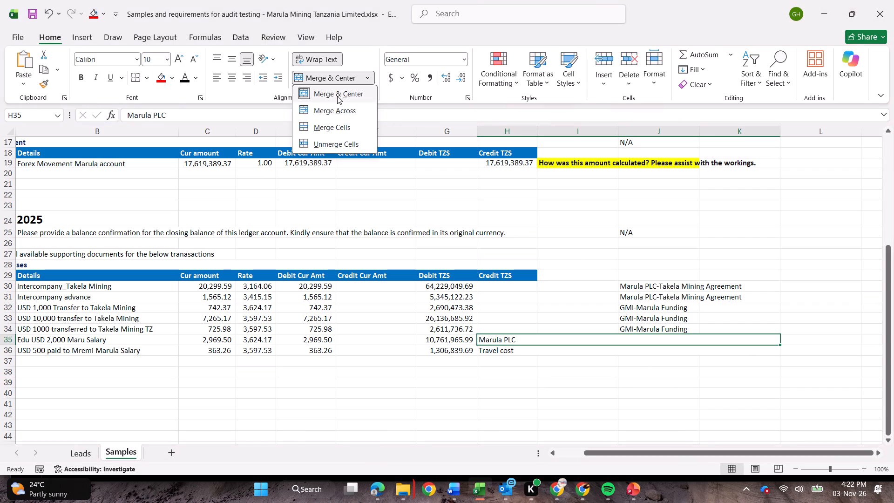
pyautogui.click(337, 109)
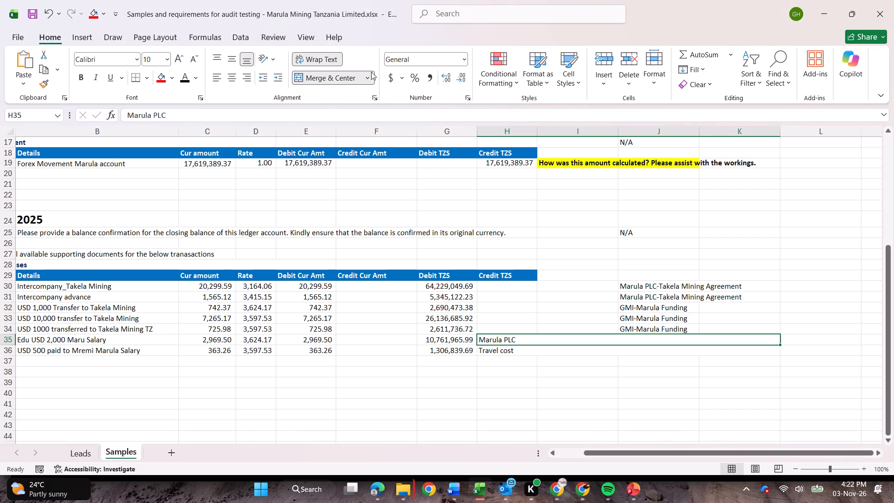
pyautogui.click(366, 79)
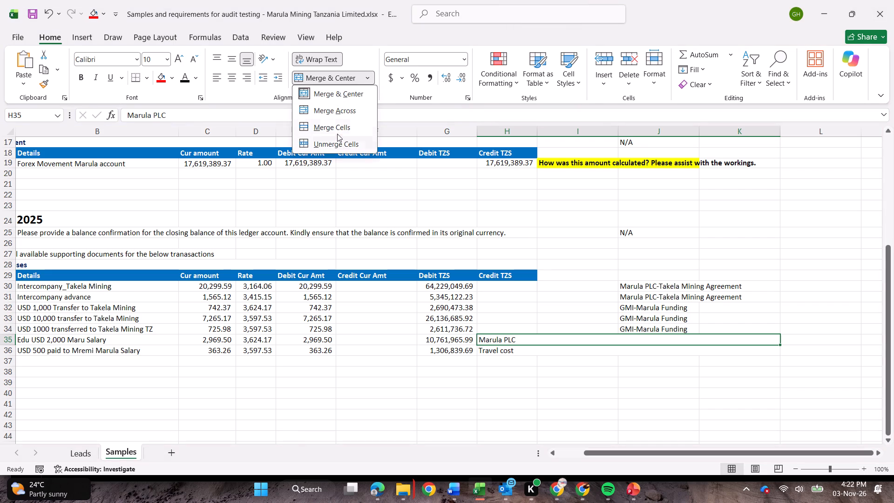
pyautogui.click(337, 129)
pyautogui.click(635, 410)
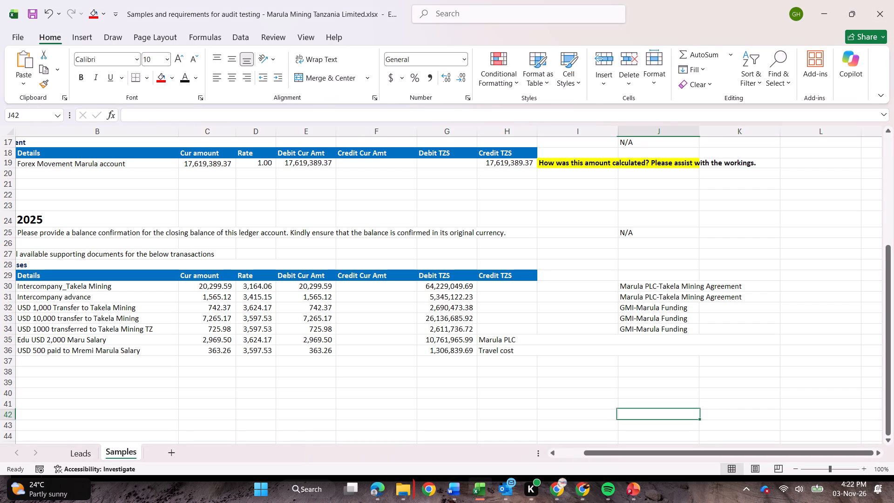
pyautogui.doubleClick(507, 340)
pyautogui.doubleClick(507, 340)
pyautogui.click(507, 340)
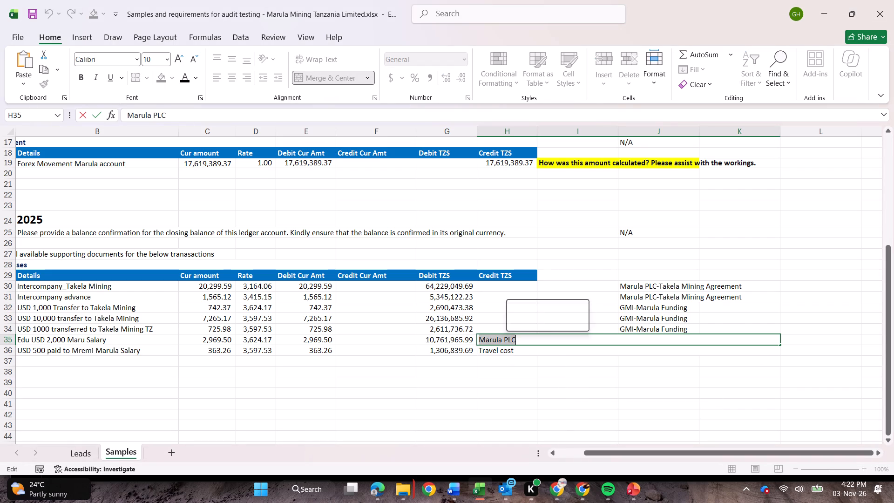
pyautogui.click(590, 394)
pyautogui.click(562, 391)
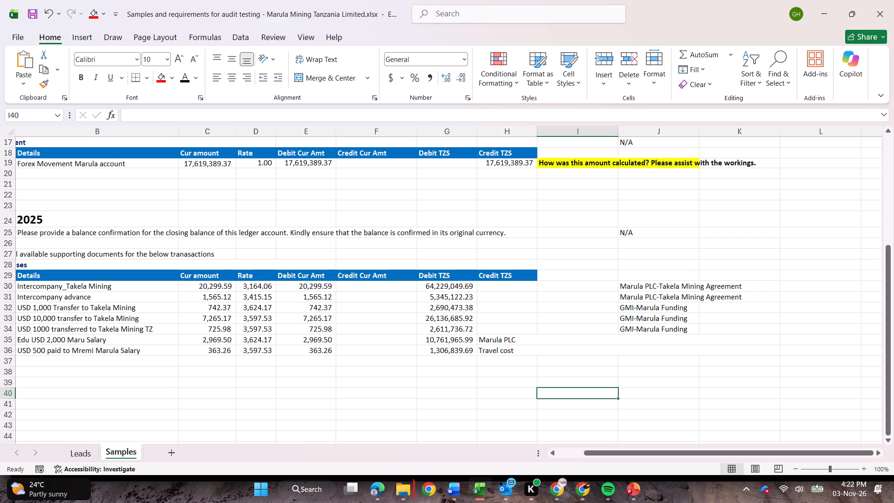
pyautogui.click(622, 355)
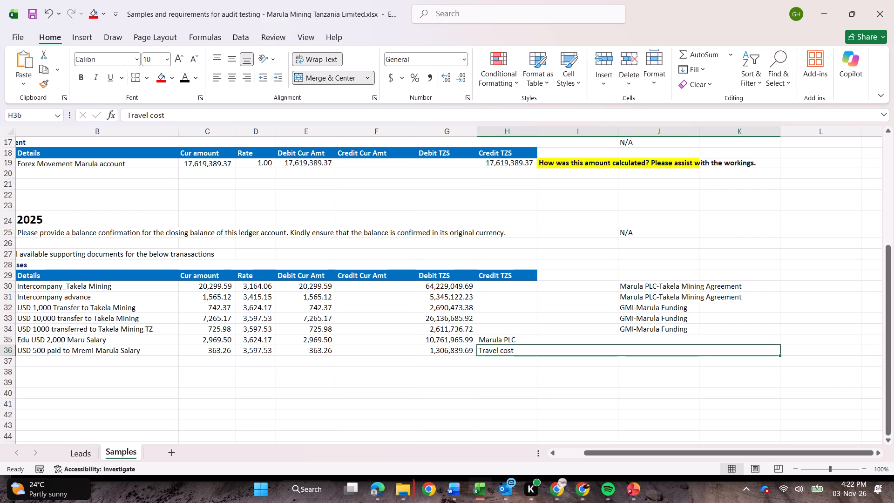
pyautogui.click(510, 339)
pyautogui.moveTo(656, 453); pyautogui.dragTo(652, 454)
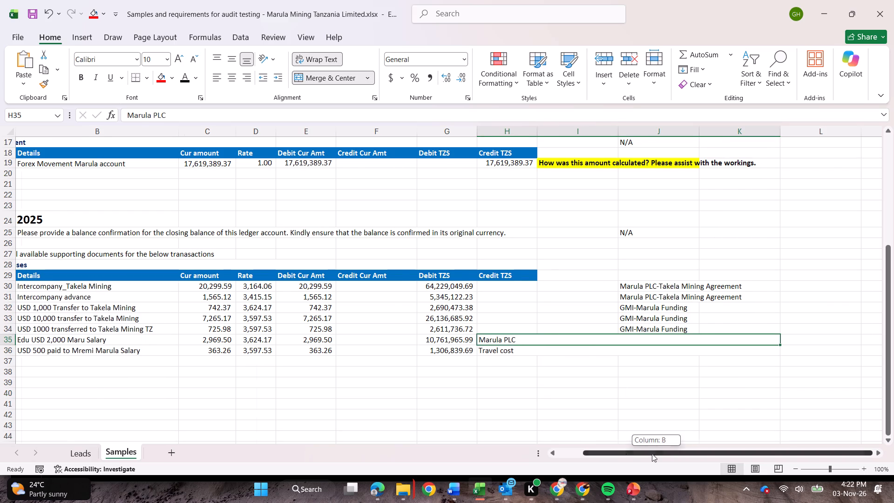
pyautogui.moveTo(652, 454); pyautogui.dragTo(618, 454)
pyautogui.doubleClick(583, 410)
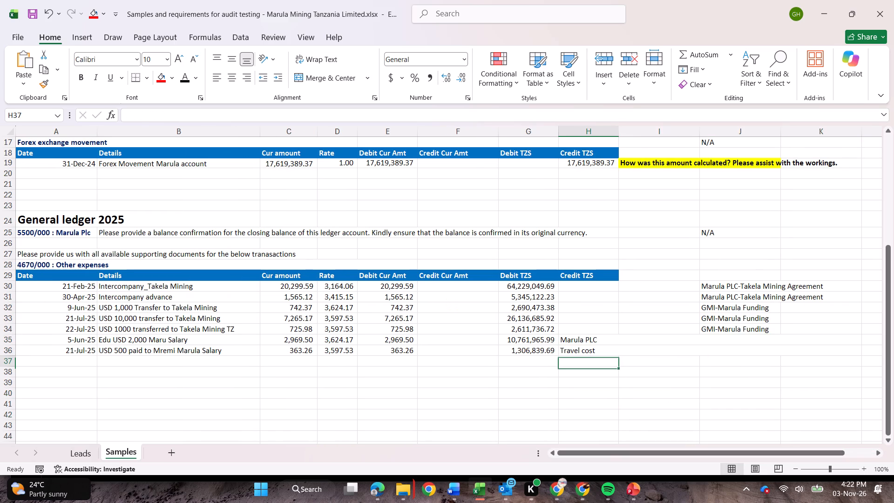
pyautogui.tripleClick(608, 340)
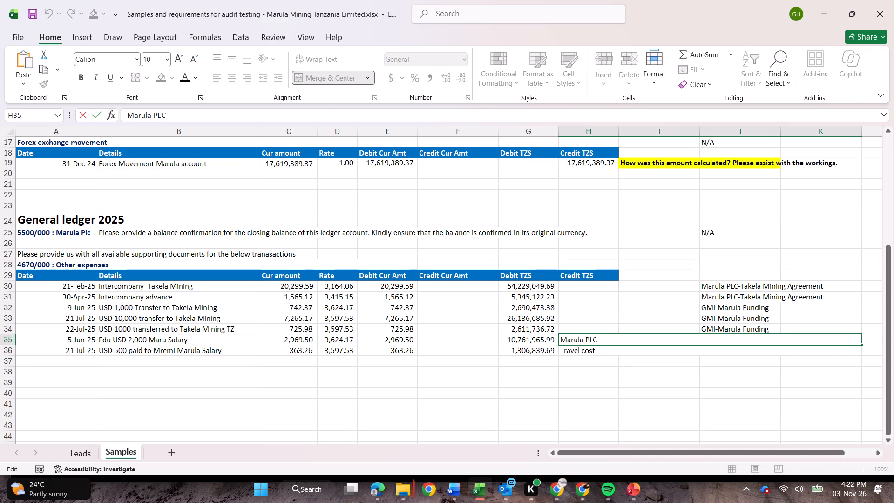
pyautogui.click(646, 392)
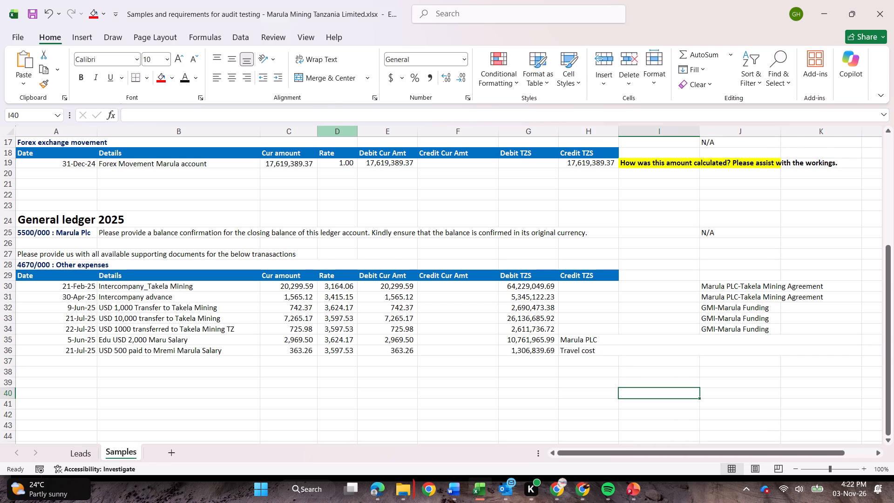
# Turn off Wrap Text for the two merged answer cells in H35:K36.
pyautogui.moveTo(563, 339); pyautogui.dragTo(608, 351)
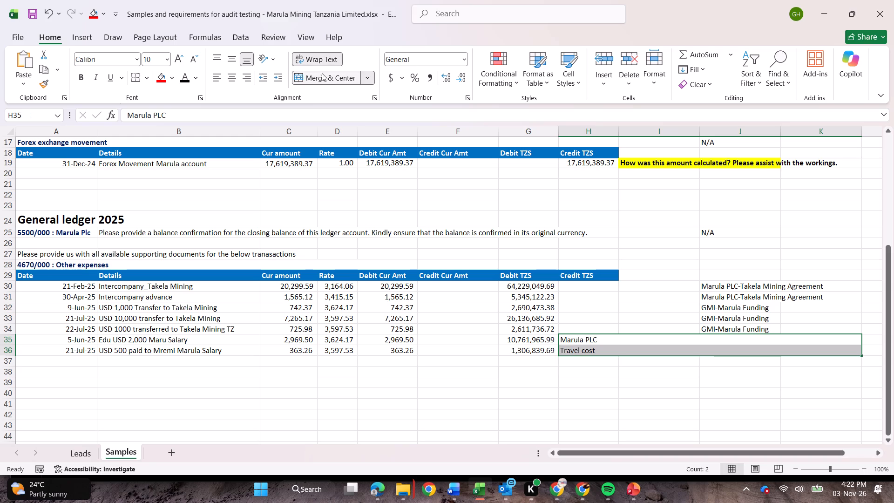
pyautogui.click(317, 58)
pyautogui.click(623, 404)
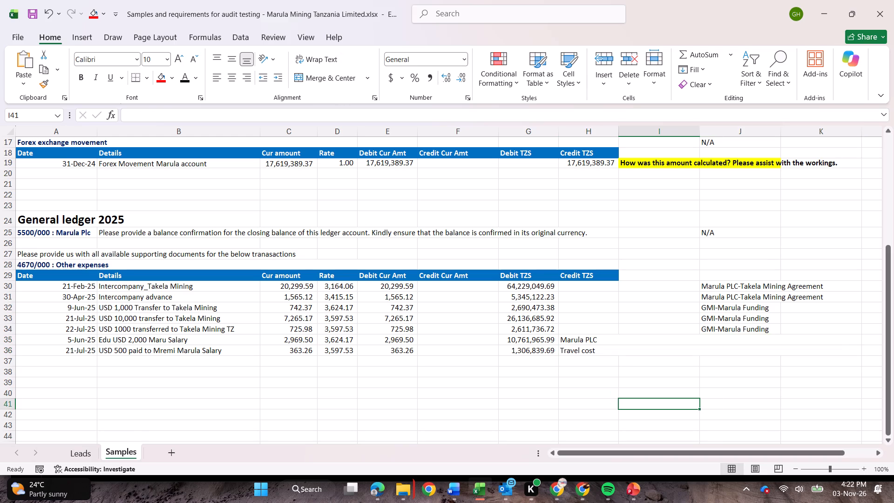
# Unmerge H35:K36 so the two salary row answers sit in single cells.
pyautogui.moveTo(576, 335); pyautogui.dragTo(671, 343)
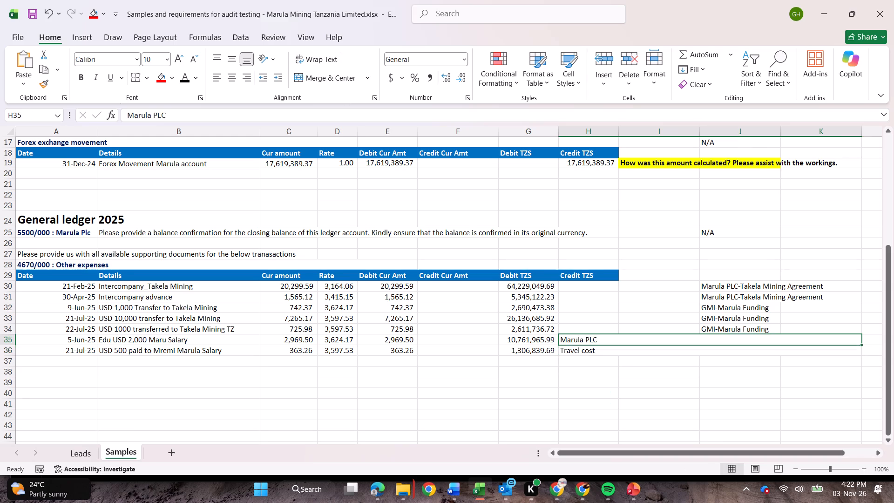
pyautogui.moveTo(671, 343); pyautogui.dragTo(670, 349)
pyautogui.click(369, 82)
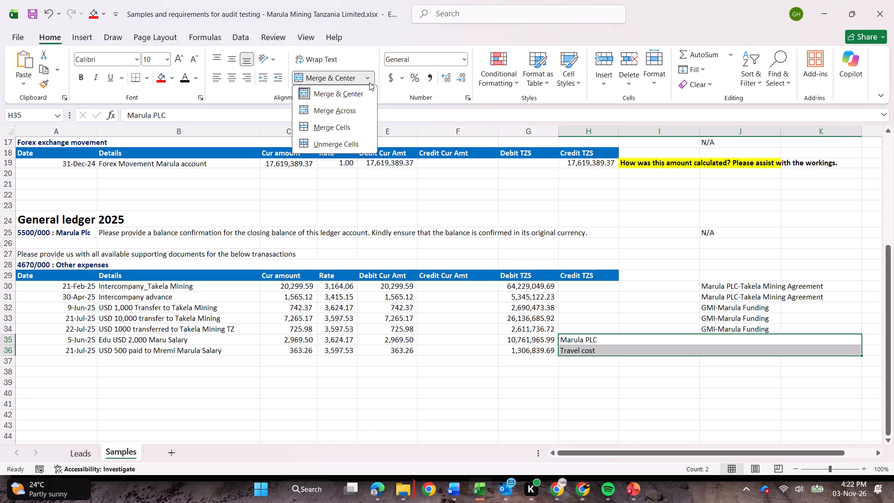
pyautogui.click(338, 144)
pyautogui.click(706, 424)
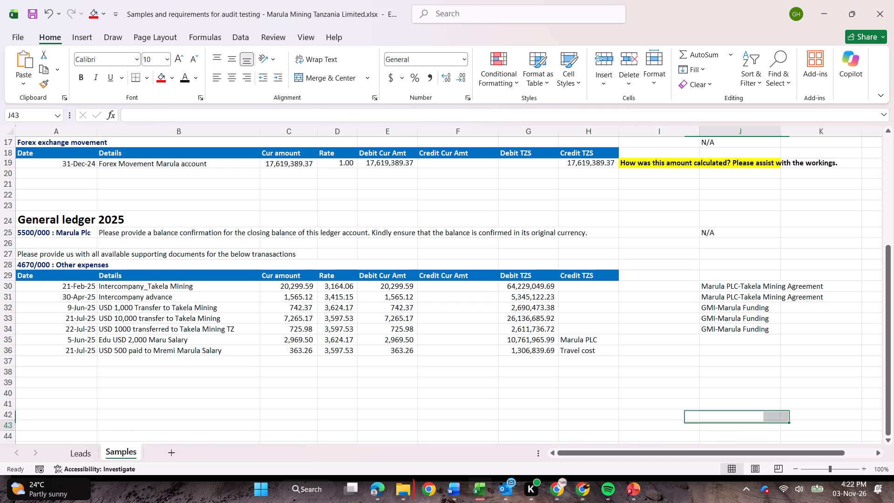
# Move "Marula PLC" from H35 to J35, in line with the other supporting document answers.
pyautogui.click(589, 344)
pyautogui.moveTo(588, 345); pyautogui.dragTo(707, 332)
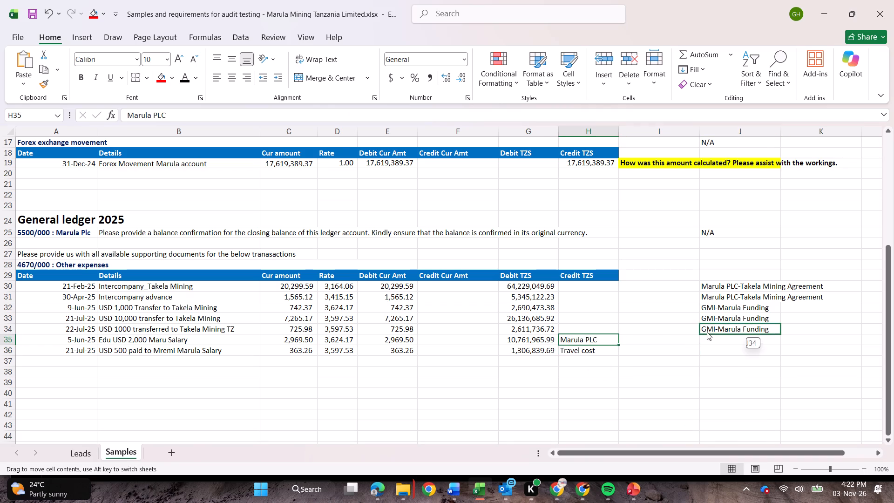
pyautogui.moveTo(707, 332); pyautogui.dragTo(709, 338)
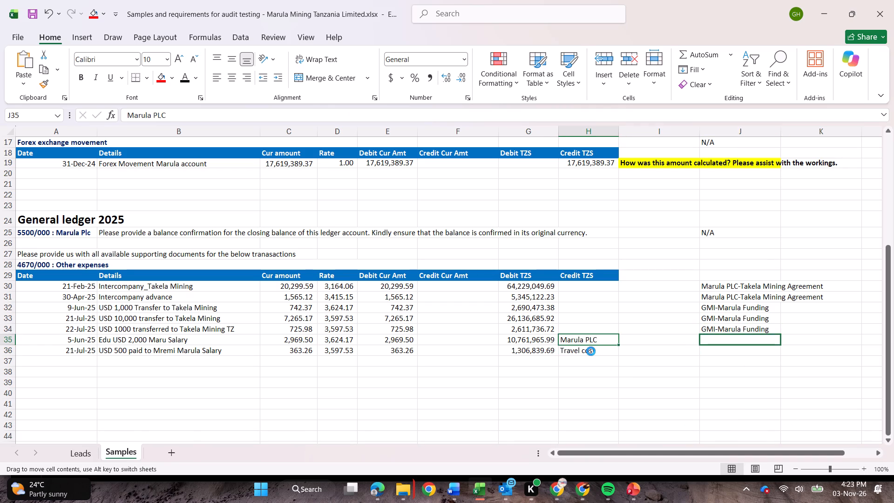
# Move "Travel cost" from H36 to J36, under the "Marula PLC" answer.
pyautogui.click(587, 353)
pyautogui.moveTo(586, 356); pyautogui.dragTo(595, 361)
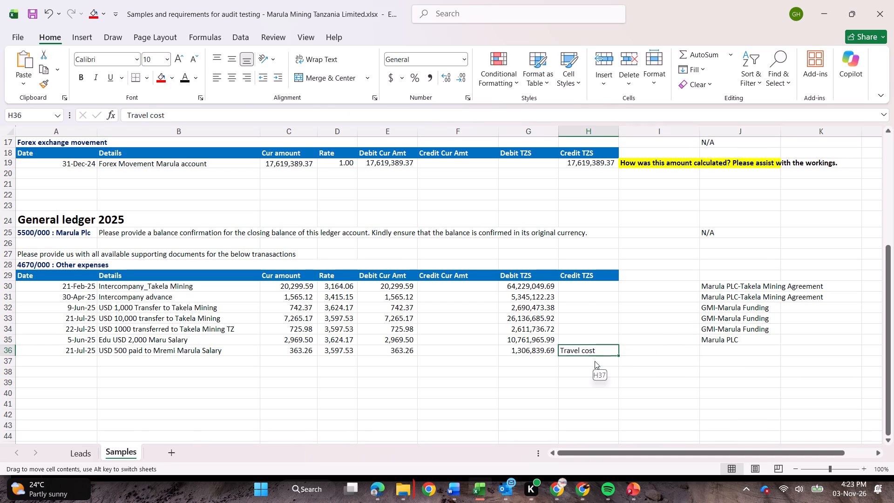
pyautogui.moveTo(595, 361); pyautogui.dragTo(716, 347)
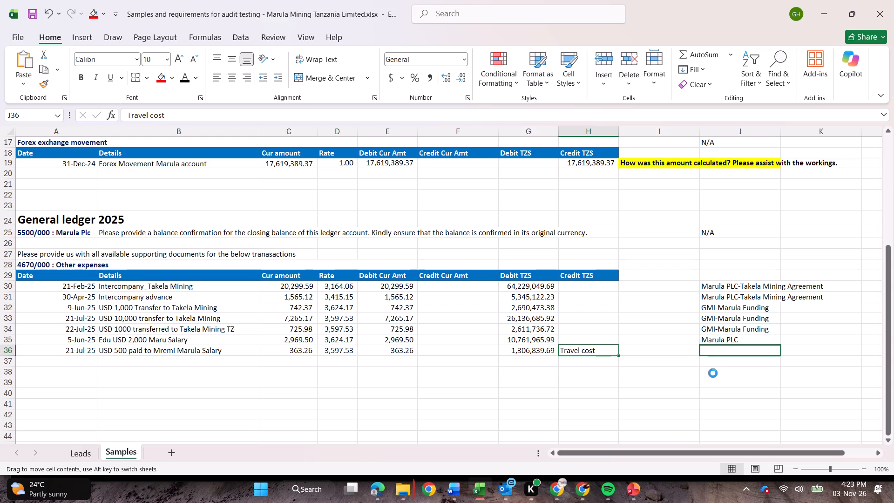
pyautogui.click(713, 373)
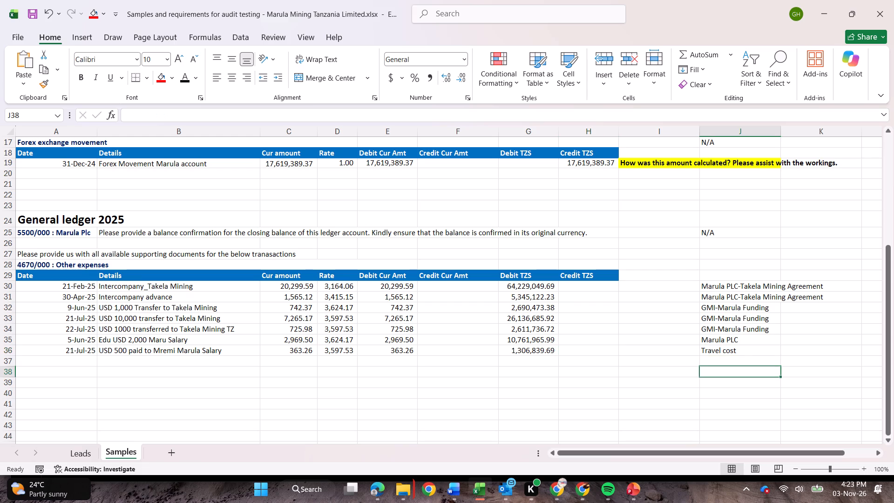
pyautogui.click(712, 381)
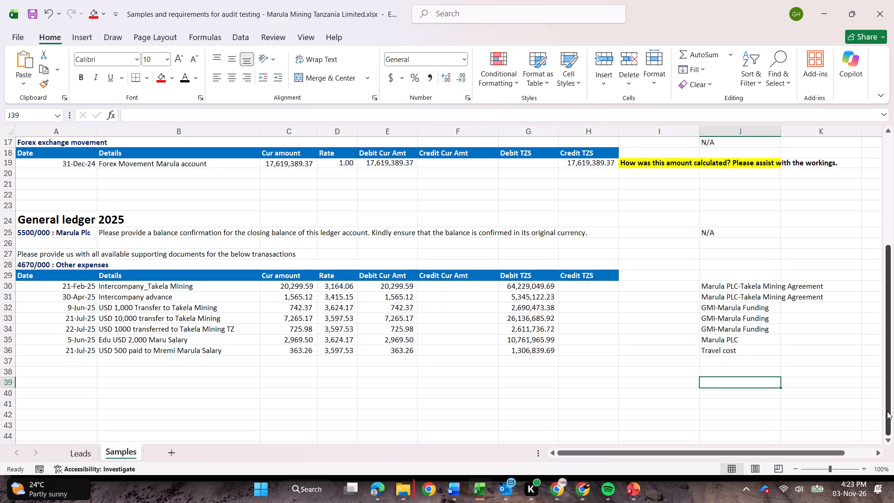
# Switch to the Leads sheet with the requirement answers.
pyautogui.click(90, 454)
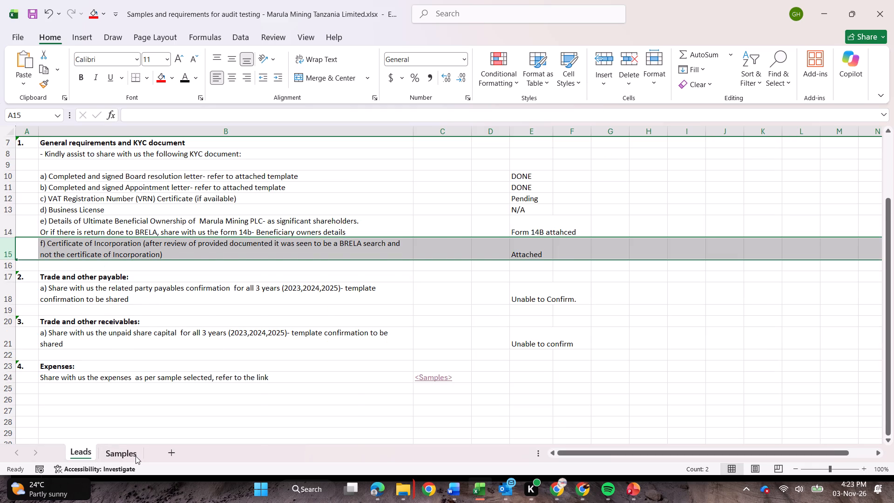
# Return to the Samples sheet with the general ledger 2025 expense answers.
pyautogui.click(135, 456)
# Switch to the File Explorer window showing the Downloads folder with the audit letters and resolution files.
pyautogui.click(402, 492)
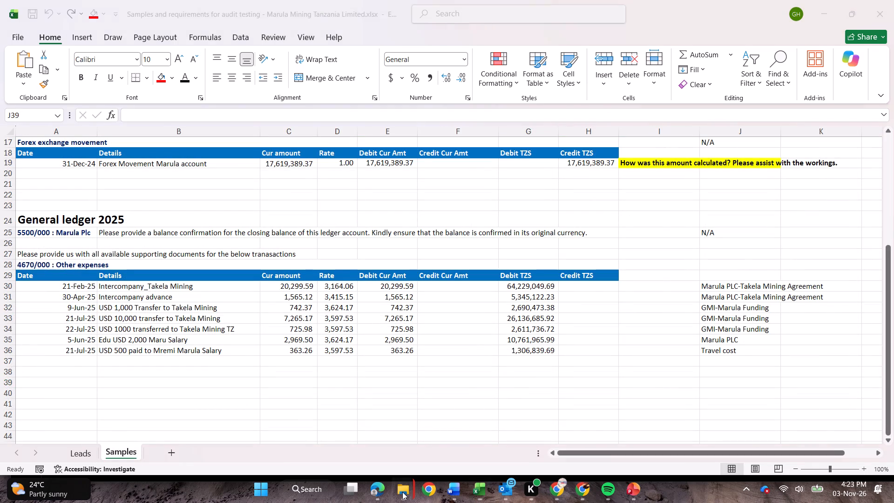
pyautogui.click(345, 435)
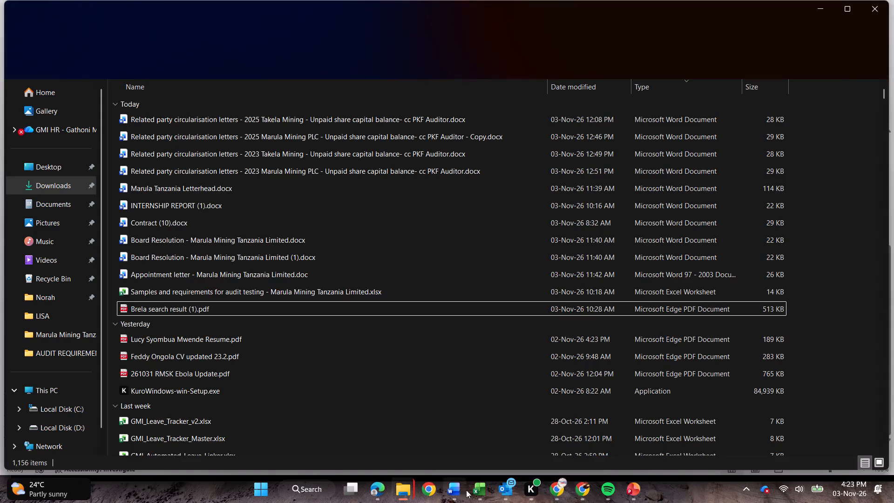
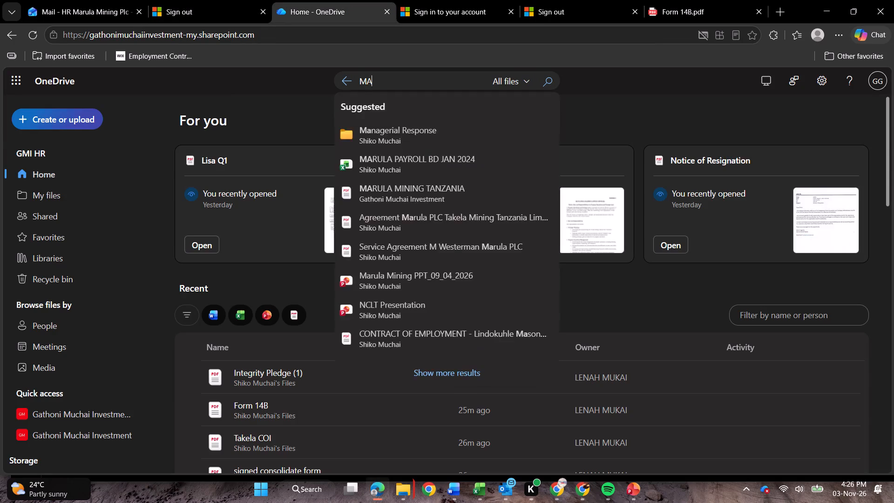
# Search all files in OneDrive for "MARULA MINING".
pyautogui.press('BackSpace')
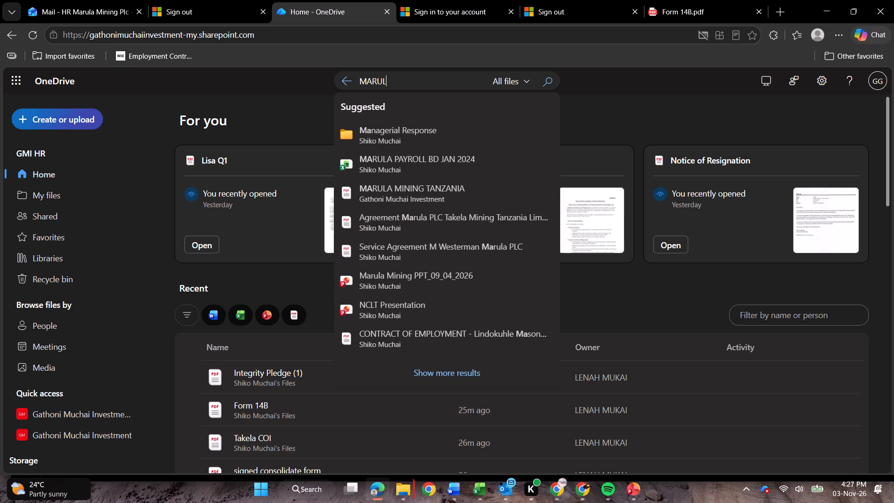
pyautogui.press('Return')
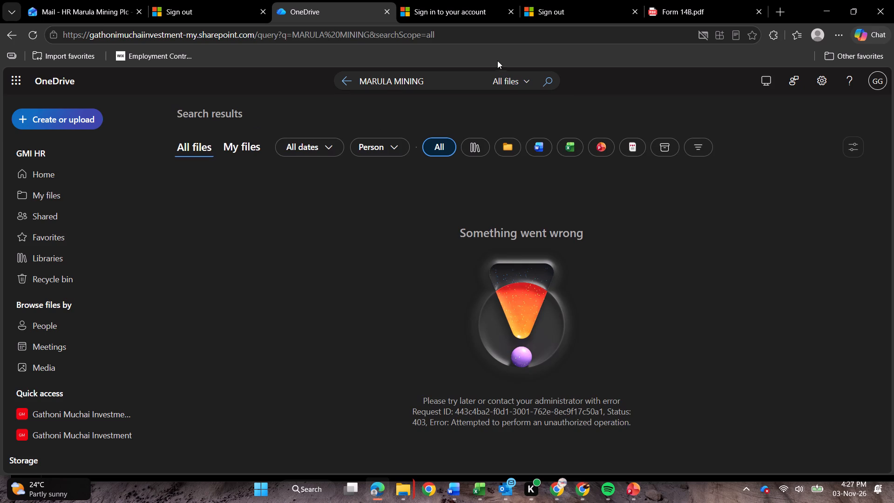
# Search OneDrive for "MARULA MINING" again, and repeat the search as "Marula mining" from the home page.
pyautogui.doubleClick(443, 79)
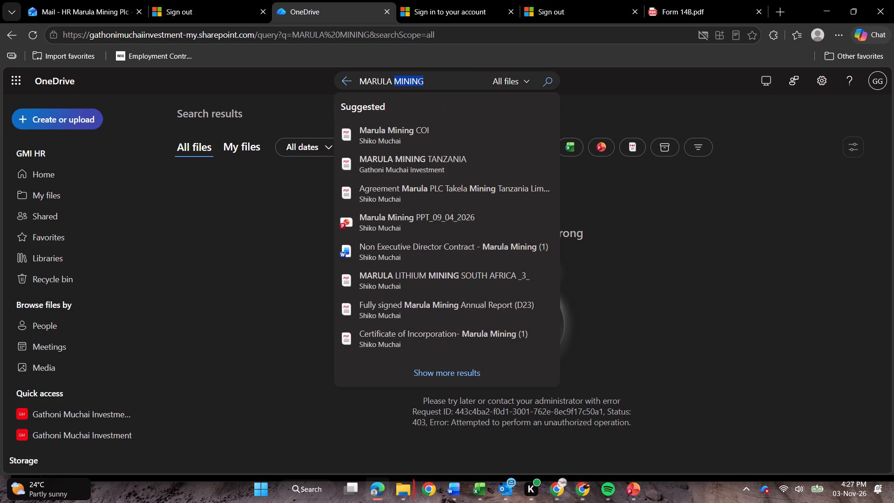
pyautogui.press('BackSpace')
pyautogui.write('MINING')
pyautogui.press('Return')
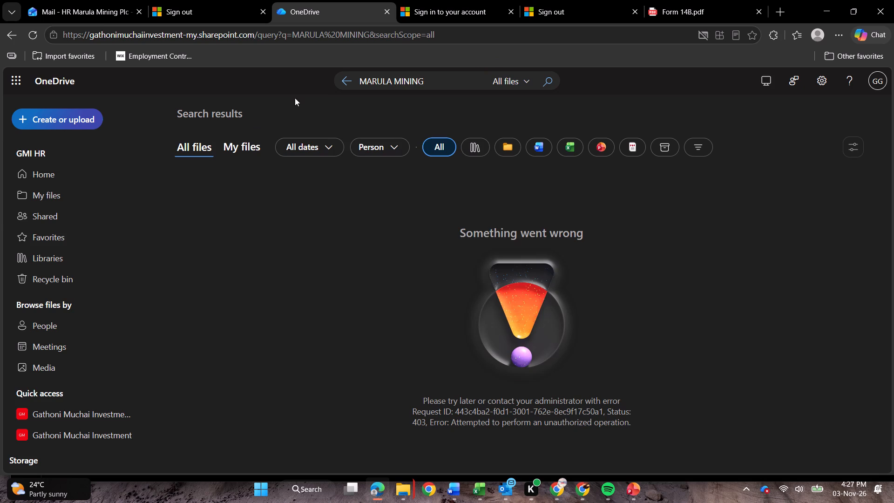
pyautogui.click(38, 180)
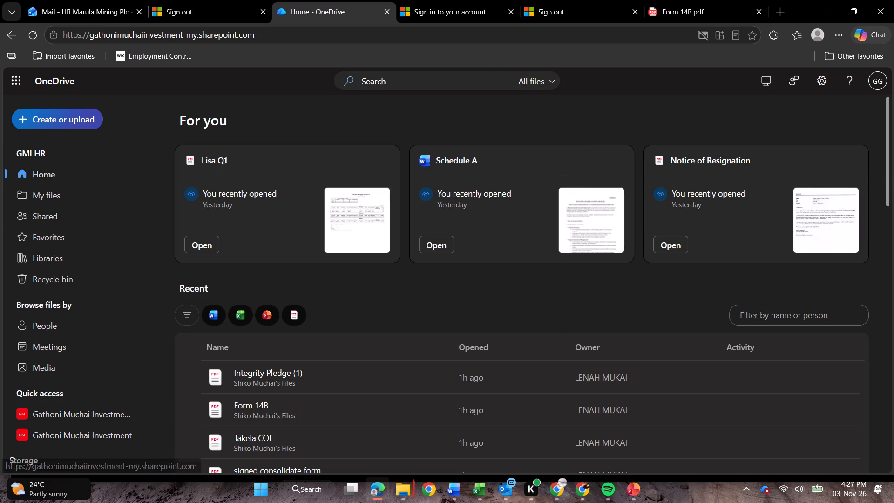
pyautogui.click(428, 82)
pyautogui.write('MA')
pyautogui.press('BackSpace')
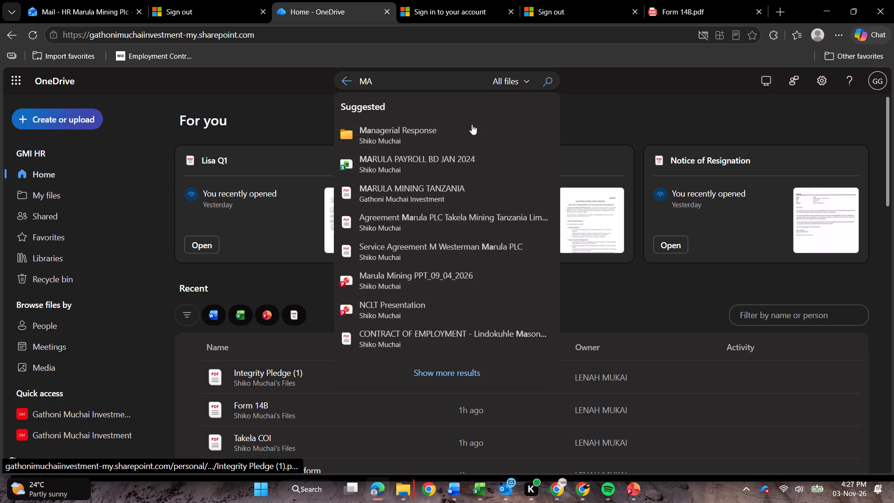
pyautogui.write('arula mining')
pyautogui.press('Return')
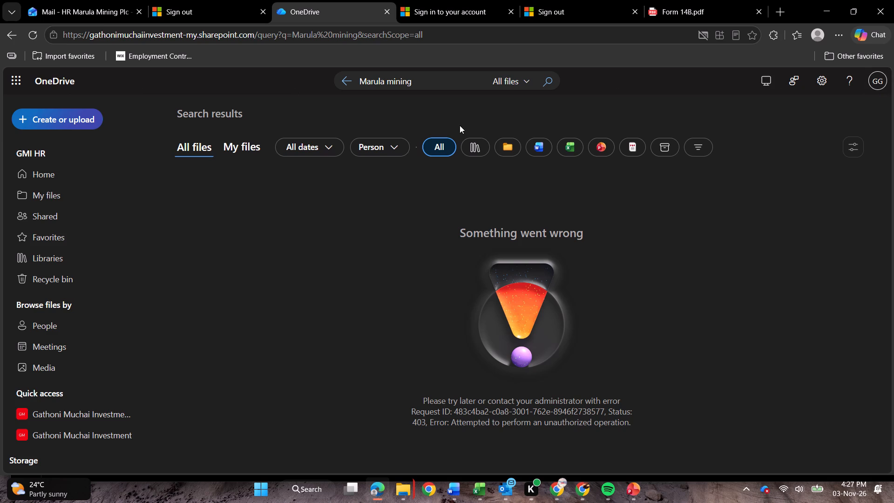
# Search all OneDrive files for "Companies" instead and reload the results page.
pyautogui.click(428, 77)
pyautogui.press('space')
pyautogui.write('projects a')
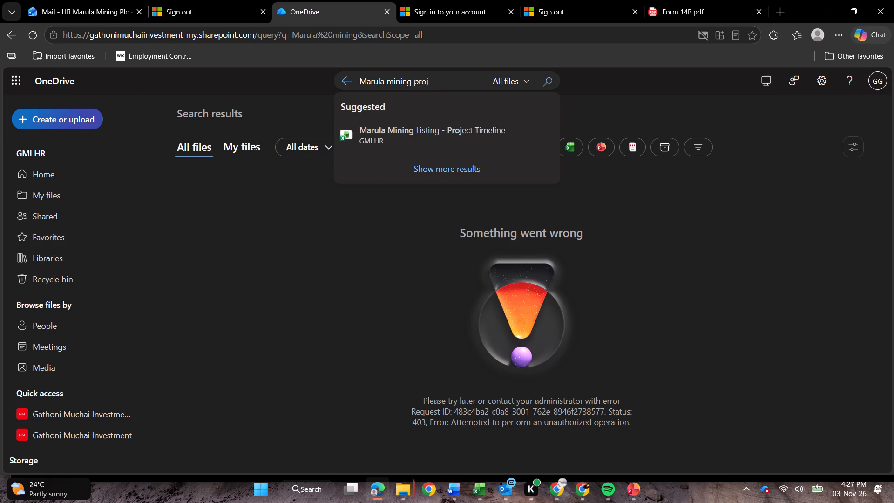
pyautogui.press('BackSpace')
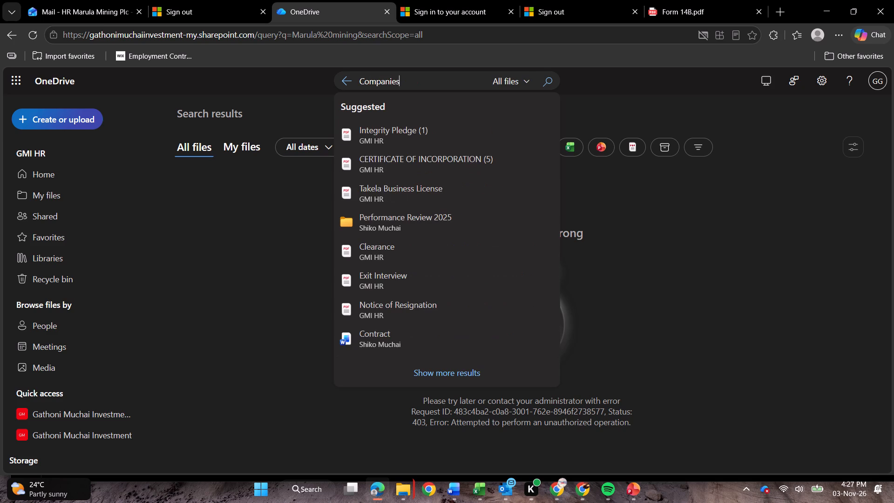
pyautogui.press('Return')
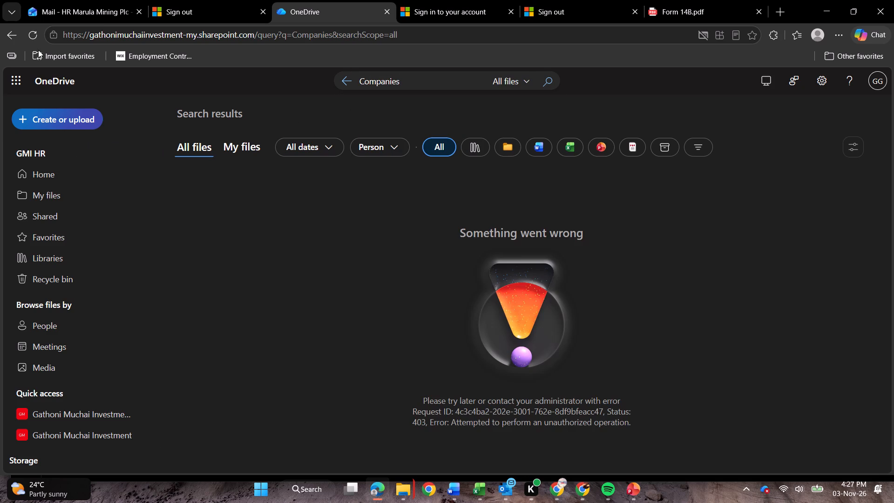
pyautogui.click(31, 31)
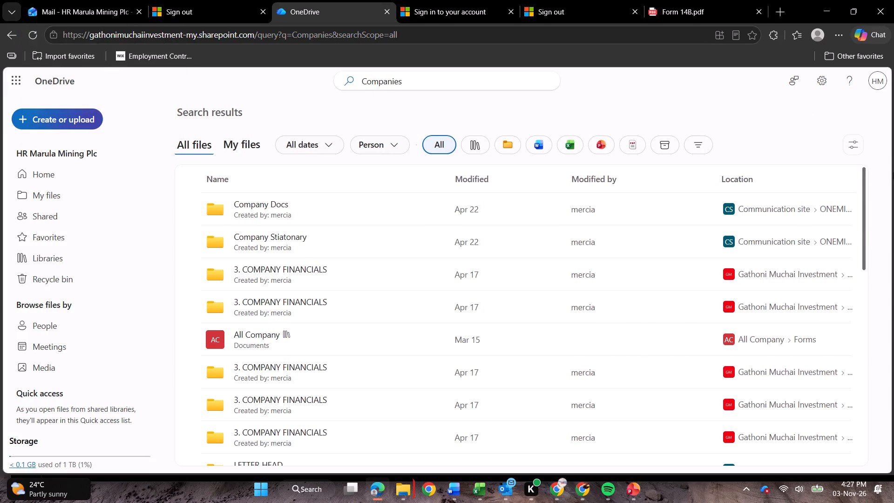
# Open the account details of the signed-in HR Marula Mining Plc profile.
pyautogui.click(883, 83)
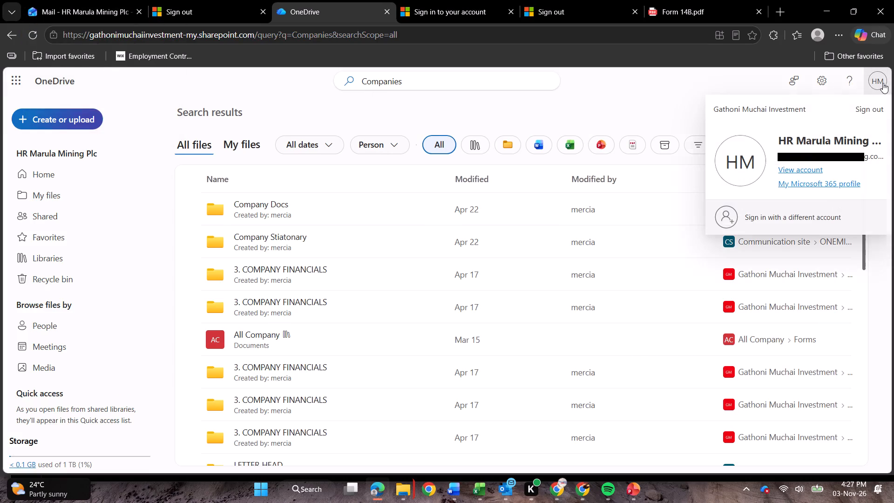
pyautogui.click(883, 83)
pyautogui.click(883, 83)
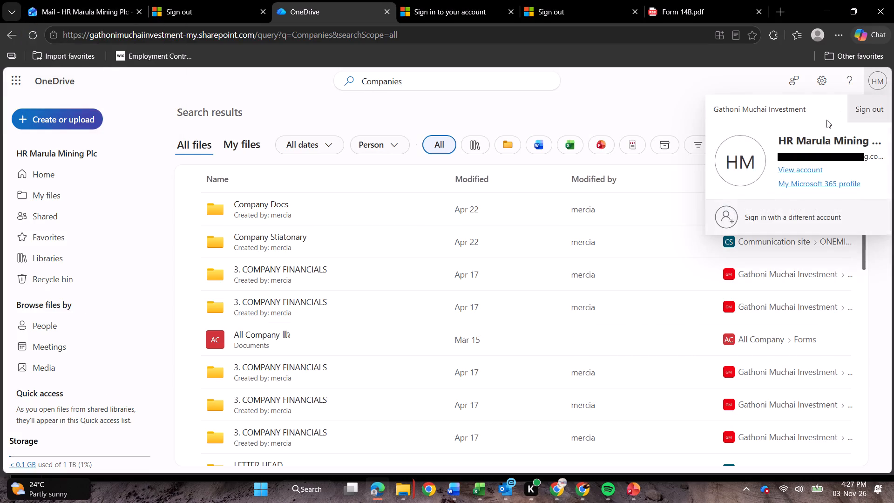
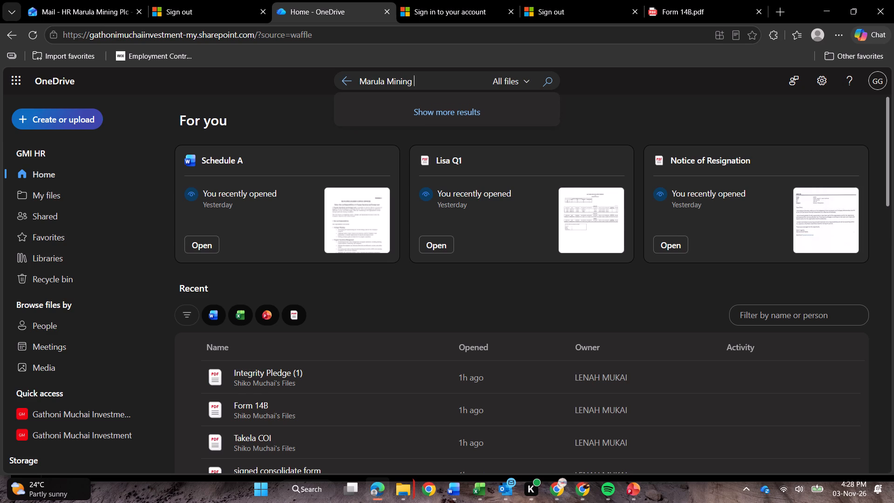
# Search all OneDrive files for "Marula Mining projects" and look through the results.
pyautogui.write('projects')
pyautogui.press('Return')
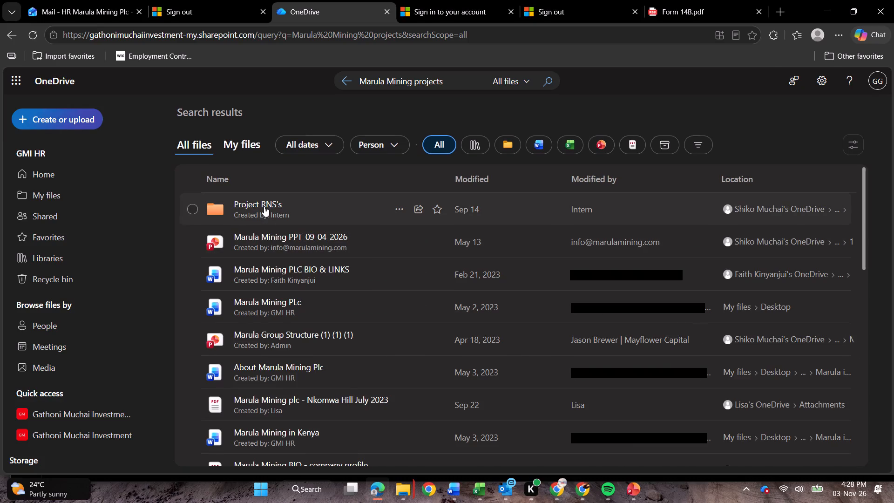
pyautogui.scroll(-2, 287, 231)
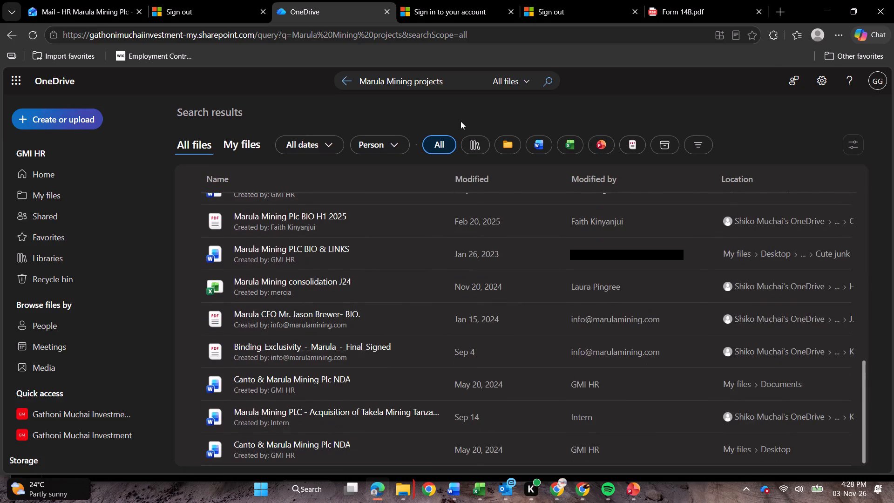
# Shorten the OneDrive search to "Marula Mining" and run it again.
pyautogui.click(467, 75)
pyautogui.press('BackSpace')
pyautogui.press('BackSpace')
pyautogui.press('BackSpace')
pyautogui.press('BackSpace')
pyautogui.press('BackSpace')
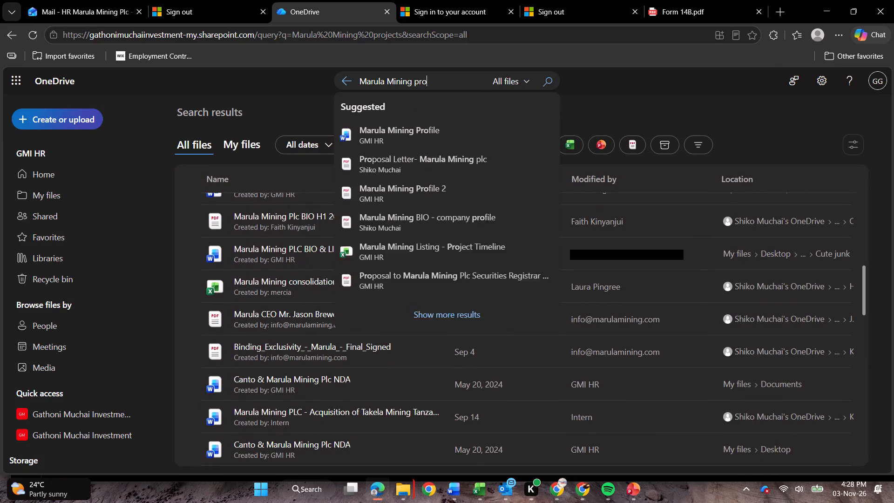
pyautogui.press('BackSpace')
pyautogui.press('BackSpace')
pyautogui.press('BackSpace')
pyautogui.press('Return')
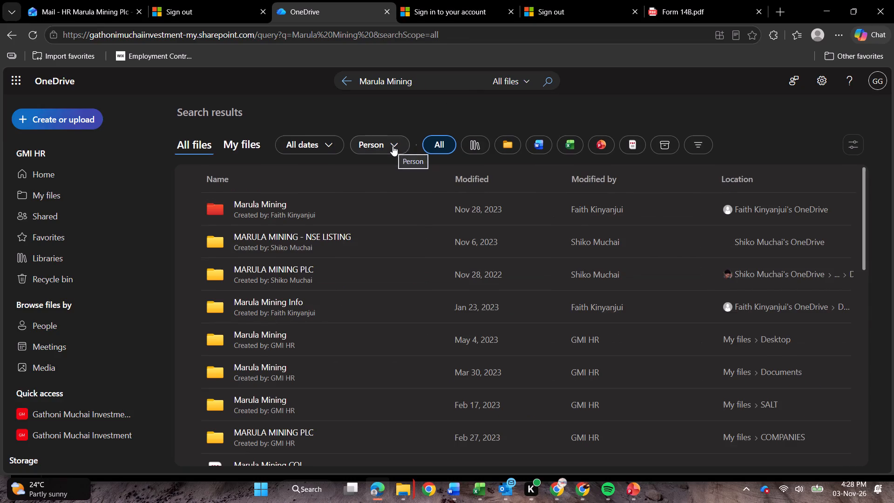
# Open the shared MARULA MINING PLC folder dated Nov 28, 2022, and go into its Projects and Investments subfolder.
pyautogui.doubleClick(284, 271)
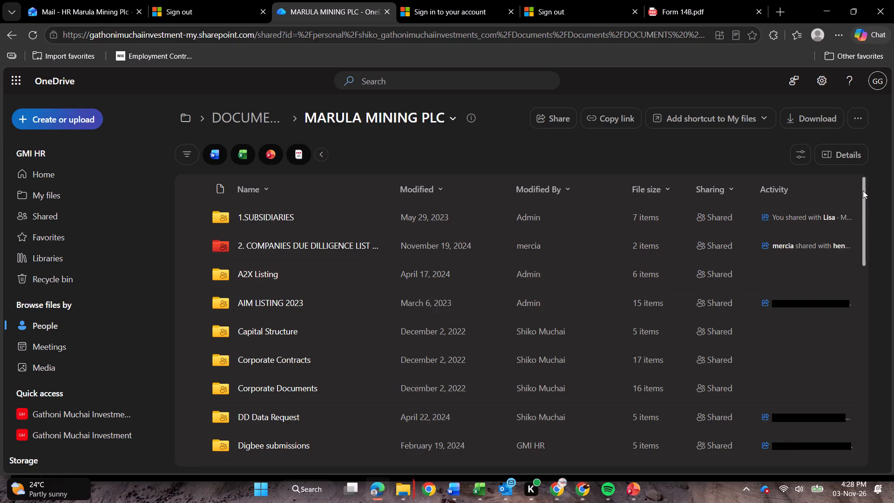
pyautogui.moveTo(863, 190); pyautogui.dragTo(843, 293)
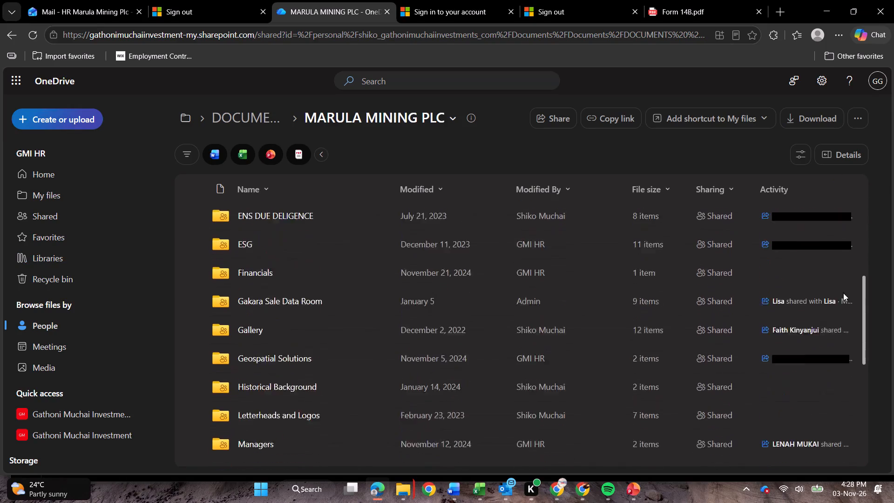
pyautogui.moveTo(843, 293); pyautogui.dragTo(848, 381)
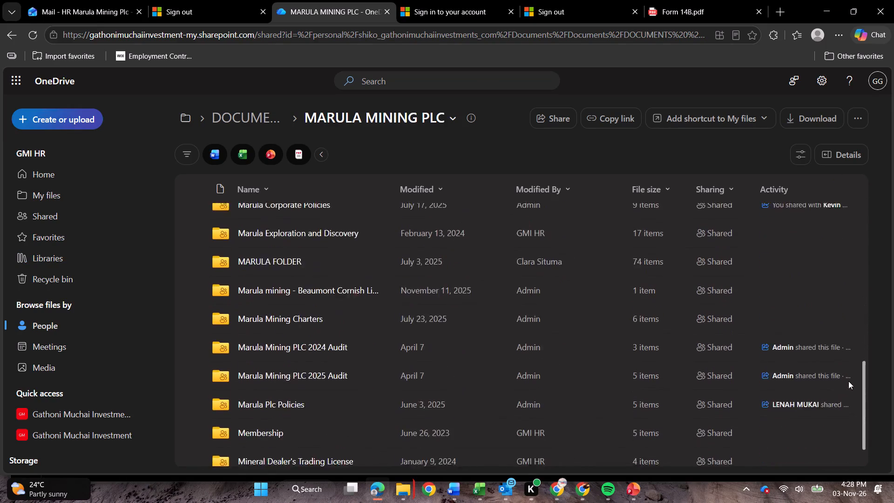
pyautogui.moveTo(848, 381); pyautogui.dragTo(853, 417)
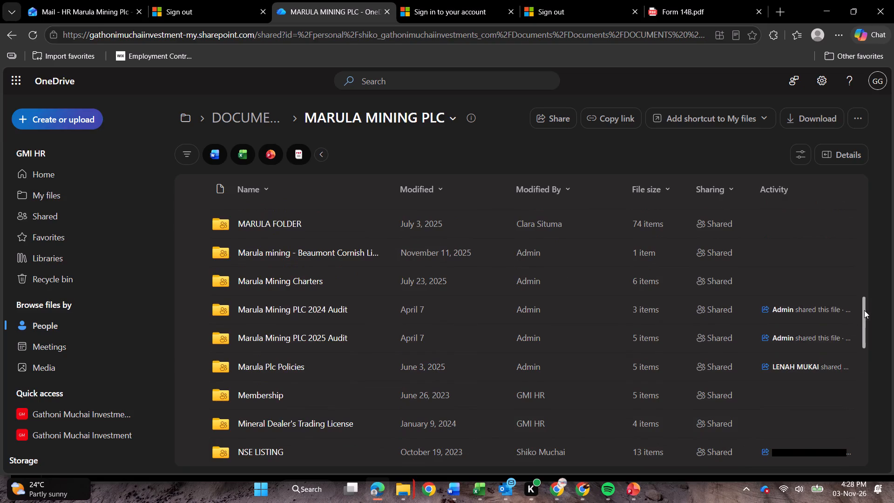
pyautogui.moveTo(864, 310); pyautogui.dragTo(858, 350)
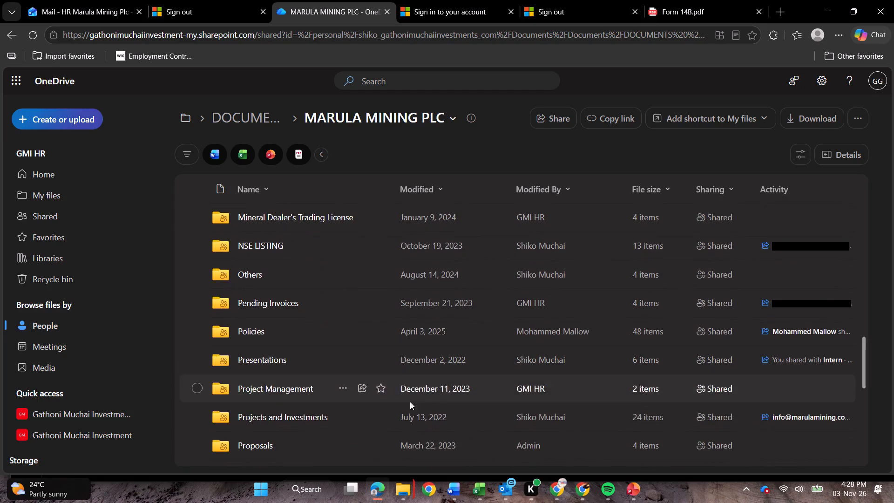
pyautogui.doubleClick(264, 421)
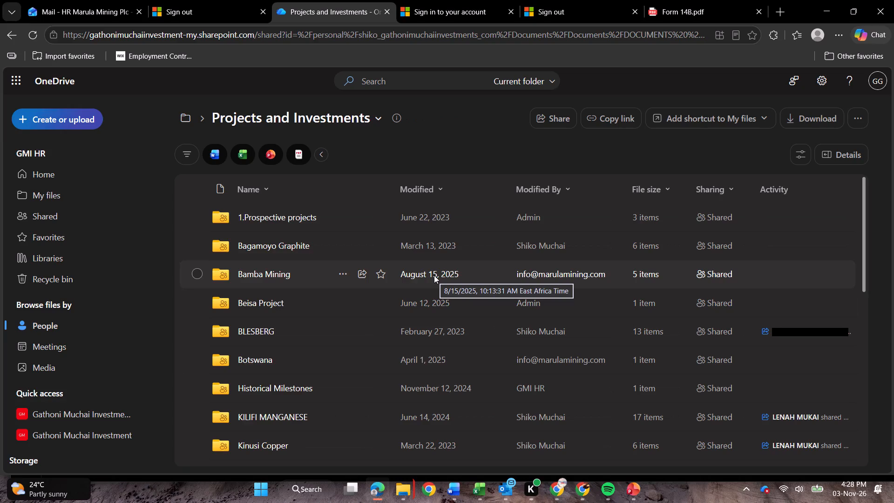
# Browse the Bagamoyo Graphite folder down through Agreements to Commercial Agreements, and return to Projects and Investments.
pyautogui.doubleClick(265, 245)
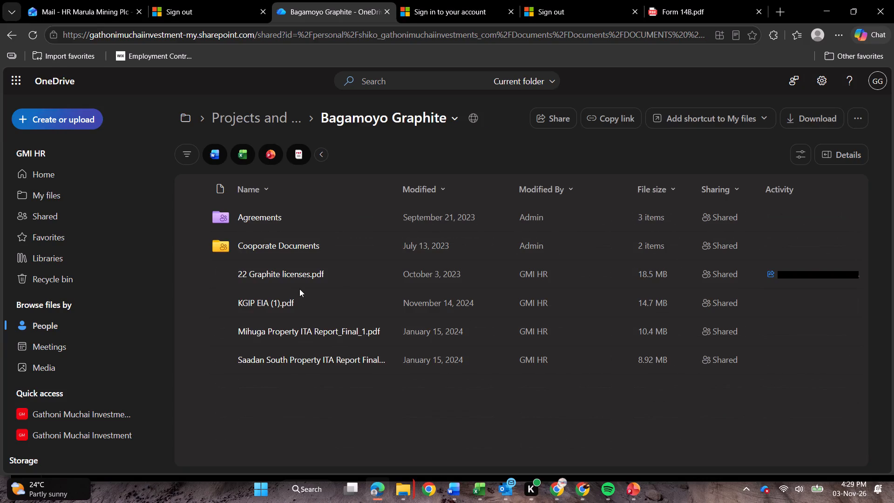
pyautogui.doubleClick(272, 218)
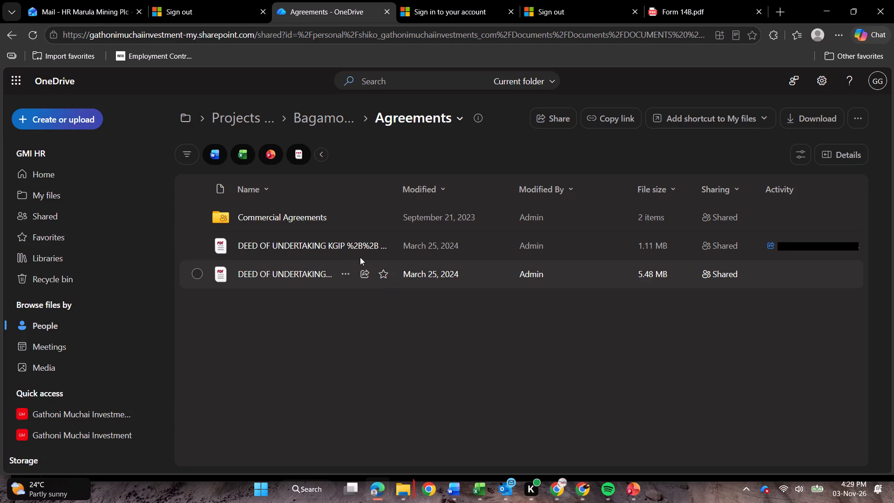
pyautogui.doubleClick(280, 221)
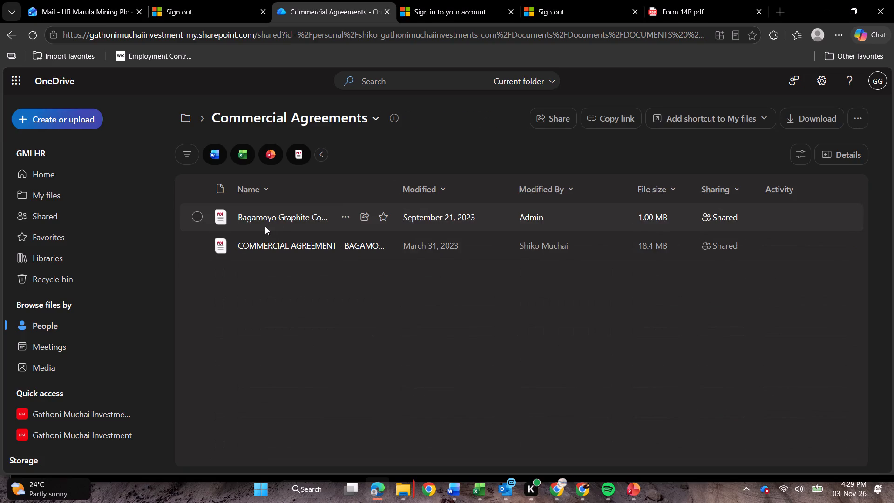
pyautogui.click(7, 40)
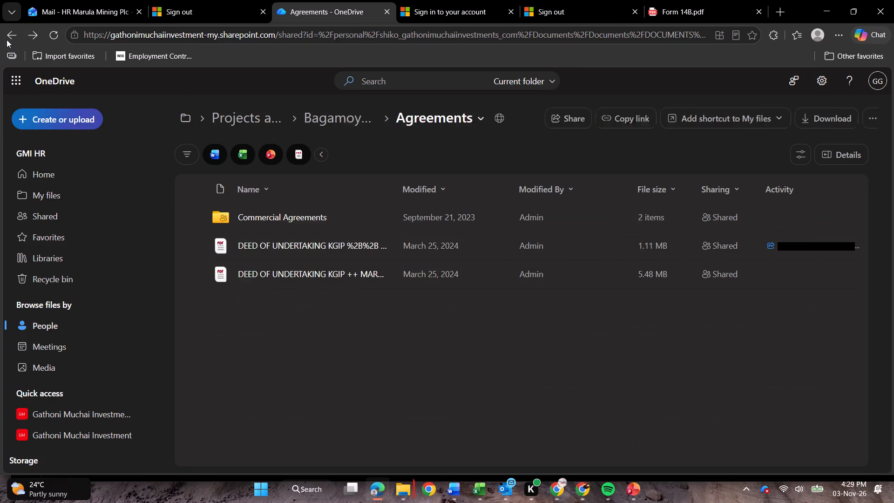
pyautogui.click(7, 40)
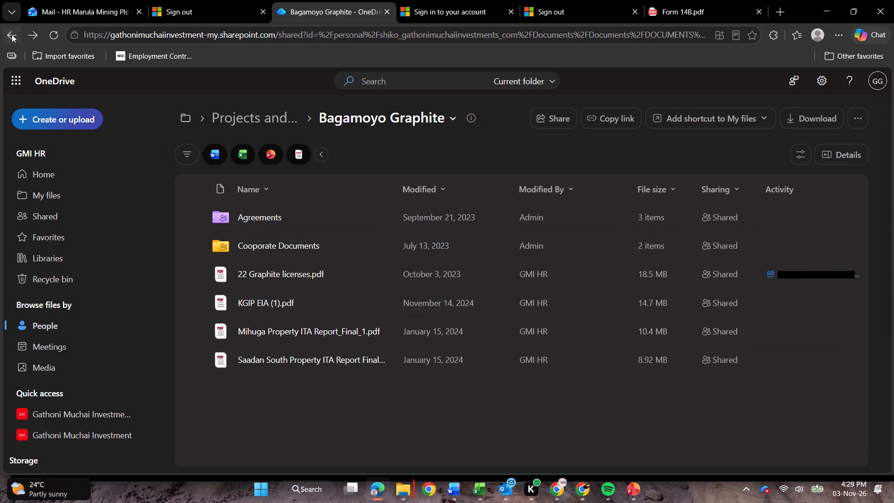
pyautogui.click(13, 35)
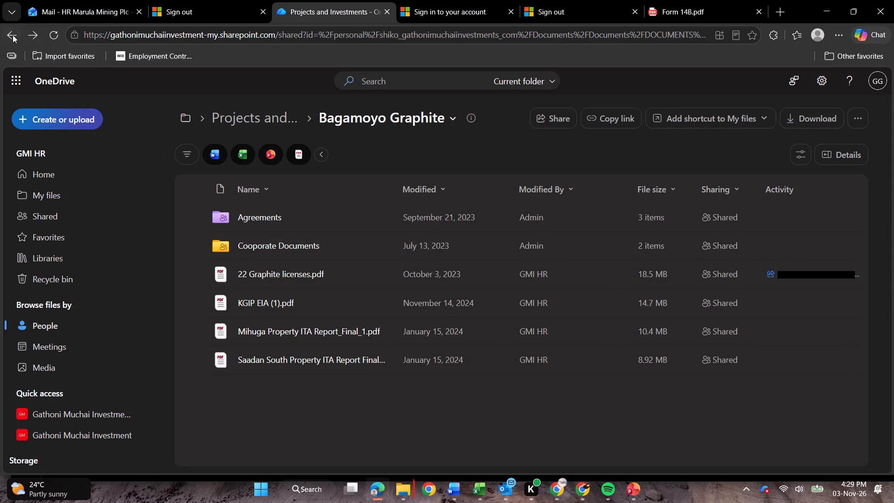
pyautogui.click(12, 34)
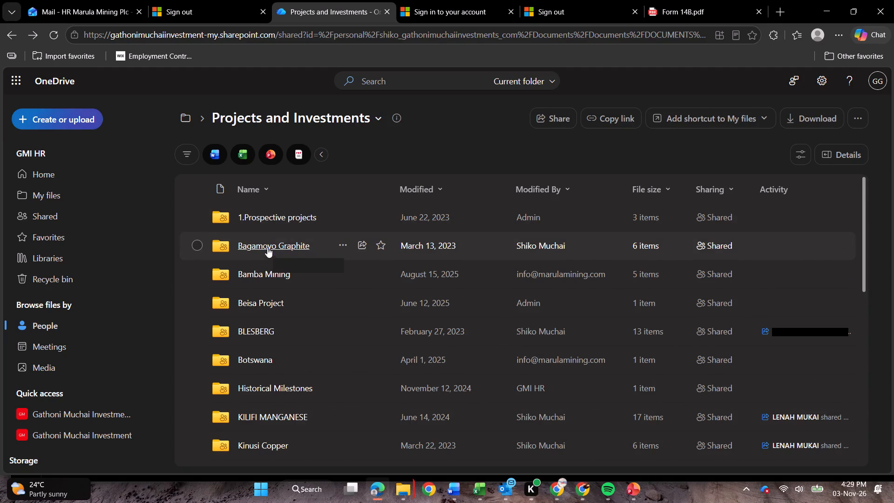
# Check the contents of the 1.Prospective projects folder and return to Projects and Investments.
pyautogui.doubleClick(280, 220)
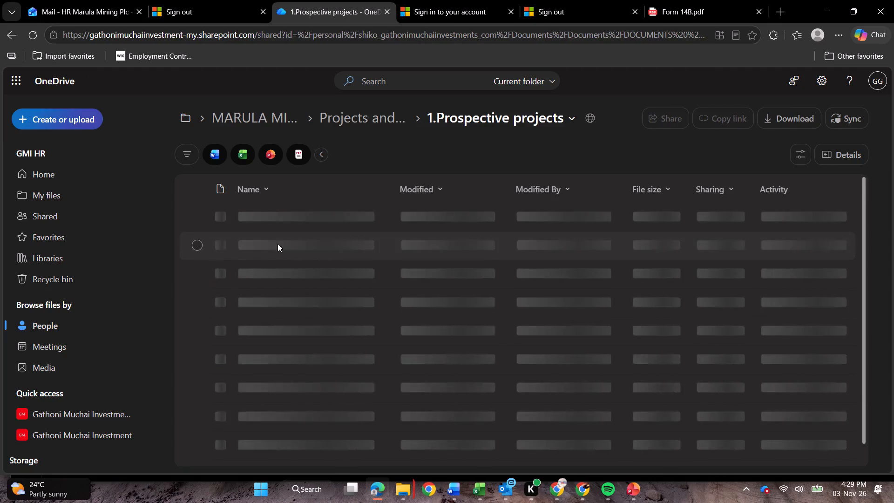
pyautogui.click(16, 38)
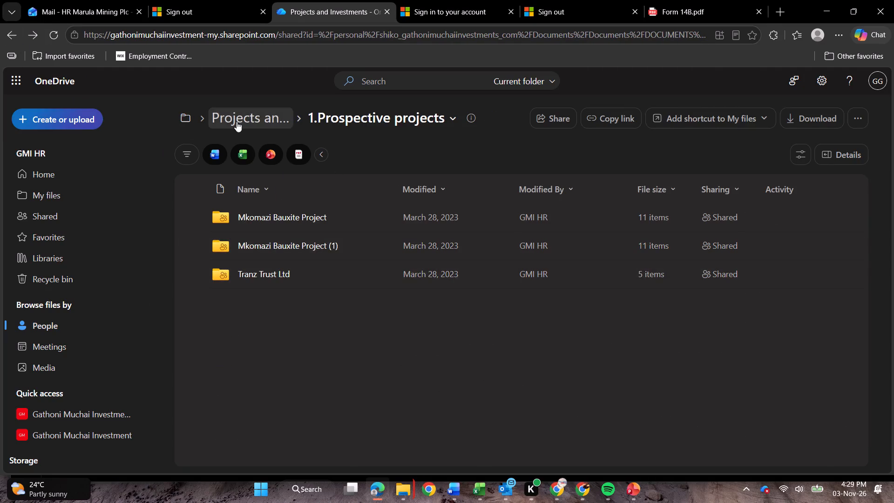
pyautogui.click(8, 38)
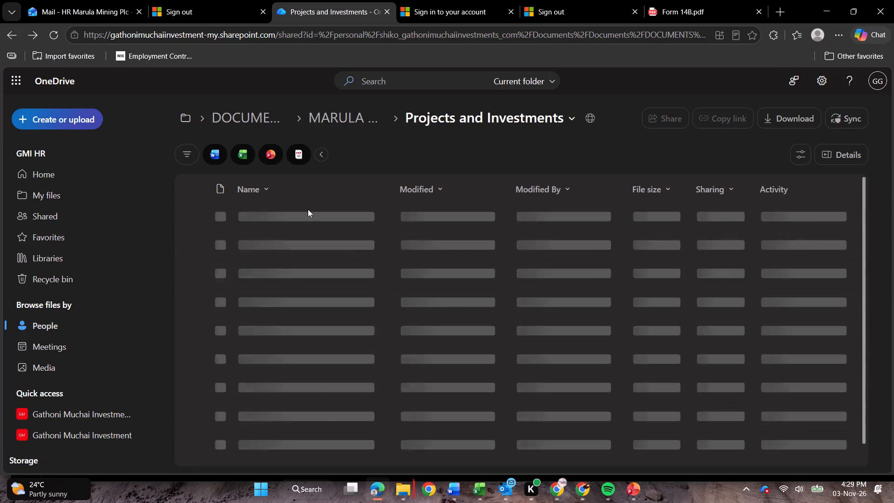
# Check the Cooporate Documents folder inside Bagamoyo Graphite and return to the Bagamoyo Graphite folder.
pyautogui.doubleClick(284, 247)
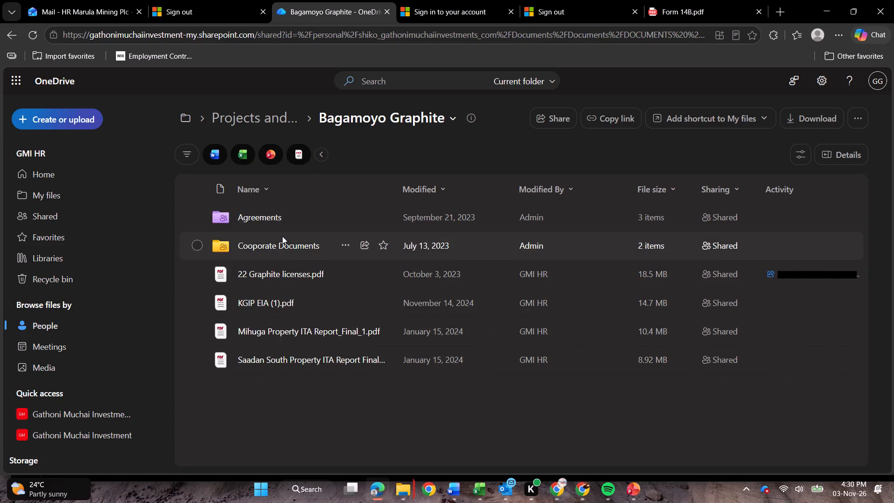
pyautogui.doubleClick(279, 247)
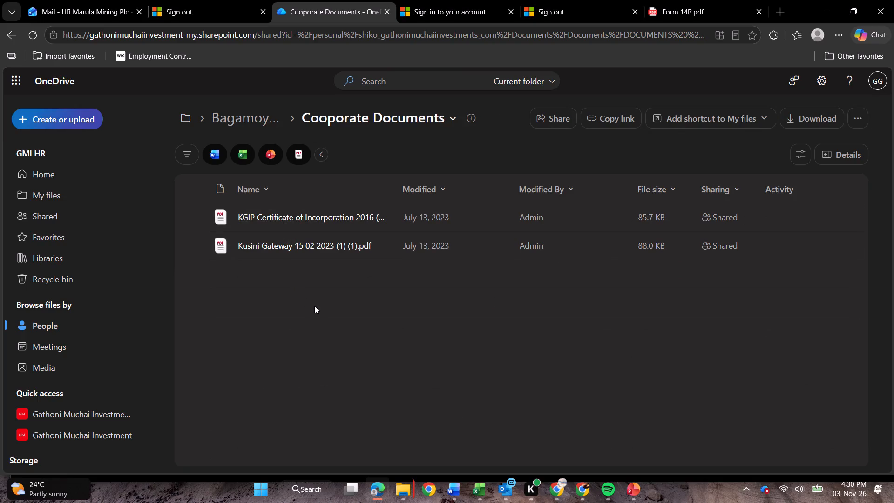
pyautogui.click(11, 34)
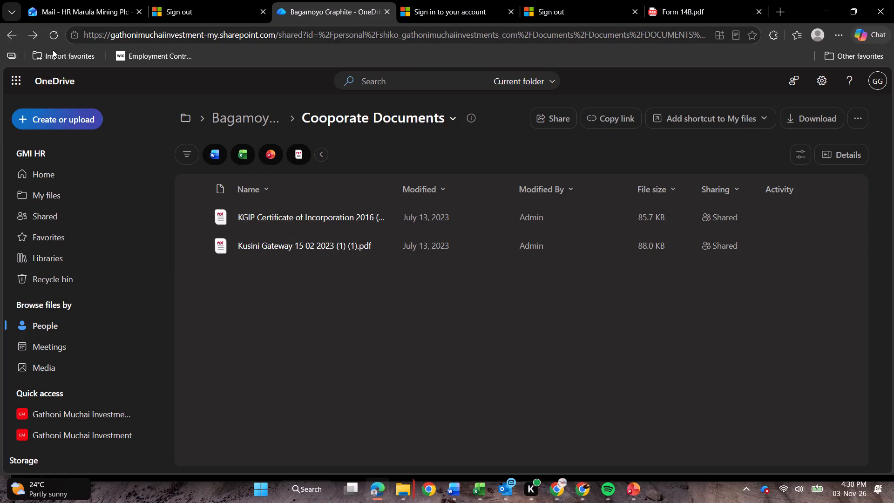
pyautogui.click(250, 116)
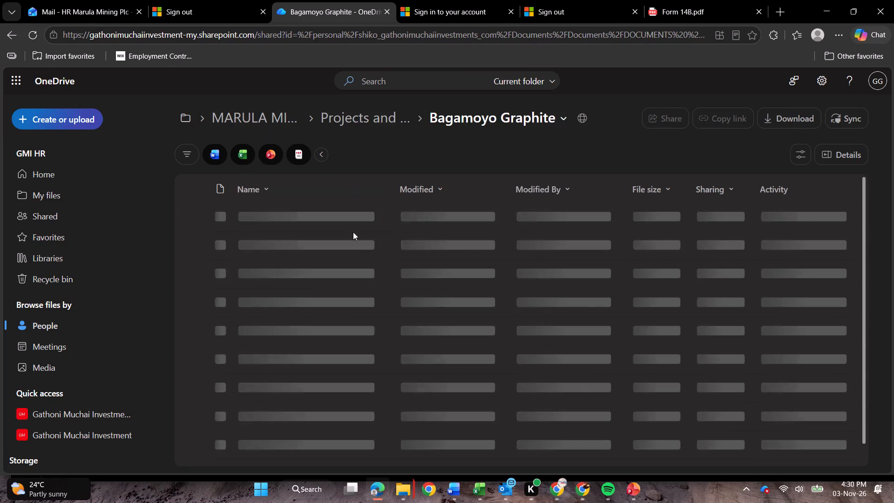
# Preview the KGIP deed of undertaking PDFs in Bagamoyo Graphite's Agreements folder and close the preview.
pyautogui.doubleClick(266, 215)
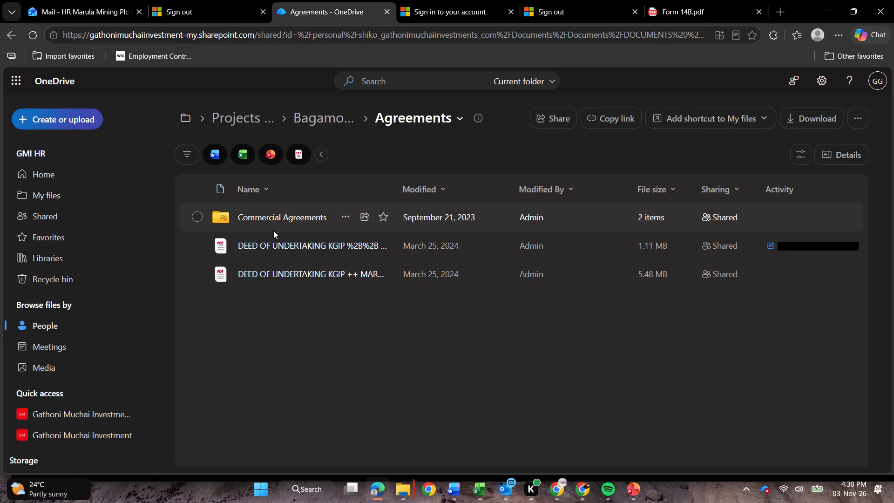
pyautogui.doubleClick(304, 247)
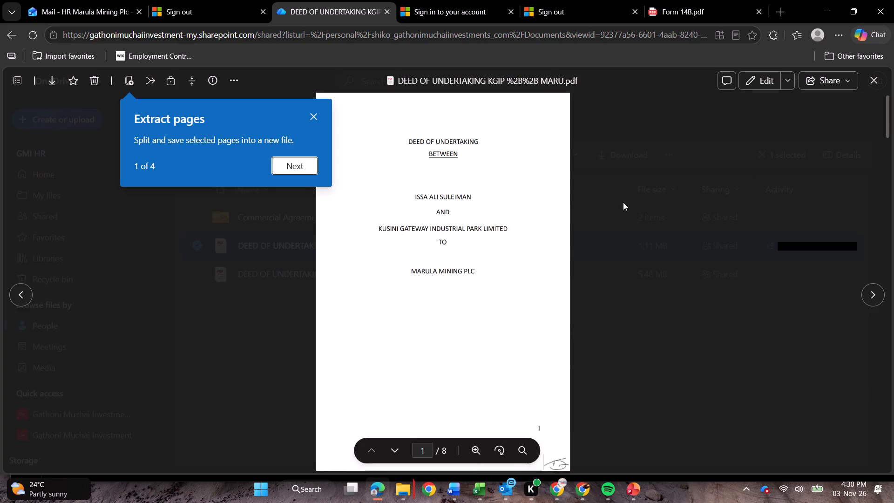
pyautogui.click(877, 299)
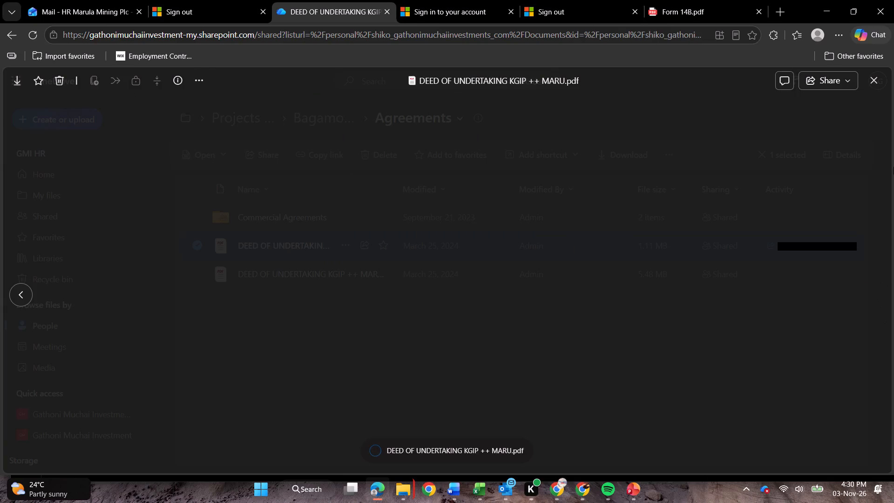
pyautogui.click(876, 83)
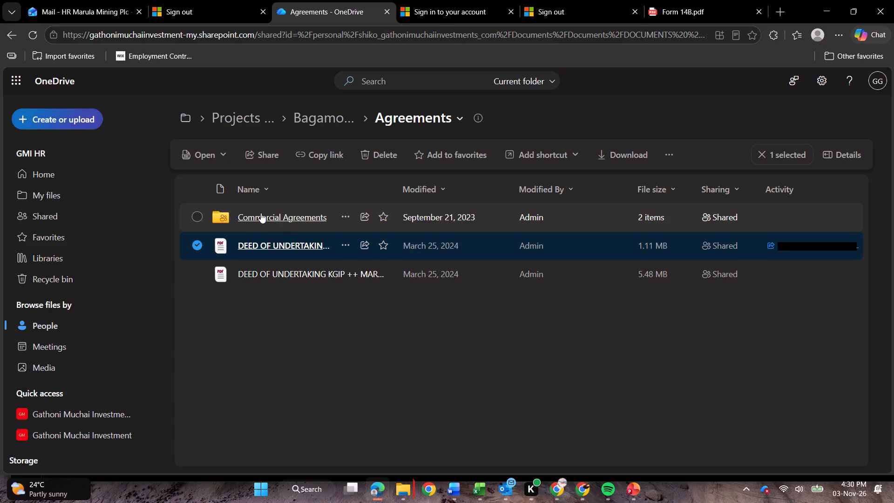
# Open the Bagamoyo Graphite Commercial Agreement PDF from the Commercial Agreements folder and read through its clauses.
pyautogui.doubleClick(261, 213)
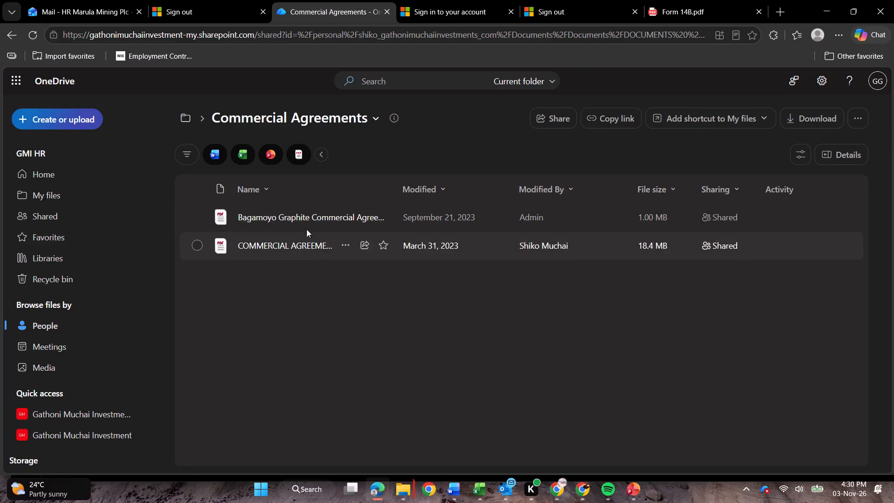
pyautogui.doubleClick(317, 220)
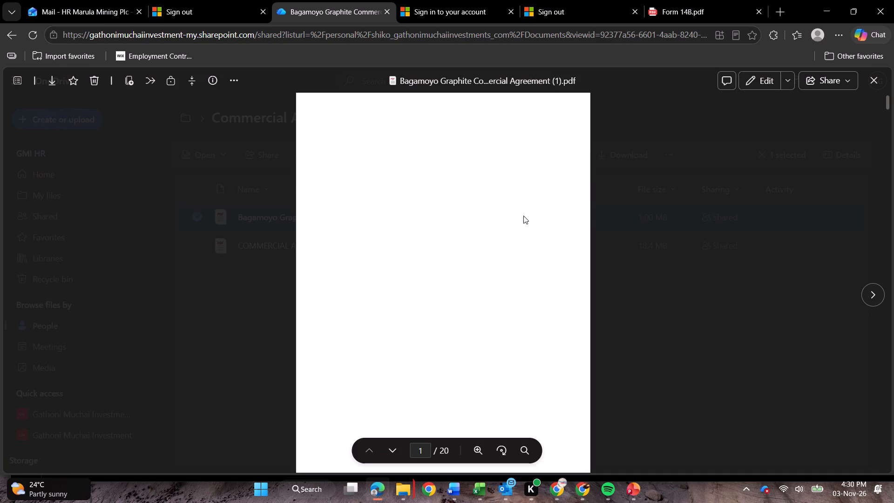
pyautogui.click(337, 114)
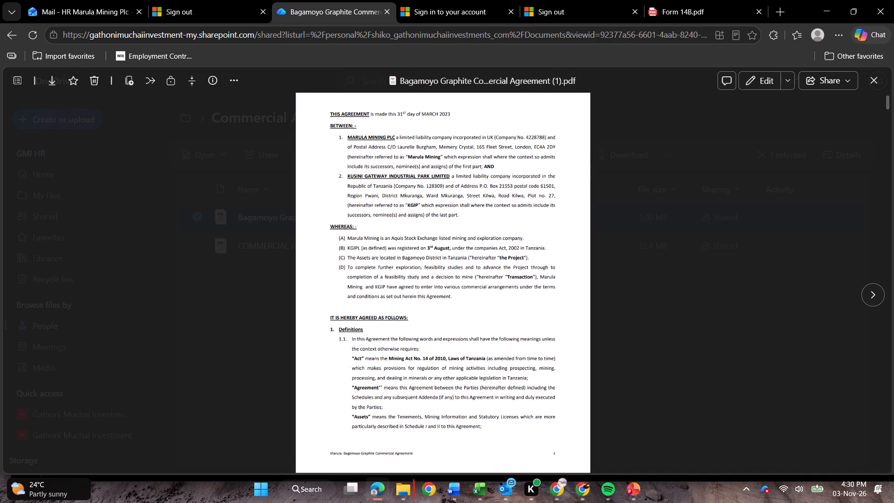
pyautogui.scroll(-2, 399, 318)
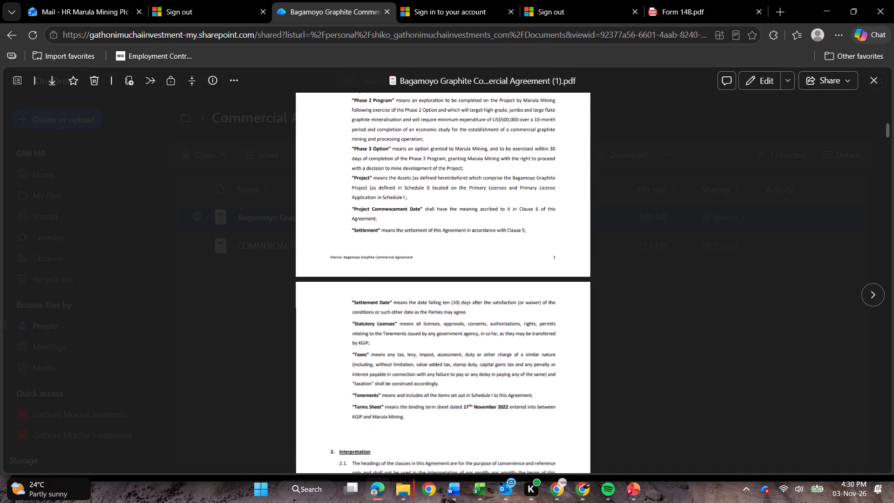
pyautogui.scroll(-4, 399, 318)
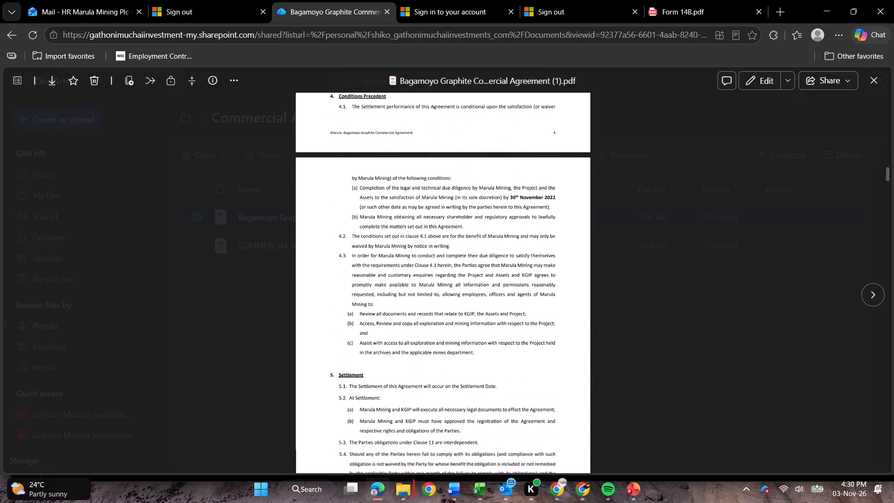
pyautogui.scroll(-4, 399, 318)
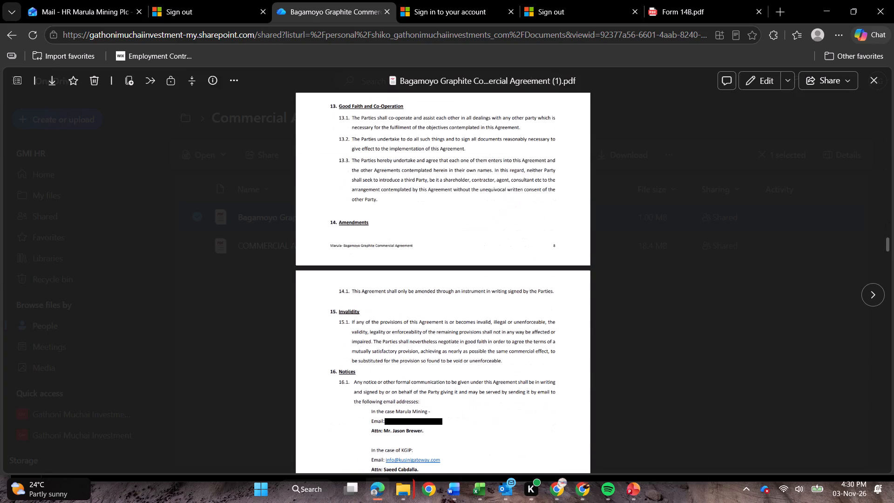
pyautogui.scroll(20, 399, 318)
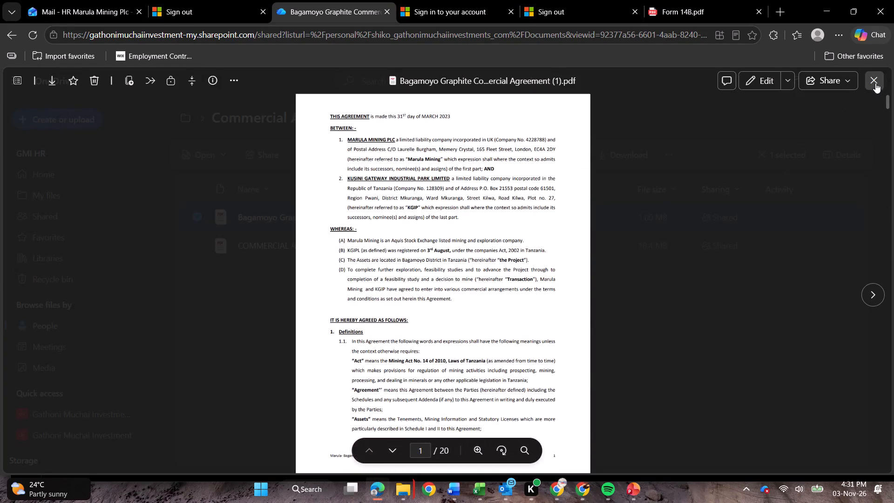
# Close the open agreement and preview the COMMERCIAL AGREEMENT - BAGAMOYO PROJECT - KGIP & MARU PDF, closing it again.
pyautogui.click(875, 82)
pyautogui.doubleClick(262, 247)
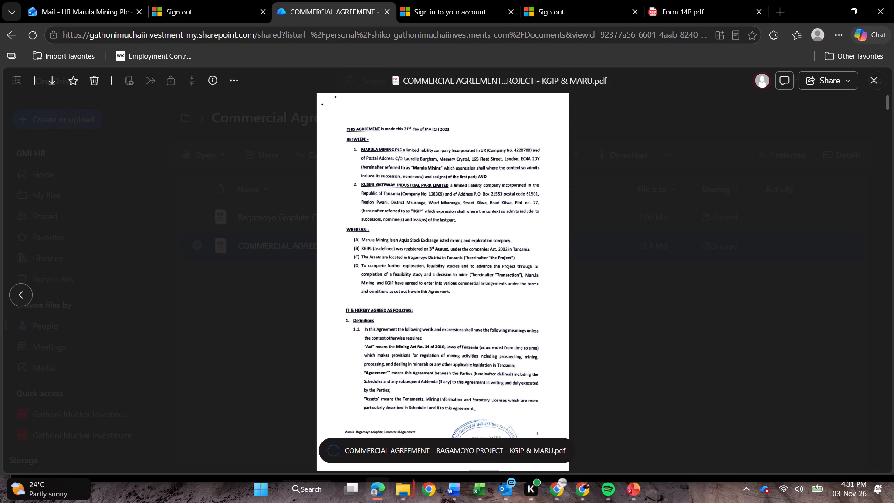
pyautogui.click(880, 84)
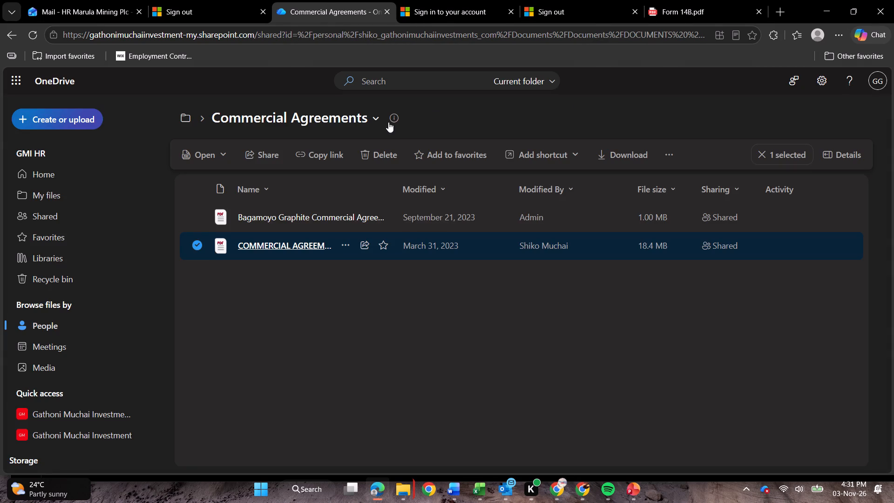
# Return to Projects and Investments and open the signed binding term sheet PDF in the Bamba Mining folder.
pyautogui.click(11, 38)
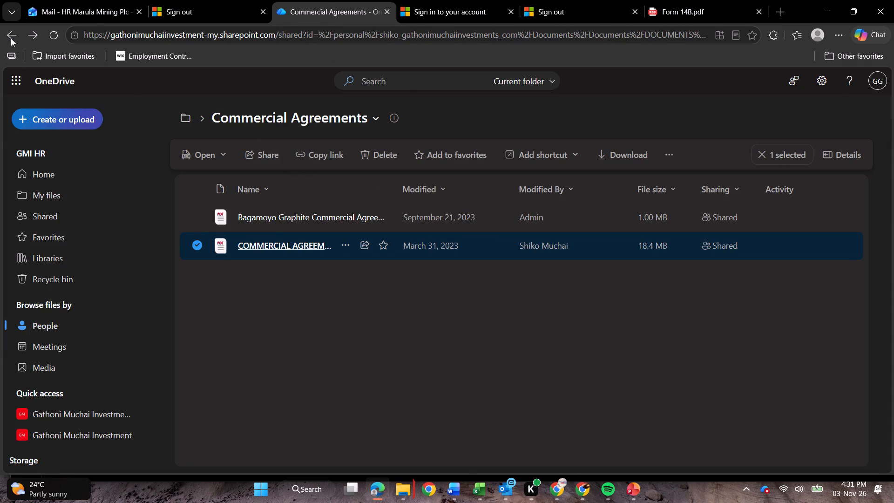
pyautogui.click(225, 119)
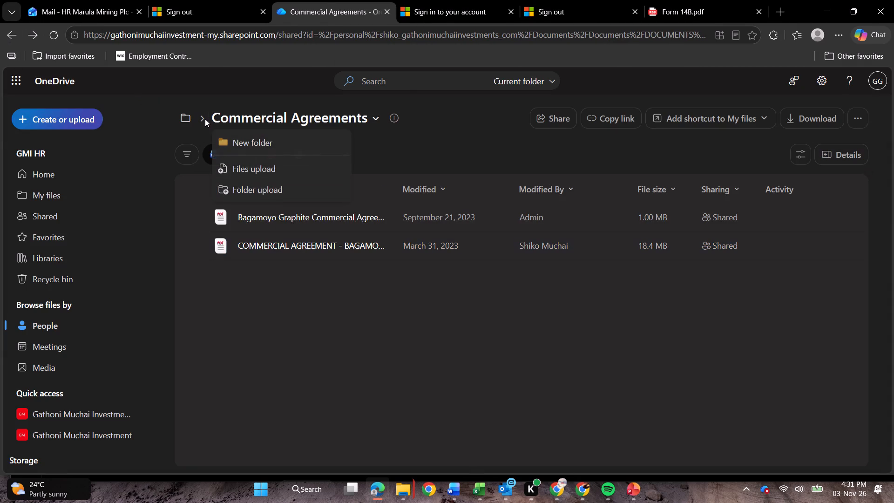
pyautogui.click(203, 118)
pyautogui.click(3, 34)
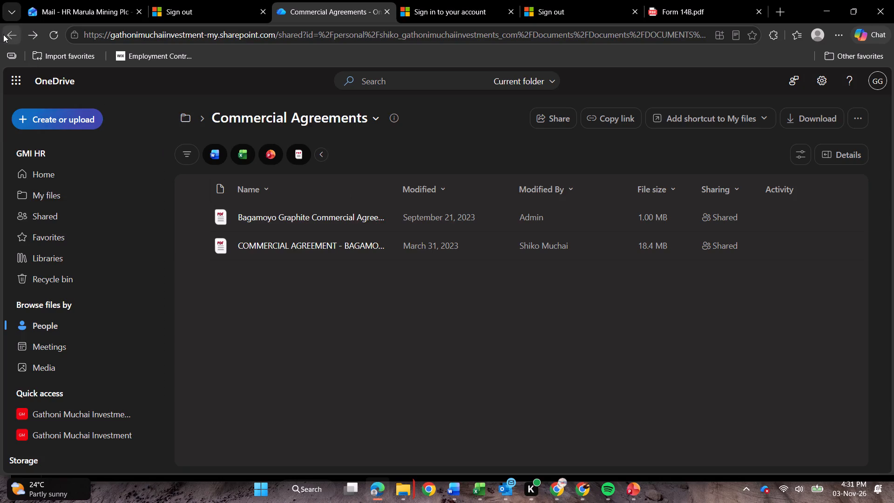
pyautogui.click(14, 40)
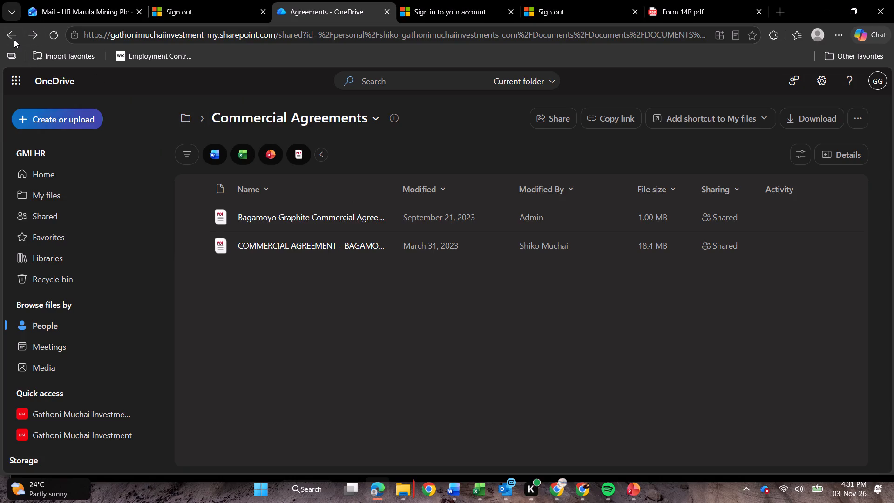
pyautogui.tripleClick(14, 40)
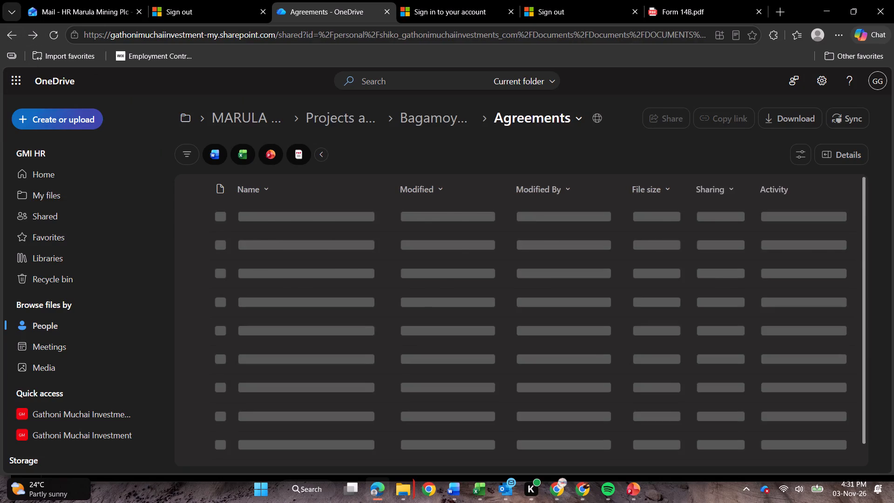
pyautogui.click(302, 124)
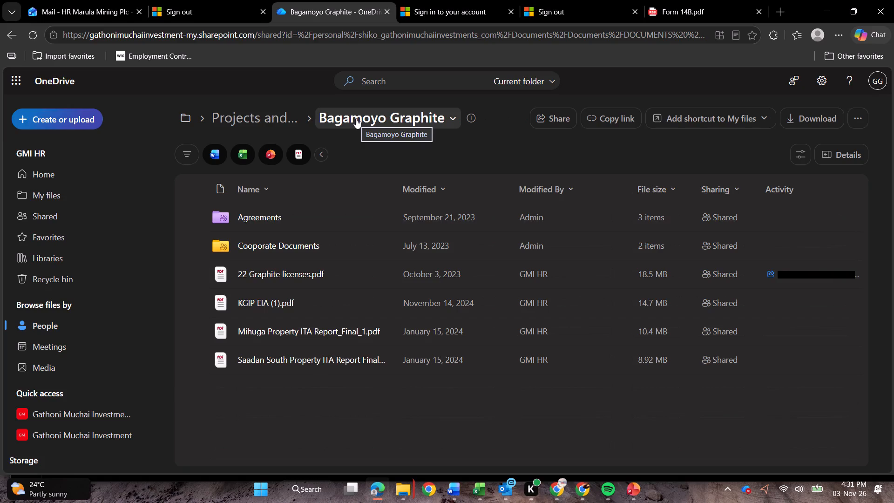
pyautogui.click(253, 119)
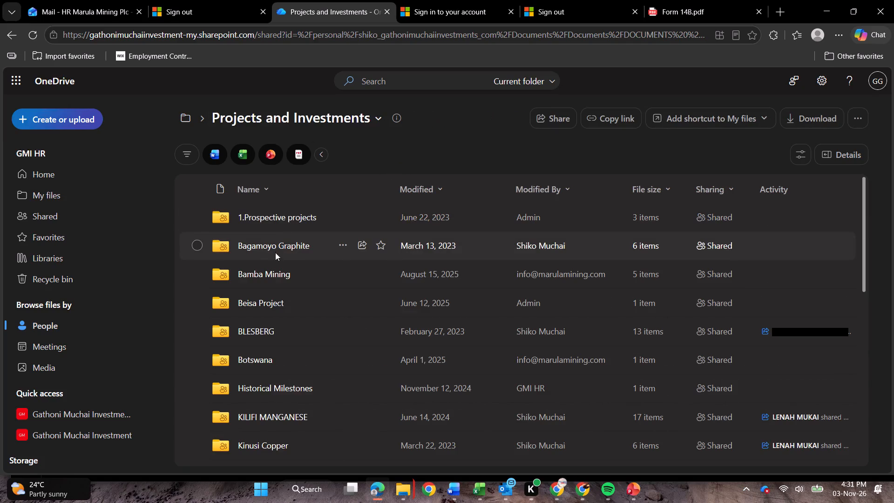
pyautogui.doubleClick(271, 272)
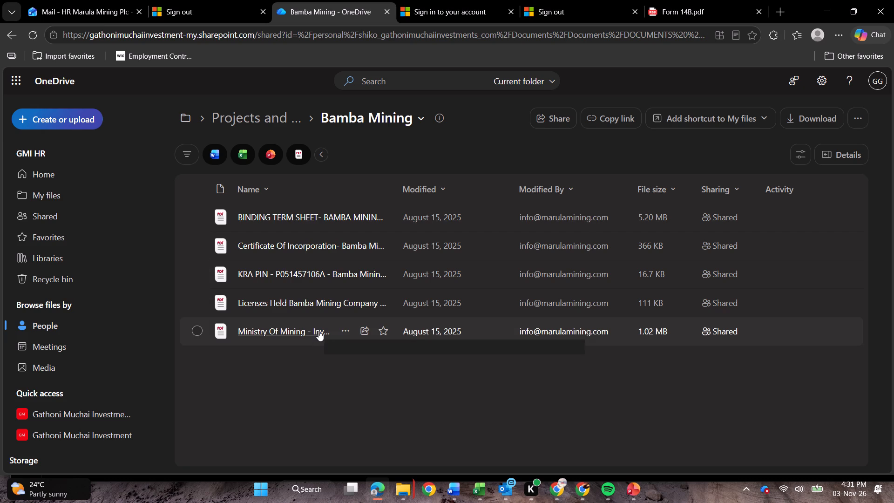
pyautogui.doubleClick(297, 214)
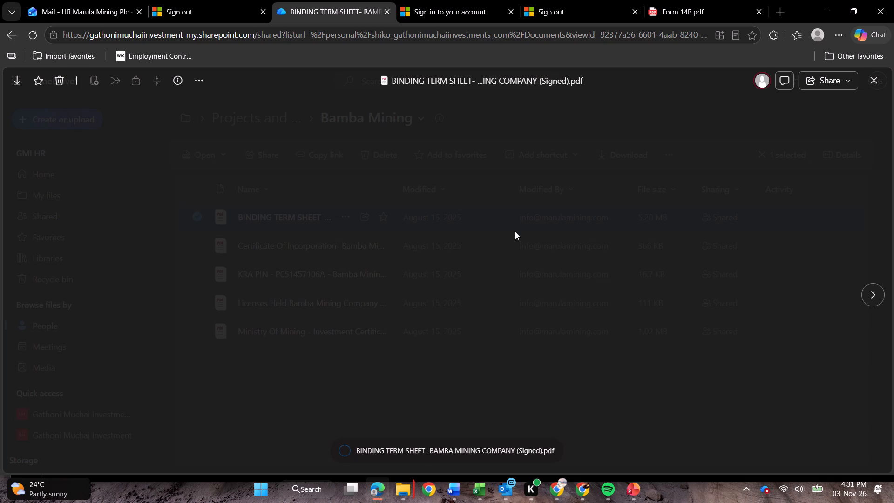
# In File Explorer, rename the New folder inside Marula Mining Tanzania Limited as FOLDERS.
pyautogui.click(407, 492)
pyautogui.click(347, 407)
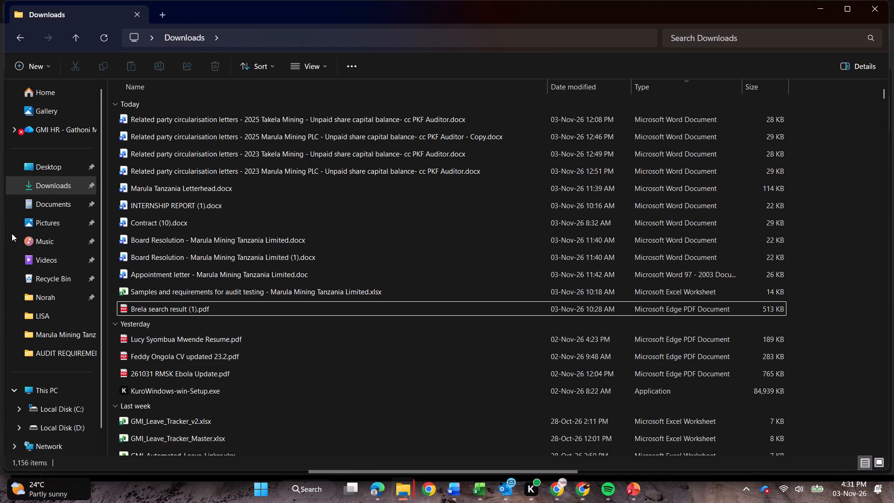
pyautogui.click(42, 169)
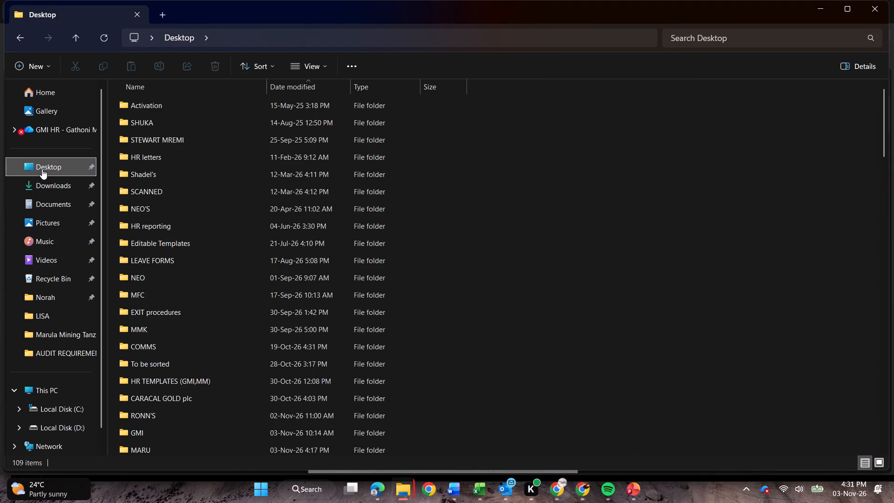
pyautogui.click(58, 346)
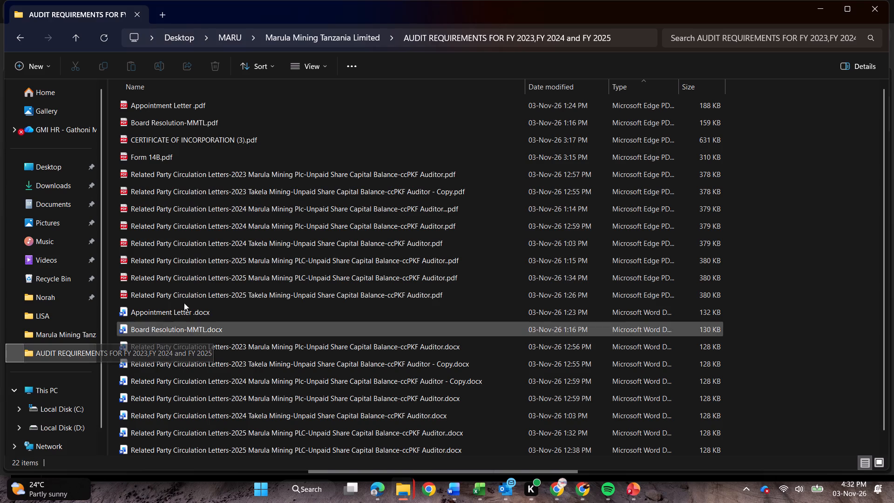
pyautogui.click(35, 339)
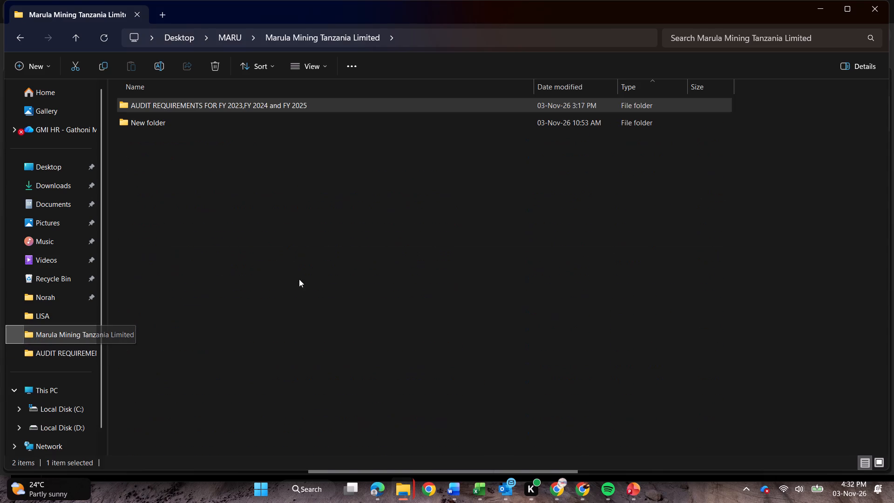
pyautogui.rightClick(283, 240)
pyautogui.click(162, 122)
pyautogui.click(160, 71)
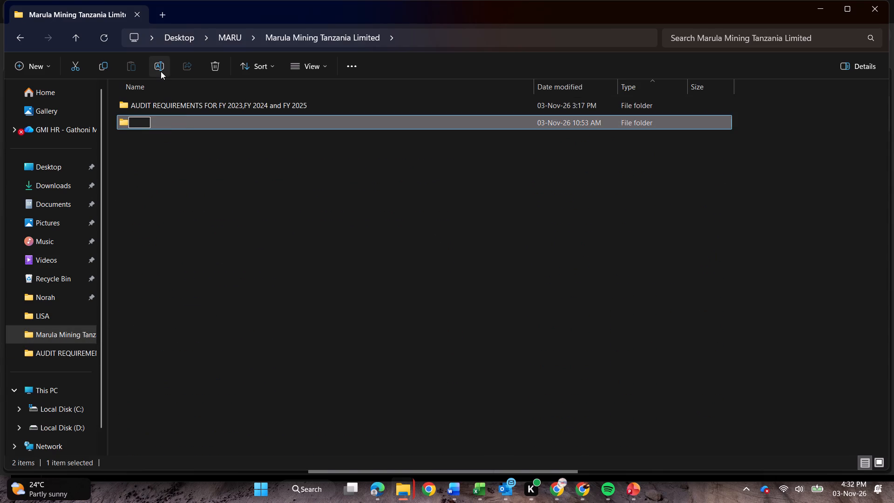
pyautogui.write('FOLDERS')
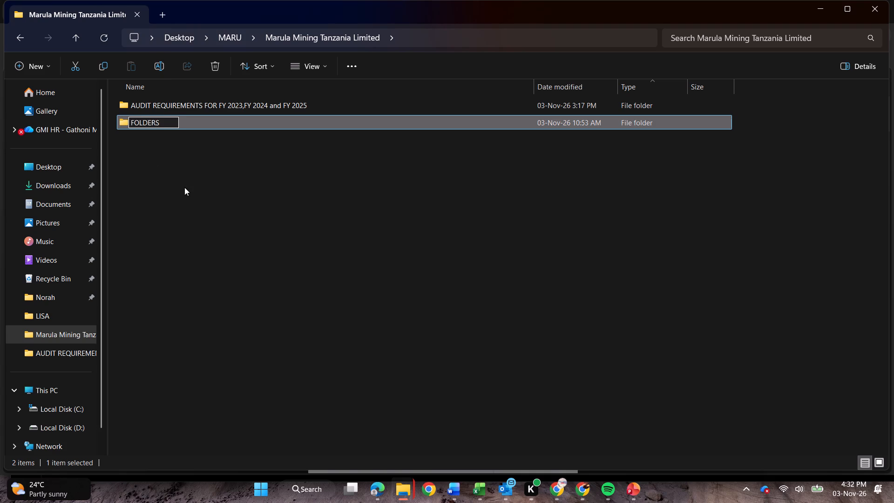
pyautogui.click(185, 189)
# Create a subfolder named BAGAMOYO inside the FOLDERS folder.
pyautogui.doubleClick(162, 123)
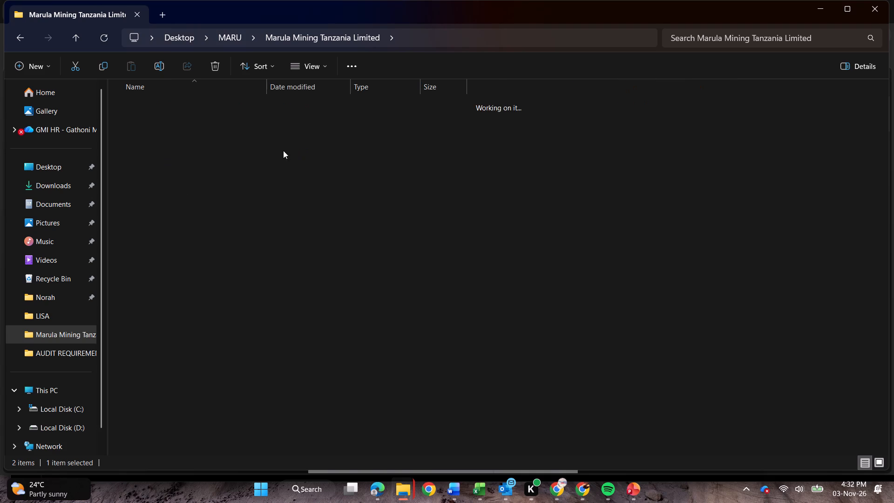
pyautogui.rightClick(181, 143)
pyautogui.click(251, 237)
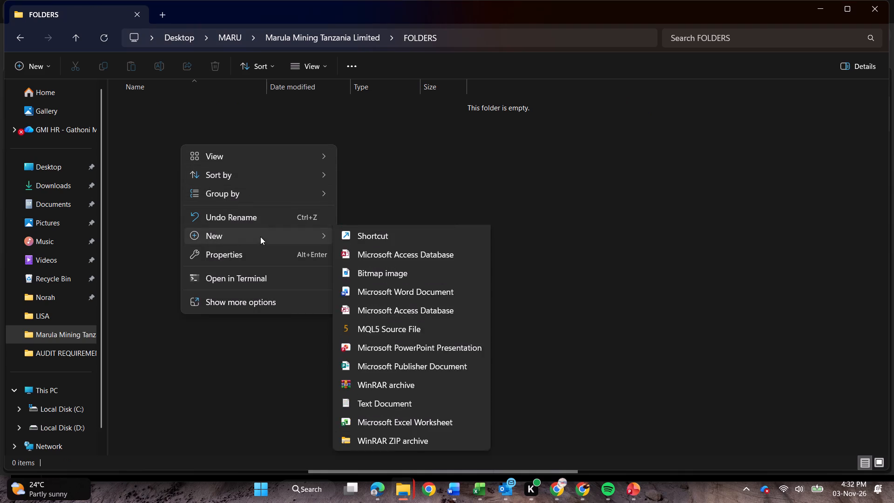
pyautogui.click(388, 245)
pyautogui.press('BackSpace')
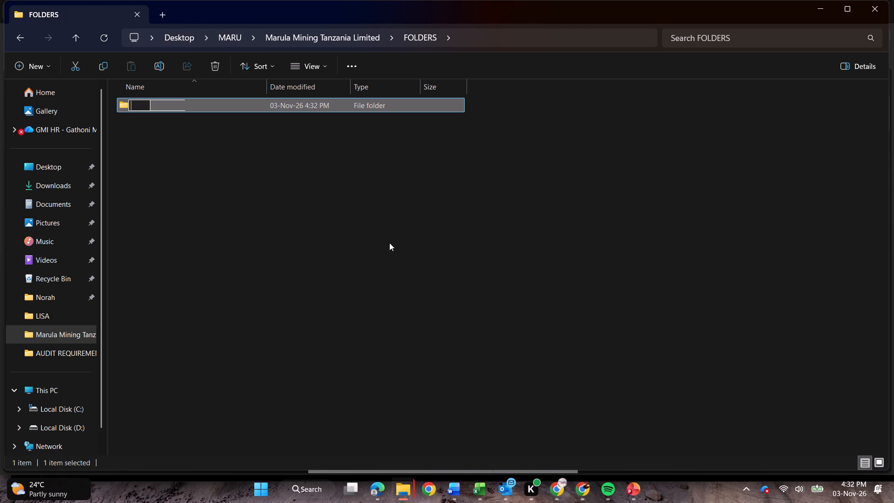
pyautogui.write('BAGAMOYO')
pyautogui.click(392, 243)
# Create a second subfolder named BAMBA inside FOLDERS, alongside BAGAMOYO.
pyautogui.rightClick(384, 238)
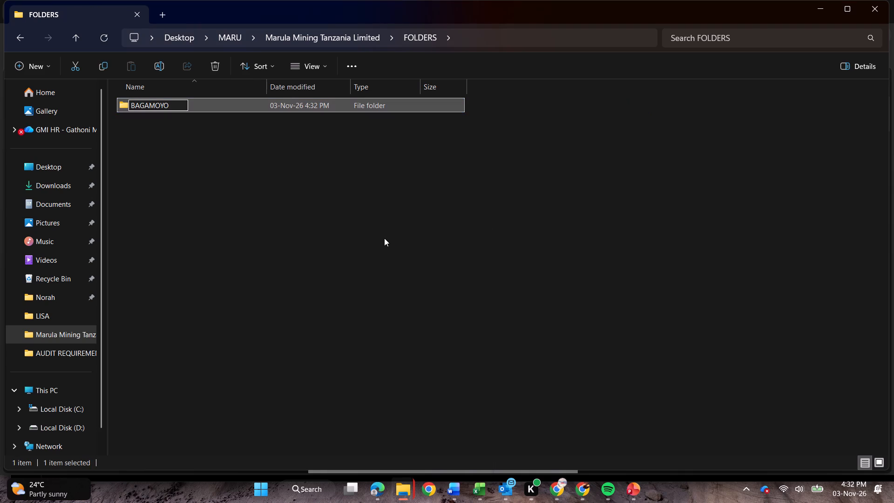
pyautogui.rightClick(403, 239)
pyautogui.rightClick(370, 218)
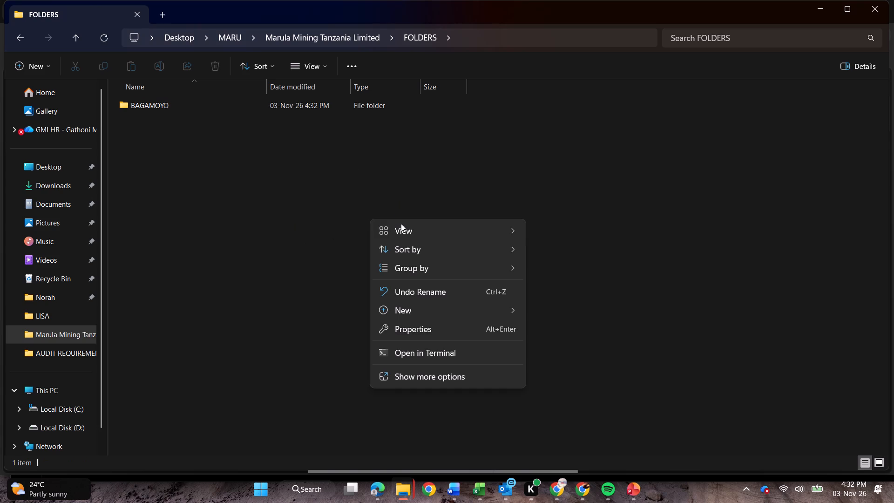
pyautogui.click(453, 308)
pyautogui.click(562, 85)
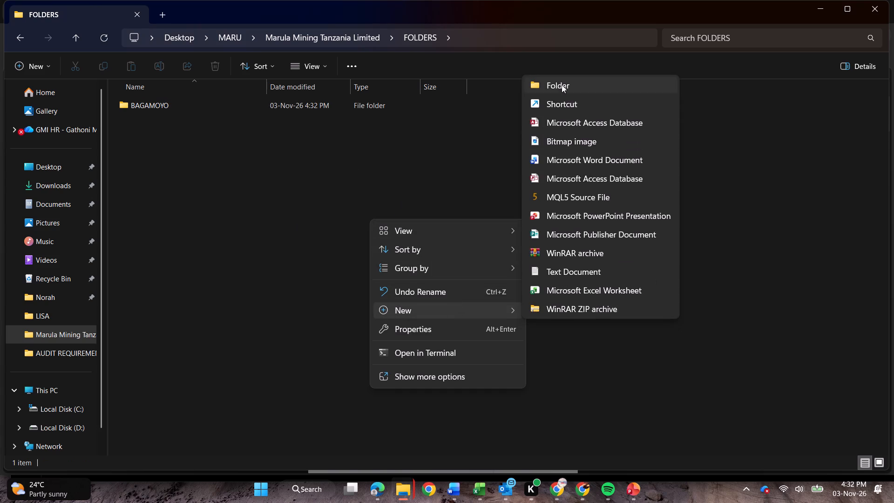
pyautogui.press('BackSpace')
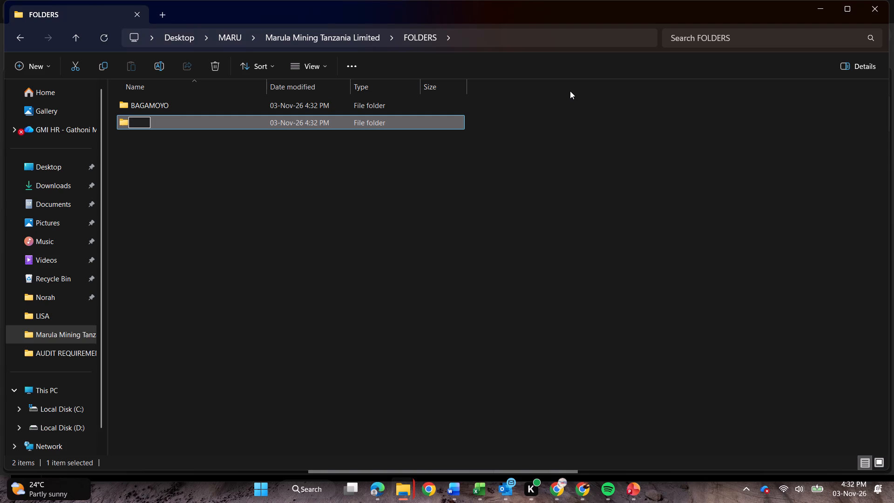
pyautogui.write('DAMABE')
pyautogui.press('BackSpace')
pyautogui.press('BackSpace')
pyautogui.press('BackSpace')
pyautogui.press('BackSpace')
pyautogui.press('BackSpace')
pyautogui.press('BackSpace')
pyautogui.write('BAMAB')
pyautogui.press('BackSpace')
pyautogui.press('BackSpace')
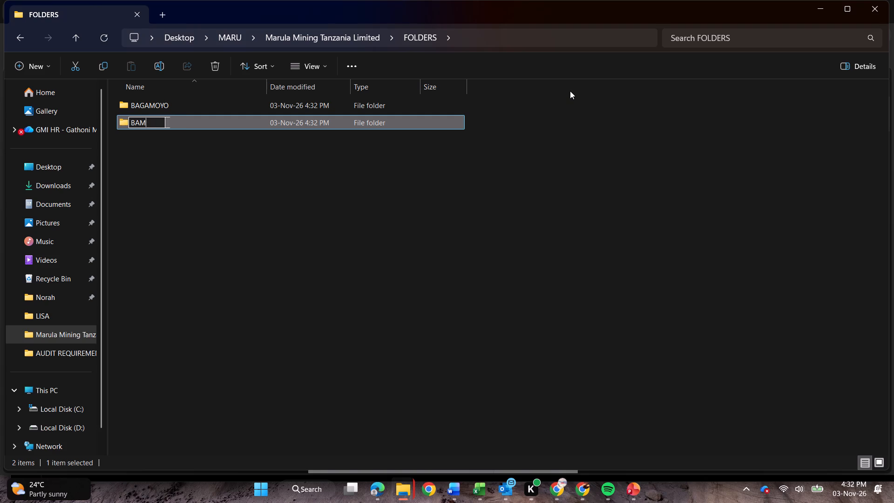
pyautogui.write('BA')
pyautogui.click(560, 197)
# Switch back to Edge and download the signed Bamba Mining Company binding term sheet PDF.
pyautogui.click(409, 479)
pyautogui.click(353, 439)
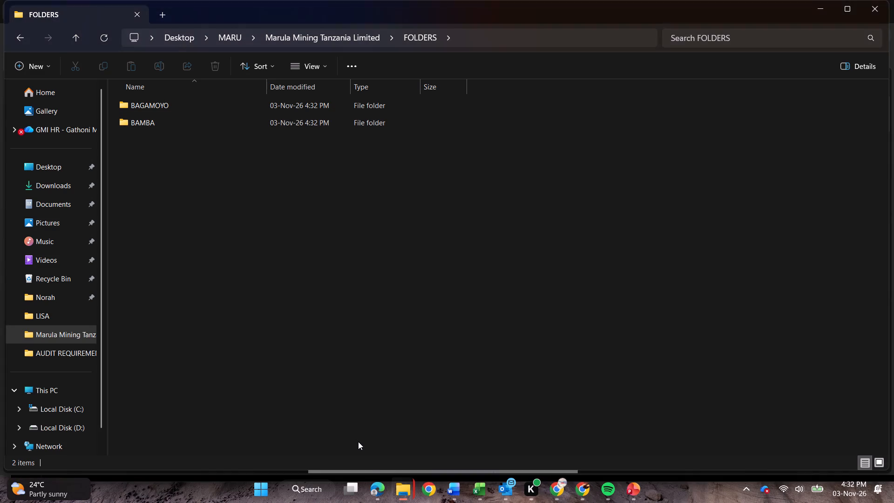
pyautogui.click(376, 481)
pyautogui.click(359, 116)
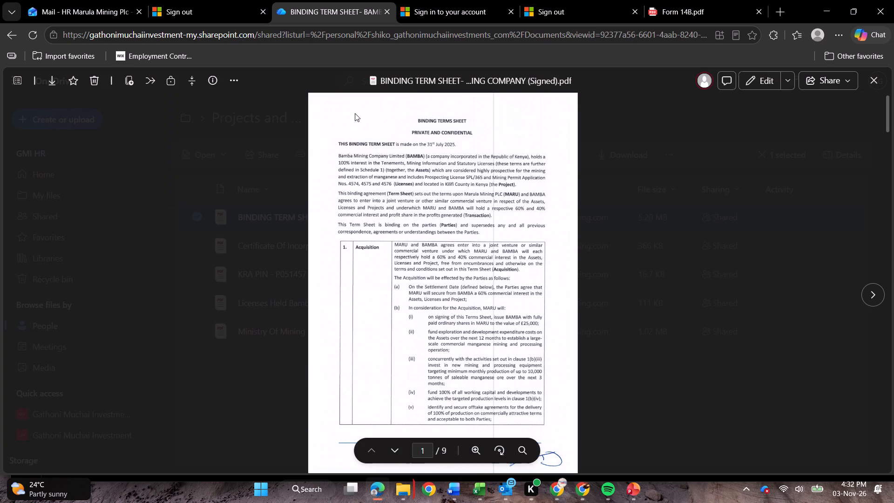
pyautogui.click(55, 80)
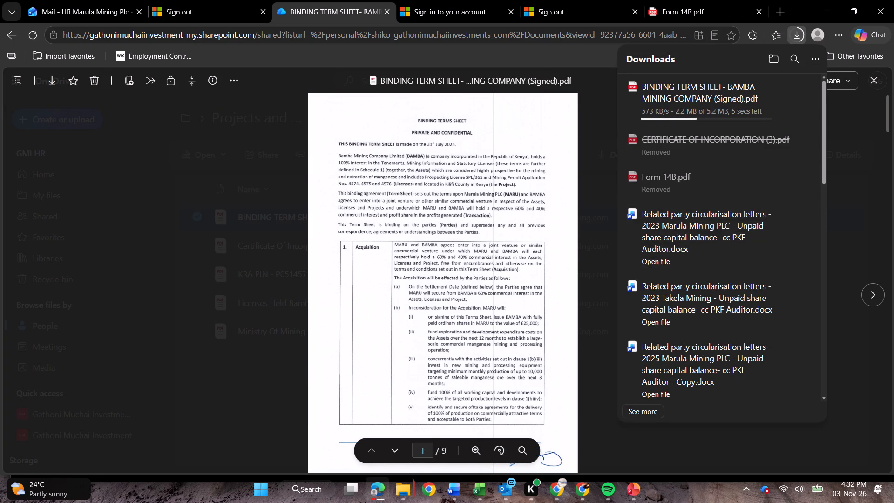
# In File Explorer, move the Bamba binding term sheet PDF from Downloads to Marula Mining Tanzania Limited and open that folder.
pyautogui.click(402, 492)
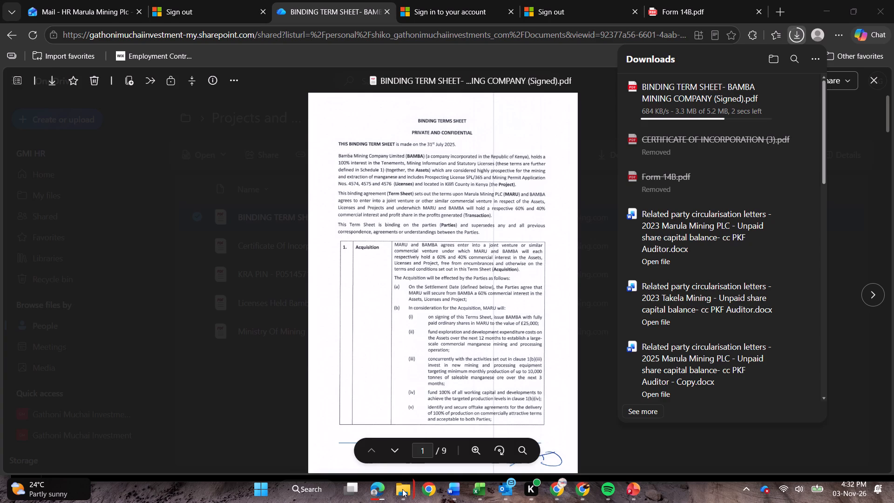
pyautogui.click(402, 489)
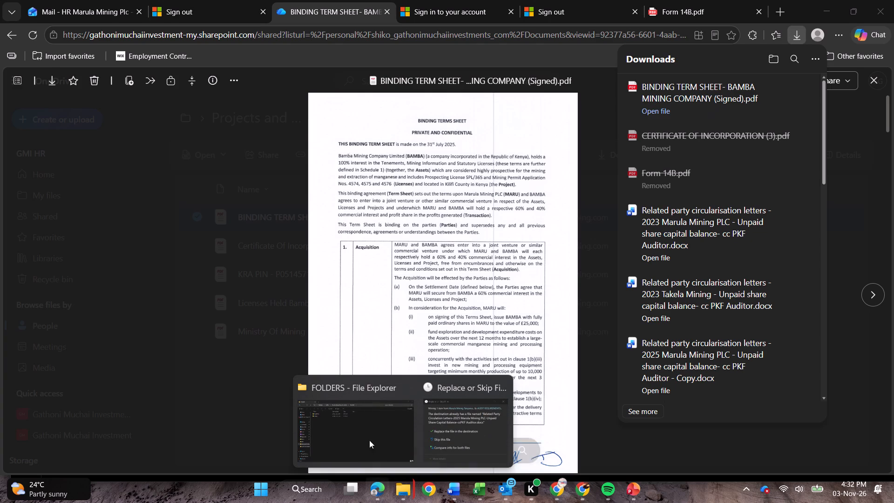
pyautogui.click(367, 431)
pyautogui.click(39, 187)
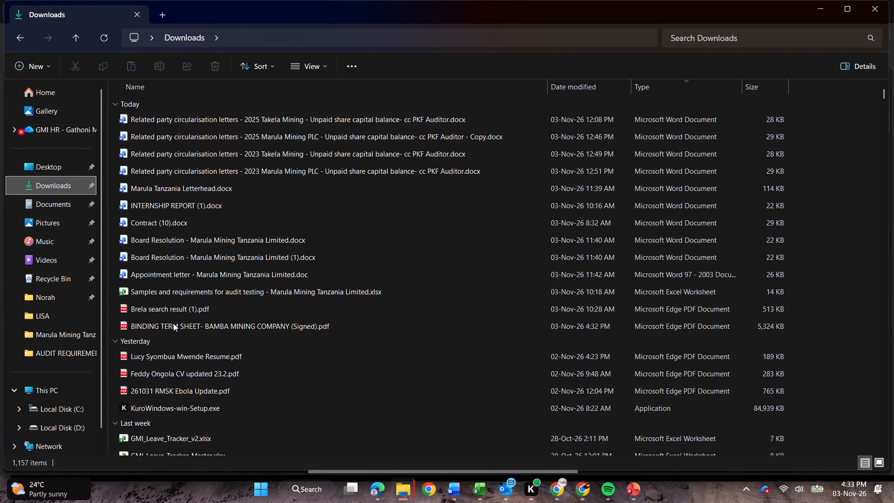
pyautogui.moveTo(172, 325); pyautogui.dragTo(71, 336)
pyautogui.click(71, 336)
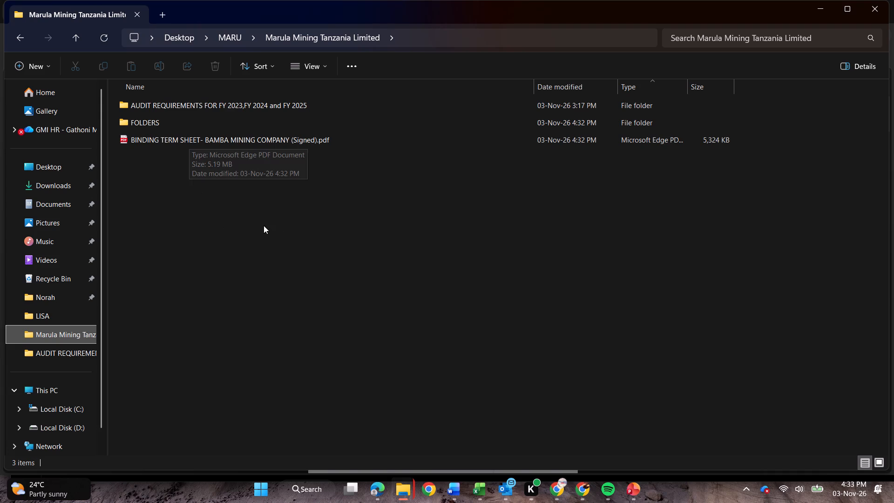
# Switch back to Edge, close the Bamba term sheet, and check the Beisa Project folder under Projects and Investments.
pyautogui.click(821, 10)
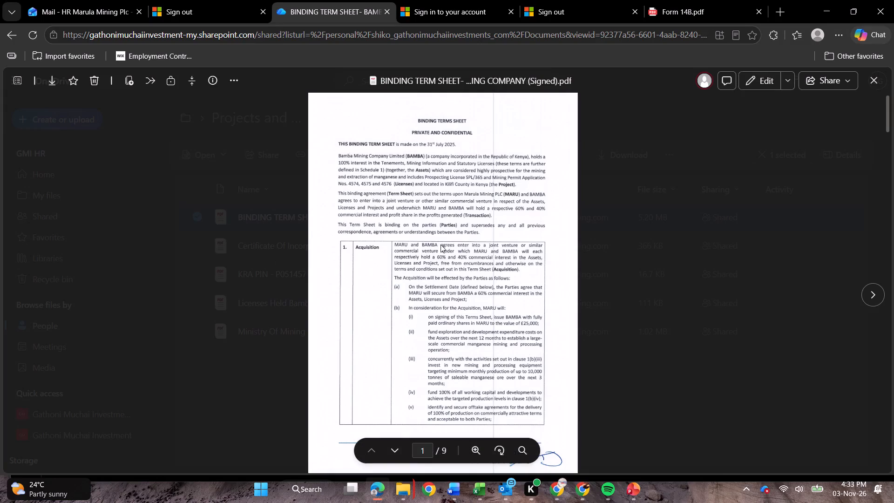
pyautogui.click(875, 84)
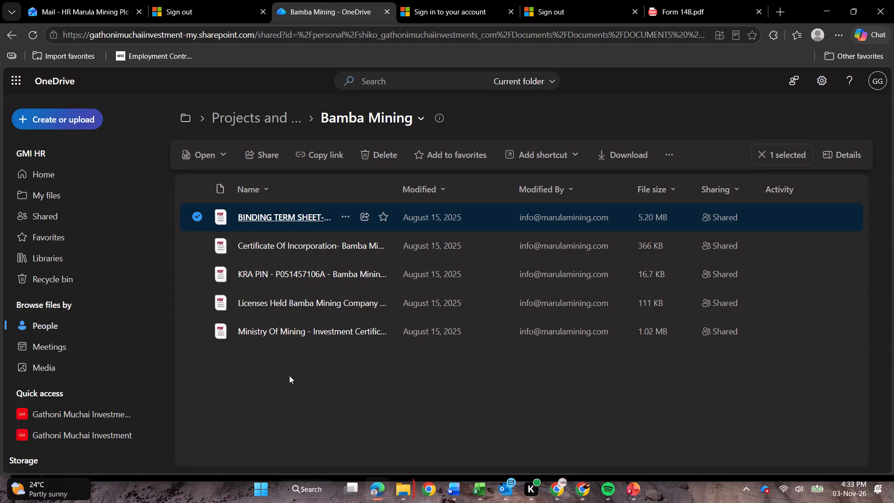
pyautogui.click(256, 118)
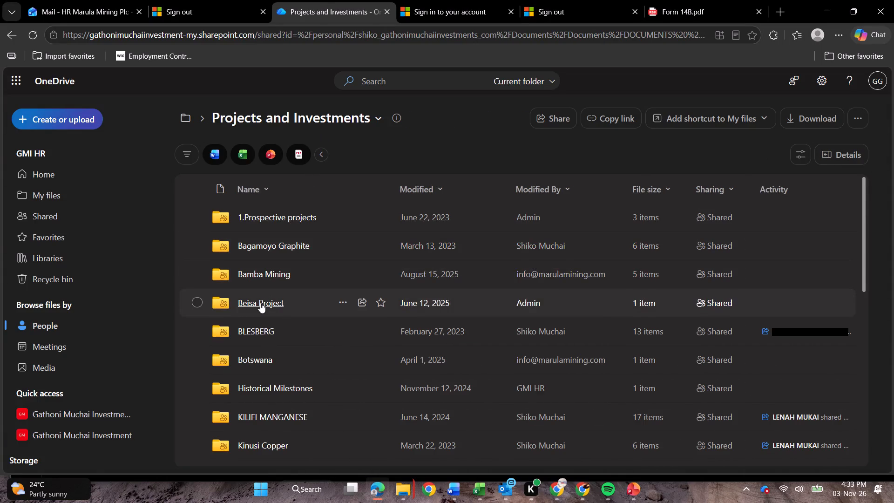
pyautogui.doubleClick(260, 303)
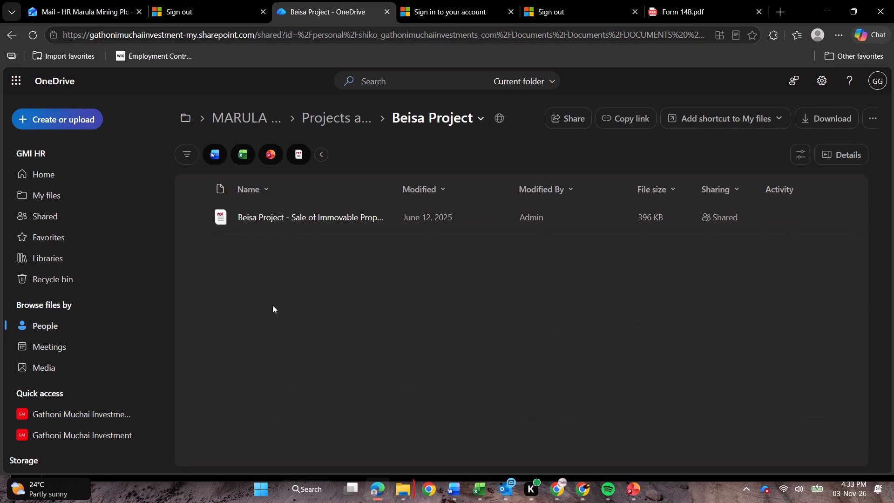
pyautogui.click(256, 118)
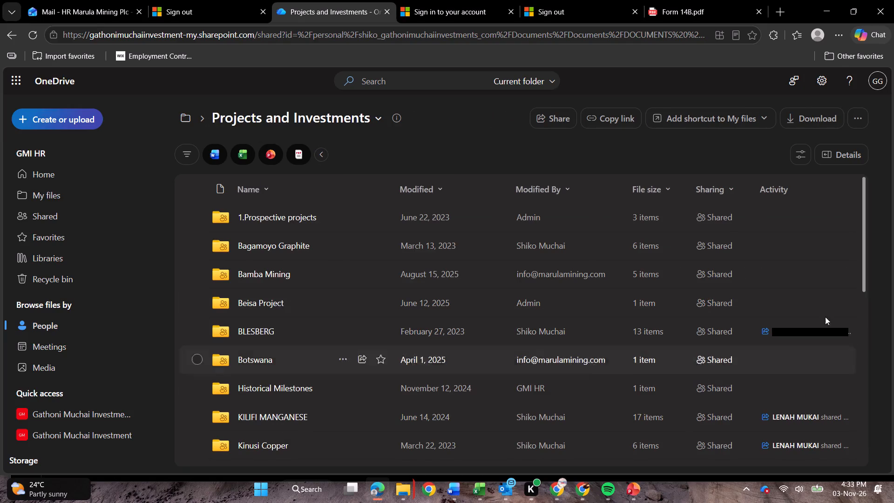
# Review the 7.1.3b Variation to Binding Terms Sheet PDF in the Kinusi Copper project's Agreements folder.
pyautogui.moveTo(864, 264); pyautogui.dragTo(859, 318)
pyautogui.doubleClick(261, 318)
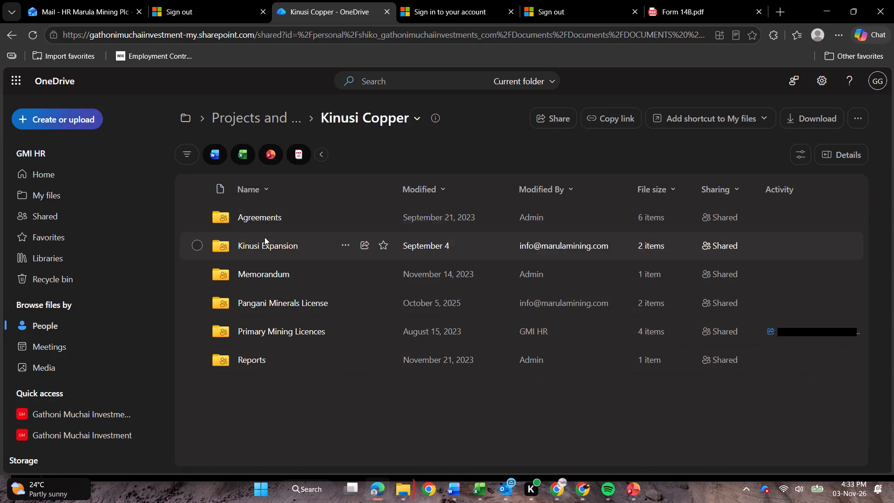
pyautogui.doubleClick(263, 221)
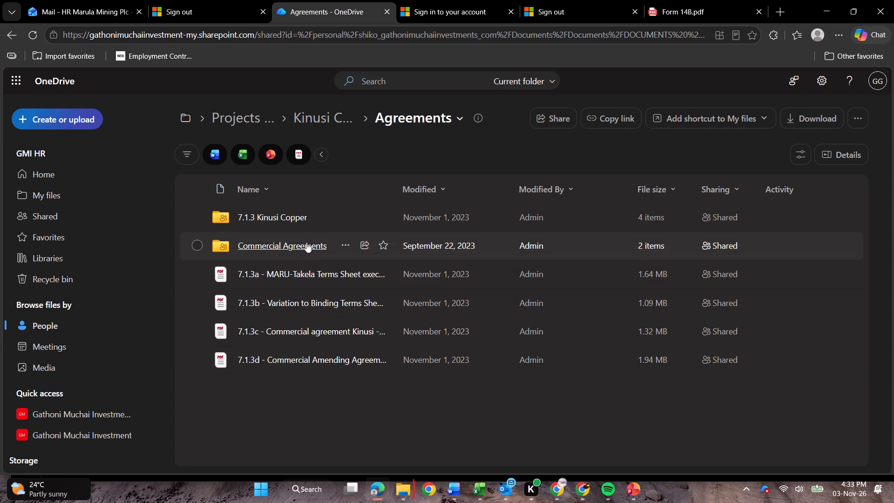
pyautogui.doubleClick(293, 300)
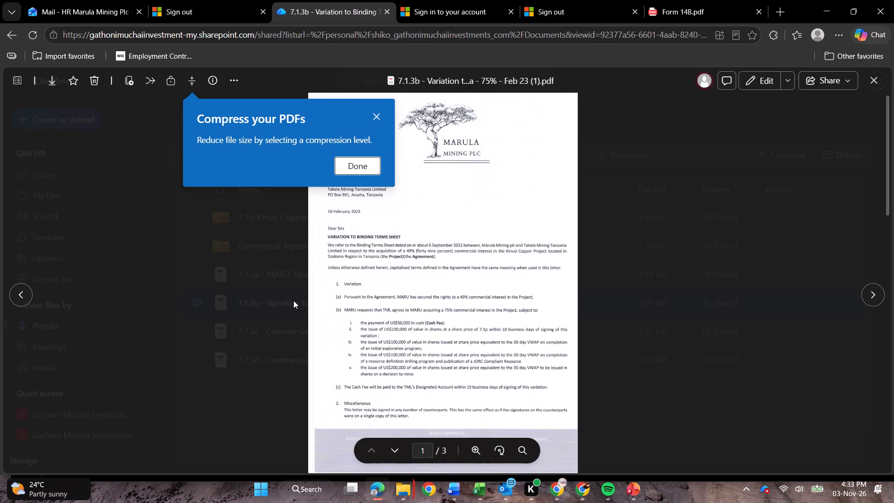
pyautogui.click(380, 113)
pyautogui.click(870, 84)
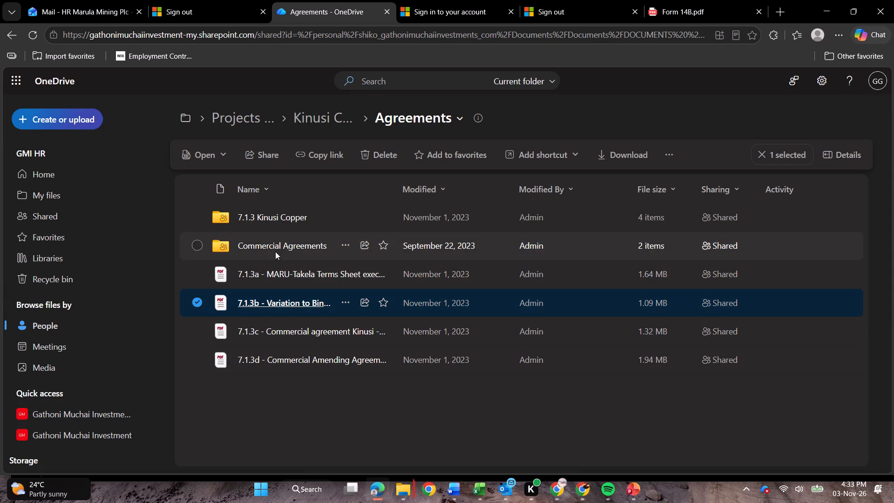
# Browse Kinusi's Commercial Agreements folder and review the 24-04-23 Amended Agreement PDF inside Amended Agreements.
pyautogui.doubleClick(274, 247)
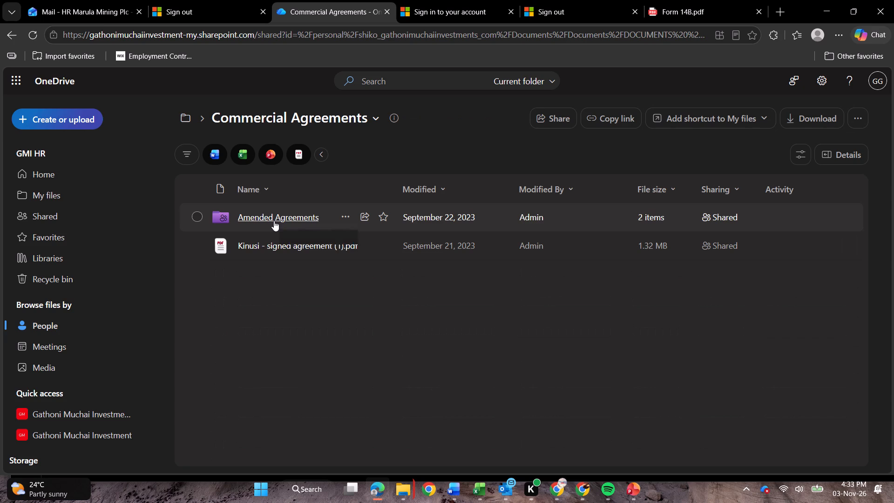
pyautogui.click(17, 37)
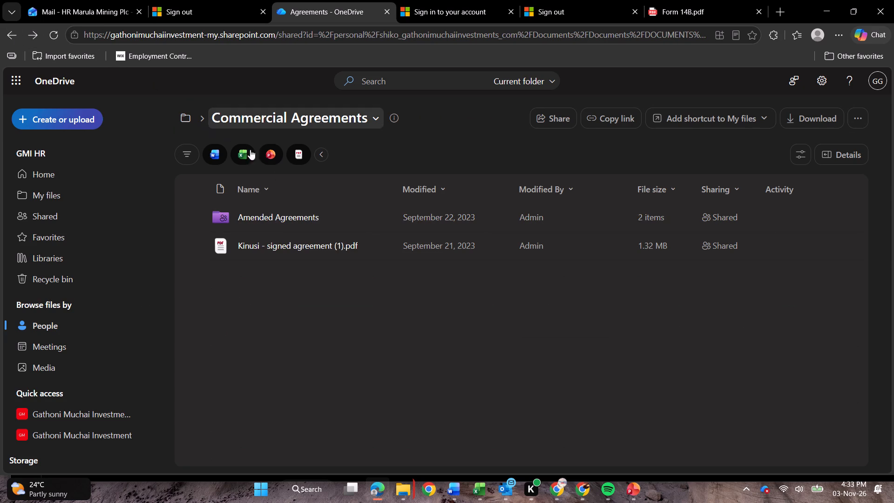
pyautogui.click(7, 40)
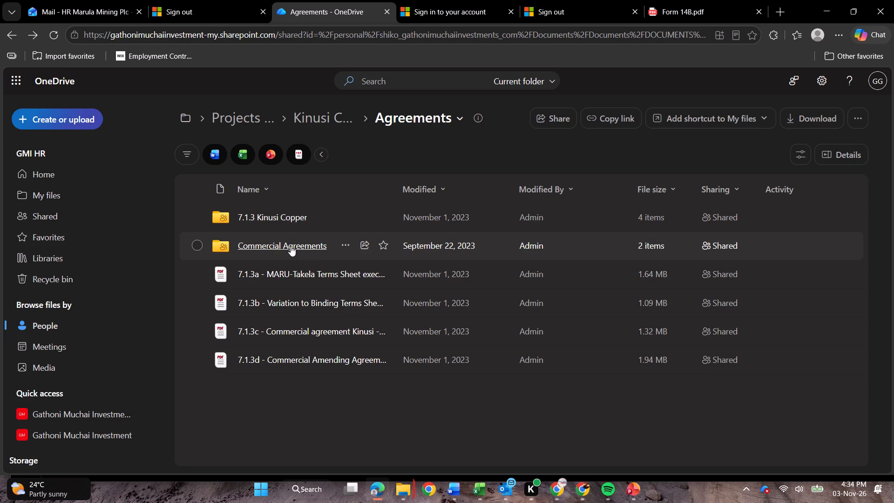
pyautogui.doubleClick(291, 246)
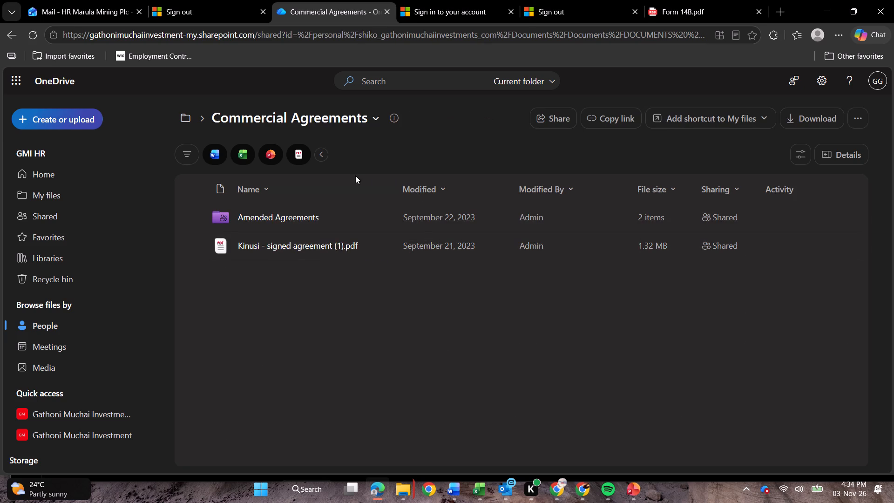
pyautogui.doubleClick(284, 213)
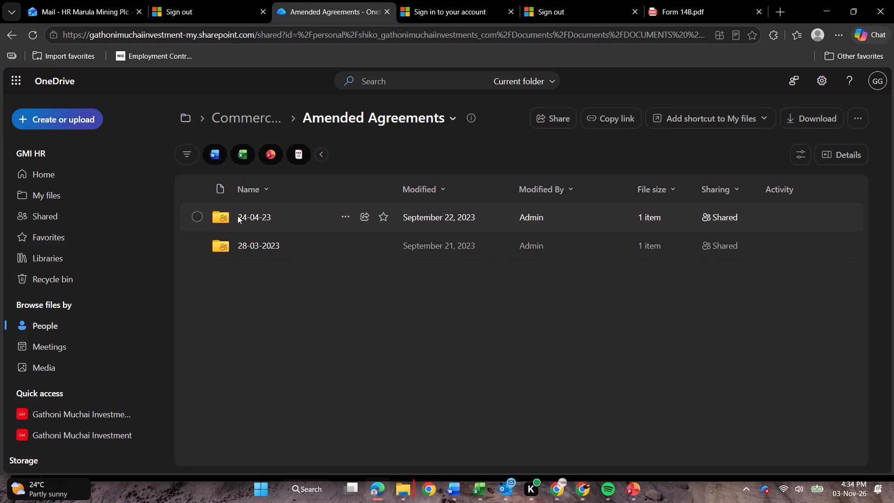
pyautogui.click(238, 216)
pyautogui.doubleClick(249, 217)
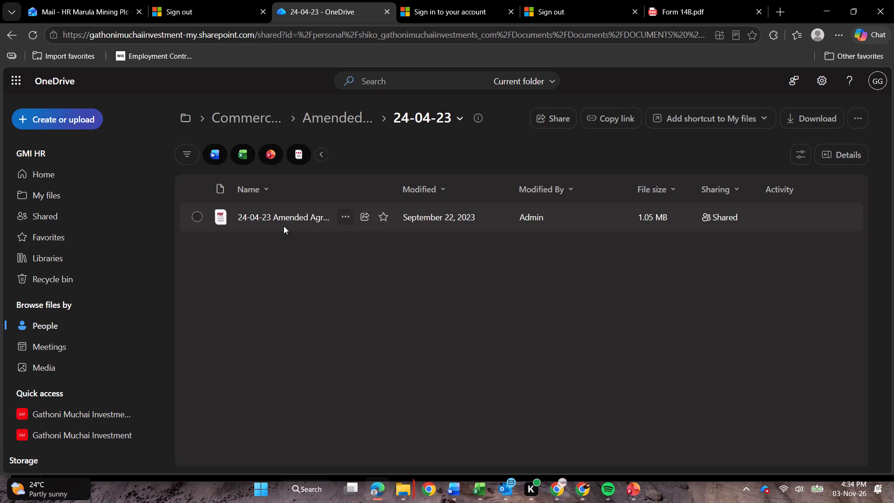
pyautogui.doubleClick(279, 220)
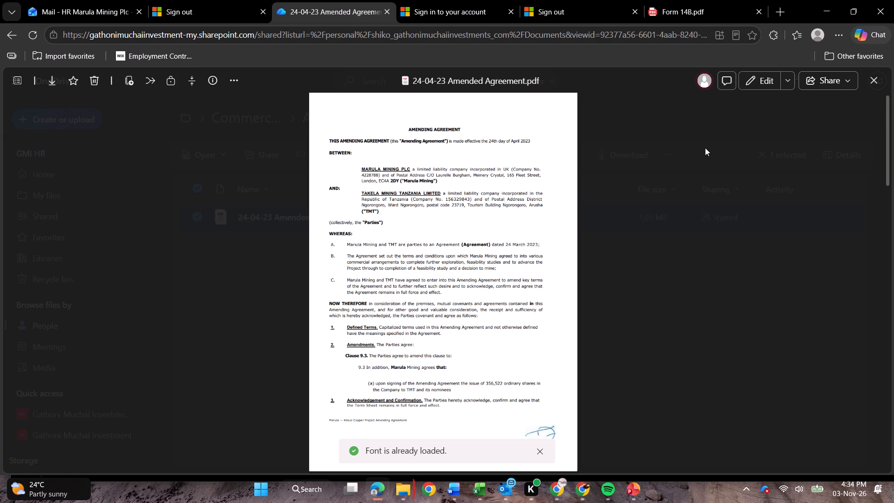
pyautogui.click(877, 81)
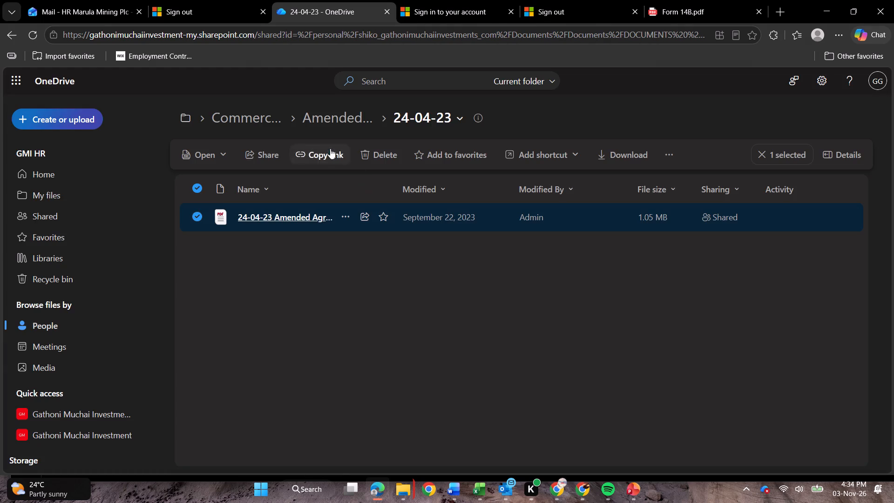
pyautogui.click(344, 110)
pyautogui.click(367, 116)
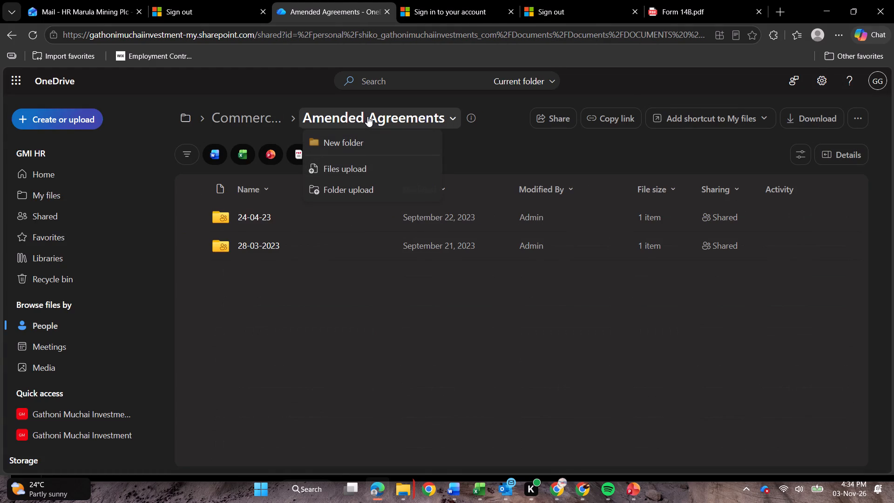
pyautogui.click(259, 118)
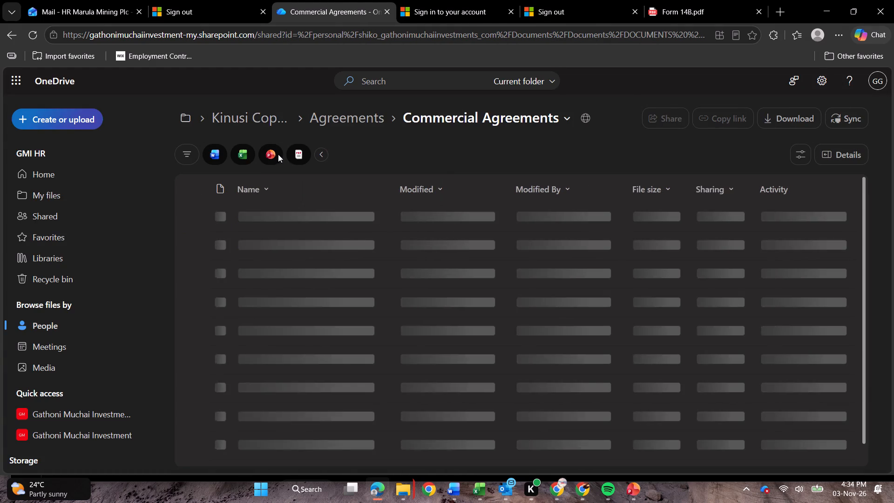
pyautogui.click(17, 39)
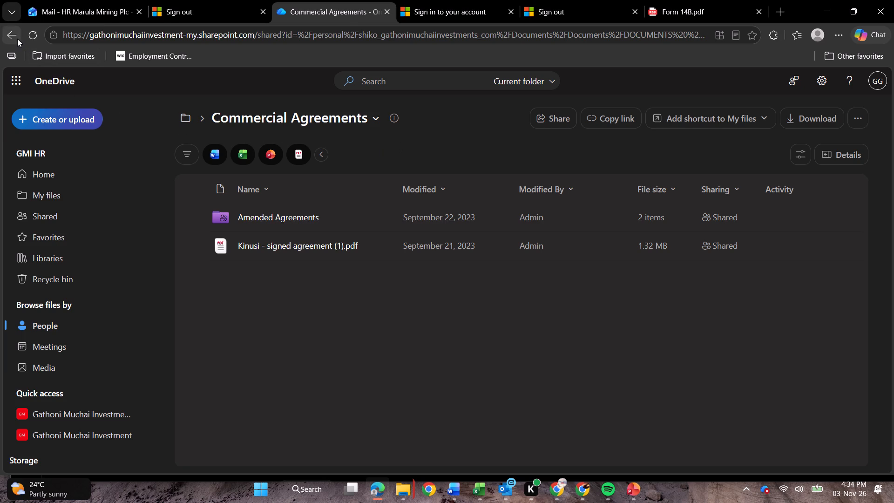
pyautogui.click(17, 39)
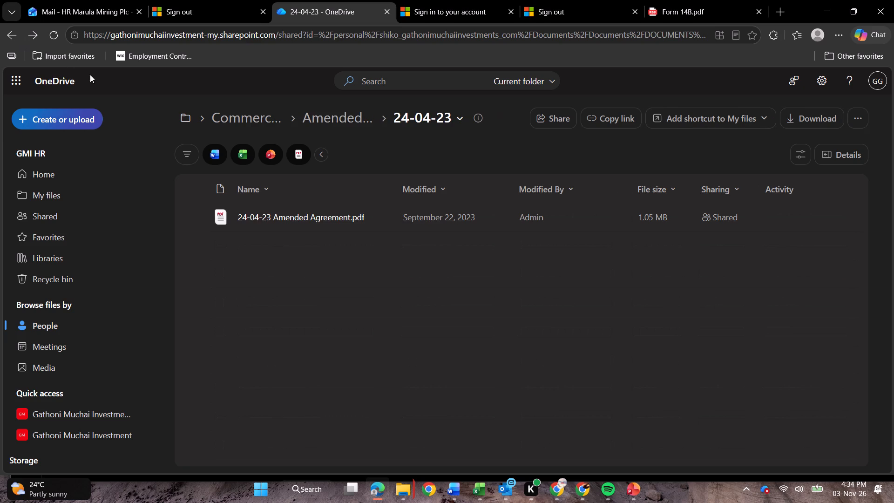
# Switch to the Excel audit workbook and, on the Leads sheet, change the VAT Registration Certificate response to "Company not registered with VAT".
pyautogui.click(479, 487)
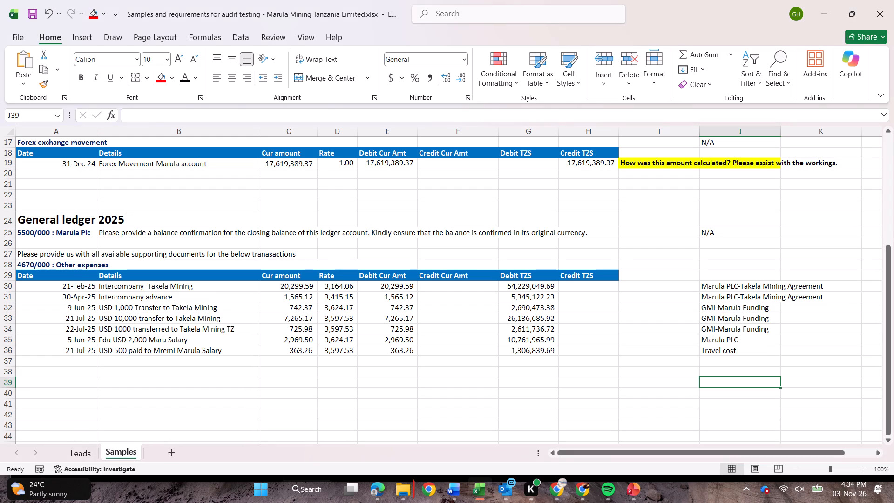
pyautogui.click(68, 451)
pyautogui.tripleClick(543, 200)
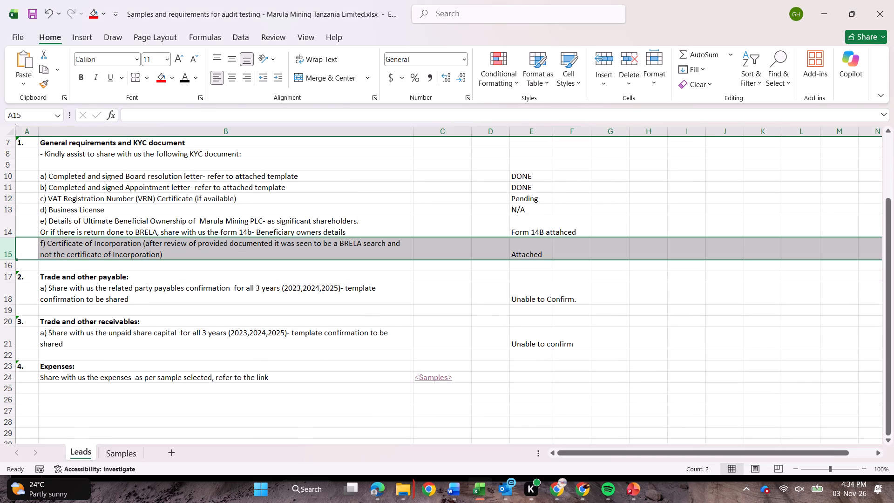
pyautogui.press('BackSpace')
pyautogui.press('BackSpace')
pyautogui.press('BackSpace')
pyautogui.press('BackSpace')
pyautogui.press('BackSpace')
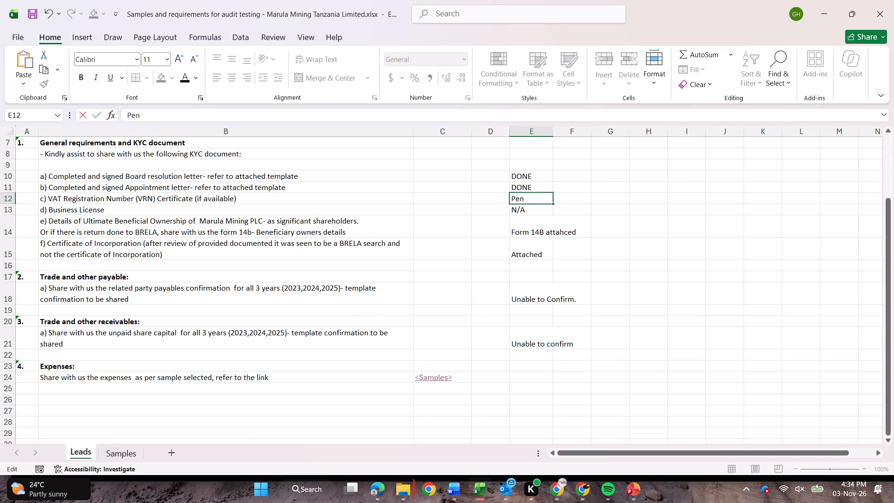
pyautogui.press('BackSpace')
pyautogui.press('BackSpace')
pyautogui.press('BackSpace')
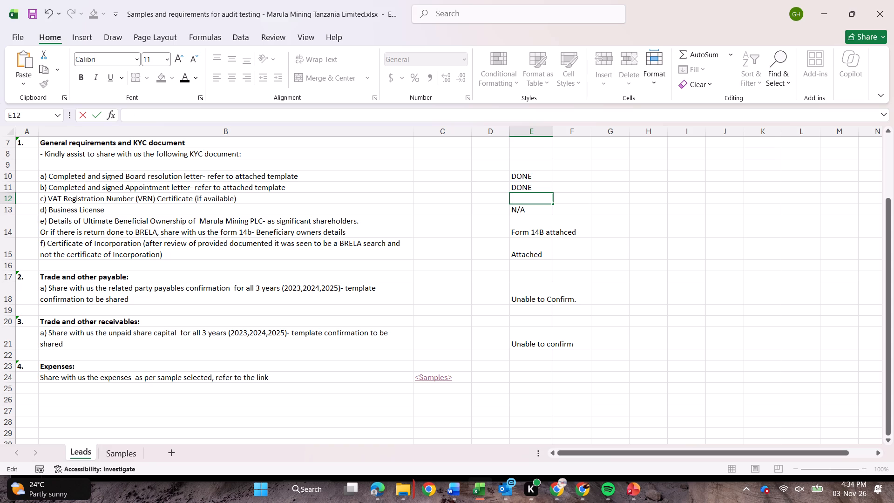
pyautogui.press('c')
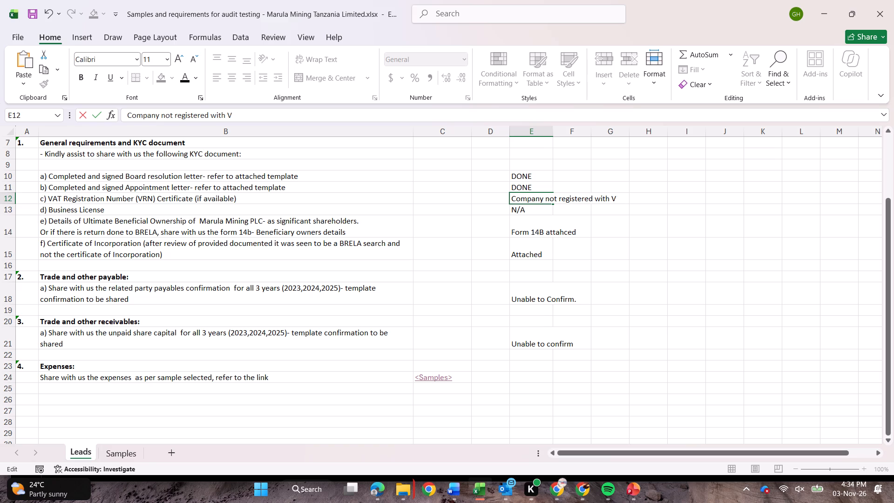
pyautogui.click(706, 244)
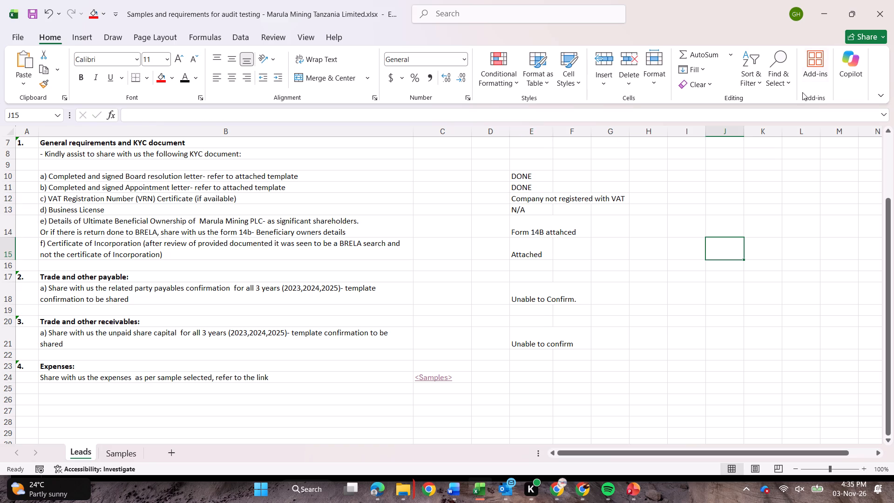
# Switch back to Edge and go from the 24-04-23 folder up through Amended Agreements to Kinusi's Commercial Agreements folder.
pyautogui.click(819, 16)
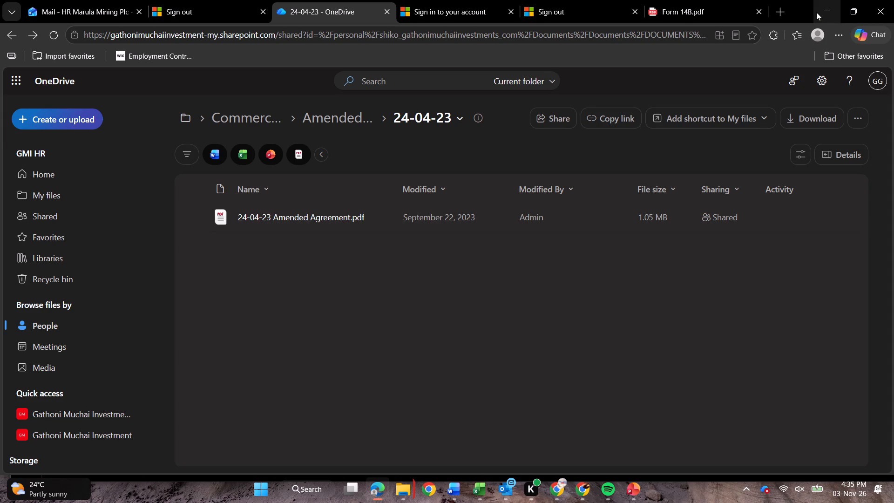
pyautogui.click(321, 119)
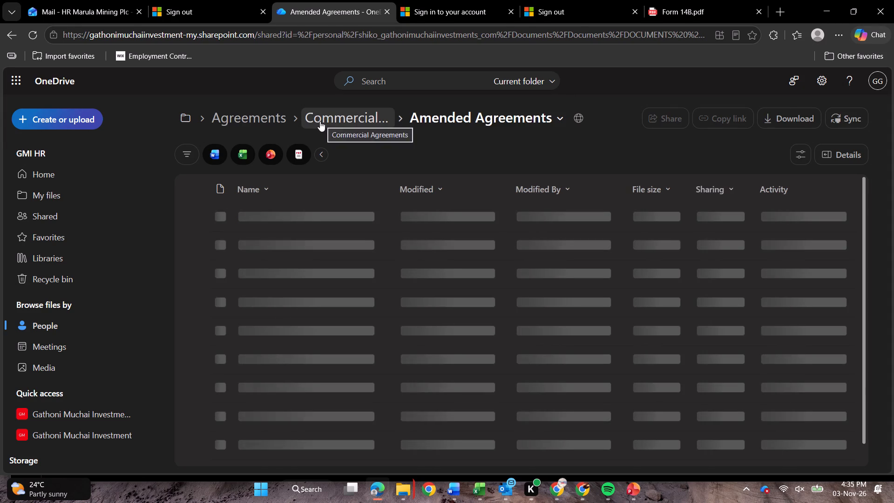
pyautogui.click(270, 117)
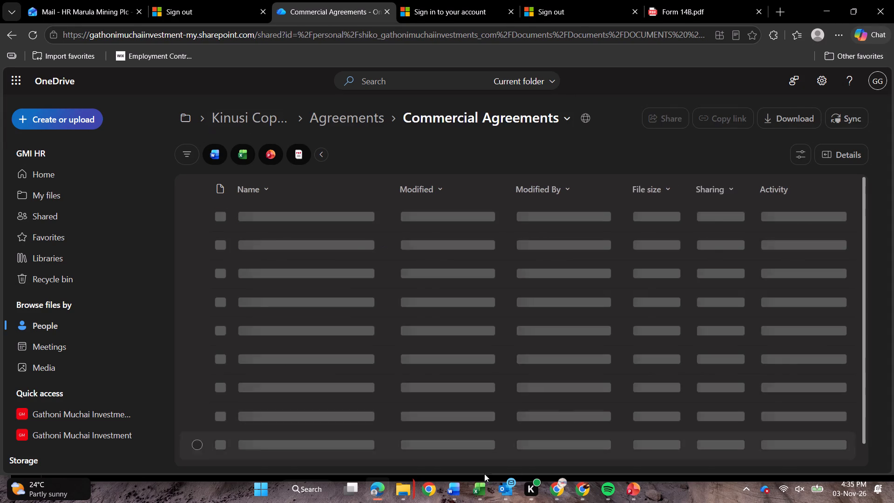
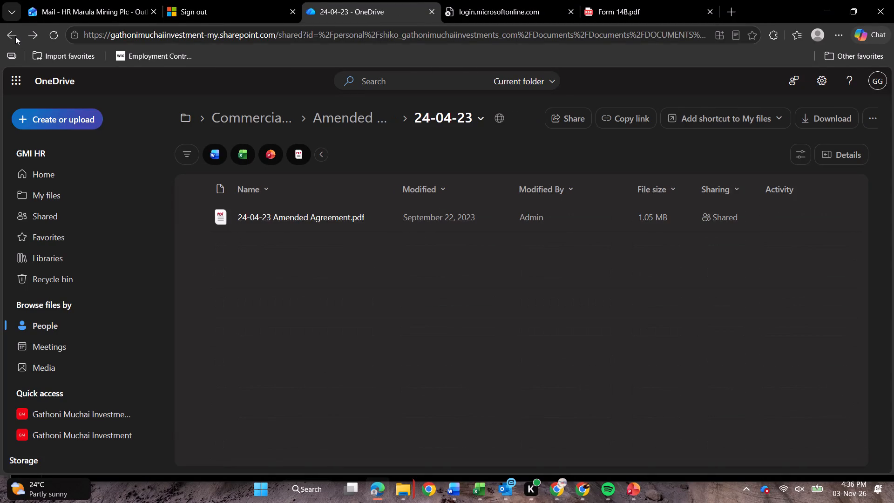
# Leave Kinusi's Amended Agreements and open the Binding Term Sheet folder under TAKELA MINING TANZANIA in Projects and Investments.
pyautogui.click(15, 36)
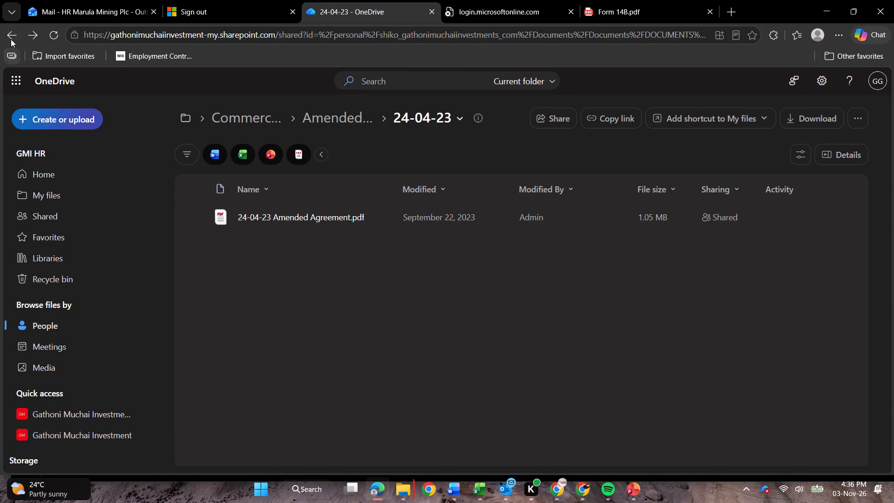
pyautogui.click(11, 39)
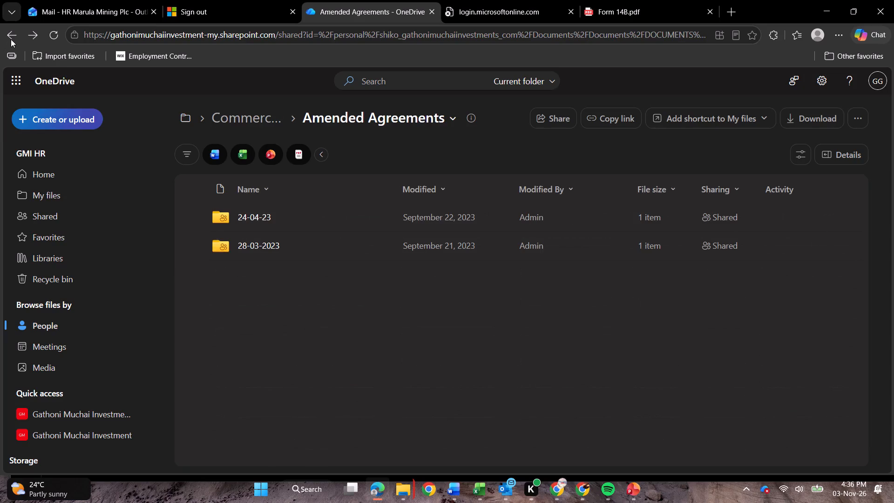
pyautogui.click(11, 39)
pyautogui.click(240, 117)
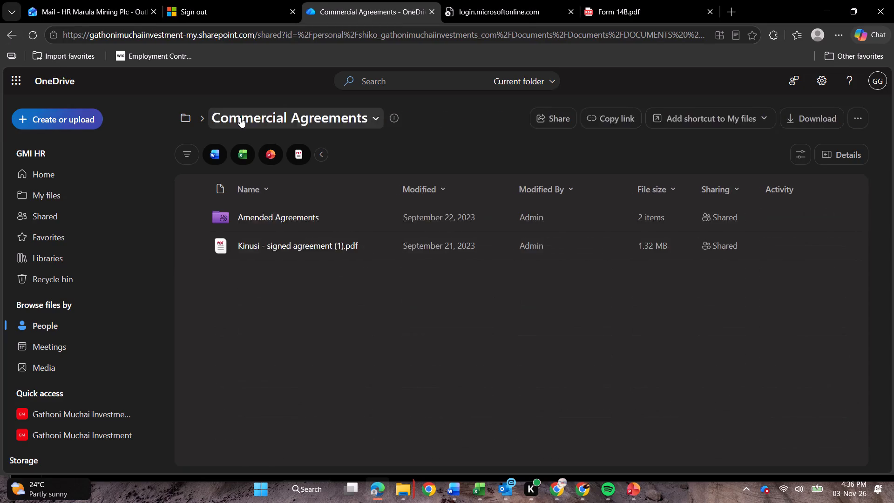
pyautogui.click(323, 120)
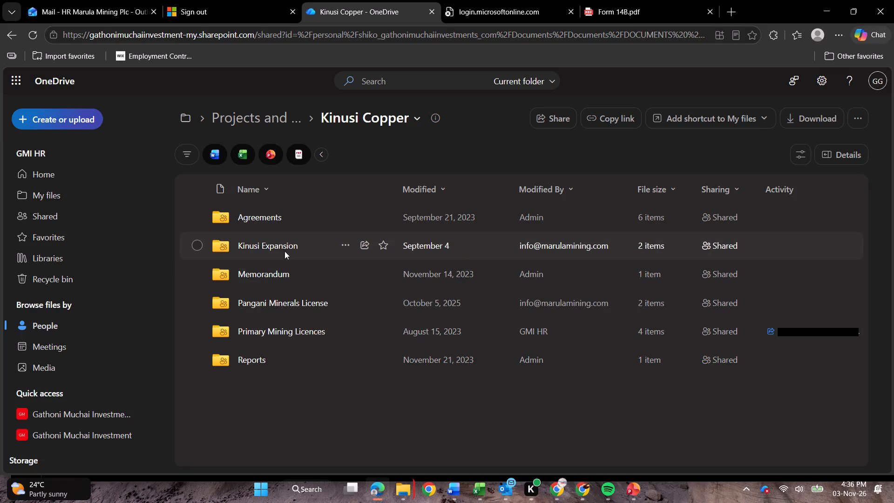
pyautogui.click(278, 124)
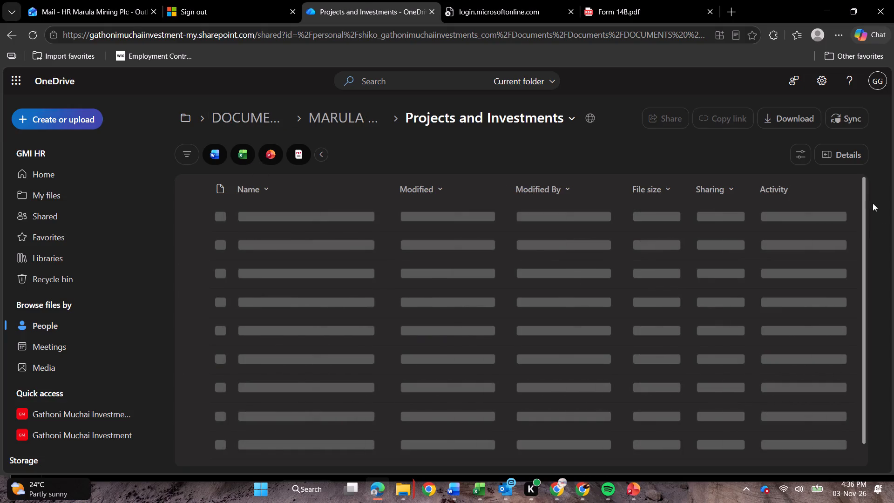
pyautogui.moveTo(865, 190); pyautogui.dragTo(859, 248)
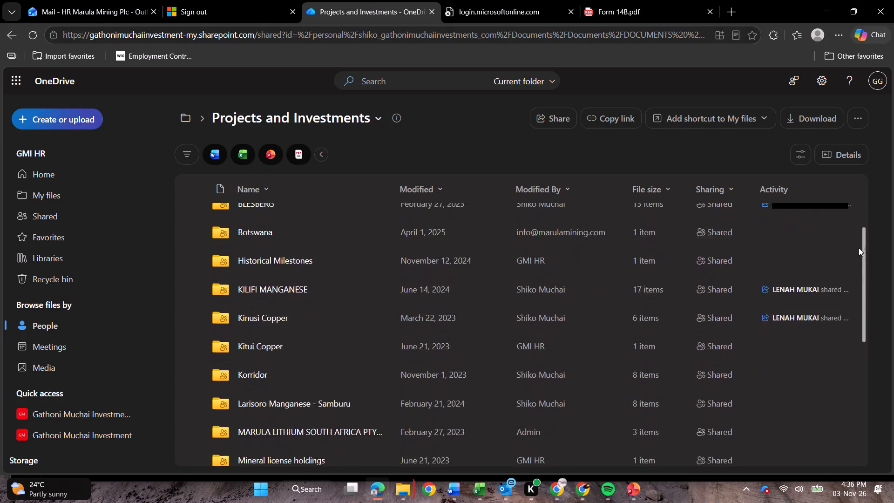
pyautogui.moveTo(859, 248); pyautogui.dragTo(842, 360)
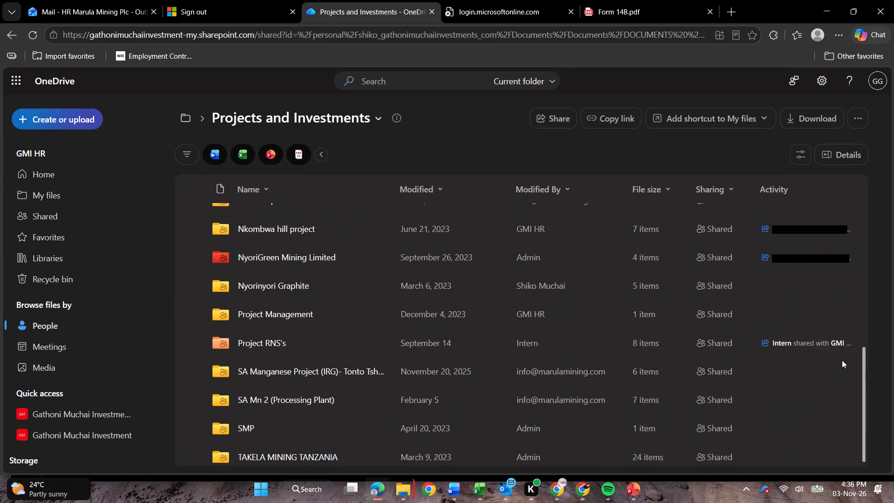
pyautogui.moveTo(842, 360); pyautogui.dragTo(840, 381)
pyautogui.doubleClick(271, 456)
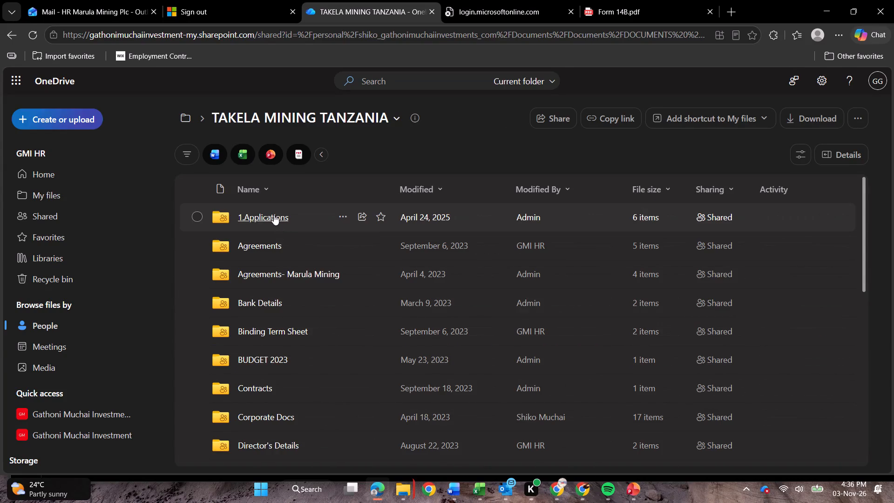
pyautogui.doubleClick(263, 332)
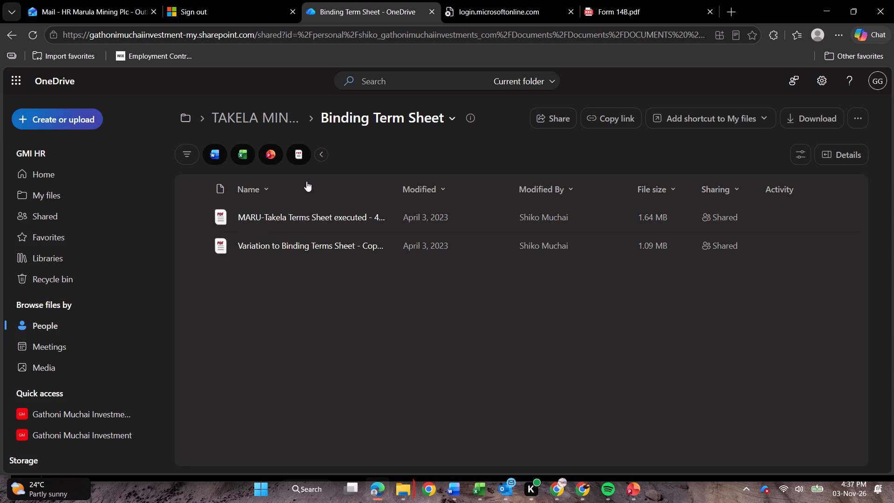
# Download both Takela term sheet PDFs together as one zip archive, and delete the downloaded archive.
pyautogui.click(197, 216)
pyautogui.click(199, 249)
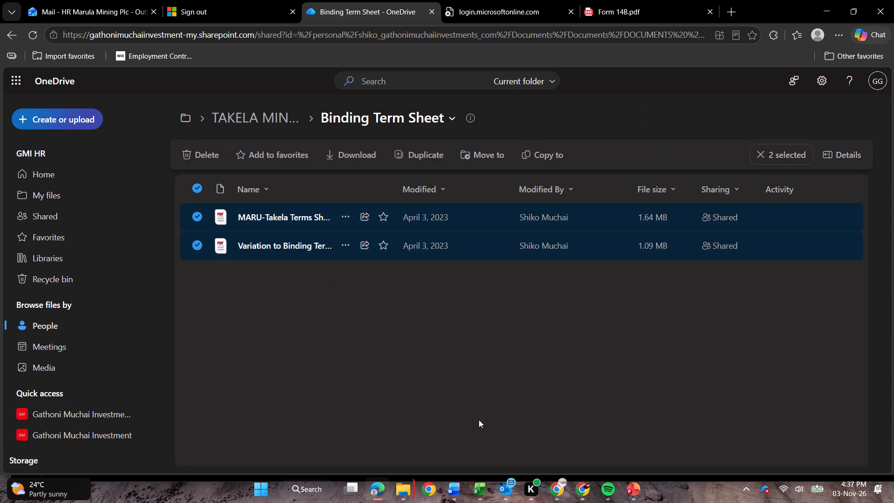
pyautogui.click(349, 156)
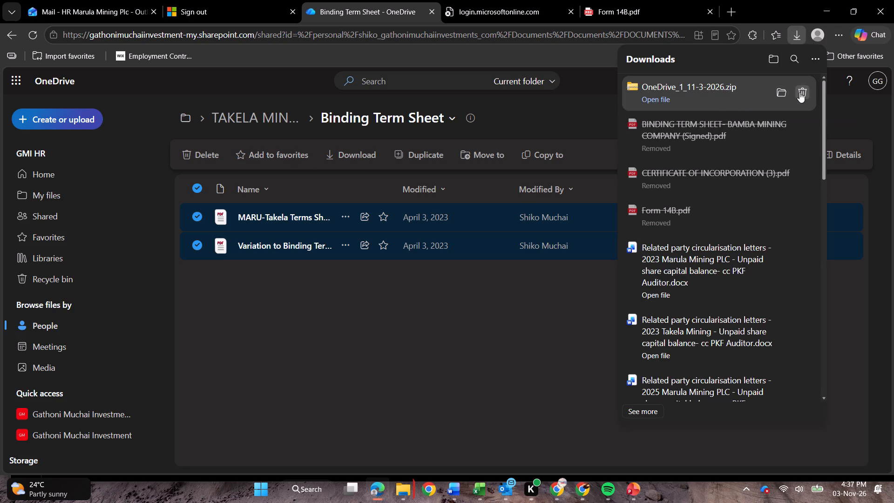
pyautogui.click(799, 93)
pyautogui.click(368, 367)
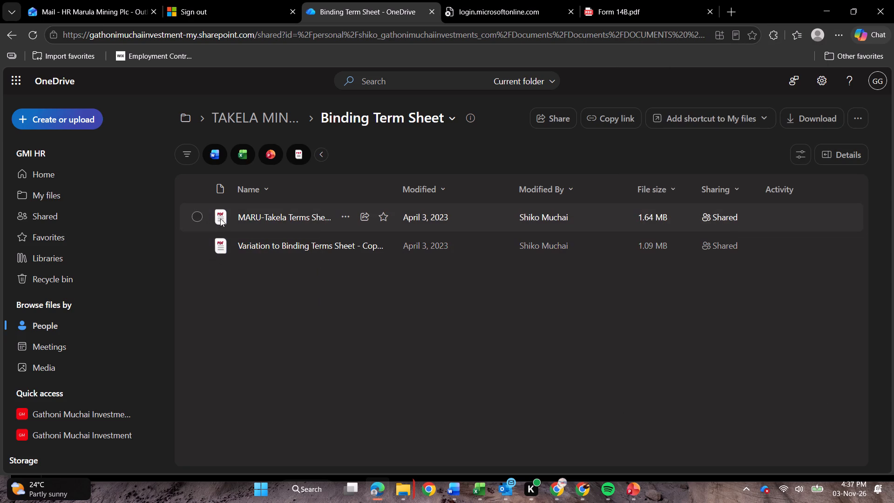
# Download the MARU-Takela Terms Sheet executed - 49% PDF and the Variation to Binding Terms Sheet - Copper PDF as separate files.
pyautogui.click(201, 215)
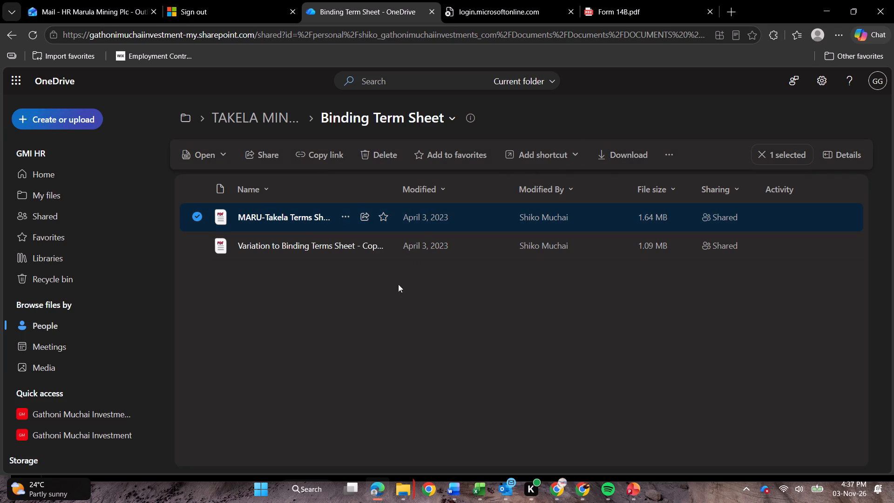
pyautogui.click(621, 154)
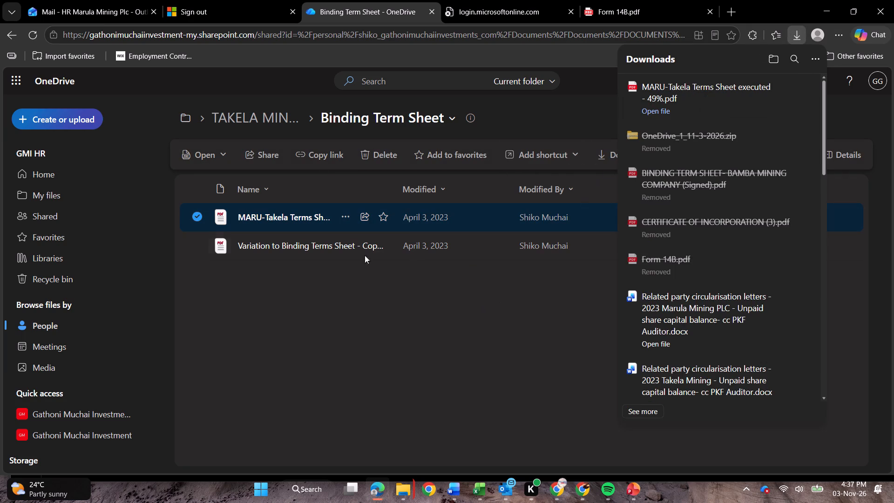
pyautogui.click(190, 240)
pyautogui.click(200, 218)
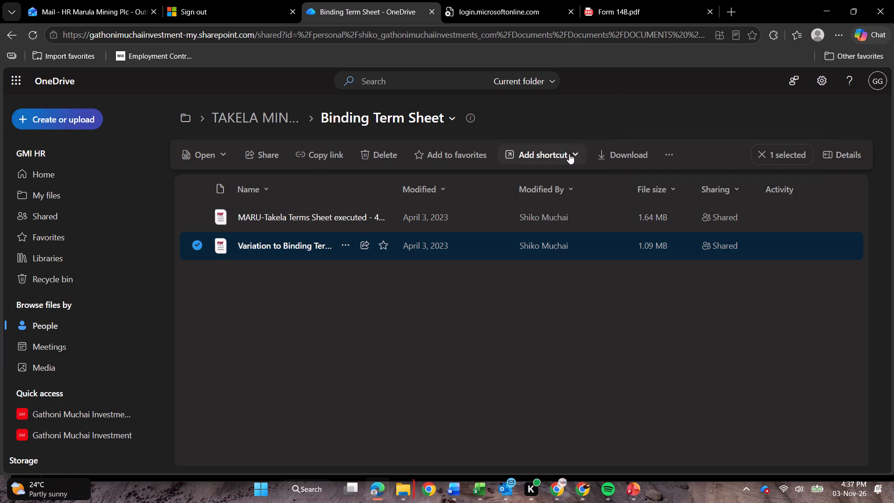
pyautogui.click(627, 154)
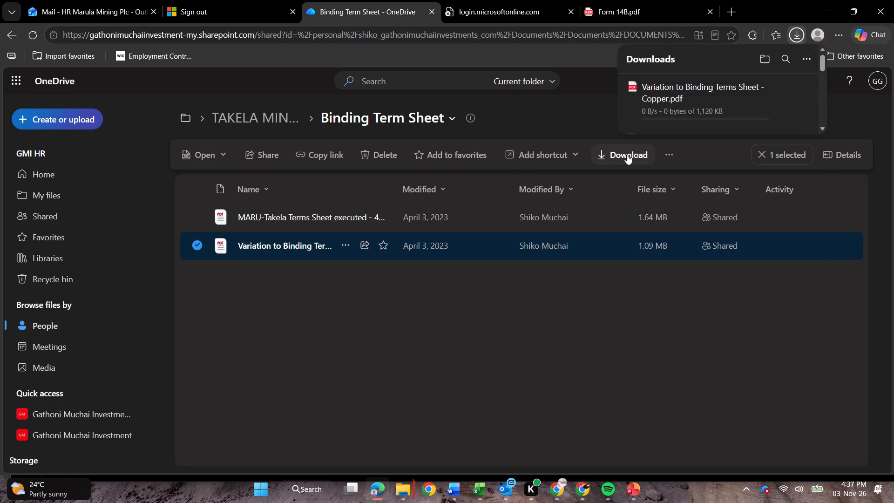
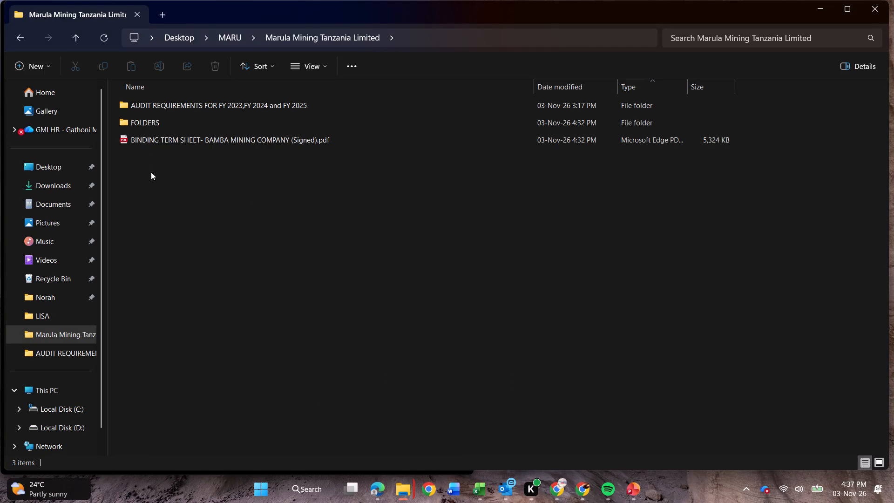
# Create a new folder with its default name inside FOLDERS, and return to the Marula Mining Tanzania Limited folder.
pyautogui.doubleClick(152, 128)
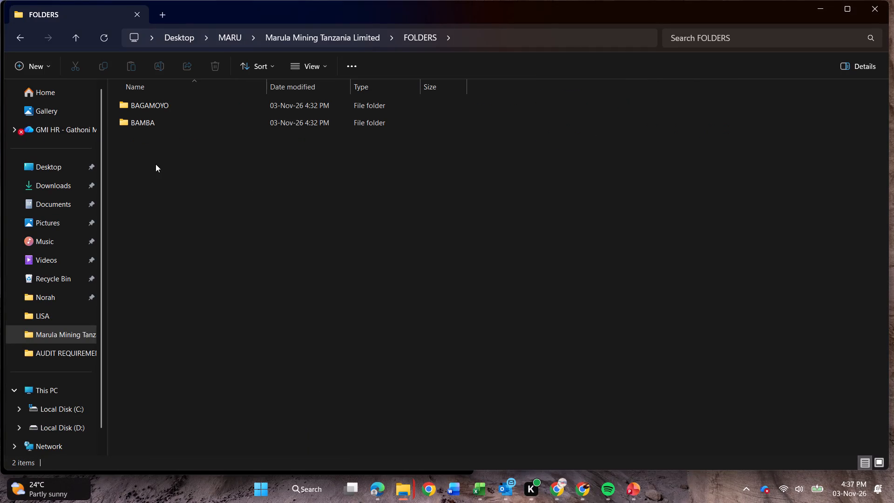
pyautogui.rightClick(156, 164)
pyautogui.click(228, 260)
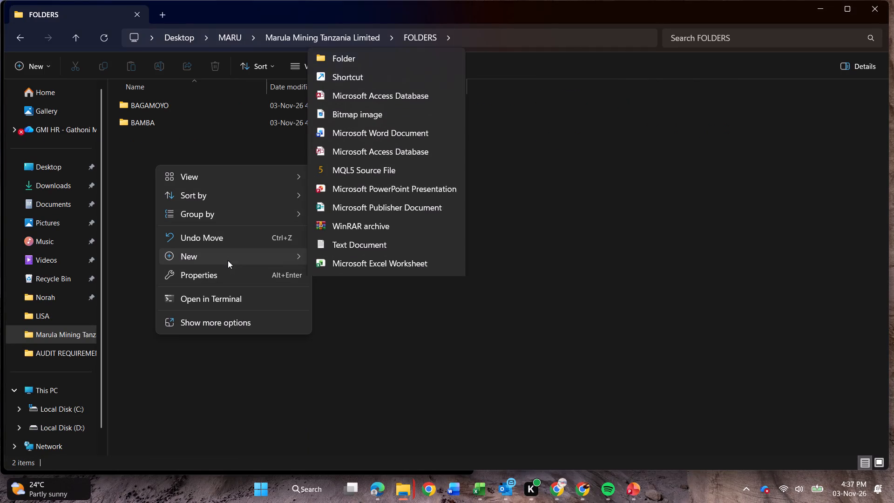
pyautogui.click(338, 36)
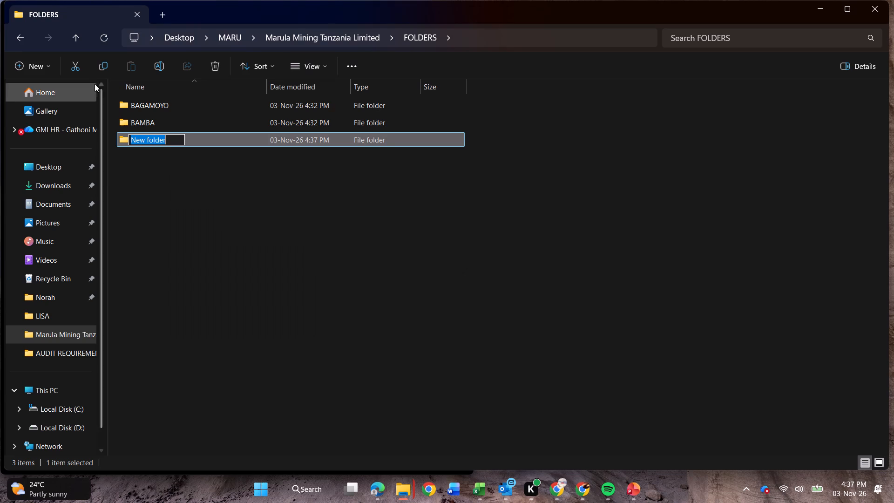
pyautogui.click(297, 36)
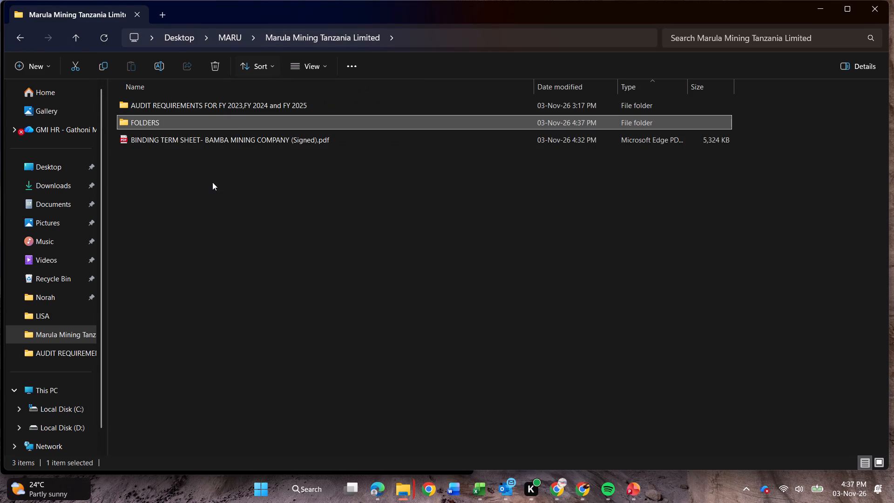
pyautogui.click(171, 143)
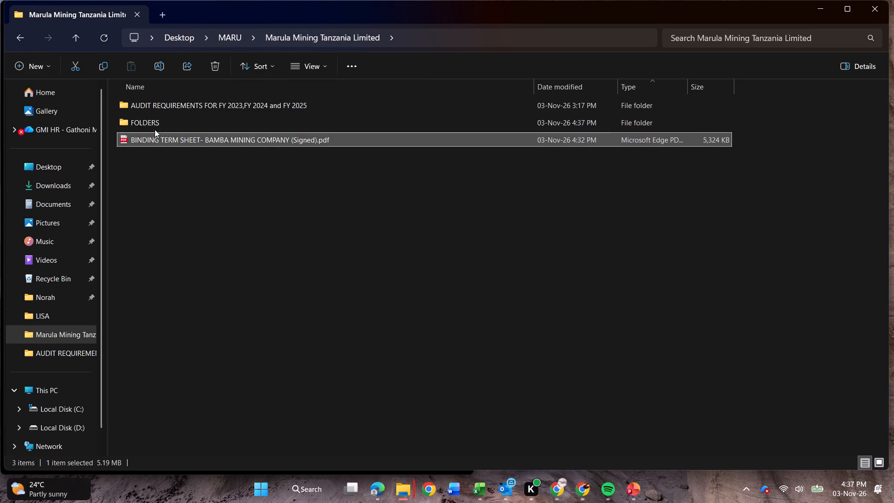
# Create a folder named BINDING TERM SHEETS TAKELA in Marula Mining Tanzania Limited.
pyautogui.rightClick(144, 189)
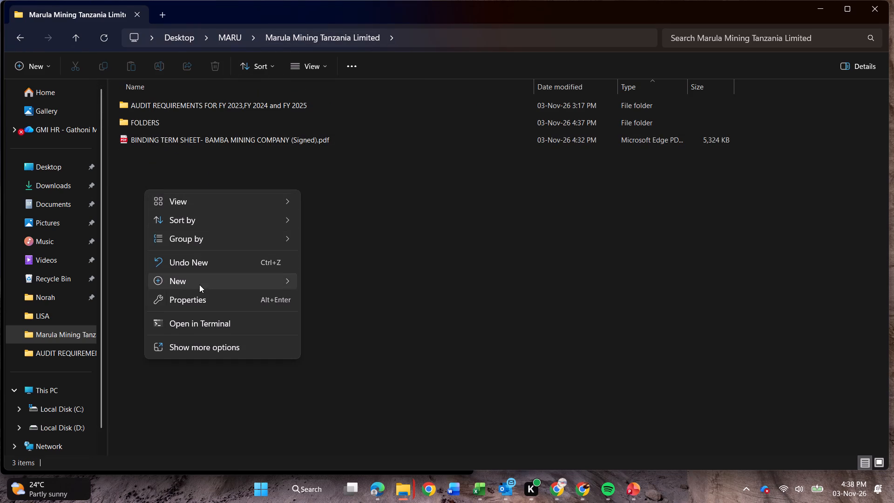
pyautogui.click(199, 285)
pyautogui.click(339, 57)
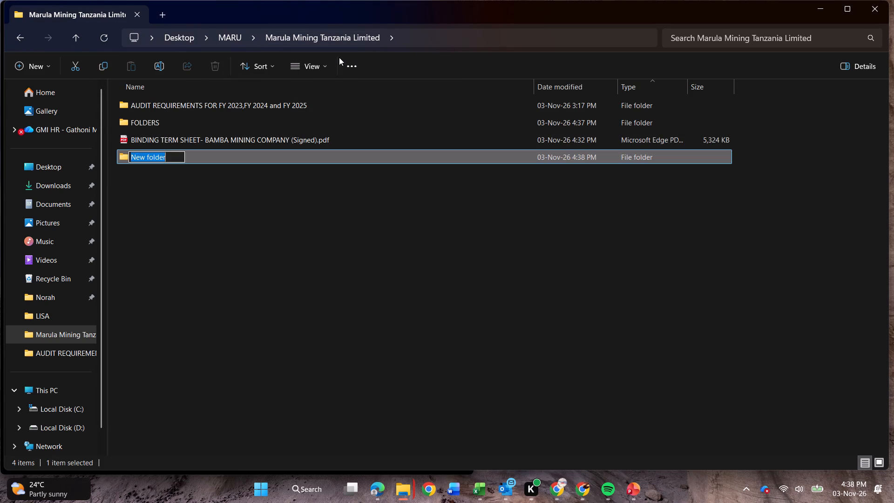
pyautogui.press('BackSpace')
pyautogui.write('BINI')
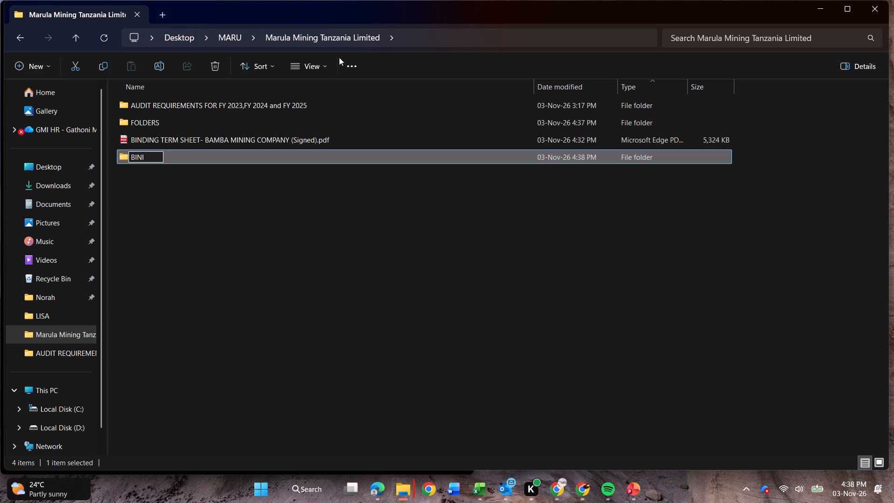
pyautogui.press('d')
pyautogui.press('BackSpace')
pyautogui.press('BackSpace')
pyautogui.write('DING')
pyautogui.press('space')
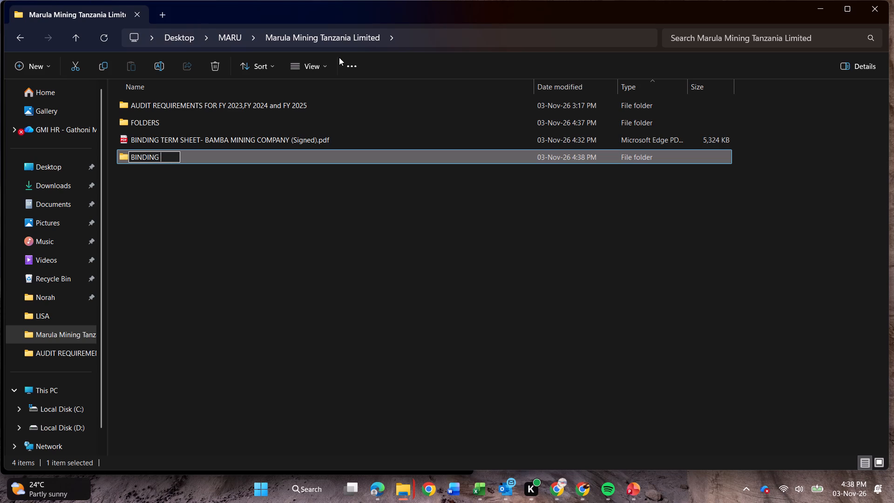
pyautogui.write('TERM SHEERS')
pyautogui.press('space')
pyautogui.press('BackSpace')
pyautogui.press('BackSpace')
pyautogui.press('BackSpace')
pyautogui.write('TS TAKELA')
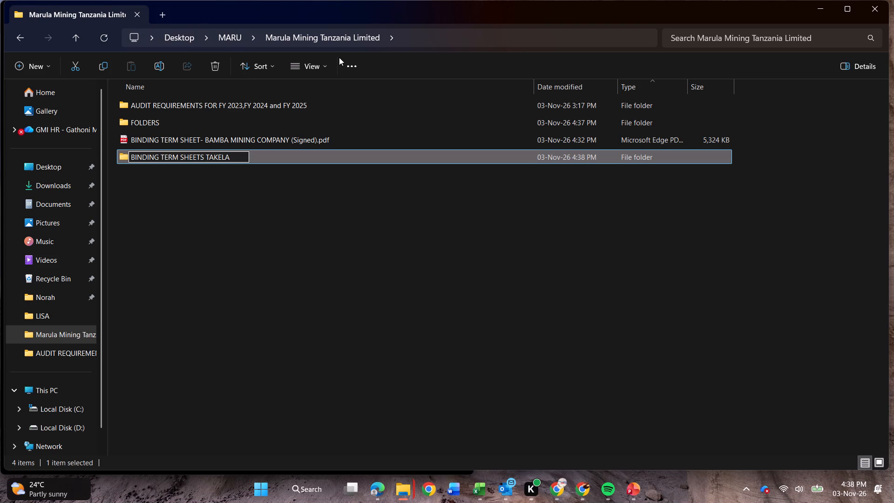
pyautogui.click(261, 365)
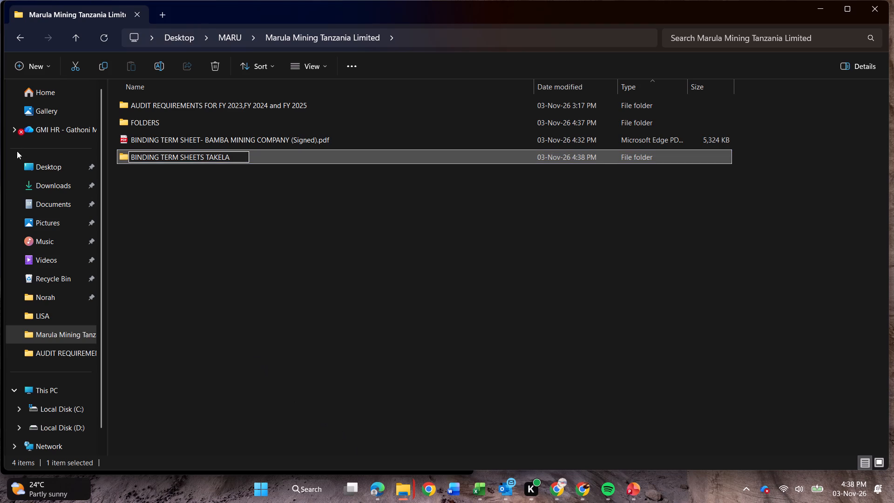
# Move the MARU-Takela Terms Sheet executed - 49% and Variation to Binding Terms Sheet - Copper PDFs from Downloads into BINDING TERM SHEETS TAKELA.
pyautogui.click(55, 187)
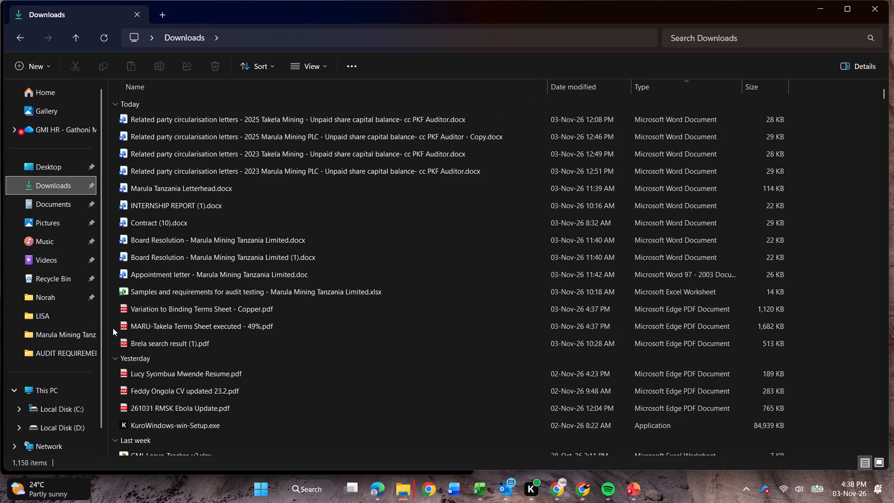
pyautogui.moveTo(111, 307); pyautogui.dragTo(119, 324)
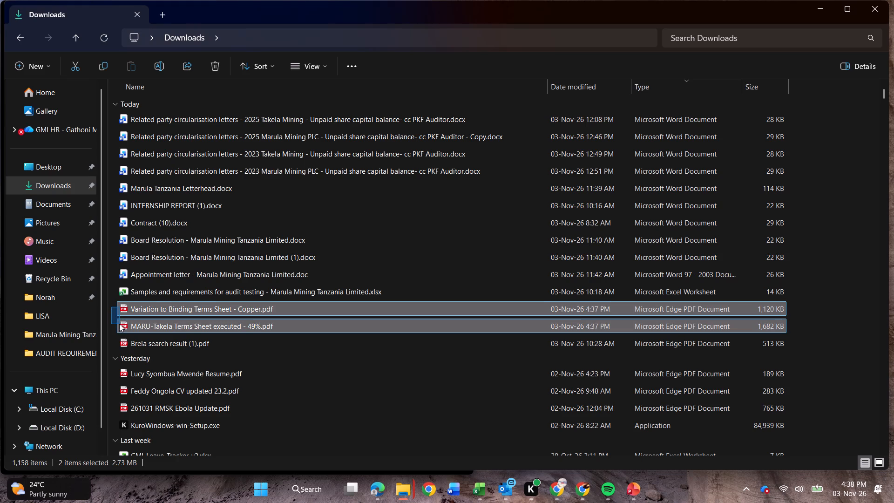
pyautogui.moveTo(119, 324); pyautogui.dragTo(121, 326)
pyautogui.moveTo(152, 310); pyautogui.dragTo(116, 281)
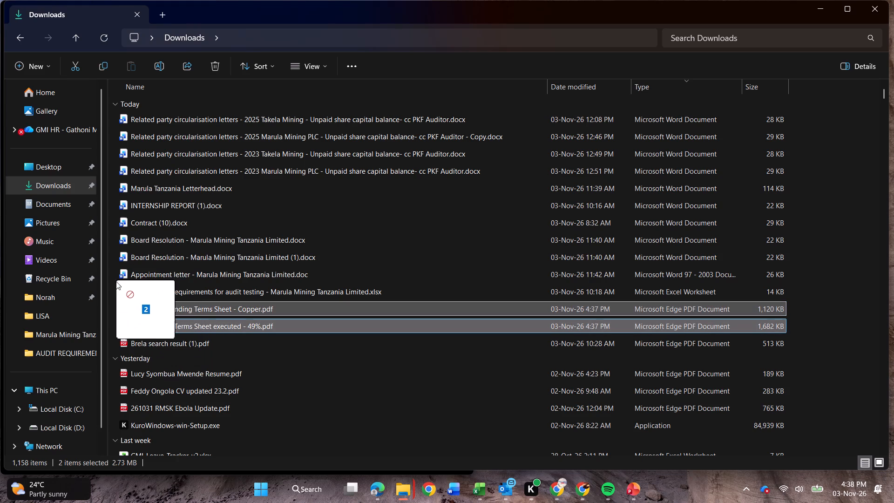
pyautogui.moveTo(116, 281); pyautogui.dragTo(72, 333)
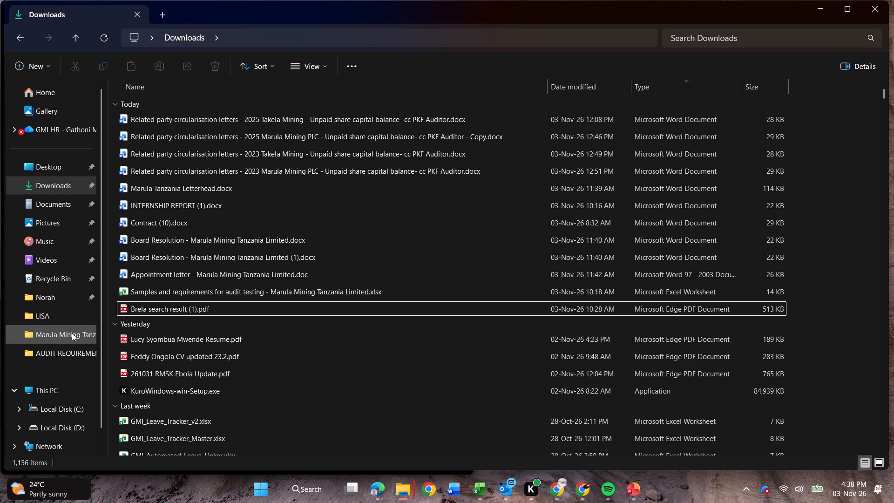
pyautogui.click(72, 333)
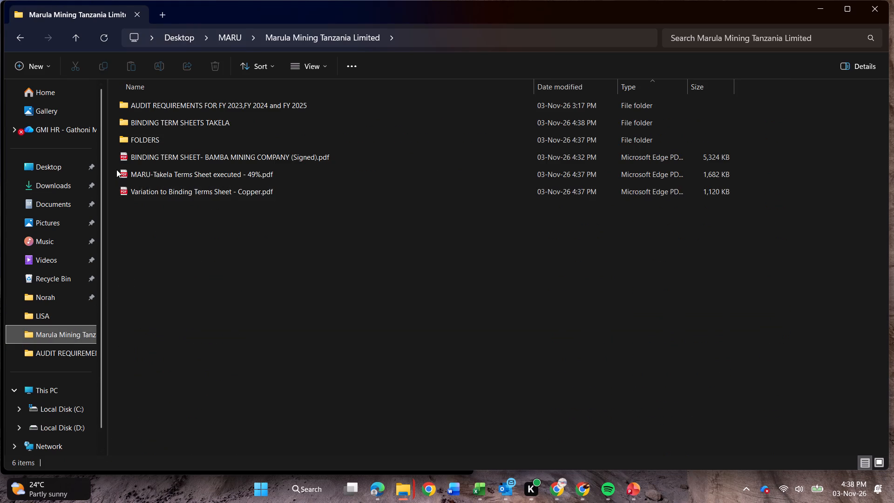
pyautogui.moveTo(116, 170); pyautogui.dragTo(129, 193)
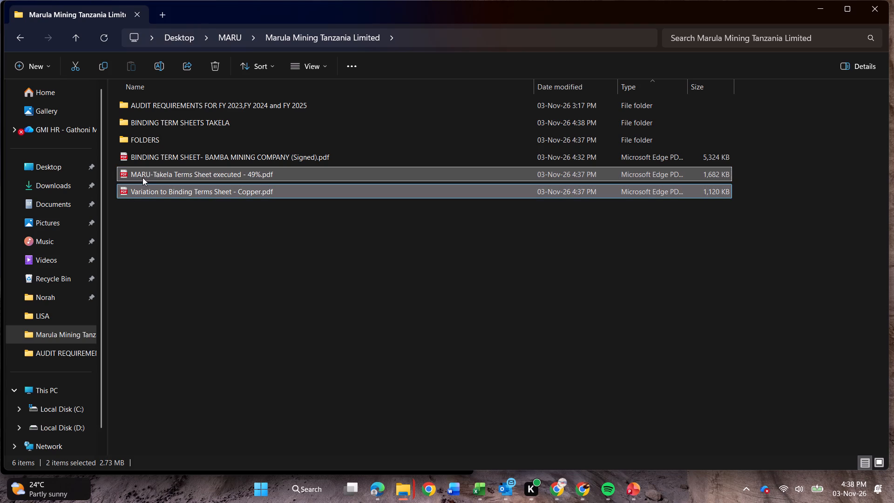
pyautogui.moveTo(142, 177); pyautogui.dragTo(194, 128)
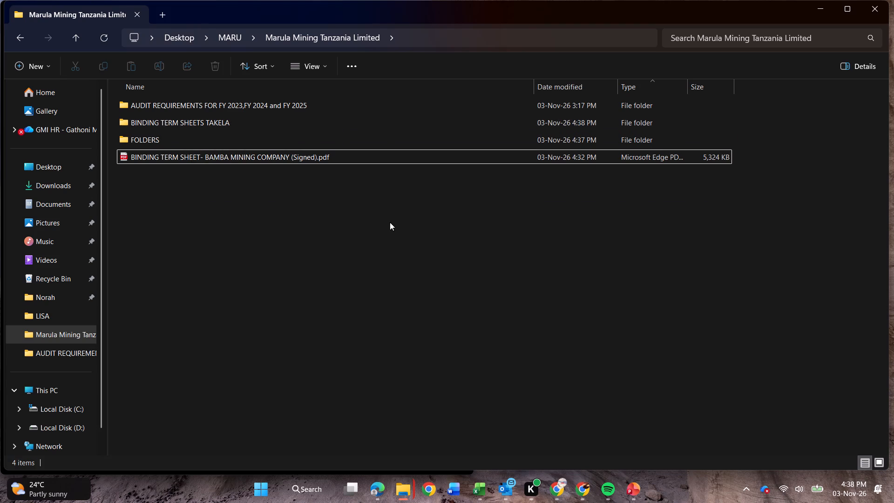
# Create a folder named BINDING TERM SHEET NYORI NYORI in Marula Mining Tanzania Limited.
pyautogui.rightClick(326, 257)
pyautogui.click(386, 341)
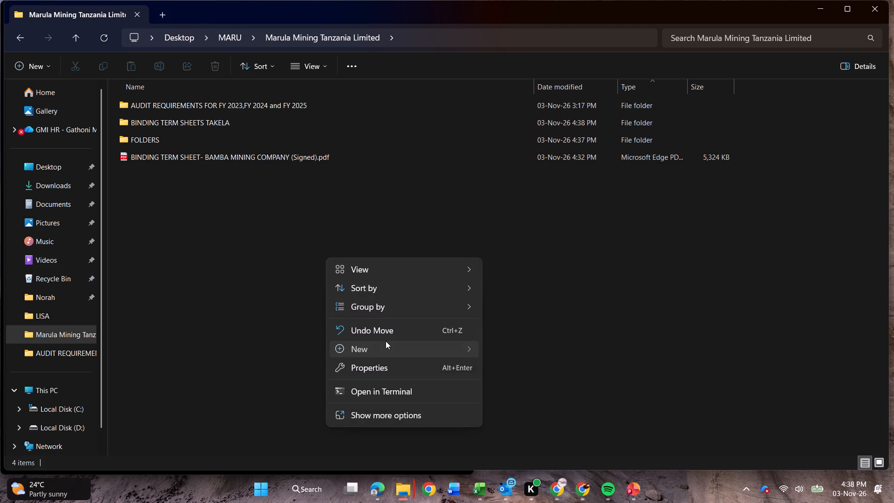
pyautogui.click(541, 122)
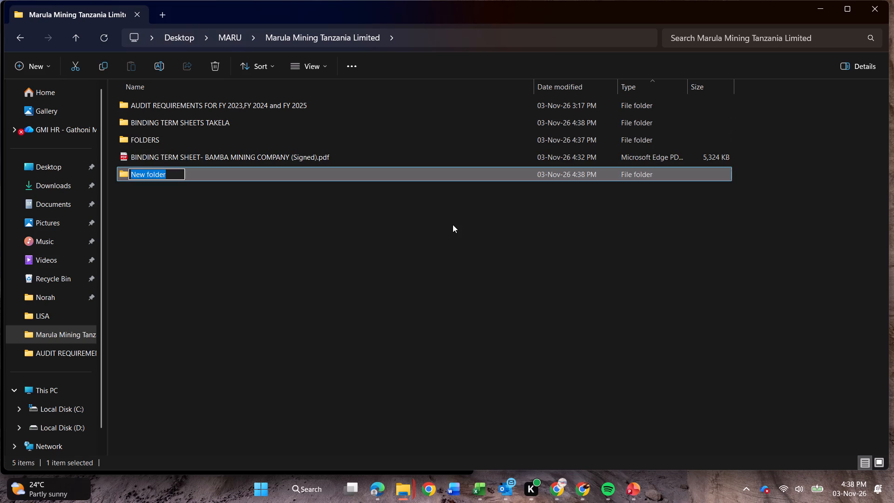
pyautogui.press('Delete')
pyautogui.write('BINDINF')
pyautogui.press('BackSpace')
pyautogui.write('G TERM SHEET')
pyautogui.press('space')
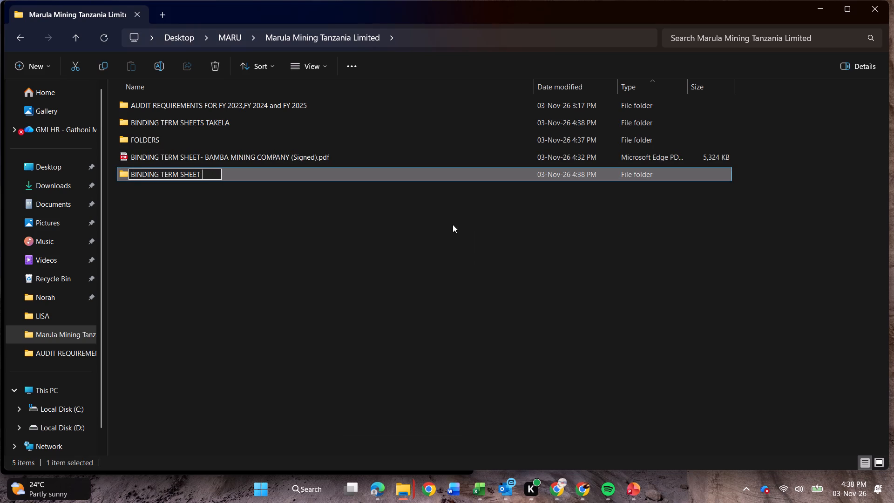
pyautogui.press('space')
pyautogui.write('B')
pyautogui.press('BackSpace')
pyautogui.write('NUO')
pyautogui.press('BackSpace')
pyautogui.press('BackSpace')
pyautogui.write('YORI')
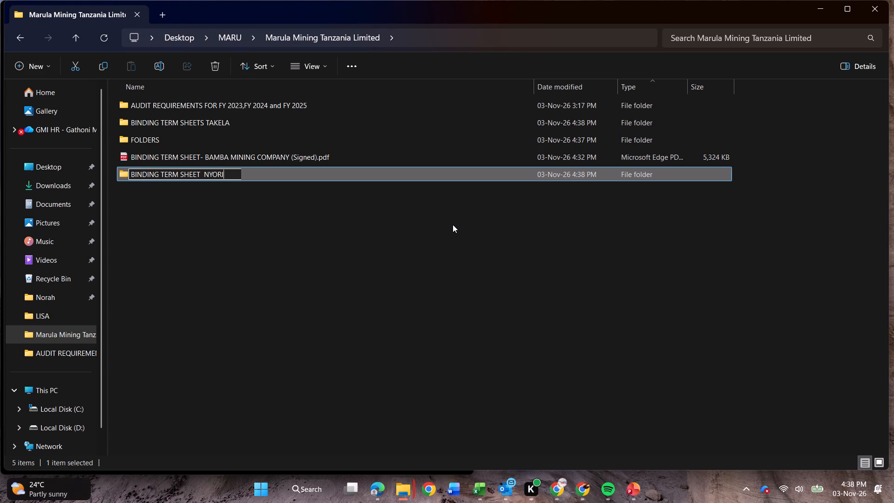
pyautogui.press('space')
pyautogui.press('BackSpace')
pyautogui.press('space')
pyautogui.write('NYORI')
pyautogui.press('space')
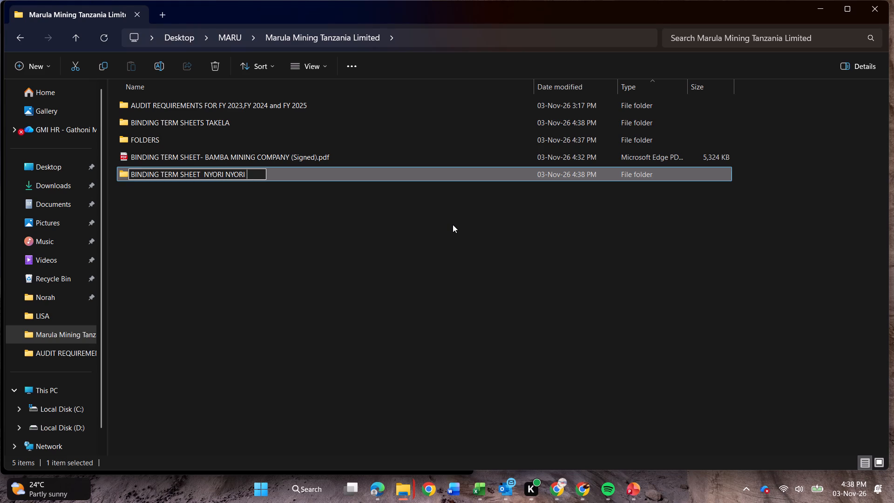
pyautogui.click(462, 260)
# Create a folder named BINDING TERM SHEET NYORINYORI GREEN in Marula Mining Tanzania Limited.
pyautogui.rightClick(431, 261)
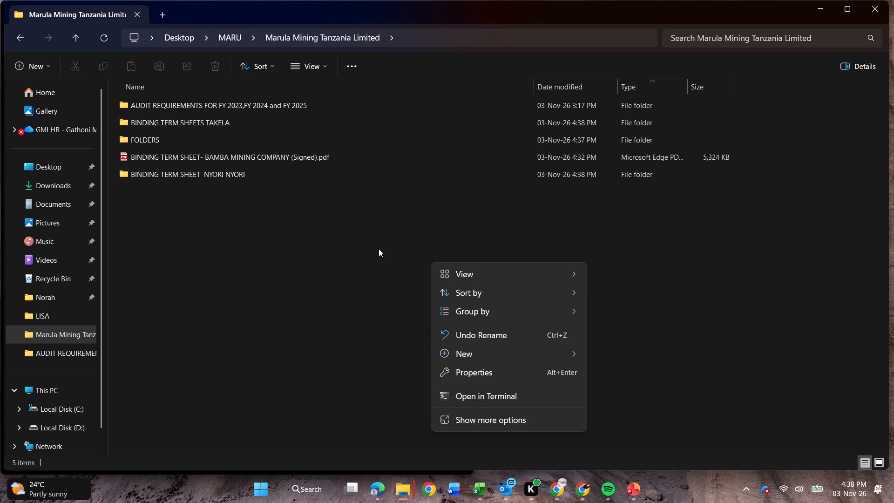
pyautogui.click(483, 353)
pyautogui.click(625, 127)
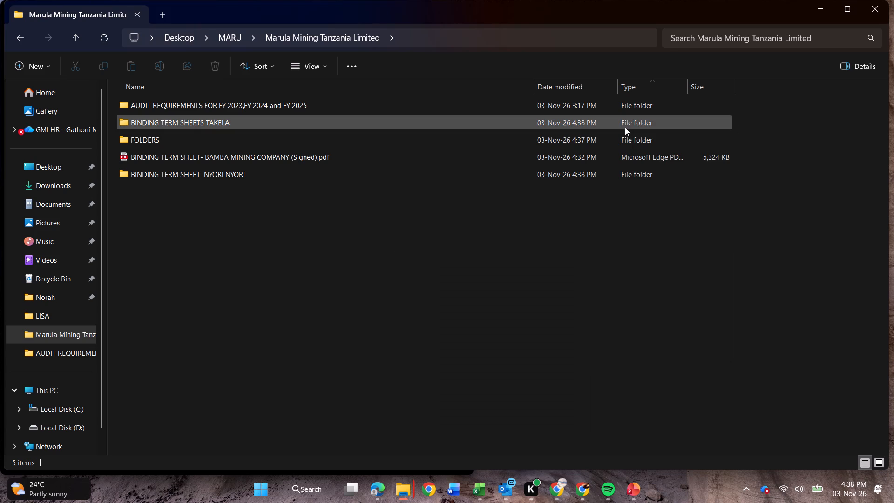
pyautogui.press('BackSpace')
pyautogui.write('BIN')
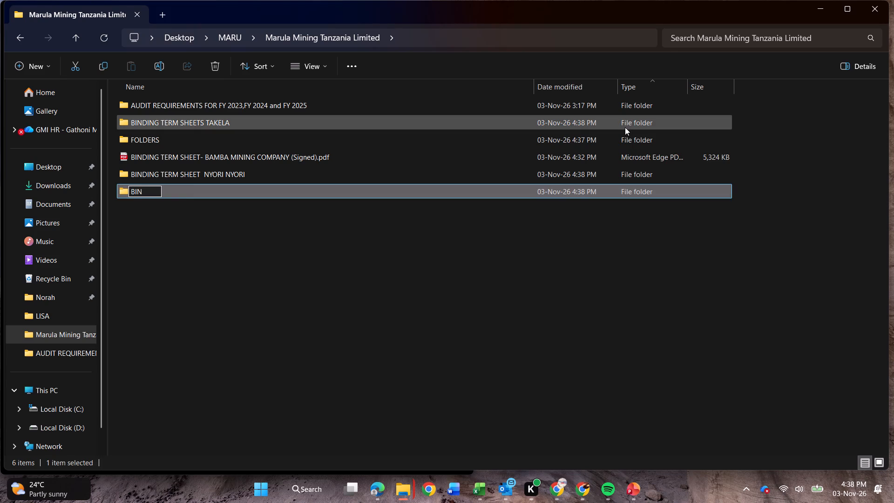
pyautogui.write('DING TERM SHEET BYOR')
pyautogui.press('BackSpace')
pyautogui.press('BackSpace')
pyautogui.press('BackSpace')
pyautogui.press('BackSpace')
pyautogui.write('NYORINYORI GREEE')
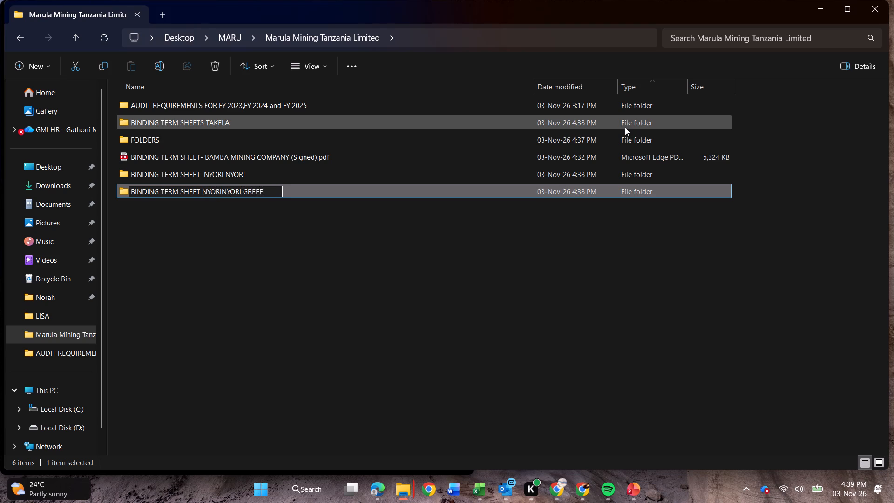
pyautogui.press('BackSpace')
pyautogui.press('n')
pyautogui.click(580, 354)
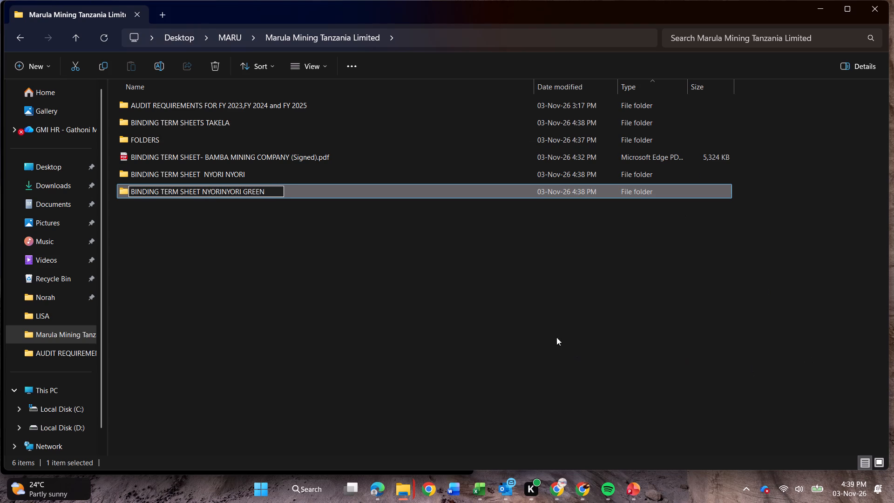
# Create a folder named BINDING TERM SHEET BAGAMOYO in Marula Mining Tanzania Limited.
pyautogui.rightClick(486, 284)
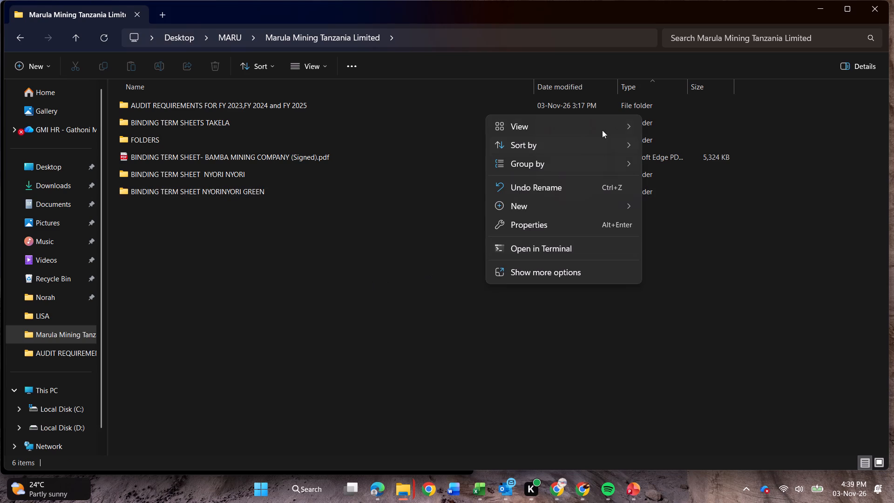
pyautogui.click(562, 206)
pyautogui.click(665, 204)
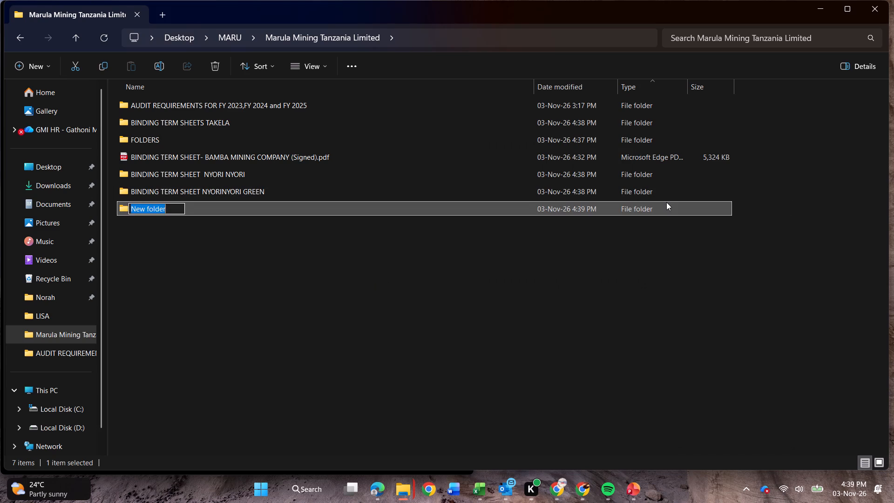
pyautogui.press('BackSpace')
pyautogui.write('BINDING TERM SHEET')
pyautogui.press('space')
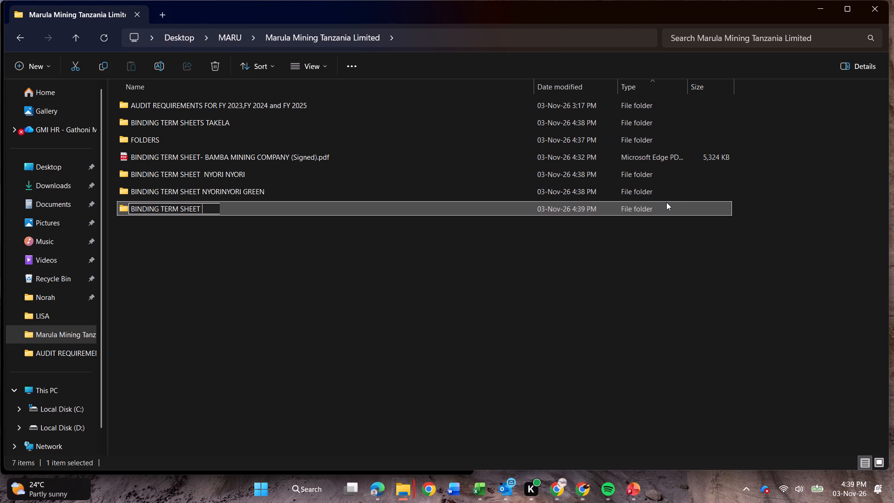
pyautogui.write('BAGAN')
pyautogui.press('BackSpace')
pyautogui.write('MOYO')
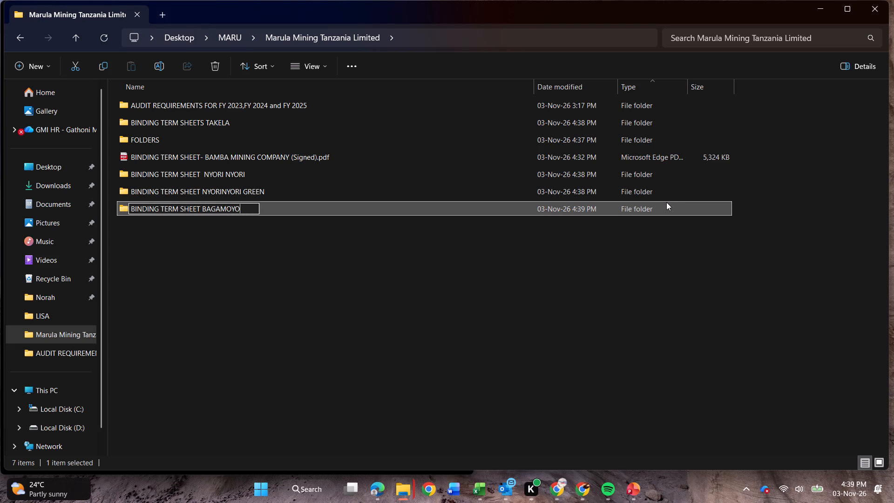
pyautogui.click(641, 288)
pyautogui.click(566, 320)
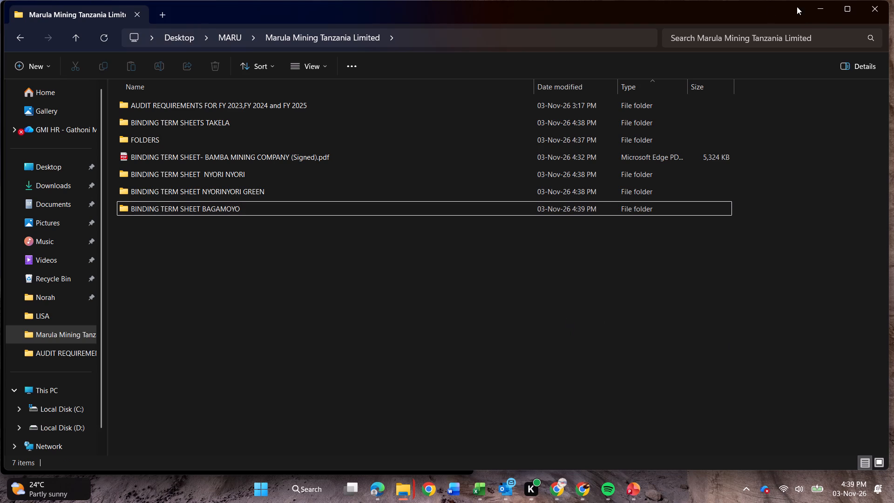
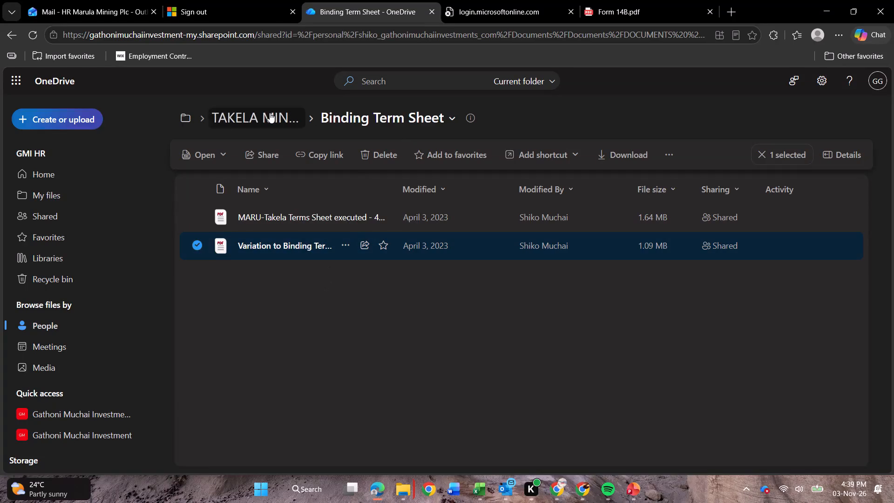
# Open Binding Term Sheet -16 Feb 2023.pdf from the Binding Term Sheet folder of the Nyorinyori Graphite project and examine its contents.
pyautogui.click(356, 118)
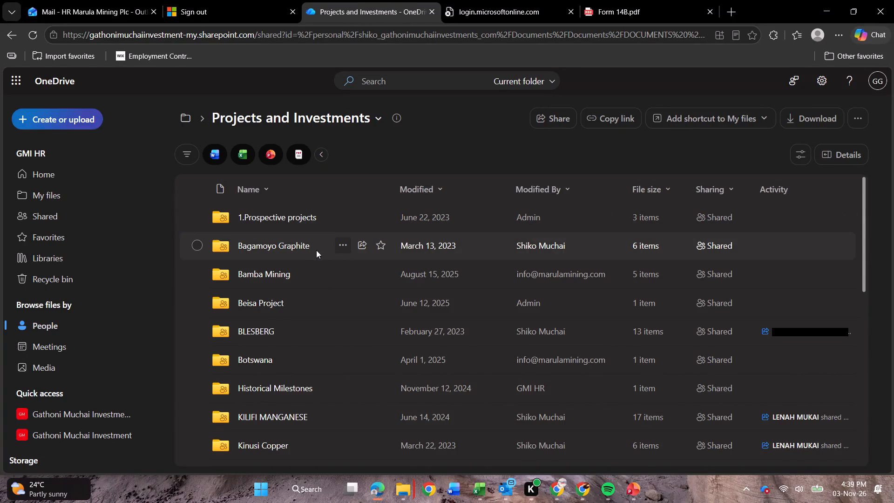
pyautogui.scroll(-3, 298, 350)
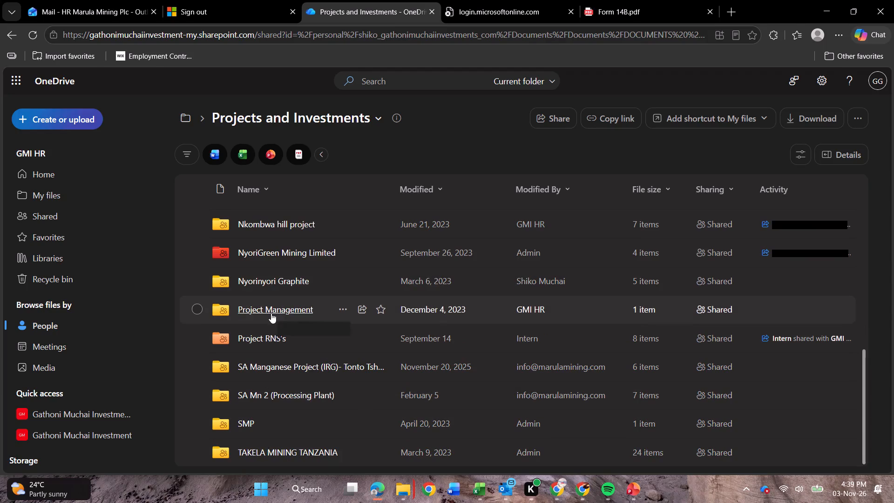
pyautogui.doubleClick(276, 282)
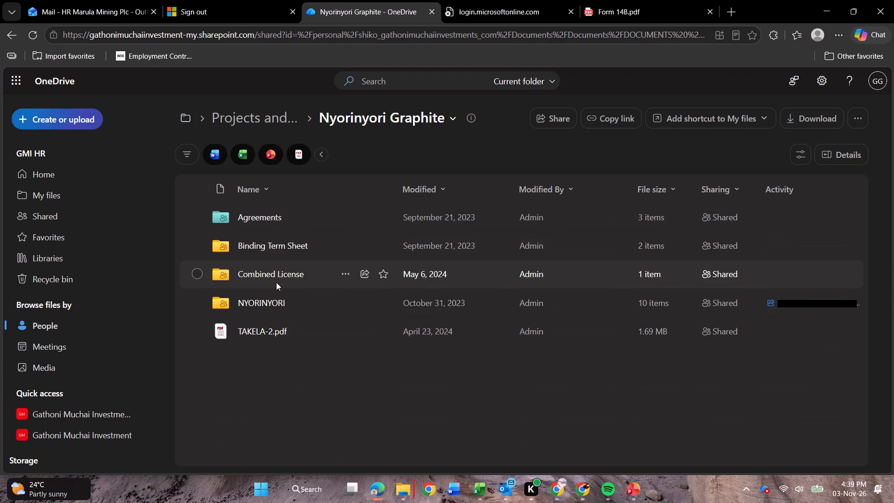
pyautogui.doubleClick(276, 247)
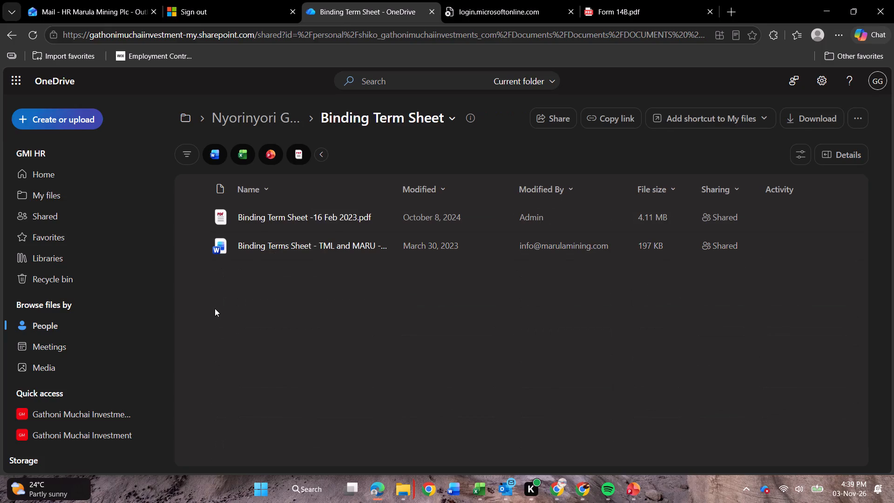
pyautogui.doubleClick(282, 219)
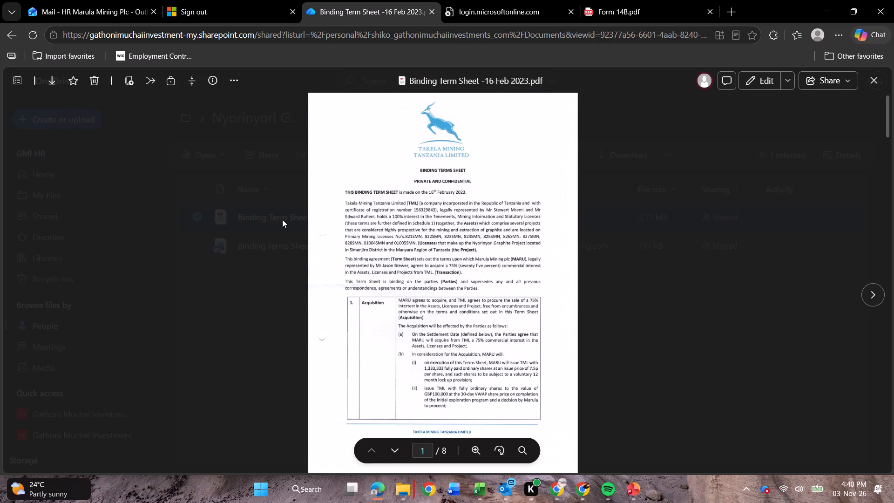
pyautogui.moveTo(887, 111); pyautogui.dragTo(888, 114)
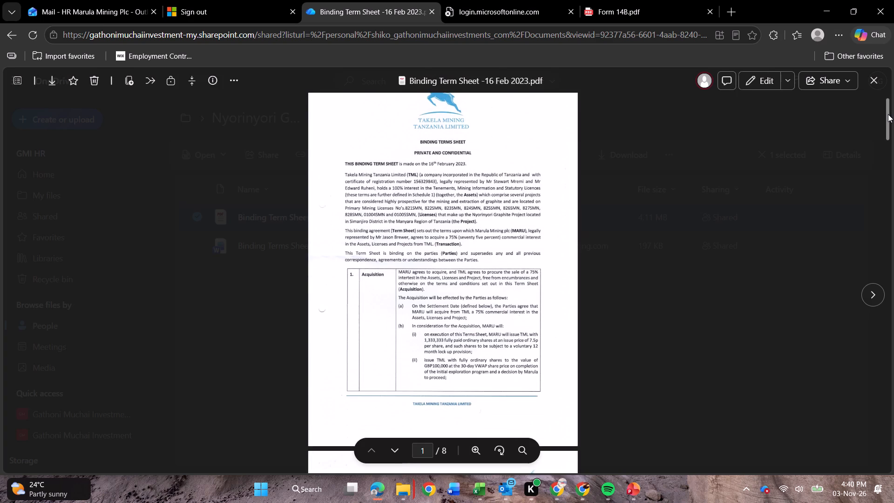
# Read through Binding Term Sheet -16 Feb 2023.pdf as far as its signature page and download the file.
pyautogui.moveTo(888, 114); pyautogui.dragTo(889, 116)
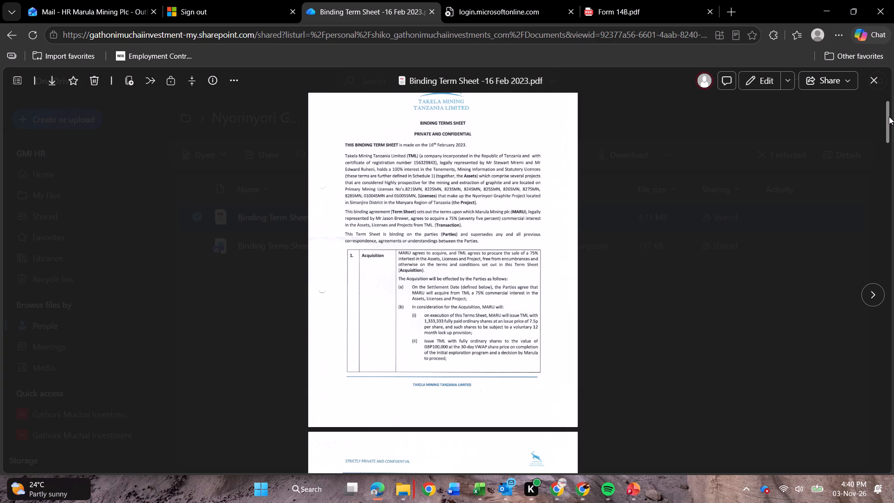
pyautogui.moveTo(889, 116); pyautogui.dragTo(888, 146)
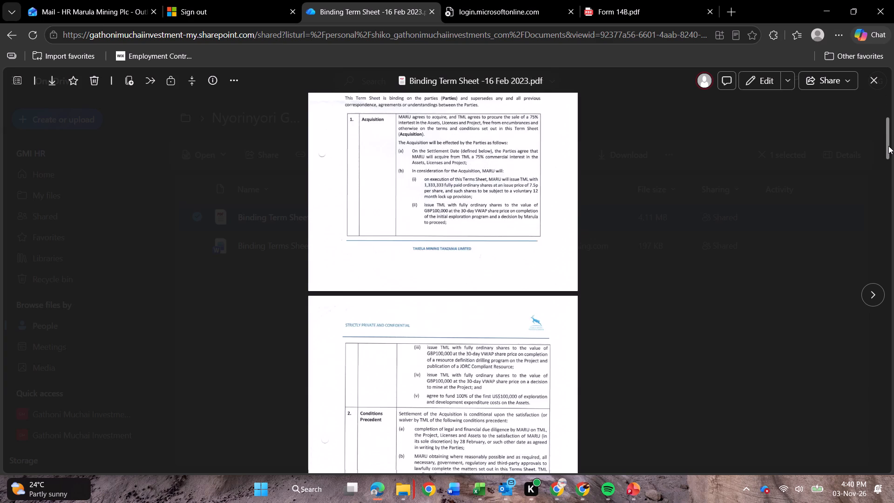
pyautogui.moveTo(888, 146); pyautogui.dragTo(888, 152)
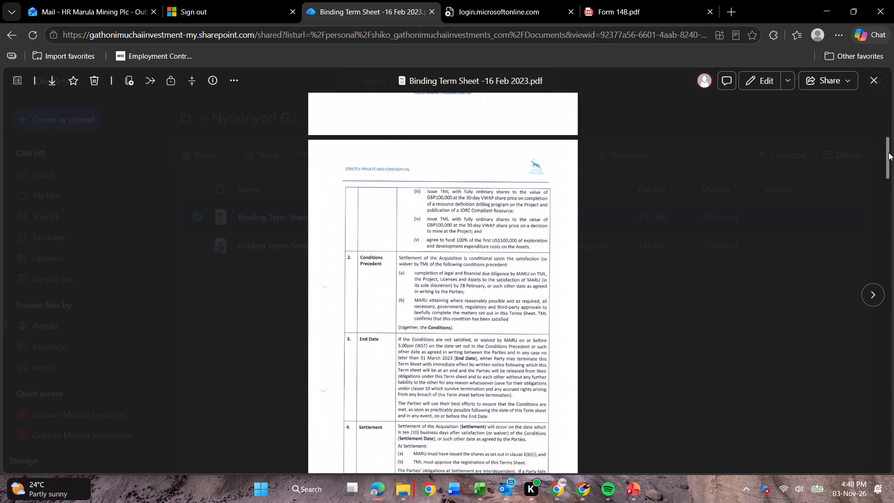
pyautogui.moveTo(888, 152); pyautogui.dragTo(893, 254)
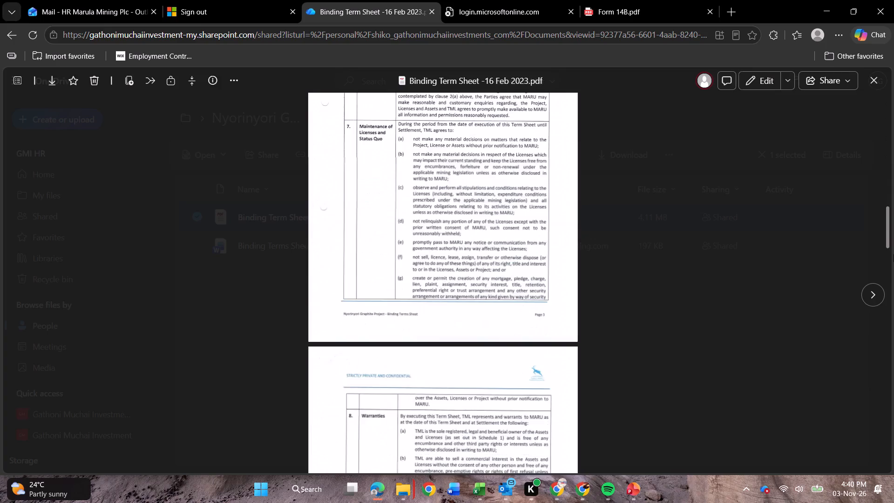
pyautogui.moveTo(893, 254); pyautogui.dragTo(893, 406)
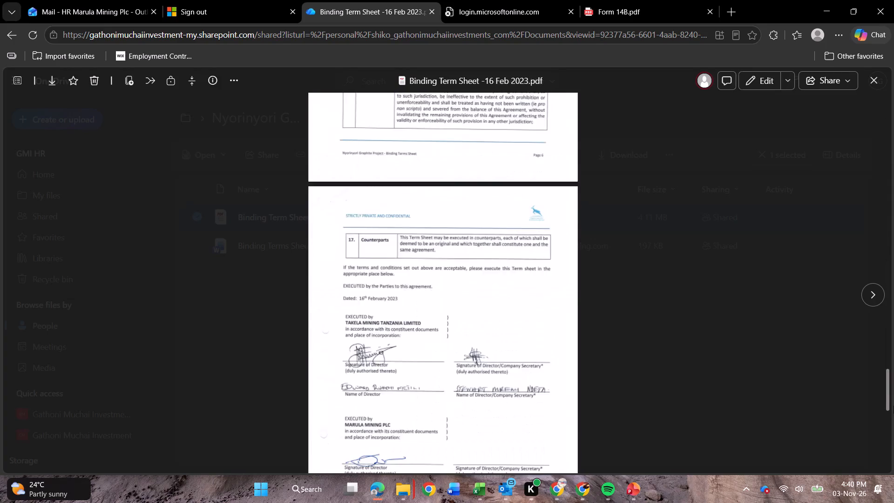
pyautogui.moveTo(893, 406); pyautogui.dragTo(885, 92)
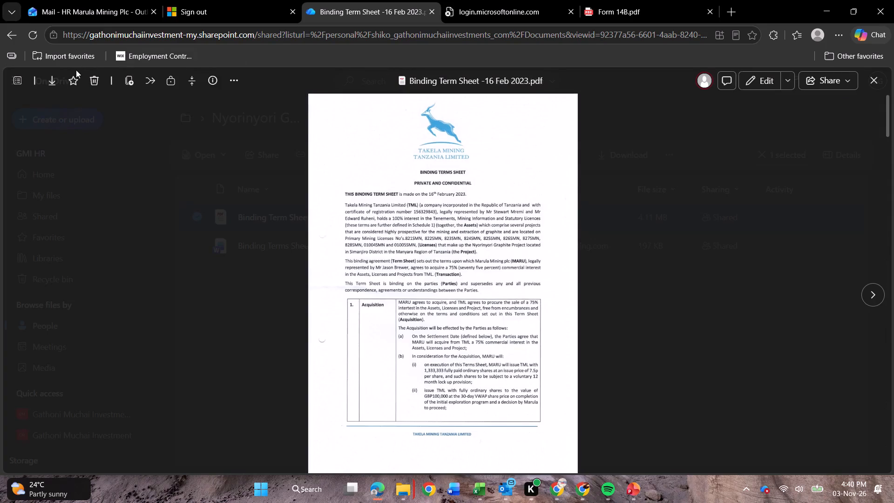
pyautogui.click(55, 87)
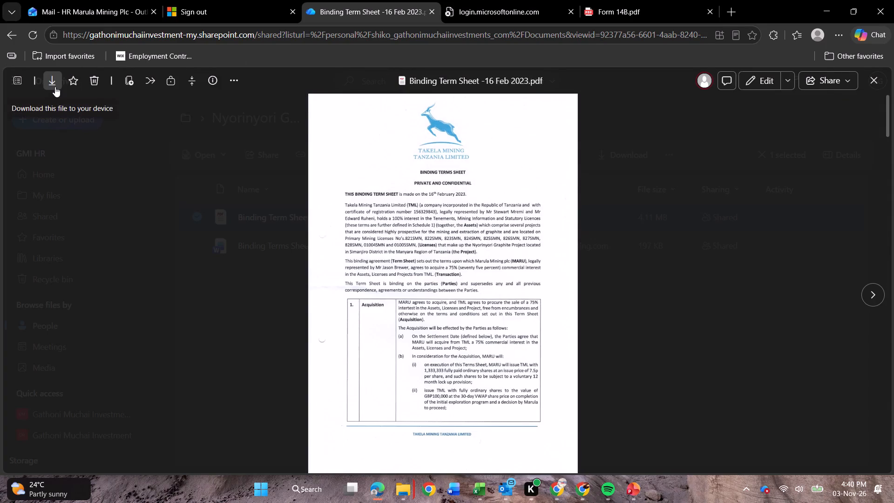
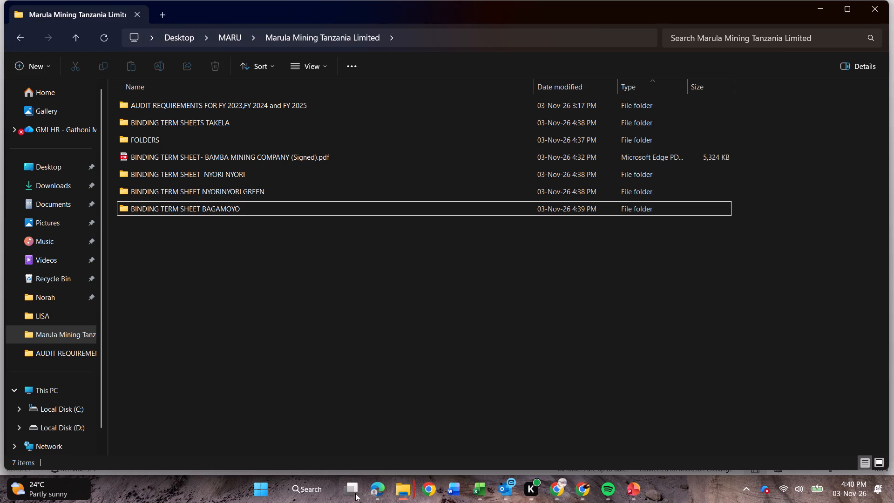
# Move Binding Term Sheet -16 Feb 2023.pdf from Downloads into the Marula Mining Tanzania Limited folder and open that folder.
pyautogui.click(50, 181)
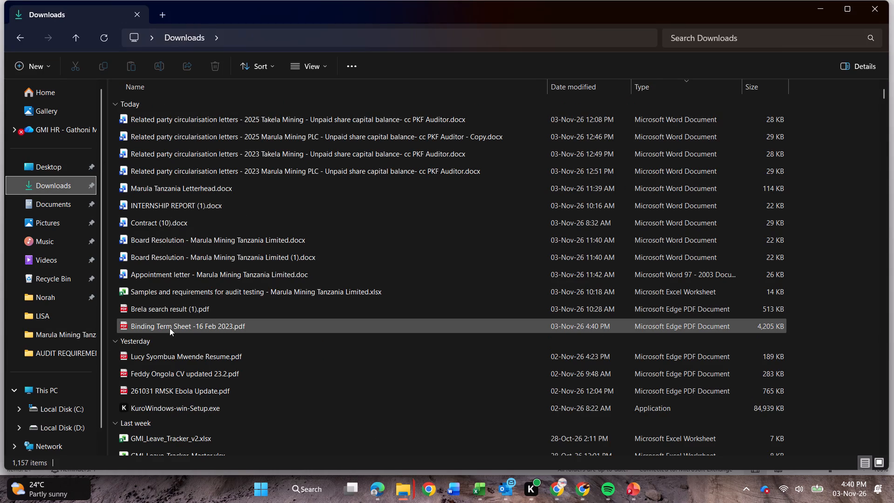
pyautogui.moveTo(168, 326); pyautogui.dragTo(61, 335)
pyautogui.click(61, 335)
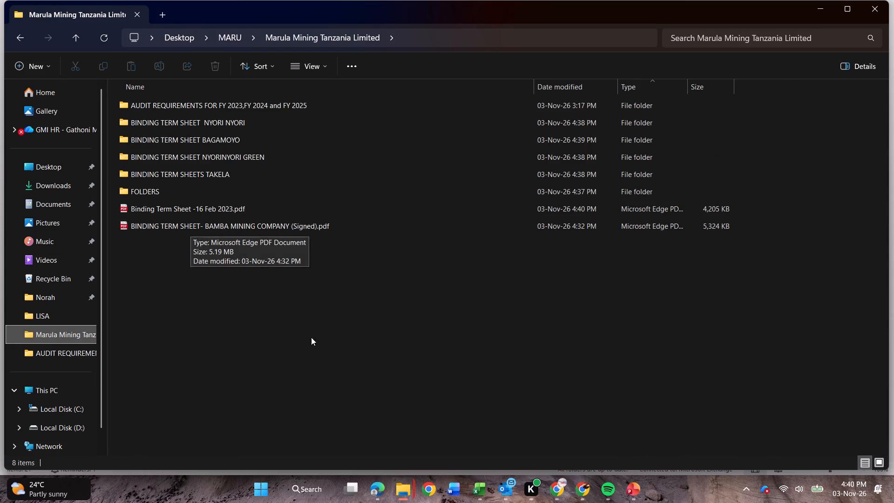
# Switch to Edge, close the OneDrive preview of Binding Term Sheet -16 Feb 2023.pdf, and return to the Marula Mining Tanzania Limited folder.
pyautogui.click(402, 496)
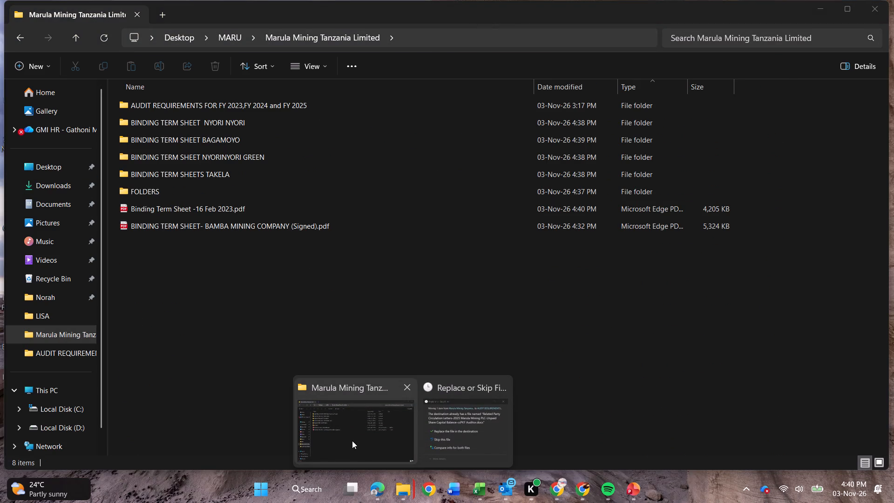
pyautogui.click(352, 441)
pyautogui.click(373, 497)
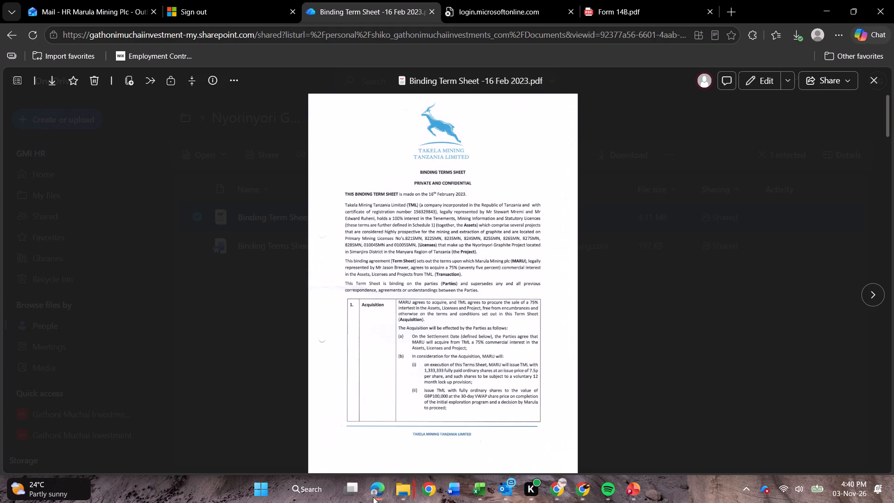
pyautogui.click(876, 83)
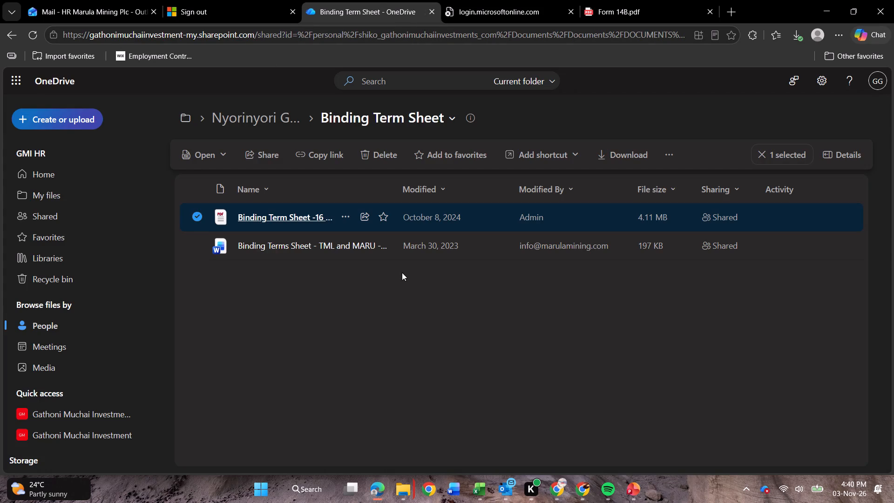
pyautogui.click(830, 7)
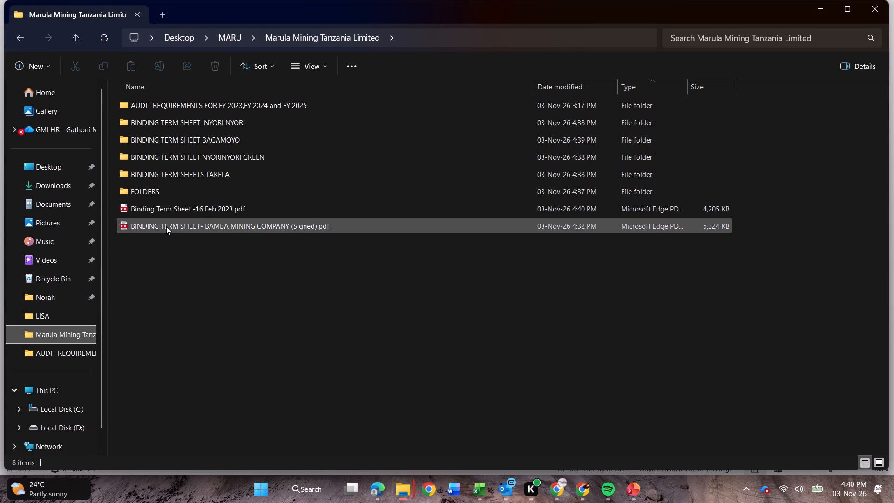
# Open BINDING TERM SHEET- BAMBA MINING COMPANY (Signed).pdf from the Marula Mining Tanzania Limited folder and examine its opening pages and acquisition terms.
pyautogui.moveTo(166, 226); pyautogui.dragTo(173, 233)
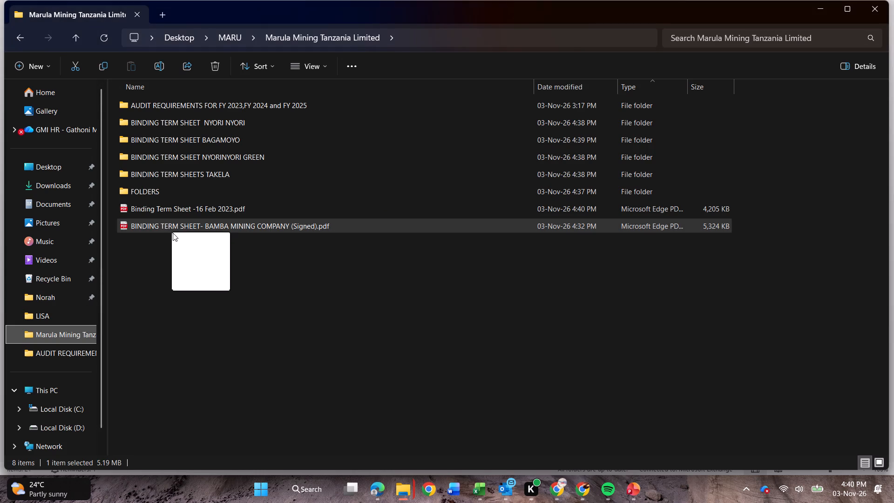
pyautogui.moveTo(173, 233); pyautogui.dragTo(171, 231)
pyautogui.doubleClick(254, 225)
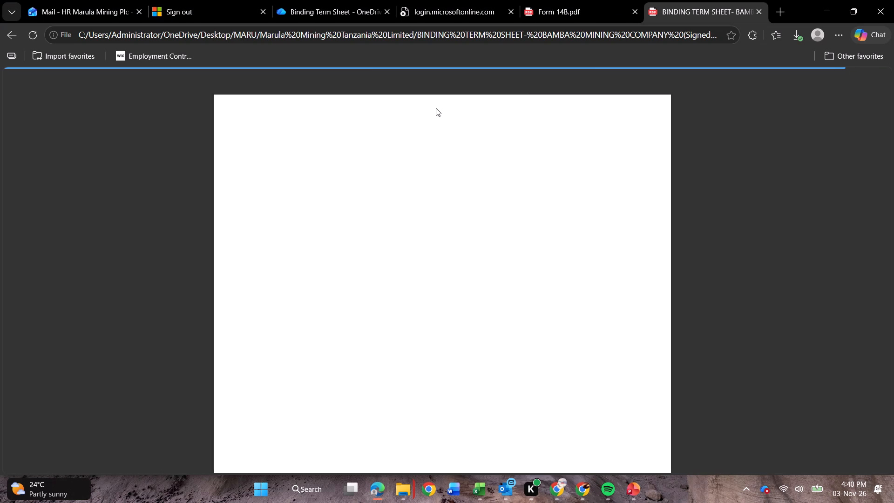
pyautogui.click(426, 75)
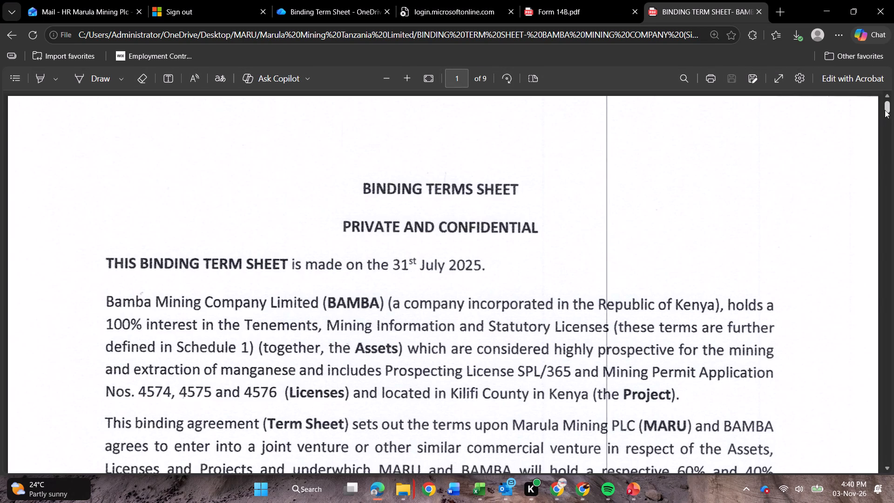
pyautogui.moveTo(887, 107); pyautogui.dragTo(889, 109)
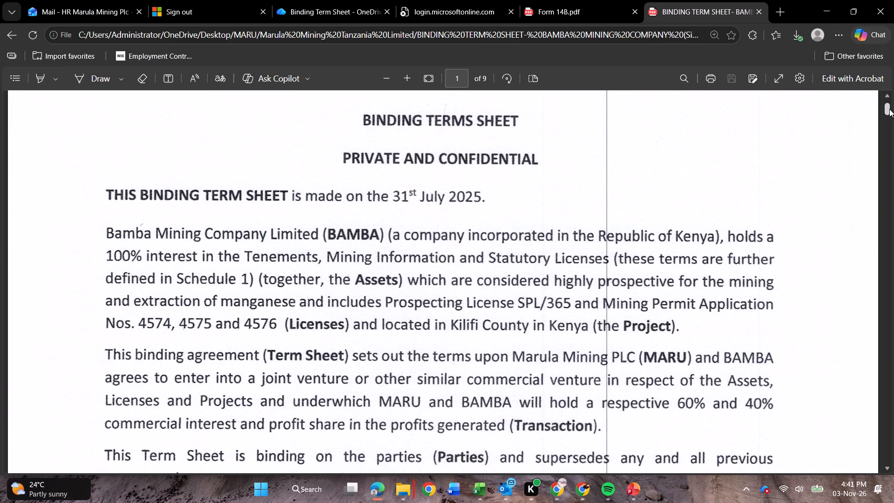
pyautogui.moveTo(889, 109); pyautogui.dragTo(890, 111)
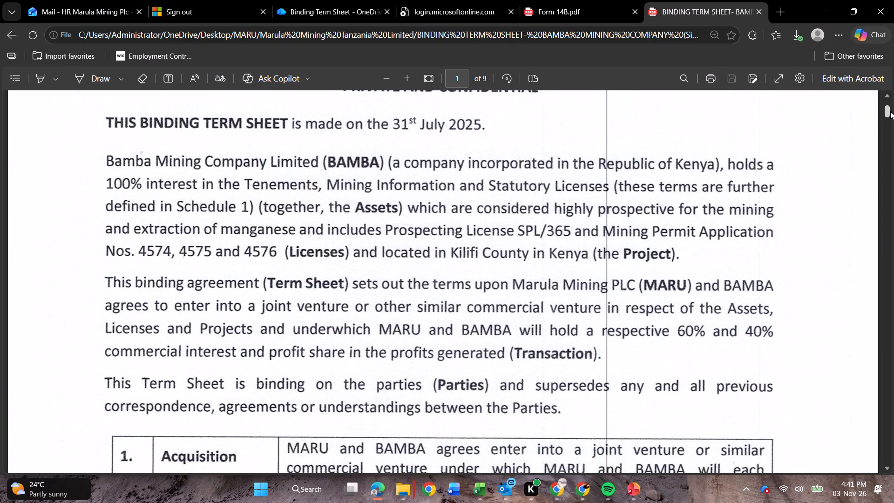
pyautogui.moveTo(890, 111); pyautogui.dragTo(891, 113)
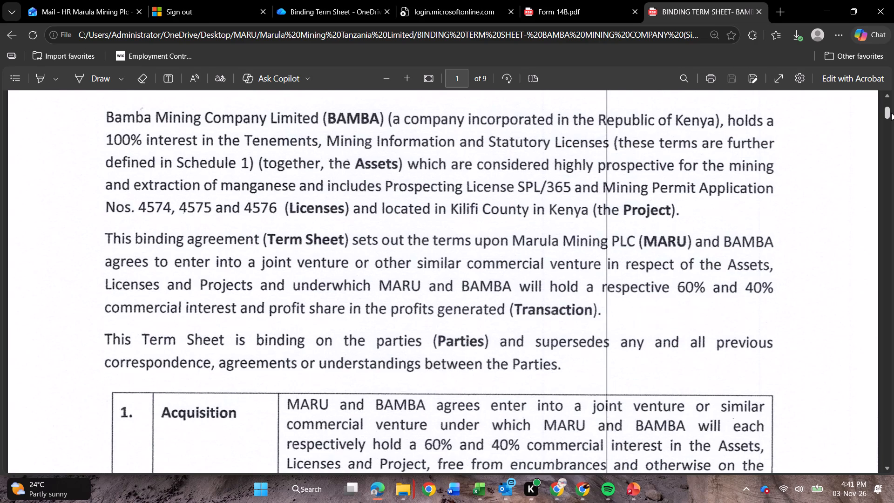
pyautogui.moveTo(891, 113); pyautogui.dragTo(892, 118)
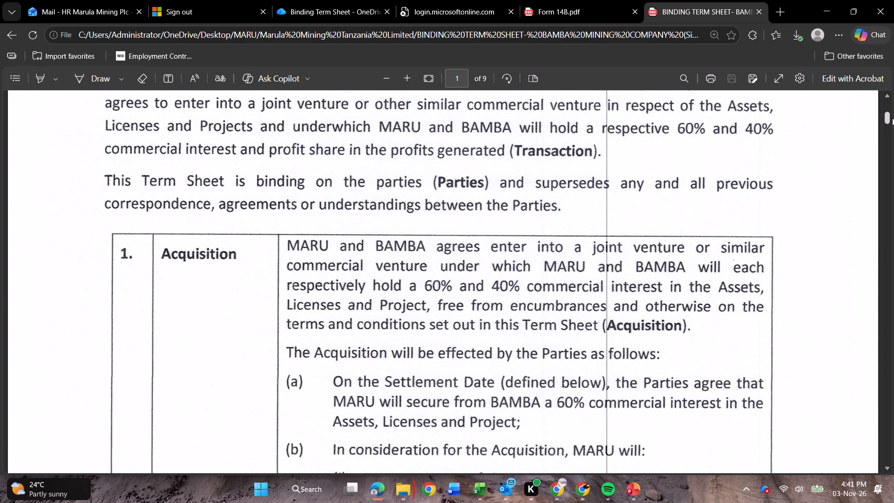
pyautogui.moveTo(892, 118); pyautogui.dragTo(892, 121)
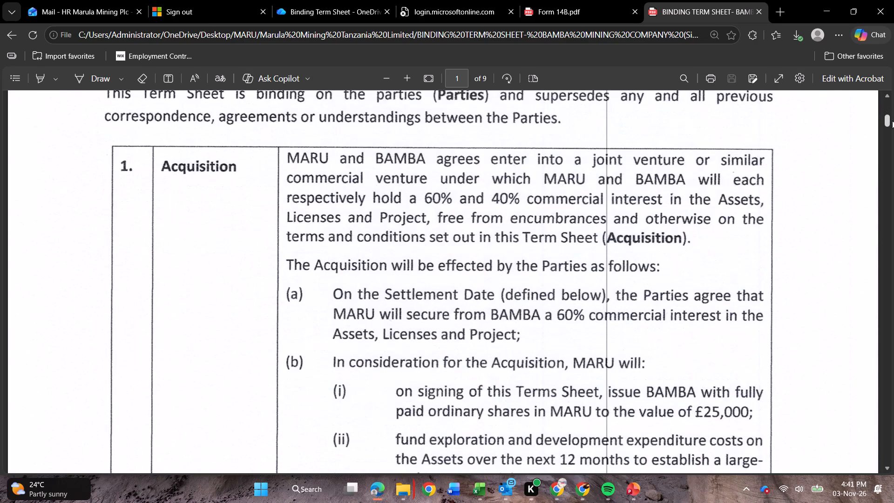
pyautogui.moveTo(892, 121); pyautogui.dragTo(893, 146)
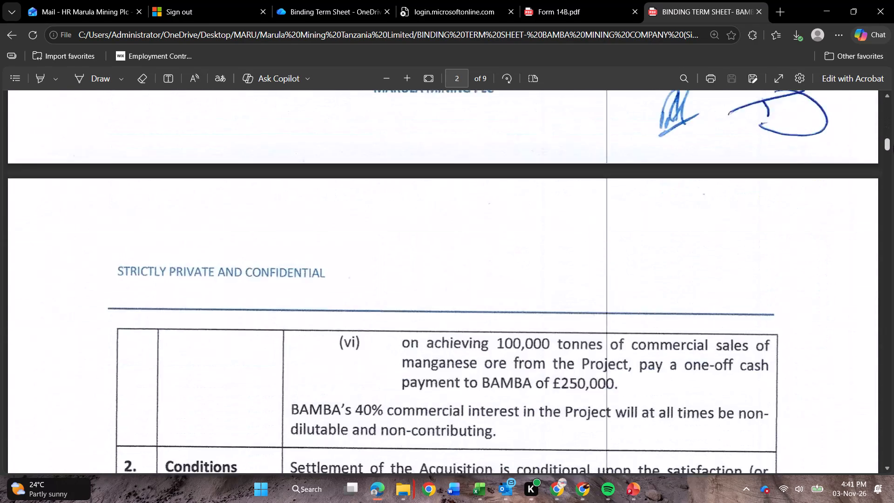
pyautogui.moveTo(893, 146); pyautogui.dragTo(893, 158)
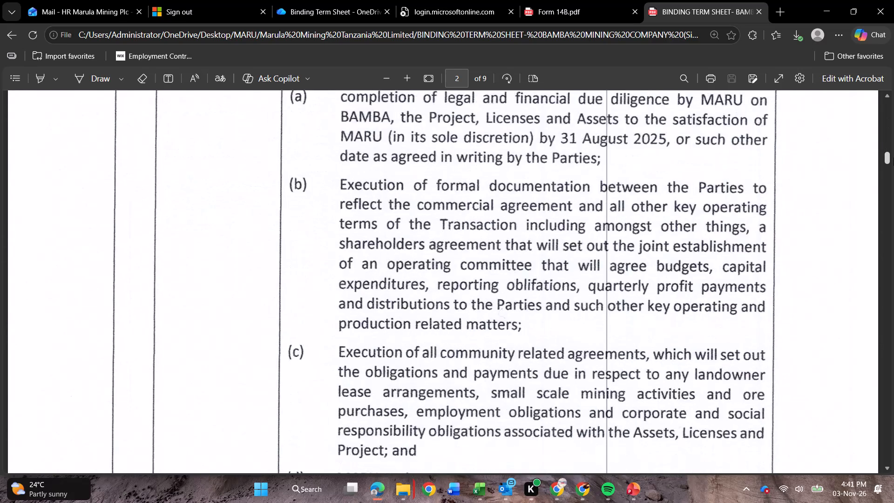
pyautogui.moveTo(893, 158); pyautogui.dragTo(893, 182)
pyautogui.click(827, 2)
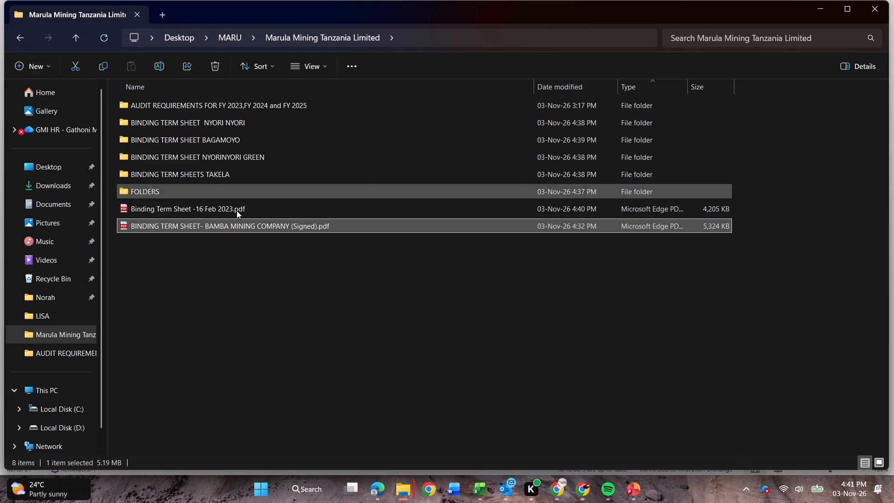
# Open the Binding Terms Sheet - TML and MARU document from the OneDrive Binding Term Sheet folder, close the unneeded browser pages, and read its terms.
pyautogui.click(393, 496)
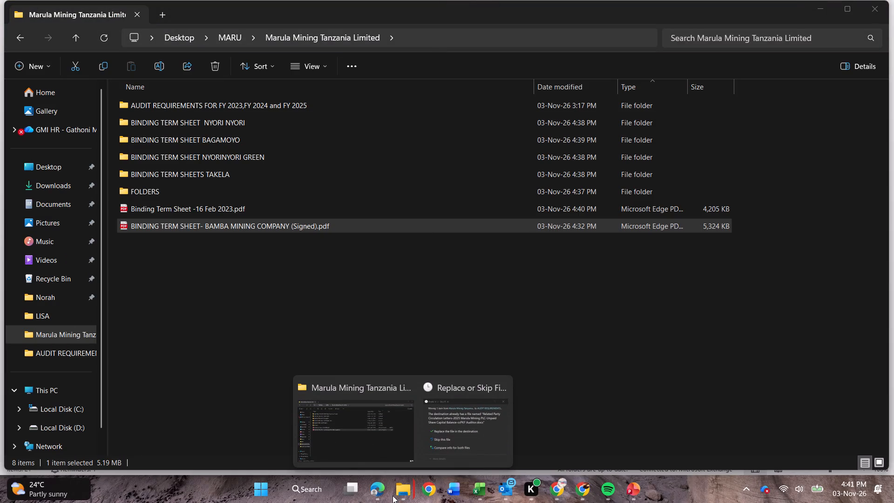
pyautogui.click(359, 446)
pyautogui.click(366, 490)
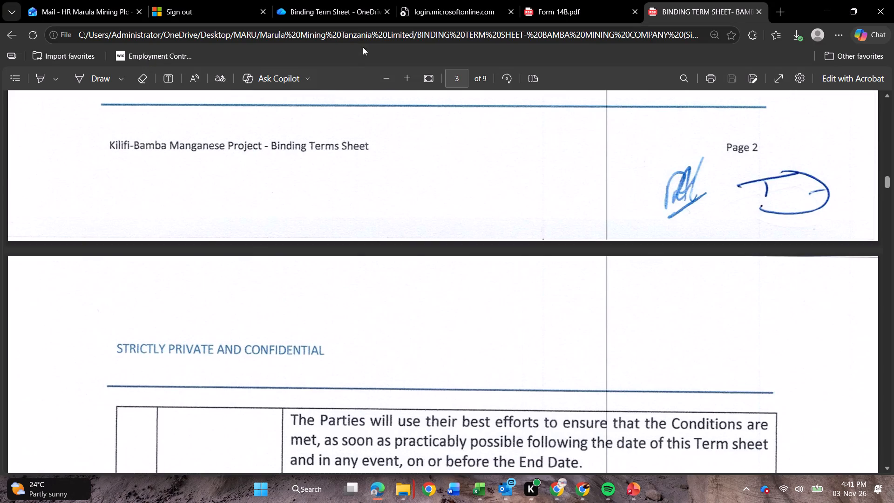
pyautogui.click(345, 2)
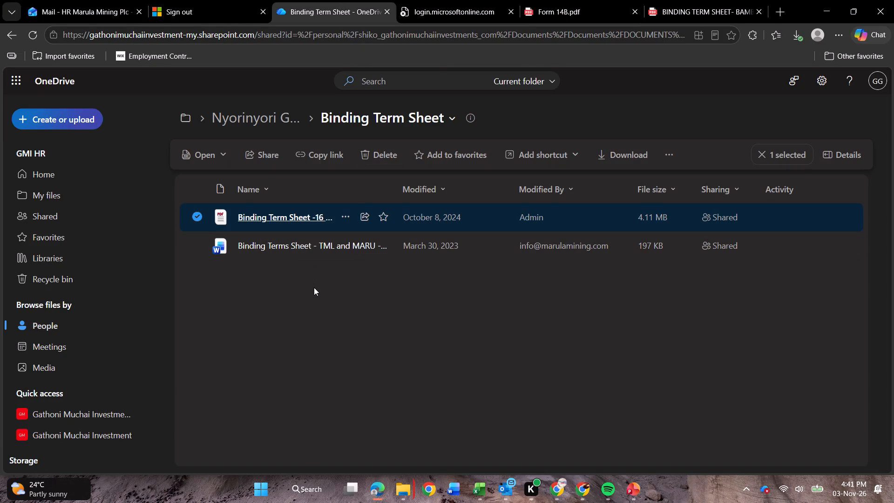
pyautogui.doubleClick(299, 241)
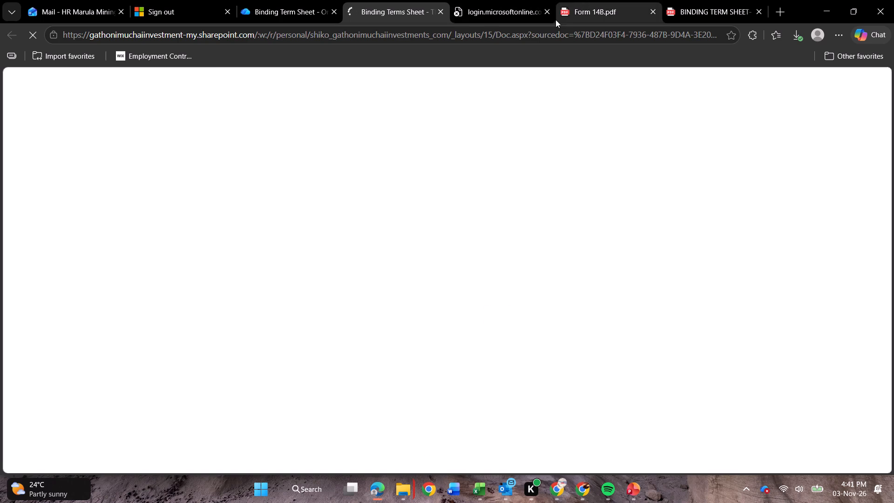
pyautogui.click(542, 10)
pyautogui.click(542, 10)
pyautogui.click(542, 10)
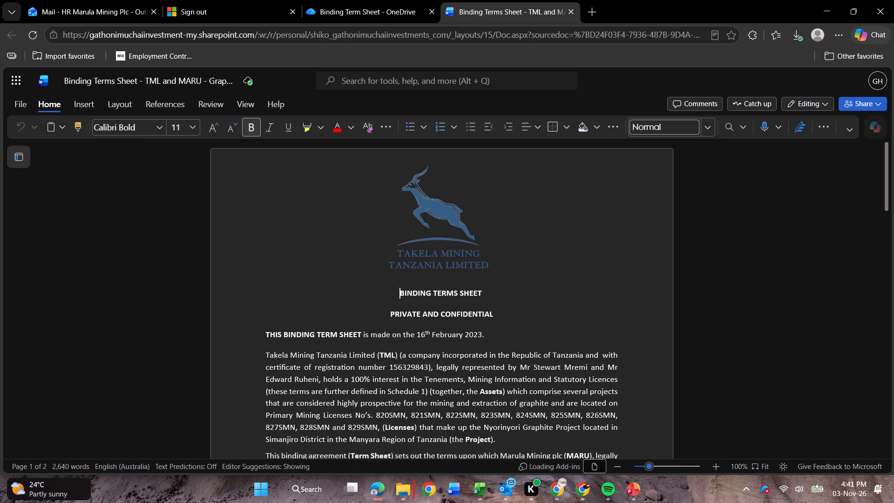
pyautogui.moveTo(886, 194); pyautogui.dragTo(888, 200)
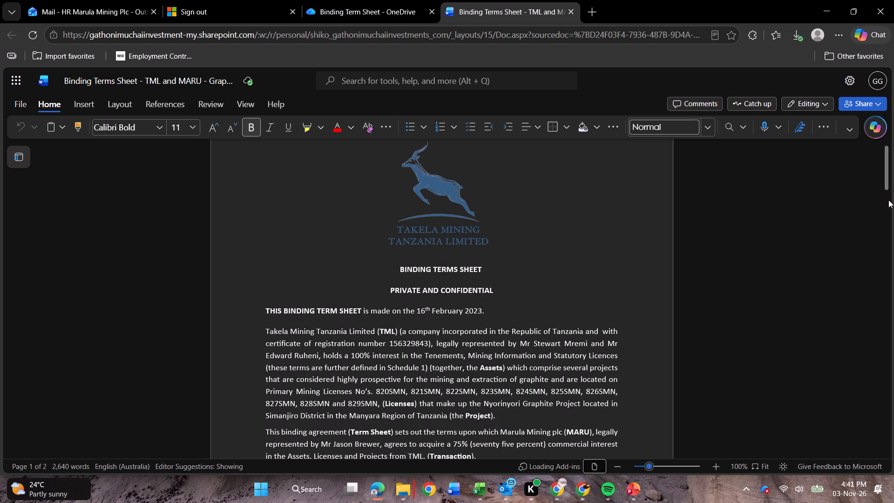
pyautogui.moveTo(888, 200); pyautogui.dragTo(890, 207)
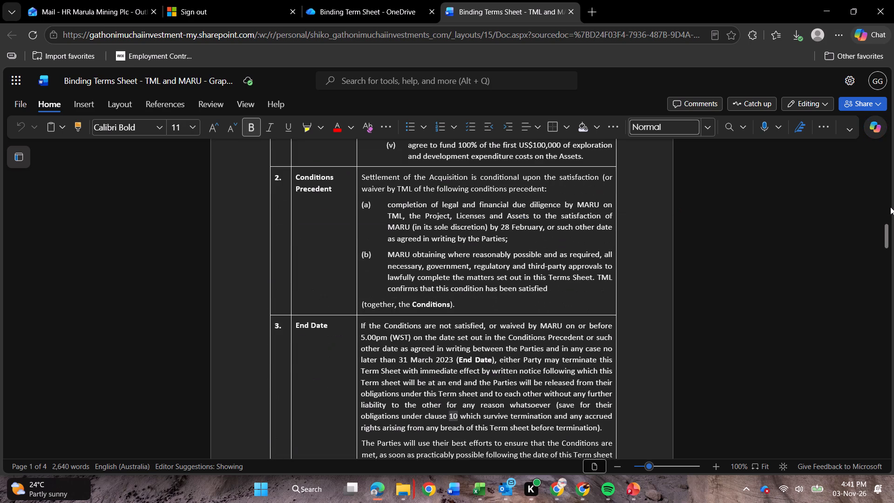
pyautogui.moveTo(890, 207); pyautogui.dragTo(888, 183)
pyautogui.moveTo(887, 230); pyautogui.dragTo(886, 199)
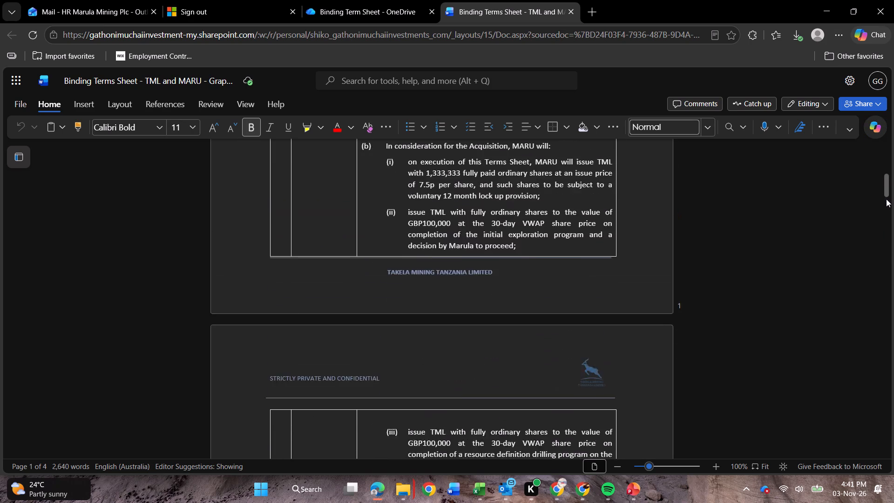
pyautogui.moveTo(886, 199); pyautogui.dragTo(886, 190)
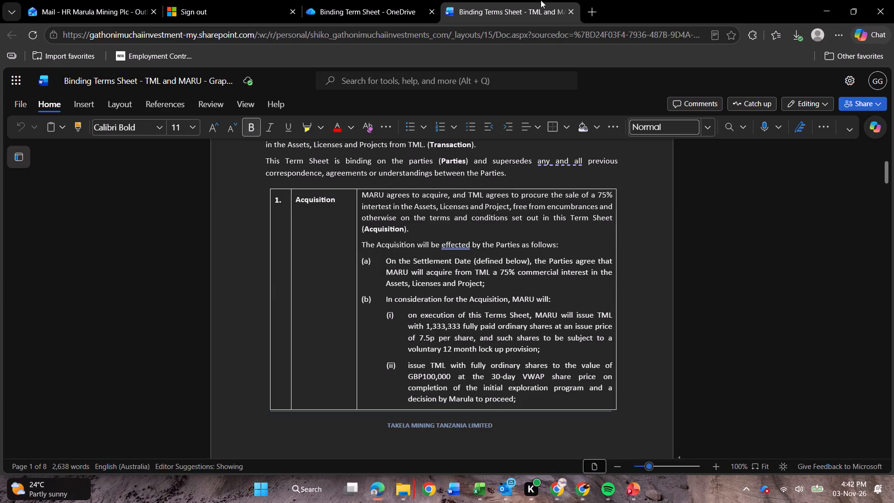
# Examine the mining licences 0828SMN.pdf, 1004SMN.pdf and 1005SMN.pdf in the NYORINYORI folder of the Nyorinyori Graphite project.
pyautogui.click(372, 21)
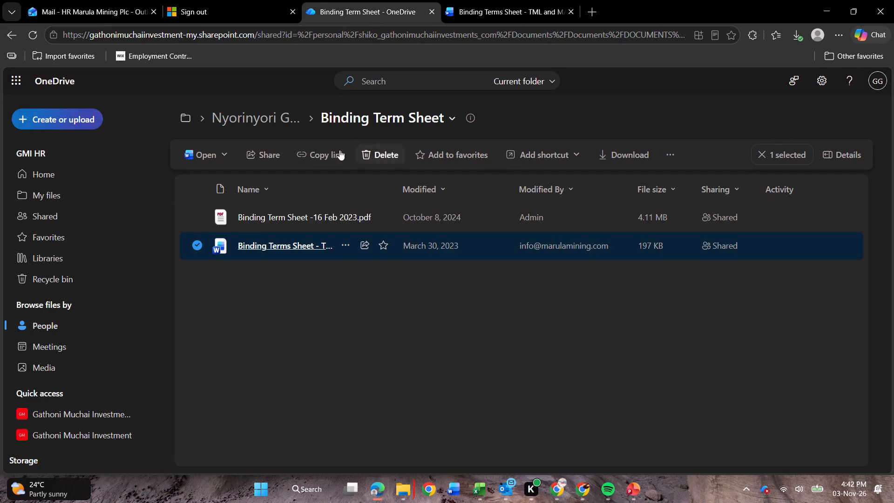
pyautogui.click(262, 122)
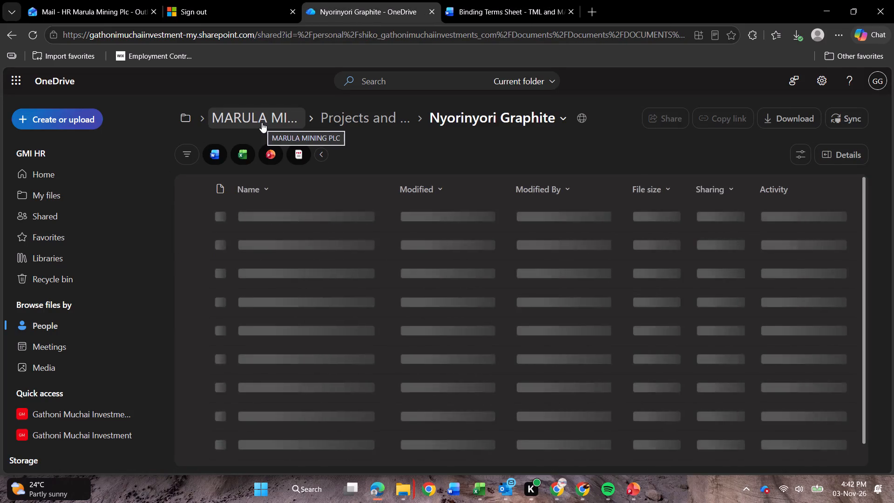
pyautogui.click(323, 122)
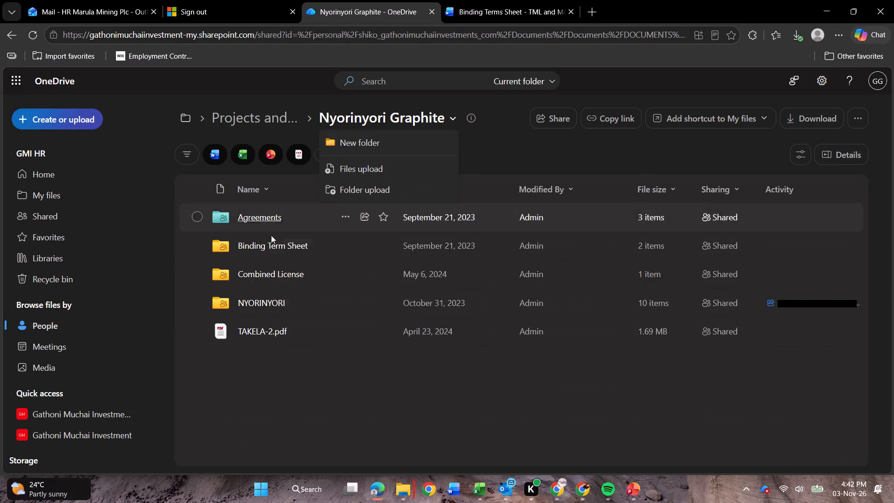
pyautogui.doubleClick(271, 298)
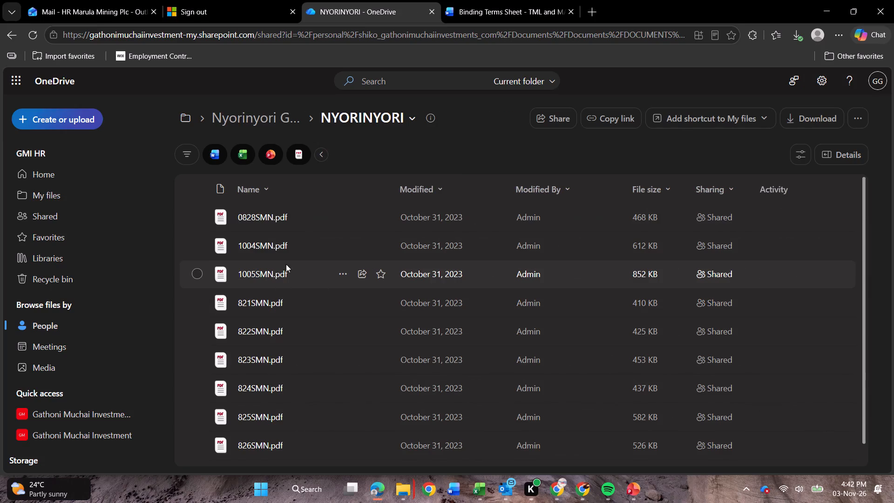
pyautogui.doubleClick(261, 219)
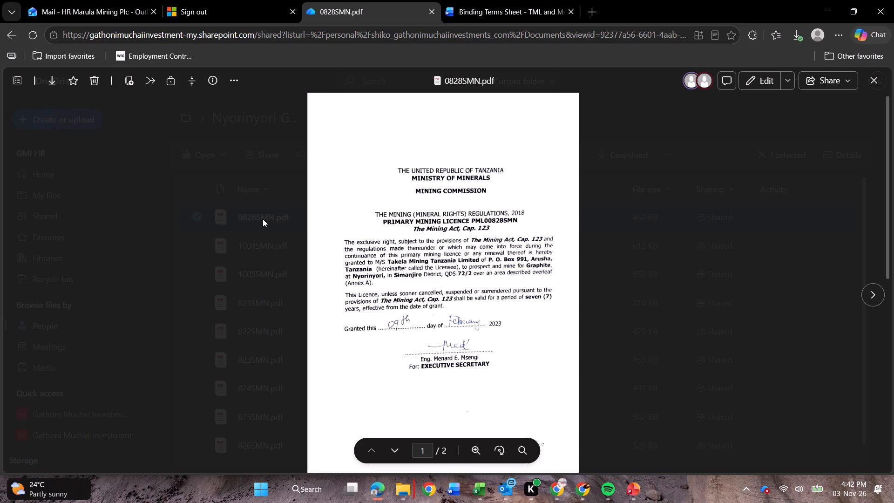
pyautogui.click(878, 301)
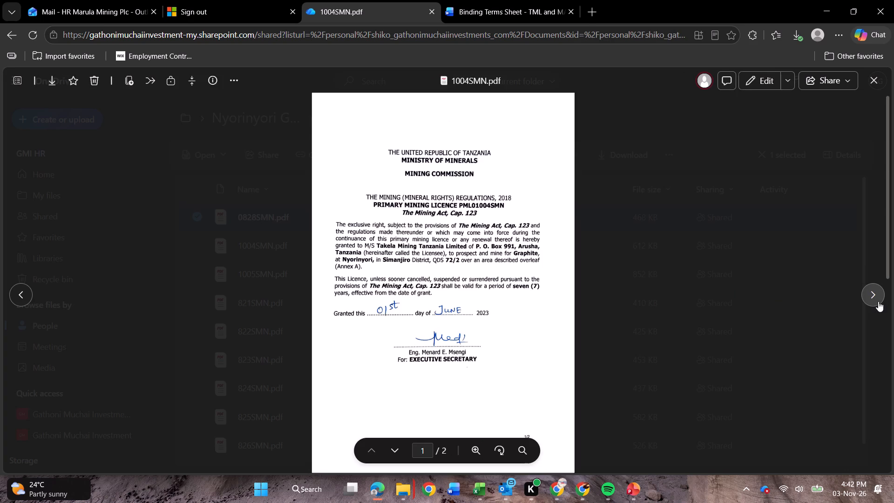
pyautogui.click(878, 301)
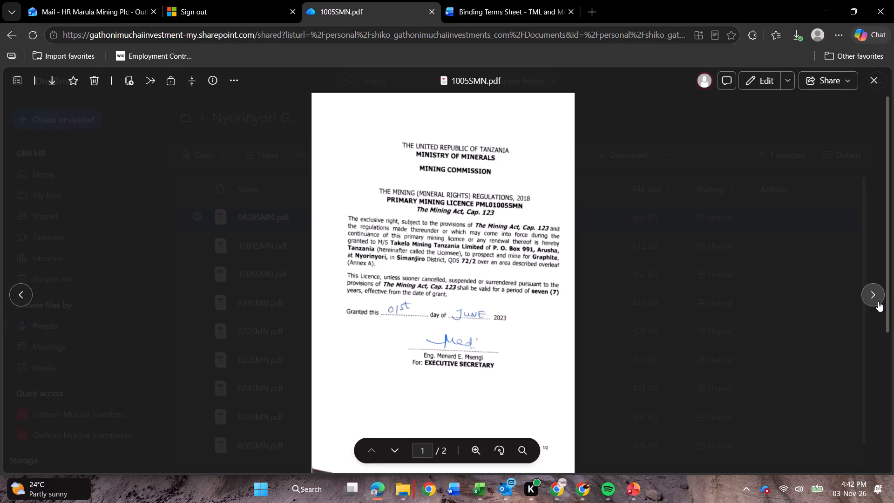
pyautogui.click(877, 85)
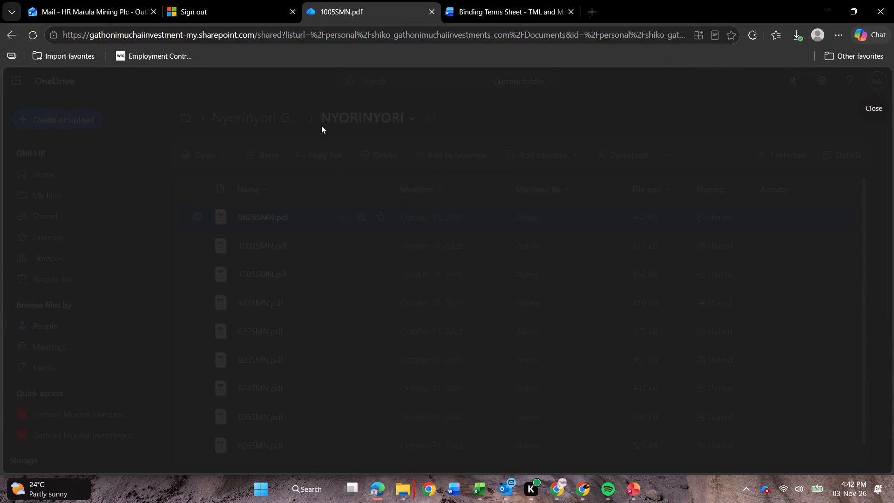
# Return to the Nyorinyori Graphite project folder and view the licence file TAKELA-2.pdf.
pyautogui.click(256, 117)
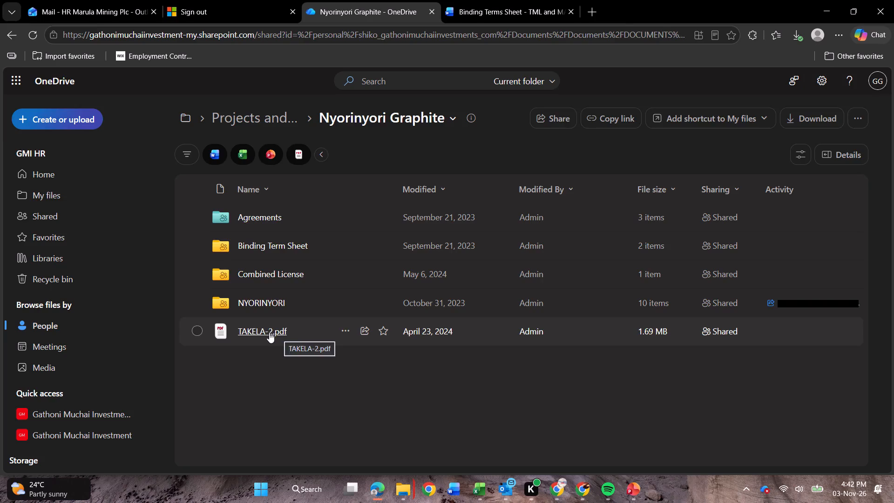
pyautogui.doubleClick(269, 333)
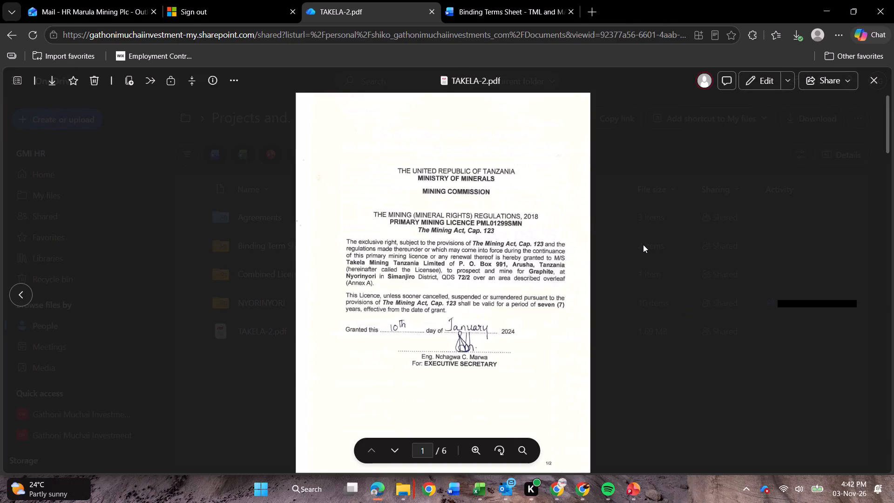
pyautogui.click(870, 81)
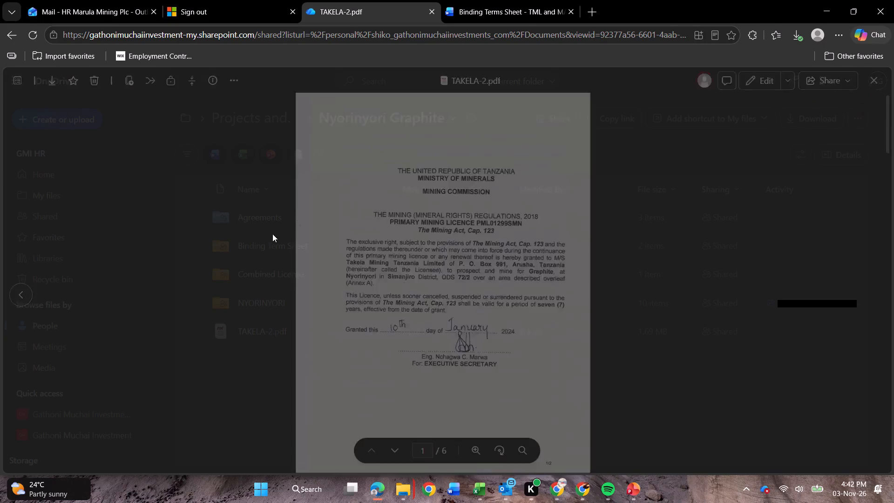
# Open Amending Agreement.pdf in the Nyorinyori Graphite project's Agreements folder, review its first page, and close it.
pyautogui.doubleClick(263, 218)
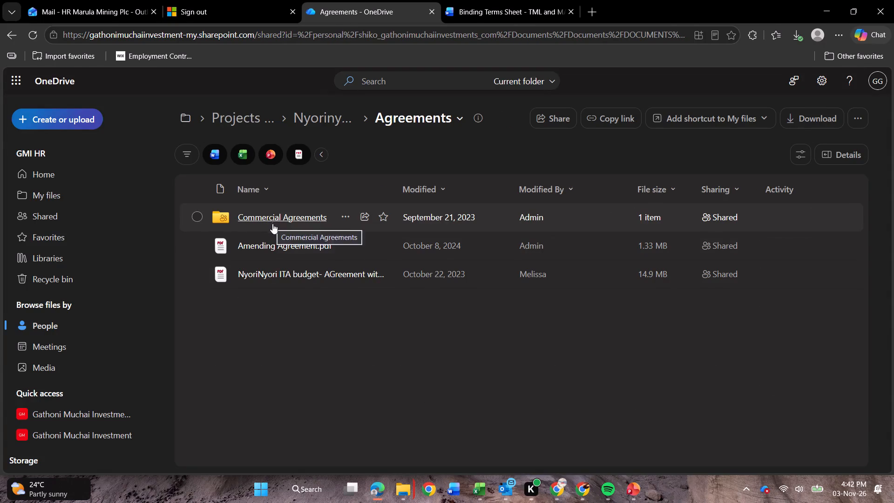
pyautogui.doubleClick(272, 245)
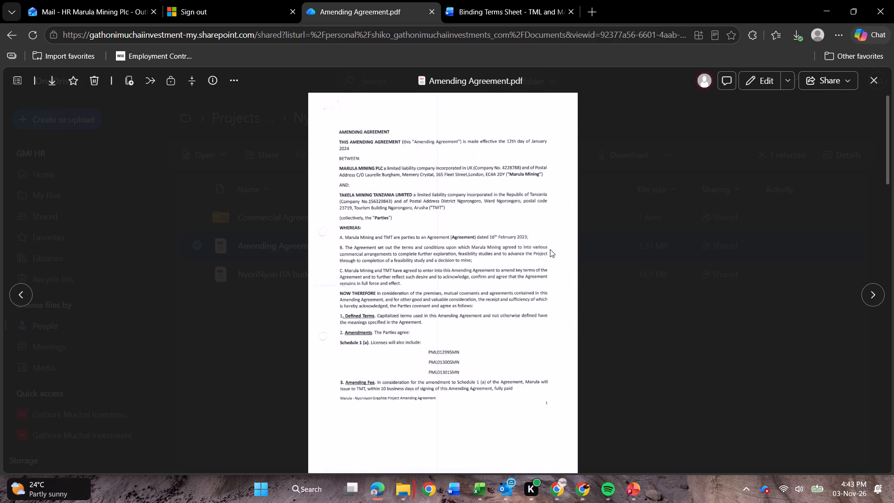
pyautogui.click(880, 82)
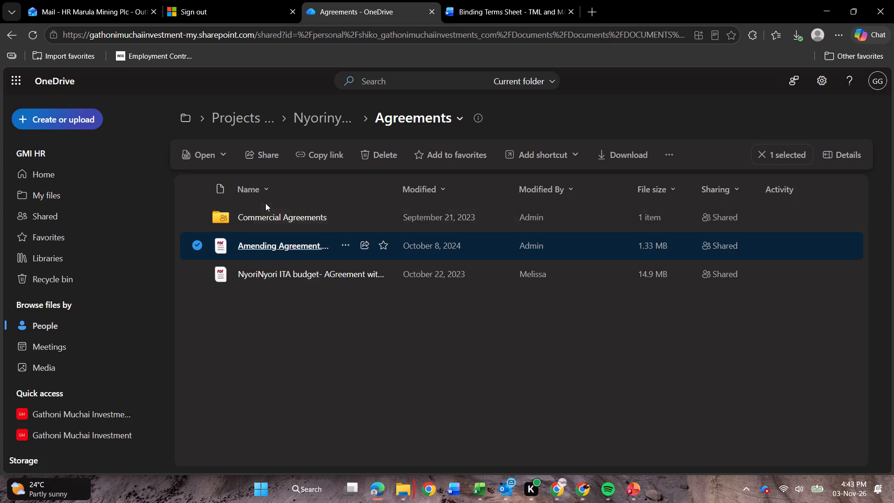
# Open Binding Term Sheet -16 Feb 2023.pdf in the Commercial Agreements folder, read its first page, and close it.
pyautogui.doubleClick(270, 217)
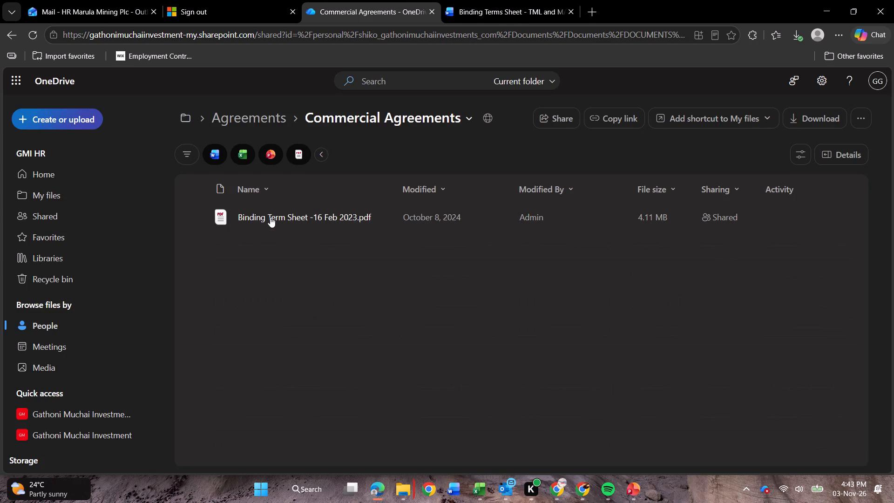
pyautogui.doubleClick(270, 217)
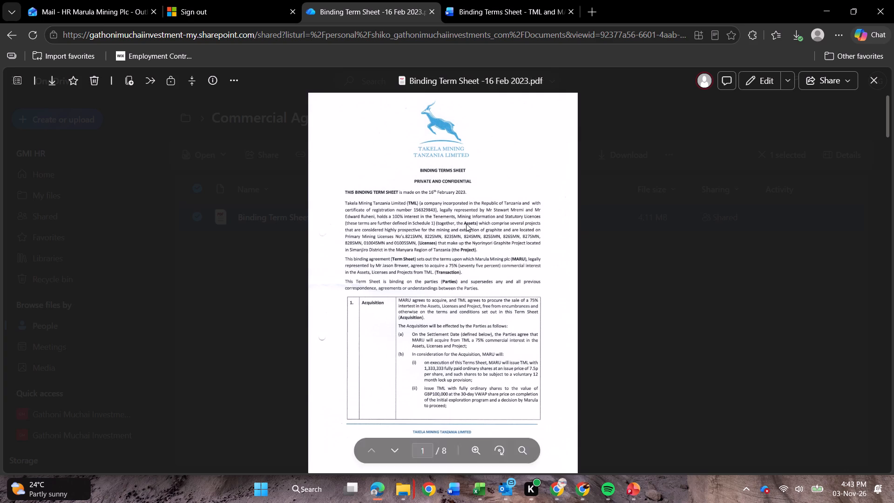
pyautogui.click(888, 119)
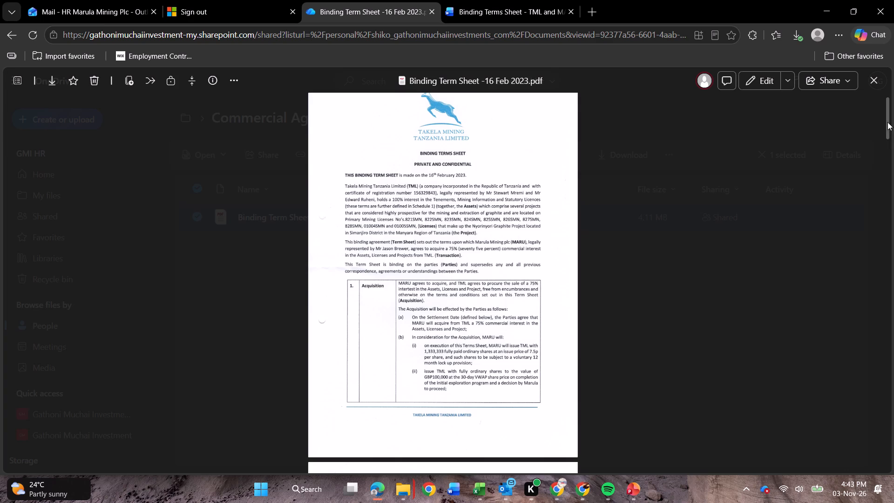
pyautogui.click(887, 122)
pyautogui.click(876, 82)
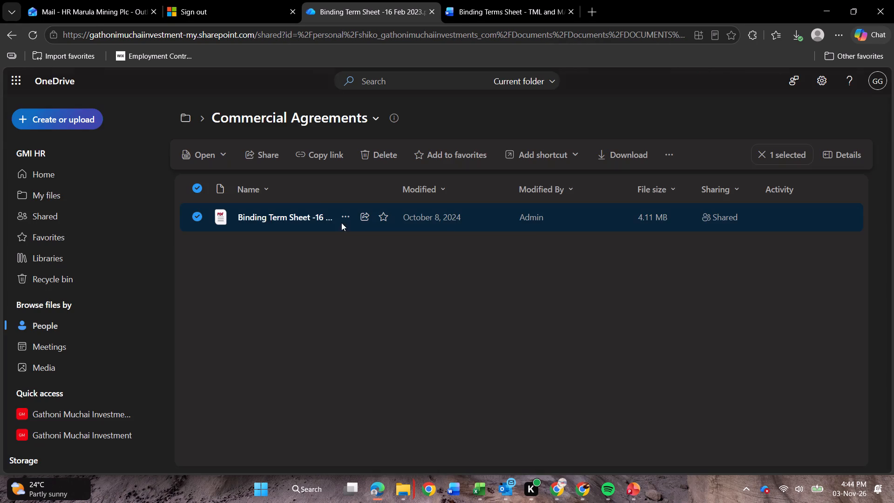
# Return from Commercial Agreements to Projects and Investments and open the NyoriGreen Mining Limited folder.
pyautogui.click(11, 33)
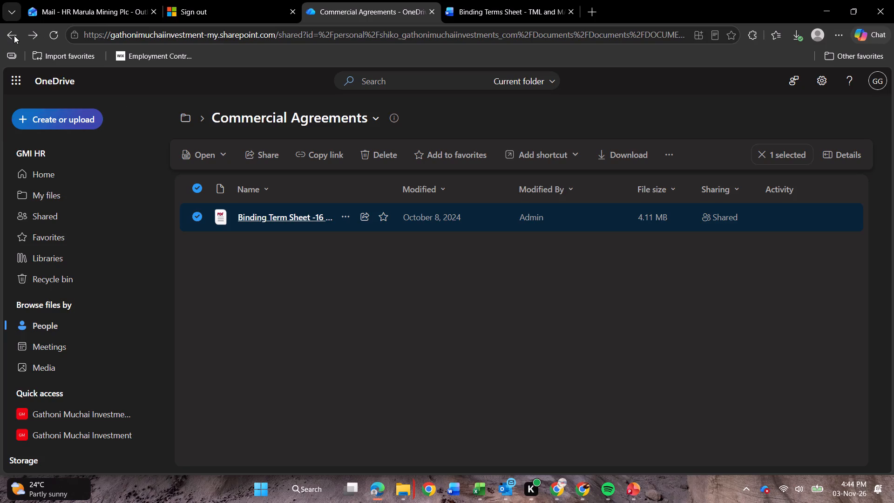
pyautogui.click(14, 35)
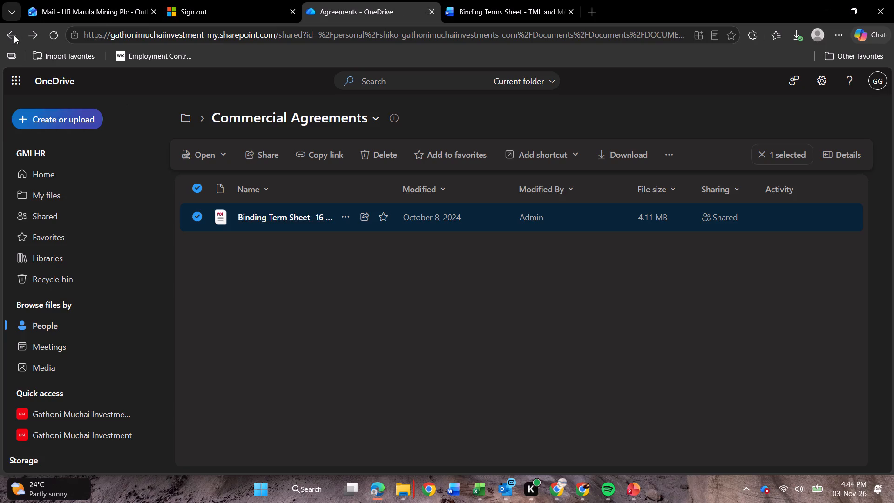
pyautogui.click(14, 35)
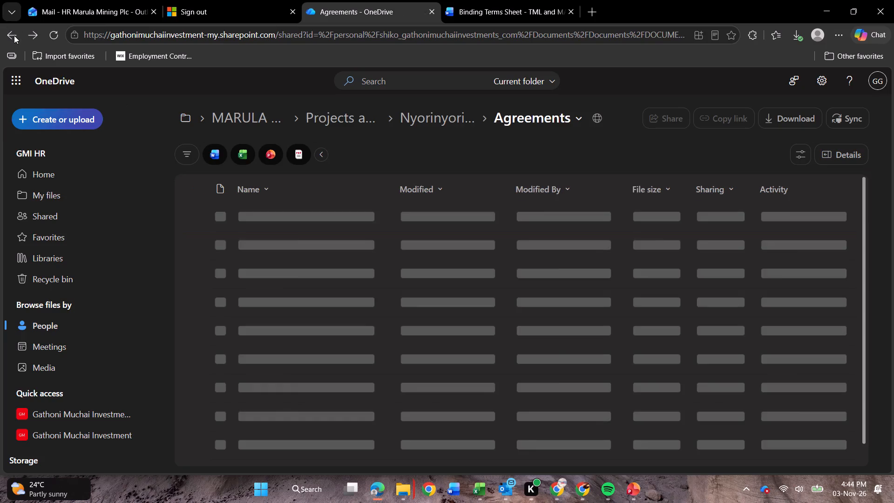
pyautogui.click(323, 115)
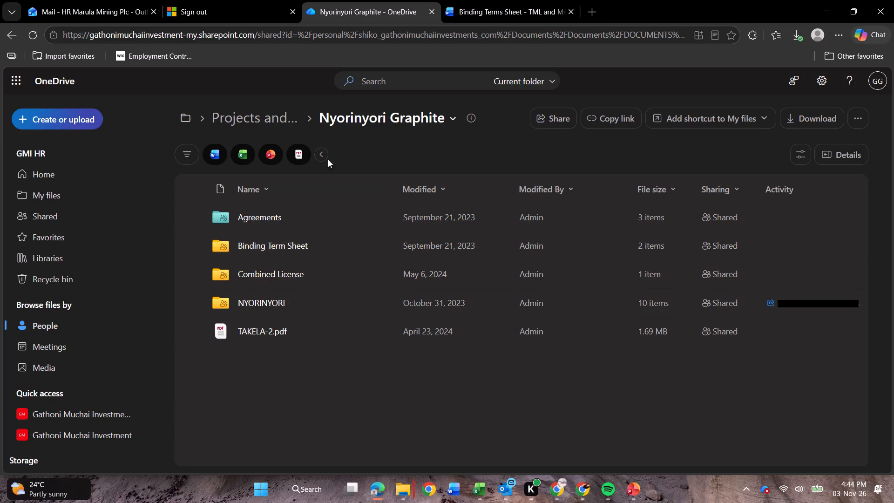
pyautogui.click(271, 121)
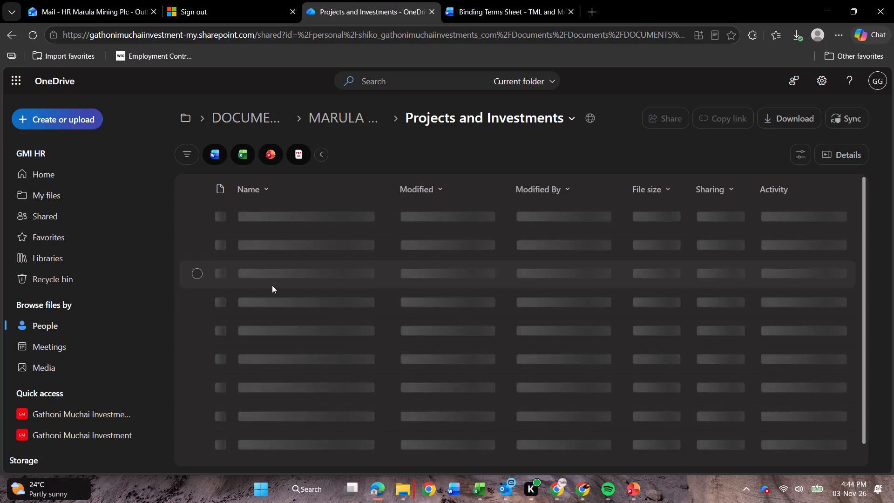
pyautogui.scroll(-7, 272, 285)
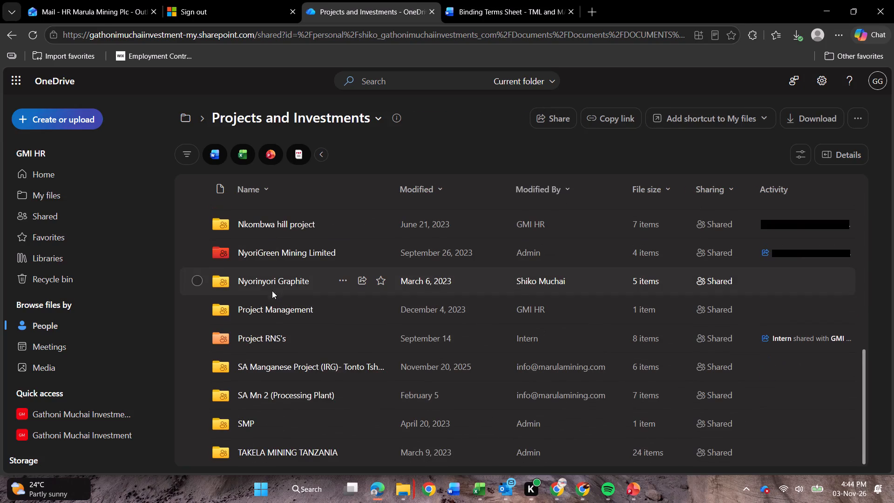
pyautogui.scroll(-1, 231, 426)
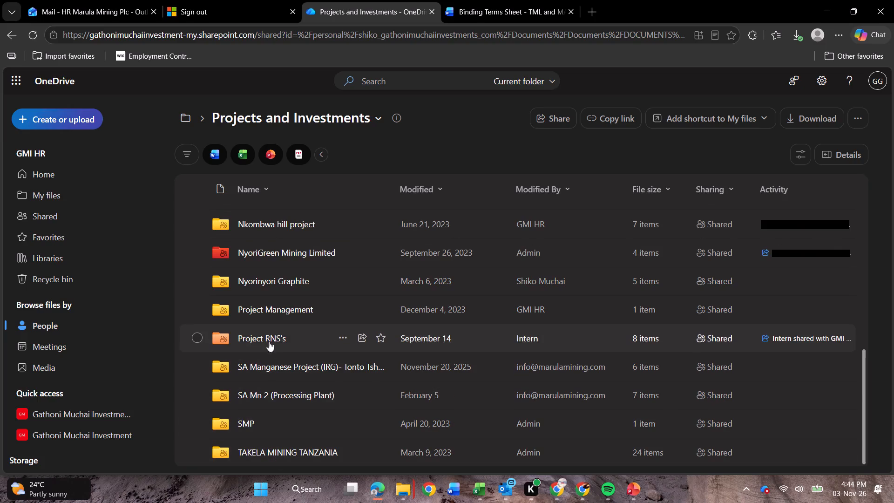
pyautogui.doubleClick(275, 248)
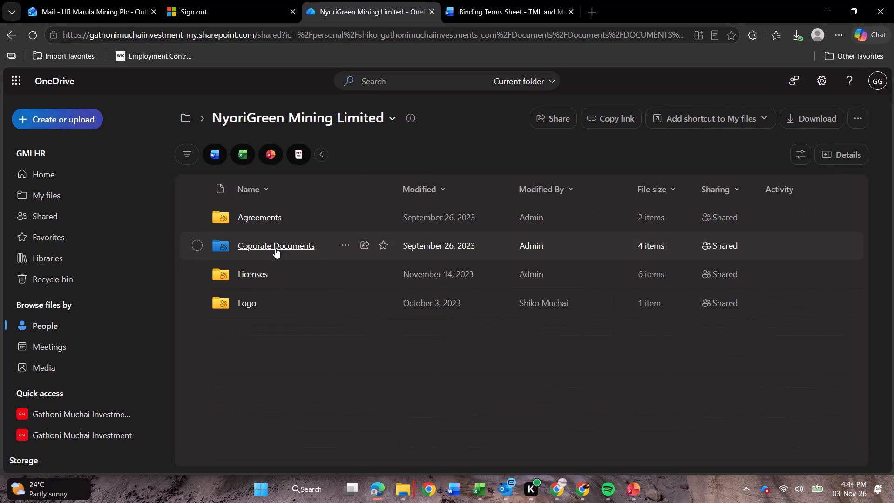
# View the Nyorigreen binding terms sheet PDF in the GMI folder under NyoriGreen's Agreements and Binding Terms Sheet folders, and close it.
pyautogui.doubleClick(264, 218)
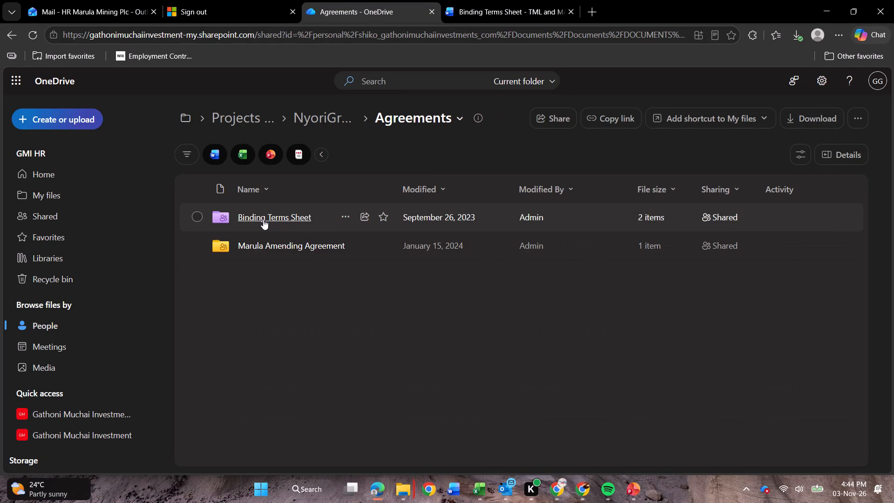
pyautogui.doubleClick(273, 216)
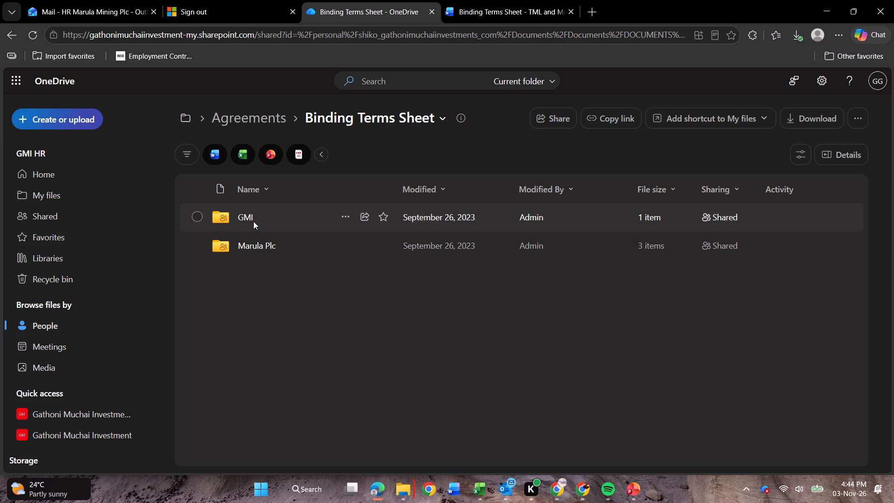
pyautogui.doubleClick(242, 215)
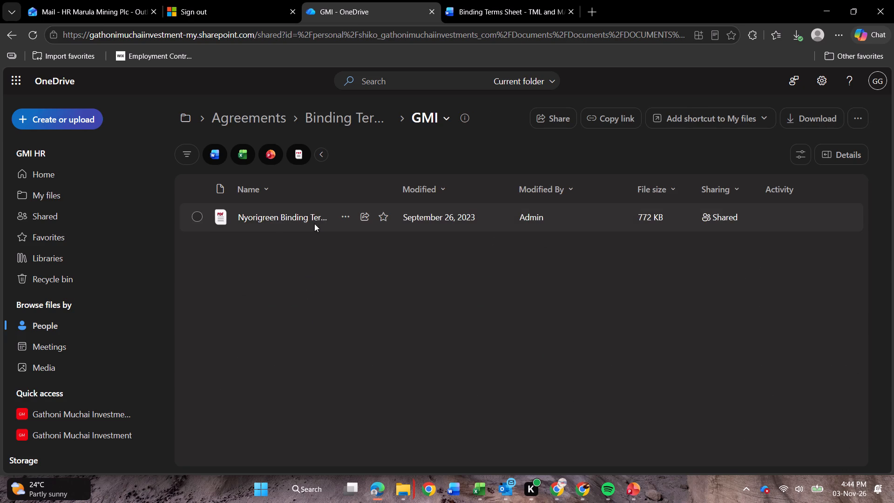
pyautogui.doubleClick(303, 217)
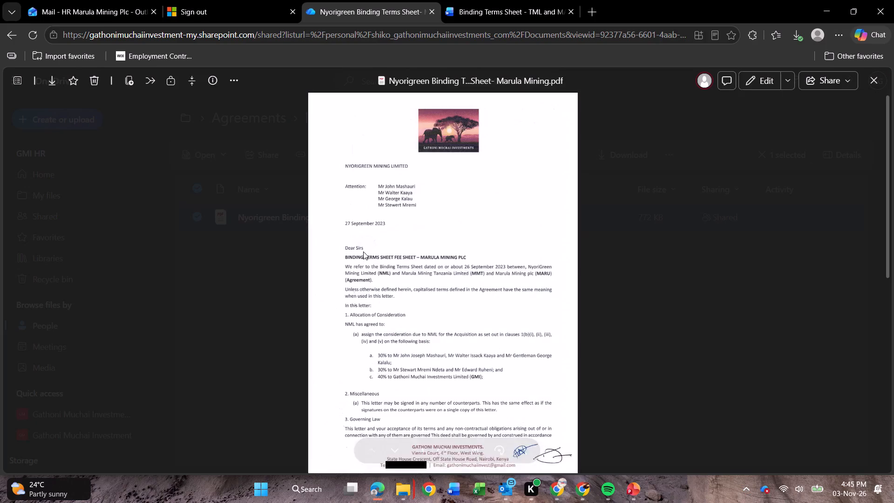
pyautogui.click(883, 83)
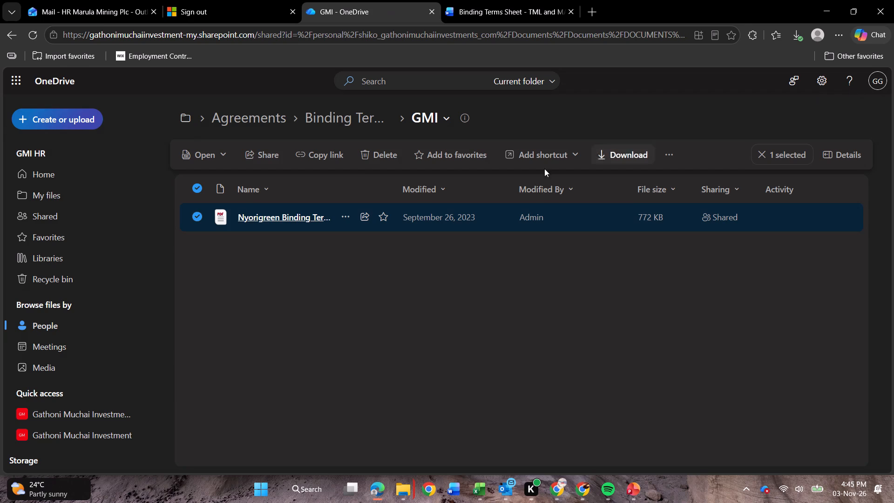
# Review Amended Agreement- Nyorigreen 12-01-24 (2).pdf in the Marula Plc folder of Binding Terms Sheet and download it.
pyautogui.click(370, 122)
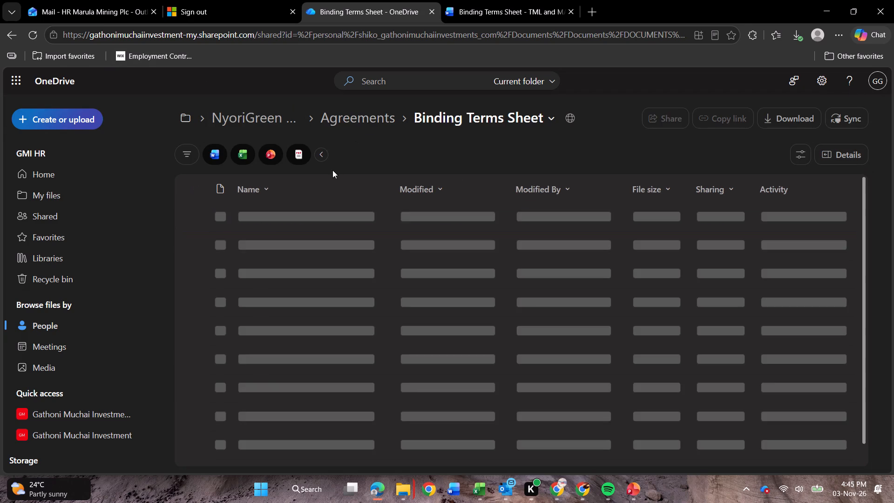
pyautogui.doubleClick(257, 245)
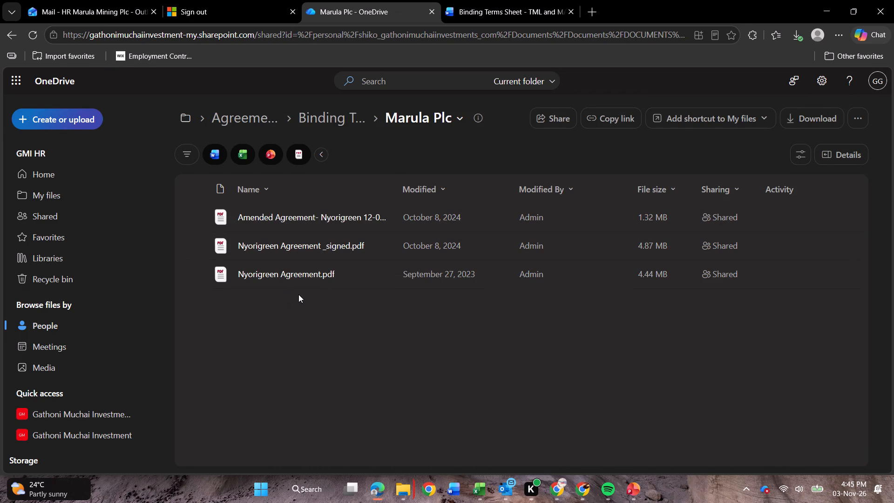
pyautogui.doubleClick(316, 222)
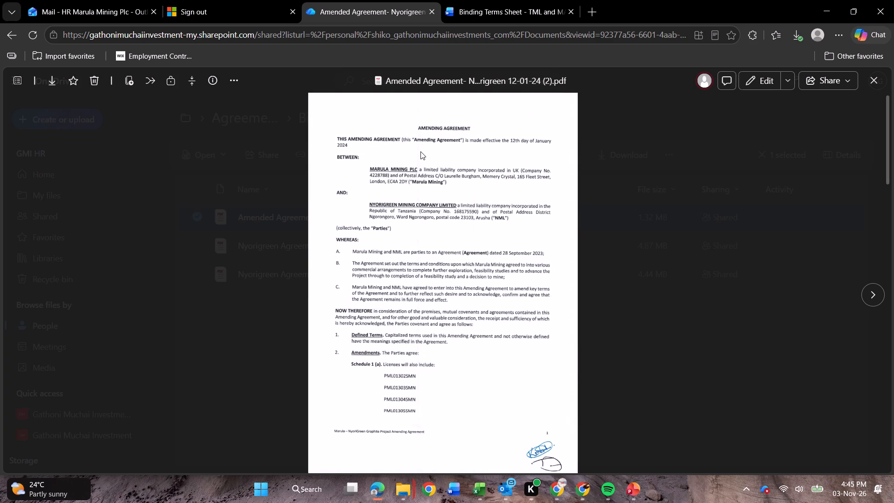
pyautogui.click(880, 288)
pyautogui.click(30, 295)
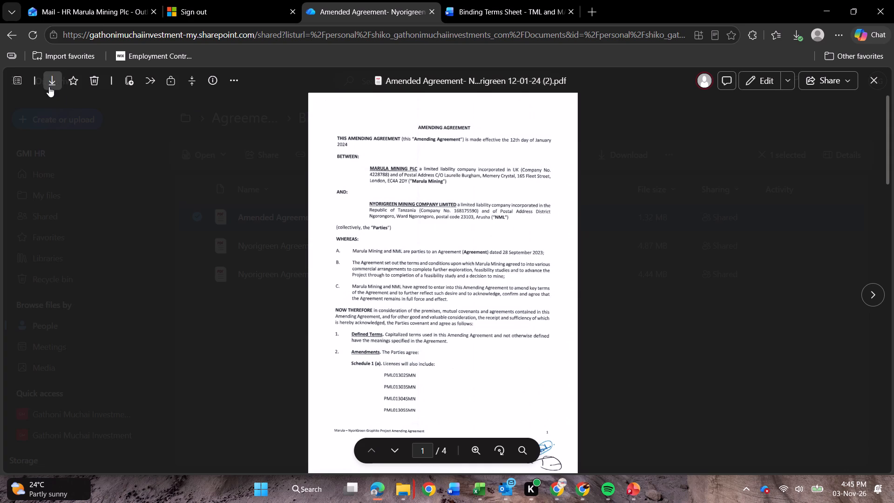
pyautogui.click(49, 87)
# Review the first pages of Nyorigreen Agreement _signed.pdf in the Marula Plc folder and download it.
pyautogui.click(870, 298)
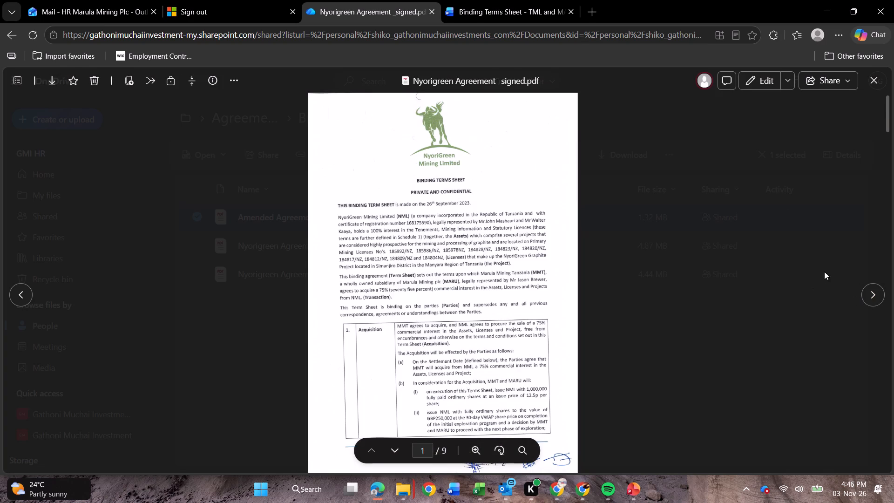
pyautogui.scroll(-1, 694, 251)
pyautogui.scroll(2, 694, 251)
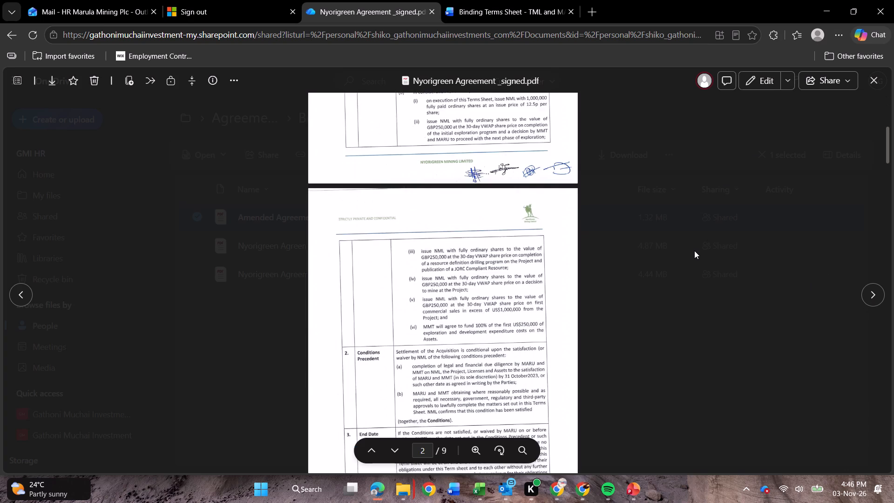
pyautogui.scroll(4, 694, 251)
pyautogui.click(57, 86)
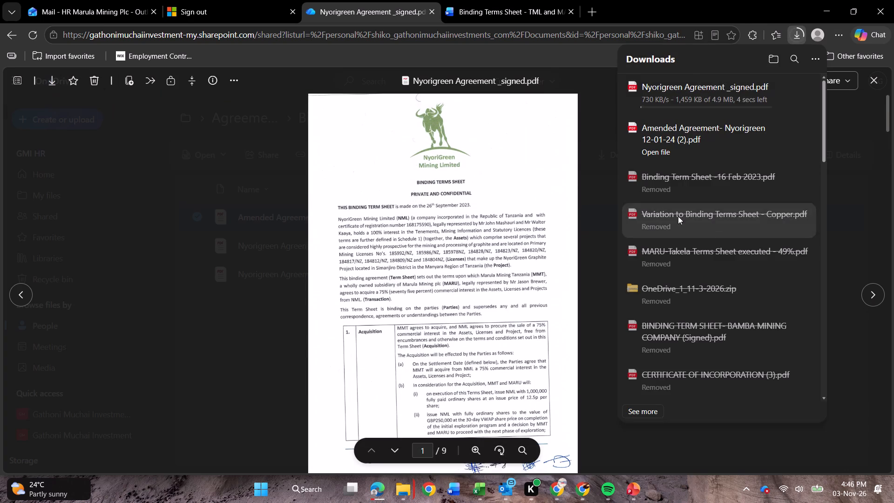
# Check Nyorigreen Agreement.pdf, return to the signed version, and close the preview.
pyautogui.click(867, 294)
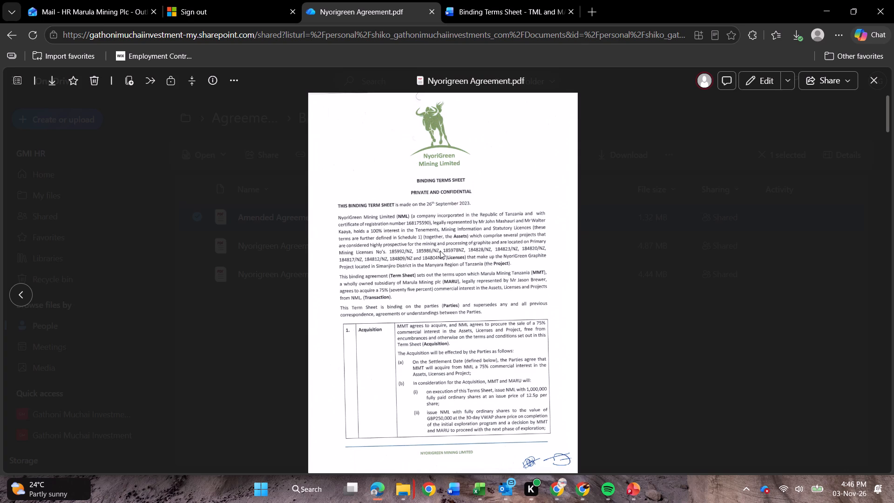
pyautogui.click(25, 297)
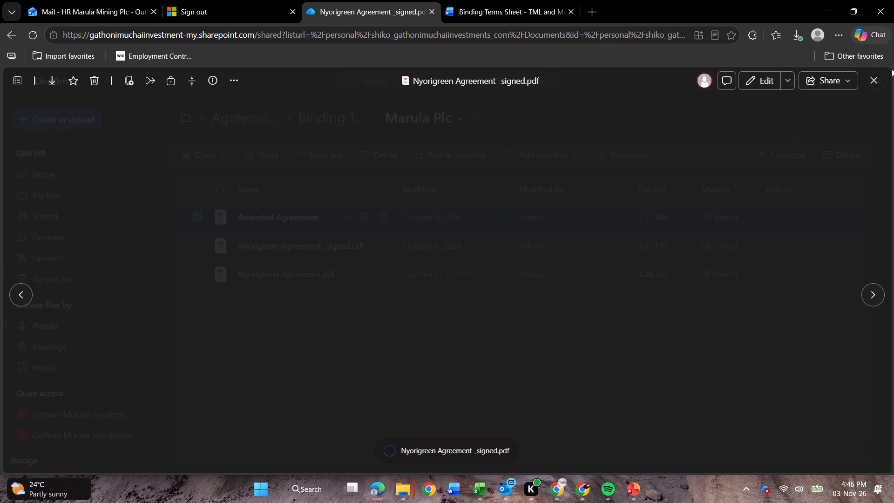
pyautogui.click(870, 81)
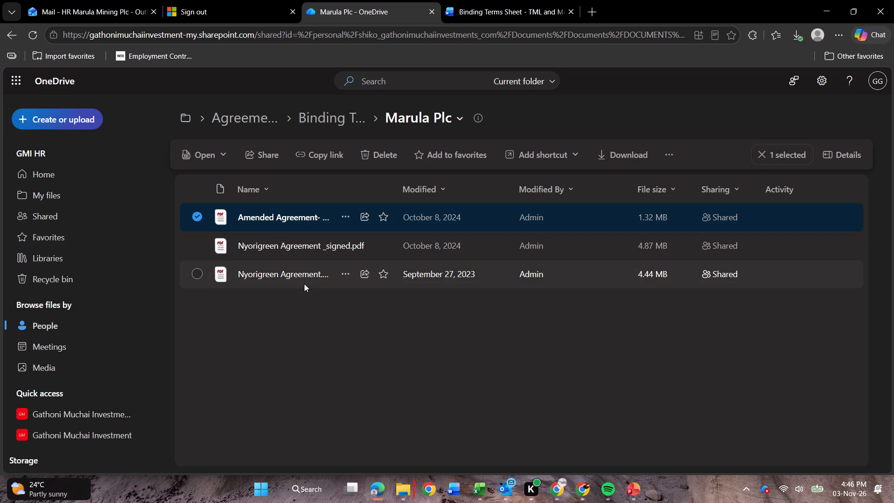
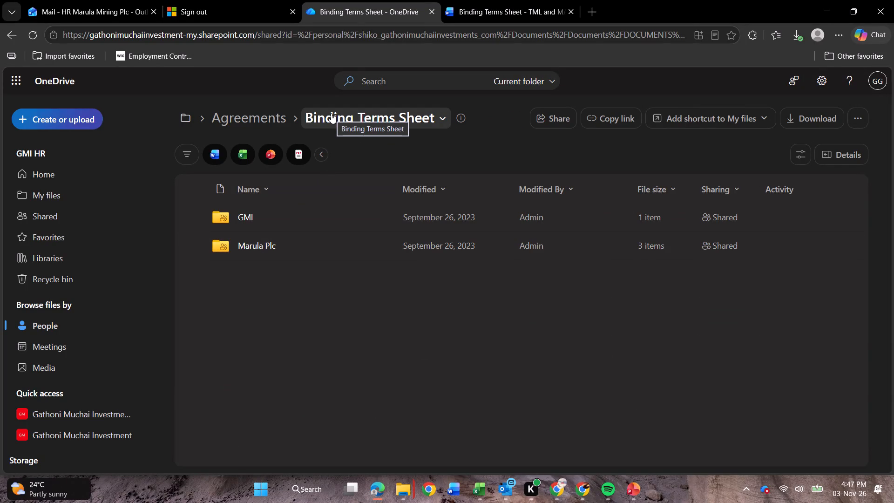
# Switch to File Explorer and dismiss the pending replace-or-skip file prompt without choosing an option.
pyautogui.click(396, 490)
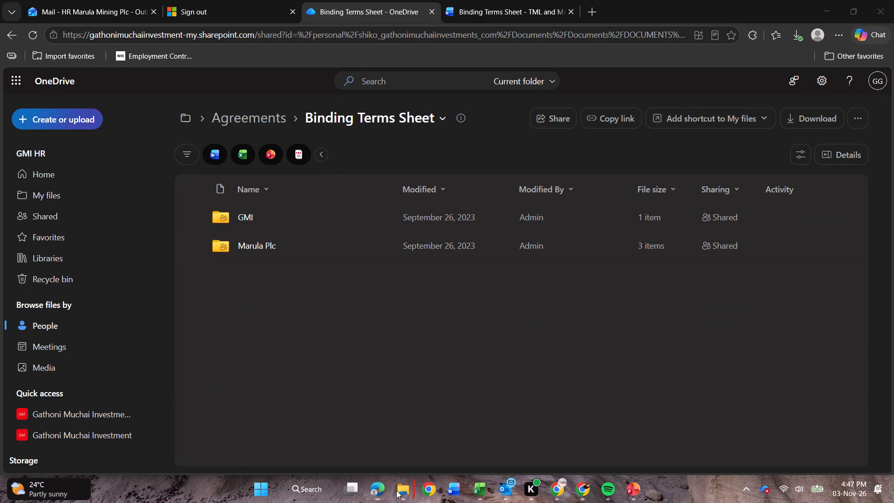
pyautogui.click(386, 437)
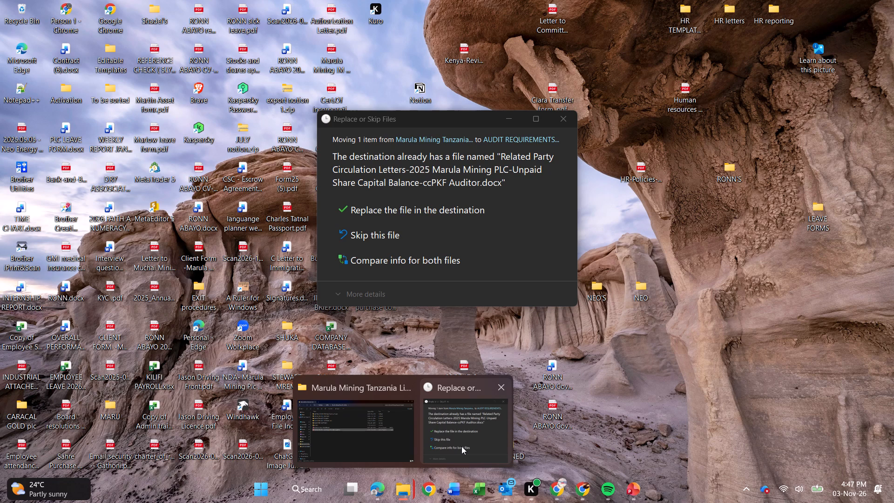
pyautogui.click(508, 386)
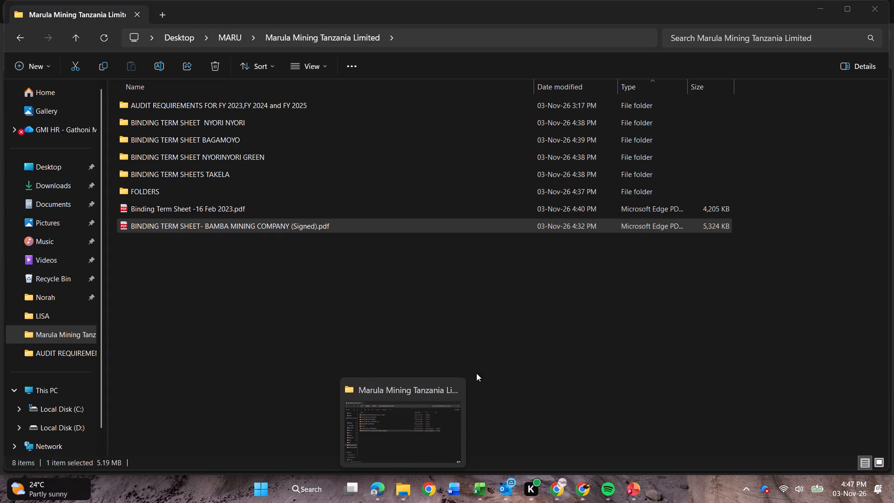
# Open the Downloads folder and sort its files by date modified.
pyautogui.click(52, 183)
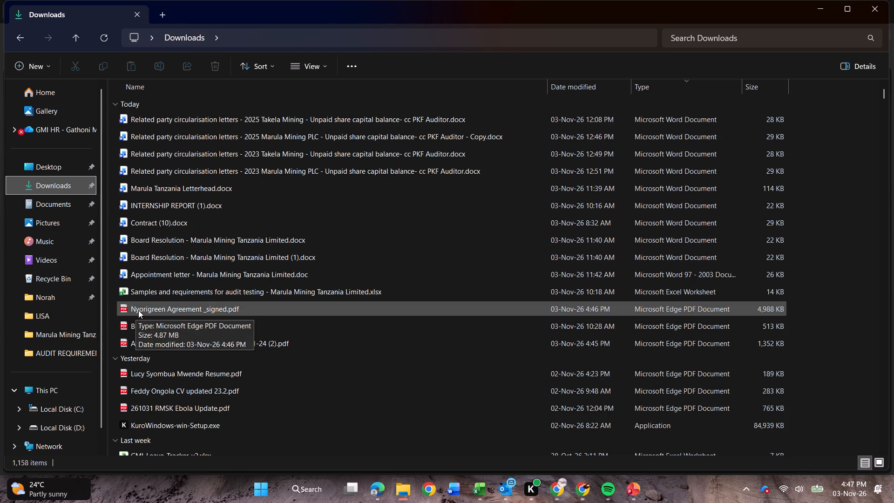
pyautogui.click(263, 74)
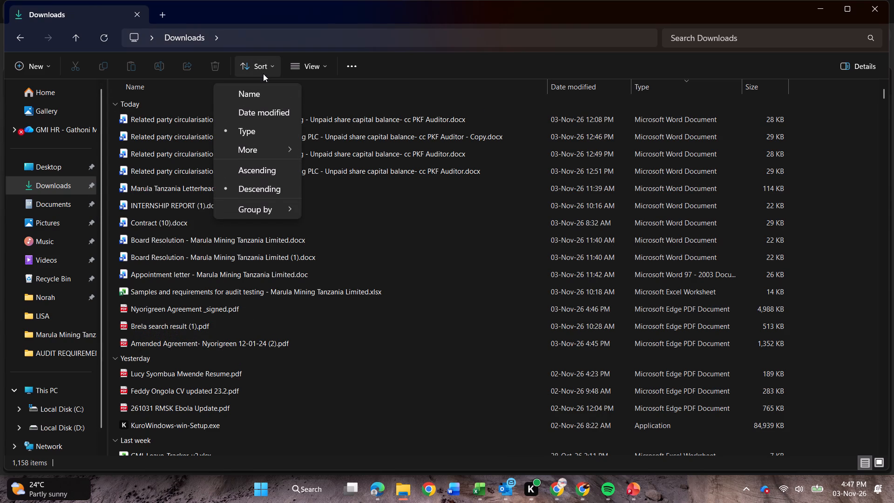
pyautogui.click(258, 92)
pyautogui.click(259, 67)
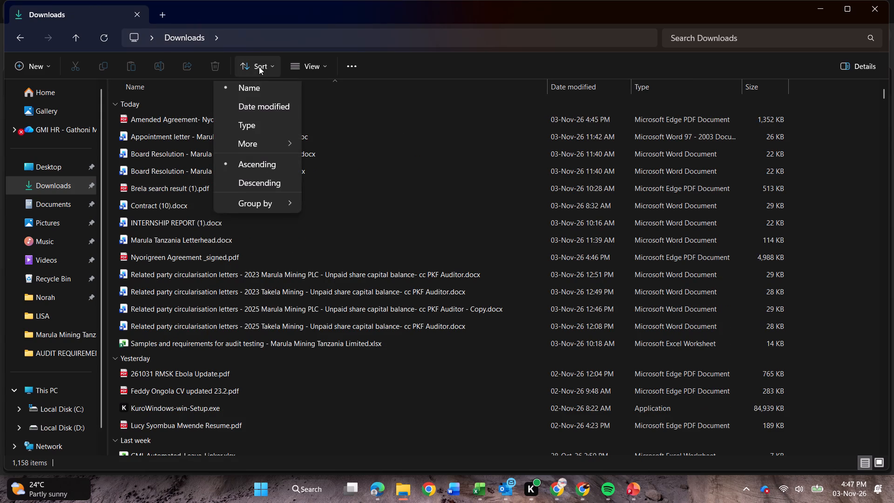
pyautogui.click(259, 109)
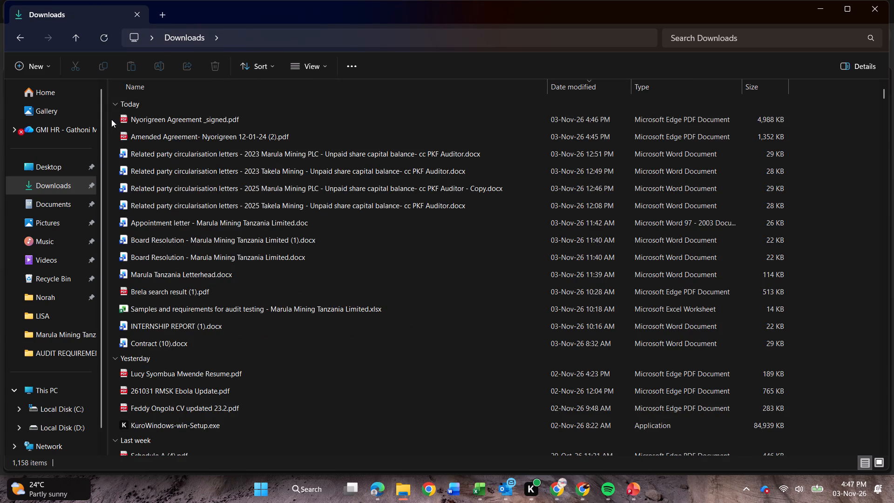
# Move Nyorigreen Agreement _signed.pdf and Amended Agreement- Nyorigreen 12-01-24 (2).pdf from Downloads into the Marula Mining Tanzania Limited folder.
pyautogui.moveTo(113, 115); pyautogui.dragTo(121, 140)
pyautogui.moveTo(147, 118); pyautogui.dragTo(180, 169)
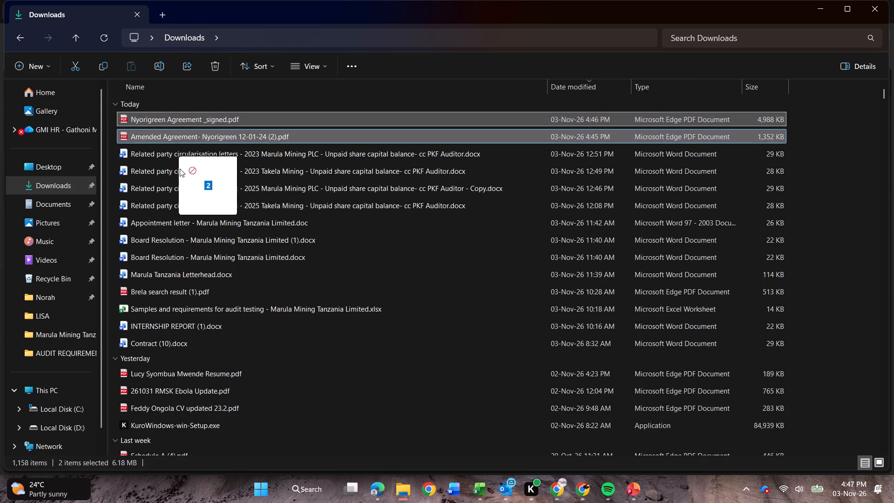
pyautogui.moveTo(180, 169); pyautogui.dragTo(75, 330)
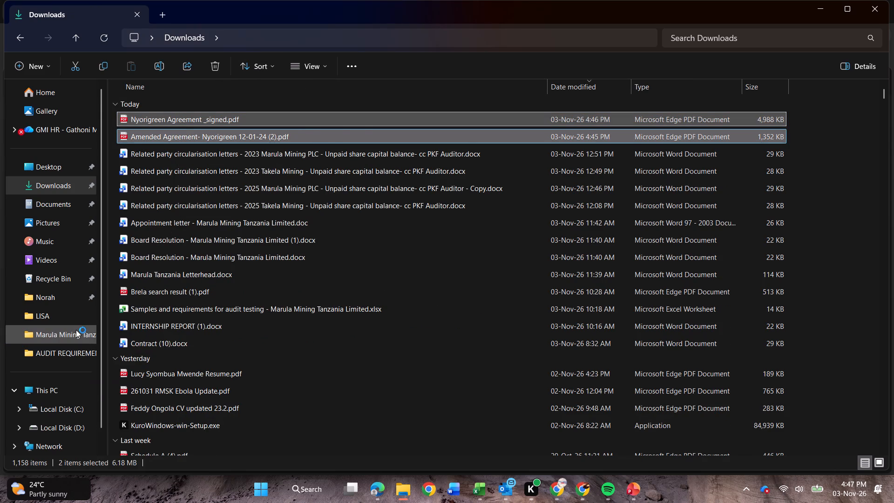
# In Marula Mining Tanzania Limited, move the signed and amended Nyorigreen agreement PDFs into the BINDING TERM SHEET NYORINYORI GREEN folder.
pyautogui.click(89, 333)
pyautogui.click(89, 337)
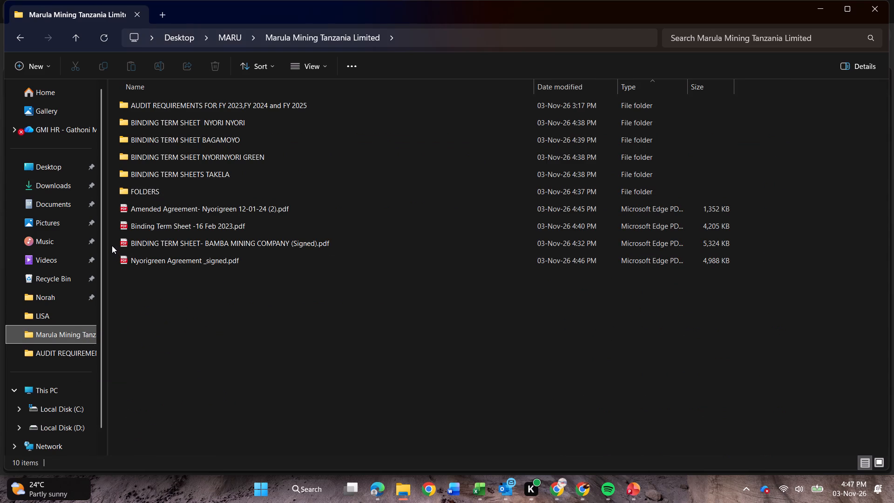
pyautogui.moveTo(135, 261); pyautogui.dragTo(177, 305)
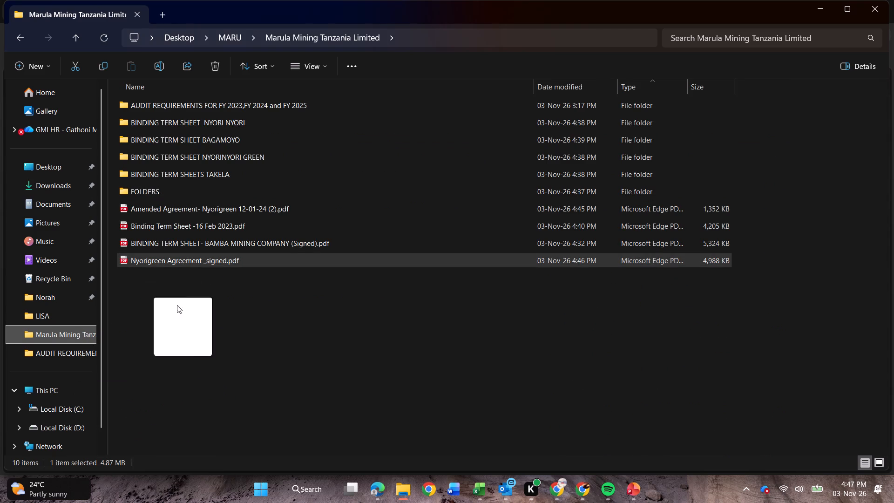
pyautogui.moveTo(177, 305); pyautogui.dragTo(281, 132)
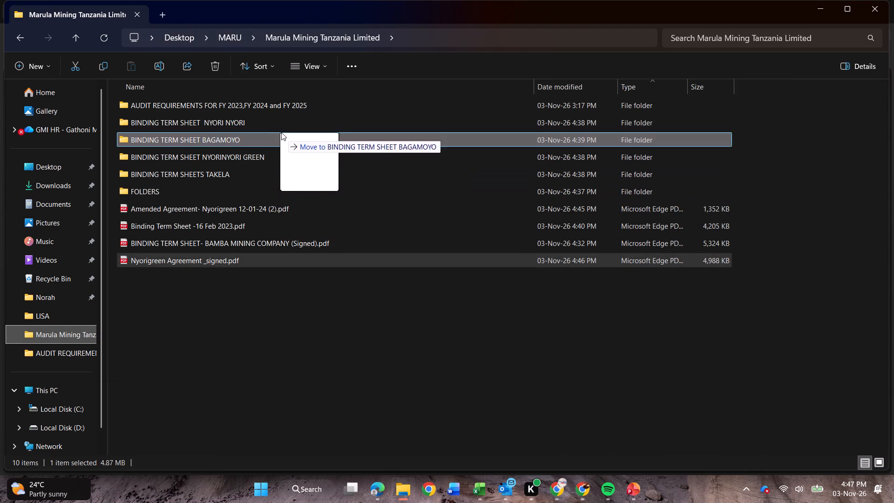
pyautogui.moveTo(281, 132); pyautogui.dragTo(276, 150)
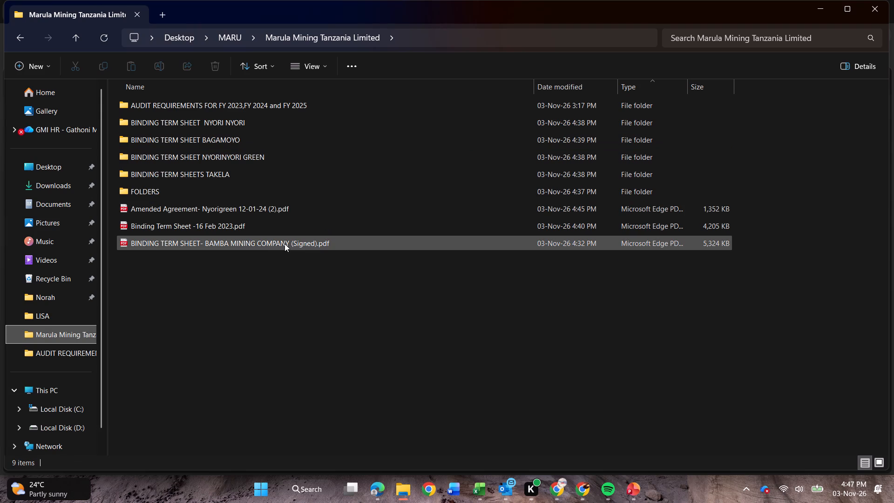
pyautogui.moveTo(204, 208); pyautogui.dragTo(289, 152)
# Return to OneDrive in Edge, go back up to Projects and Investments, and open the Bagamoyo Graphite folder.
pyautogui.click(388, 492)
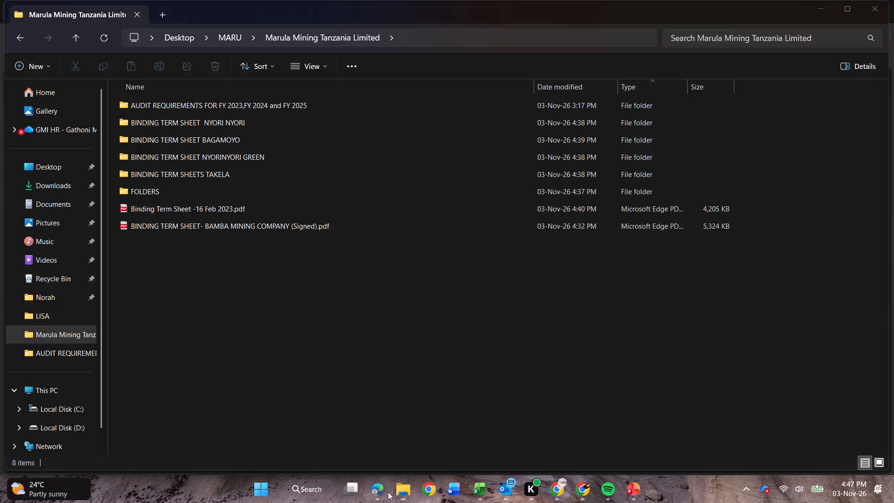
pyautogui.click(275, 122)
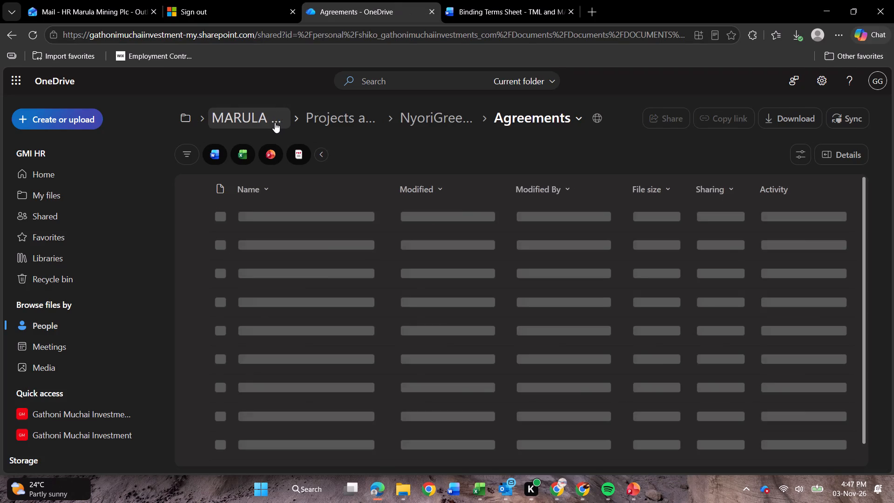
pyautogui.click(336, 116)
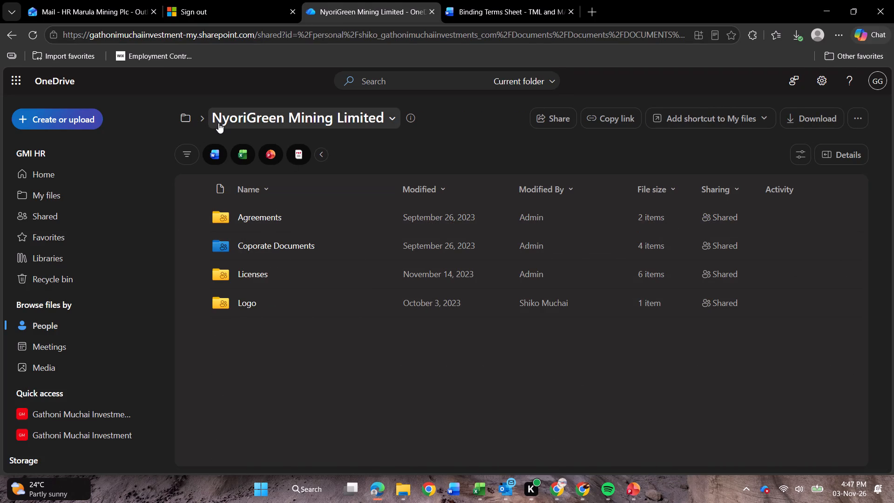
pyautogui.click(203, 116)
pyautogui.click(14, 40)
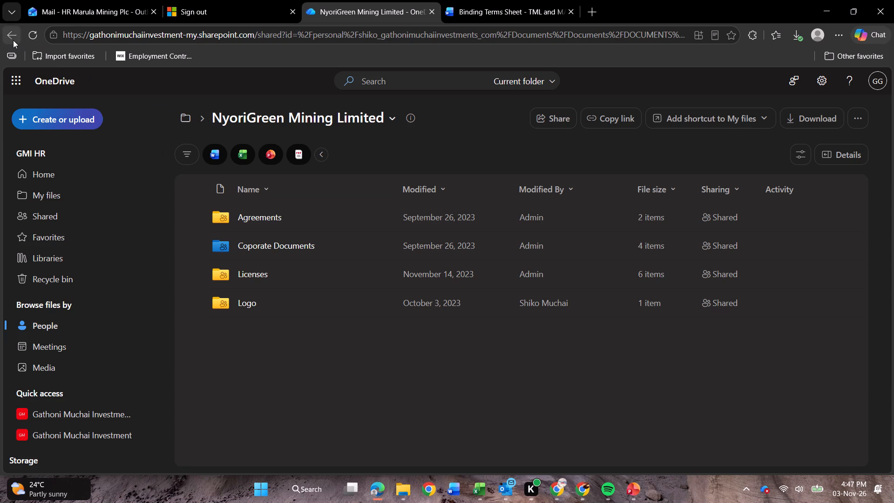
pyautogui.click(349, 120)
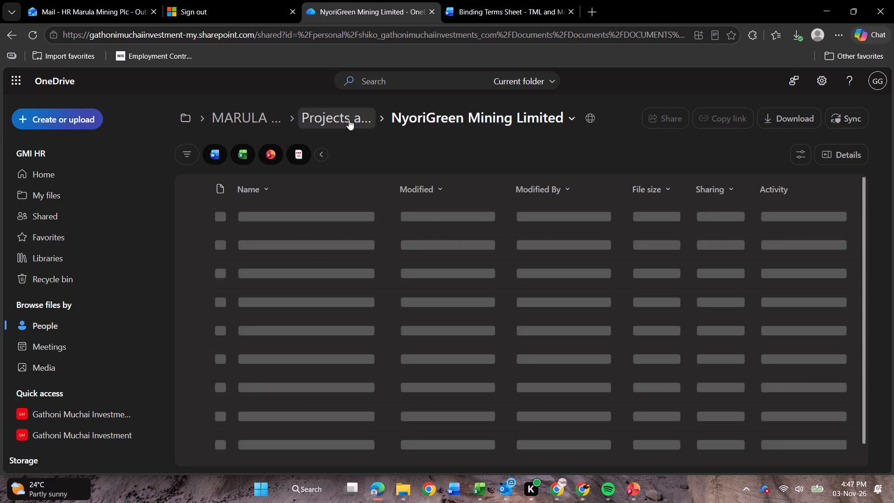
pyautogui.click(339, 118)
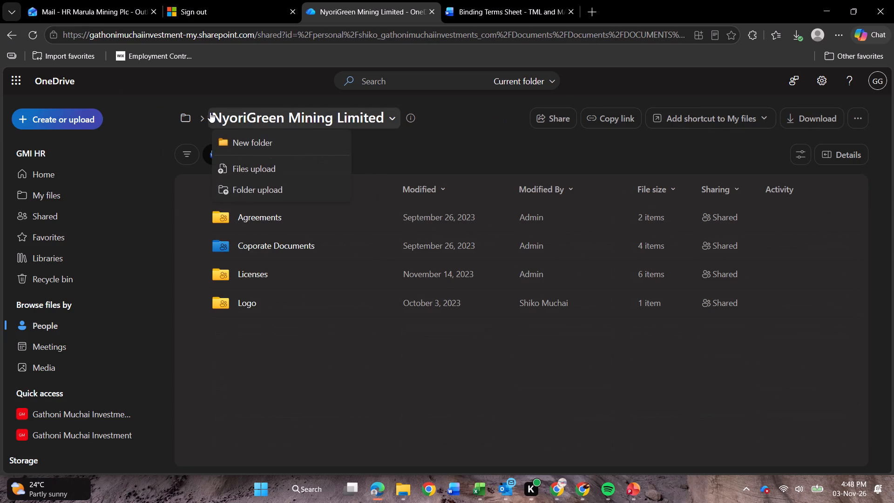
pyautogui.click(5, 35)
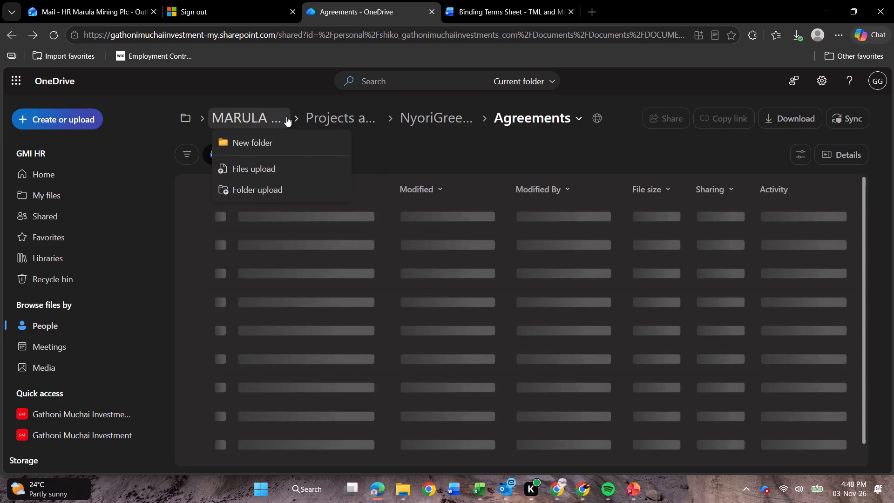
pyautogui.click(325, 119)
pyautogui.click(325, 120)
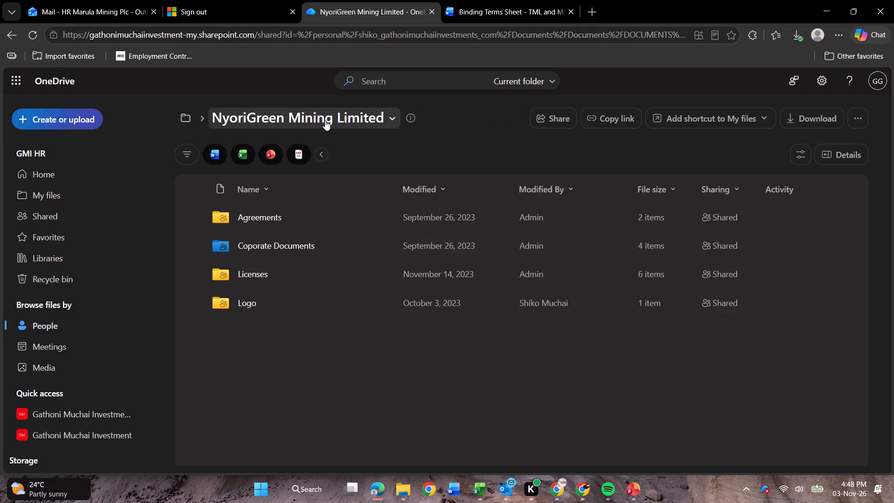
pyautogui.click(8, 31)
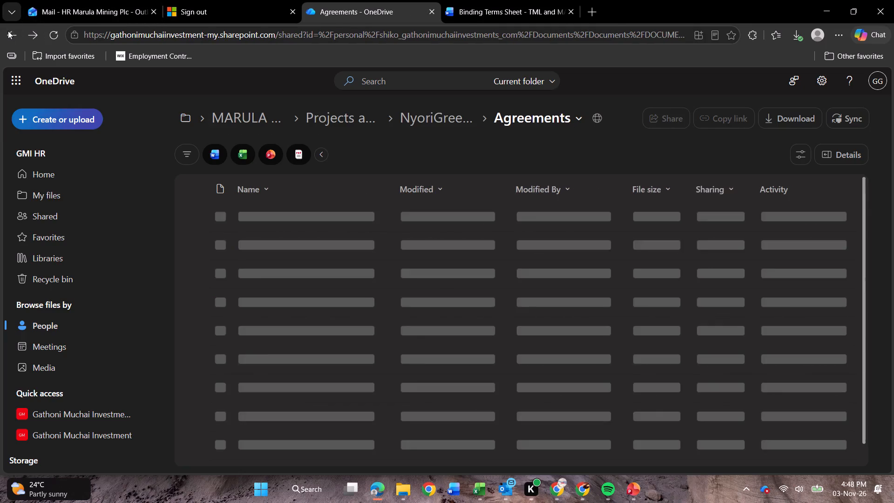
pyautogui.click(231, 120)
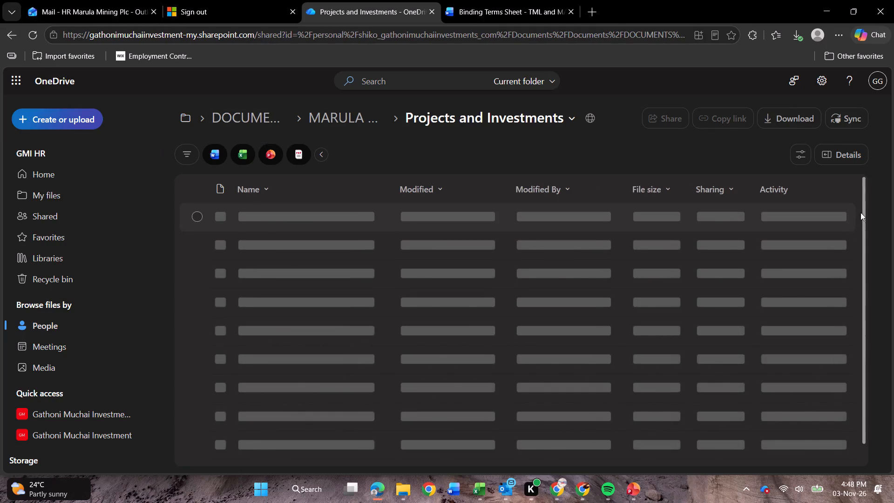
pyautogui.click(860, 194)
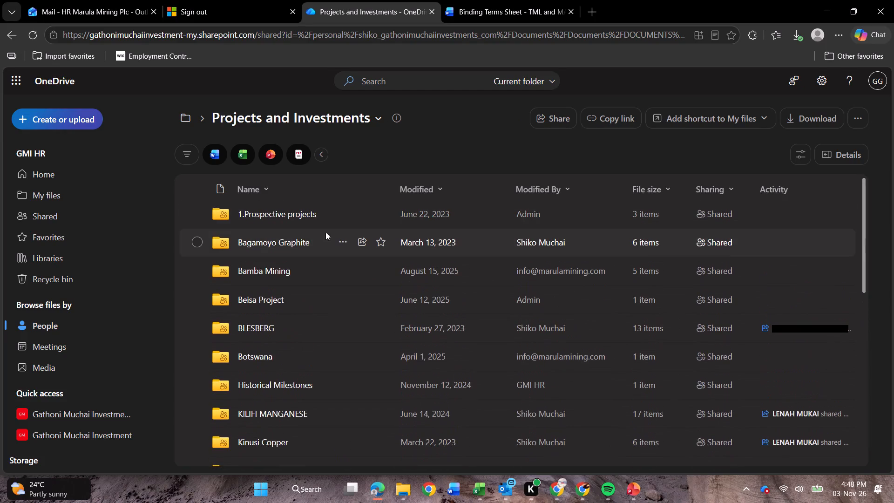
pyautogui.doubleClick(290, 244)
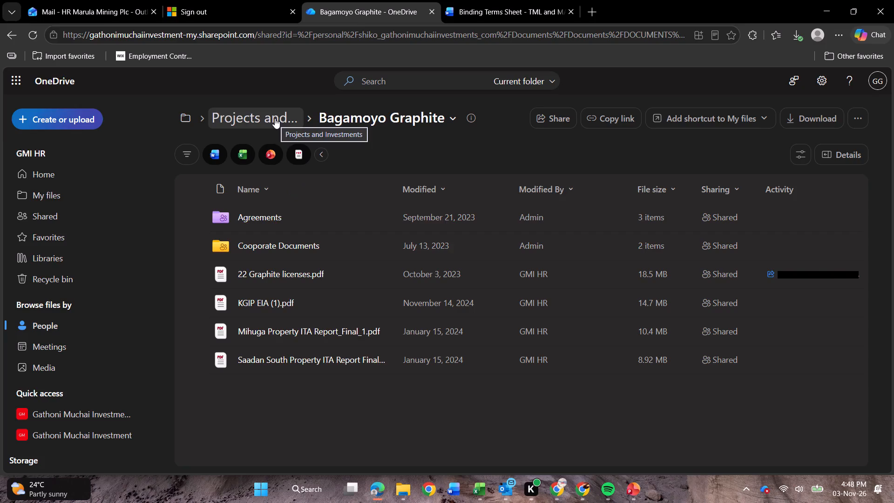
# Check the contents of Bagamoyo Graphite's Agreements folder and download the whole folder.
pyautogui.doubleClick(253, 216)
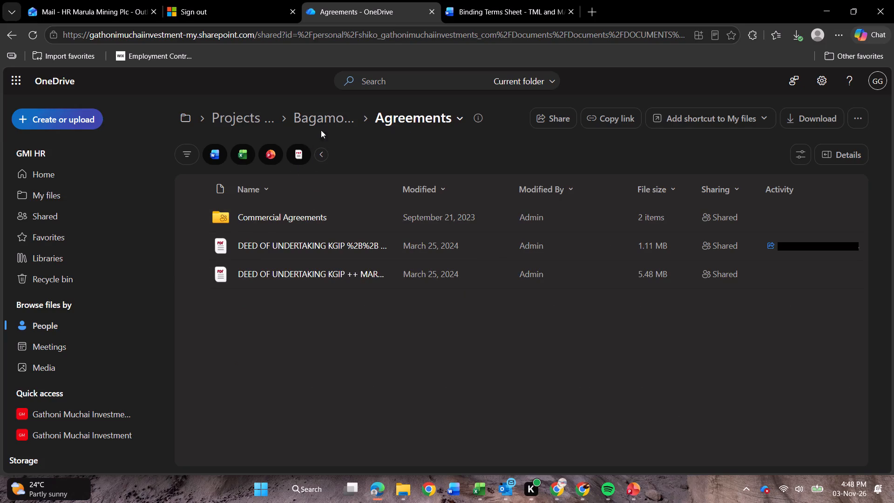
pyautogui.click(325, 118)
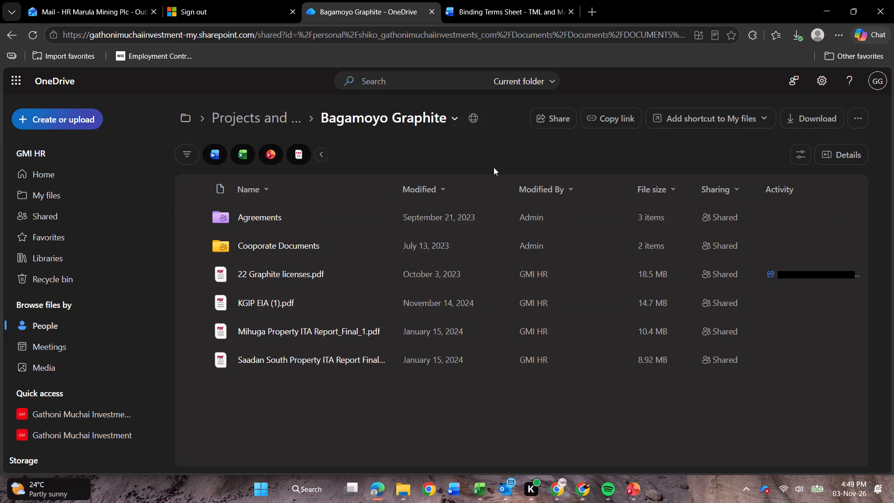
pyautogui.doubleClick(255, 216)
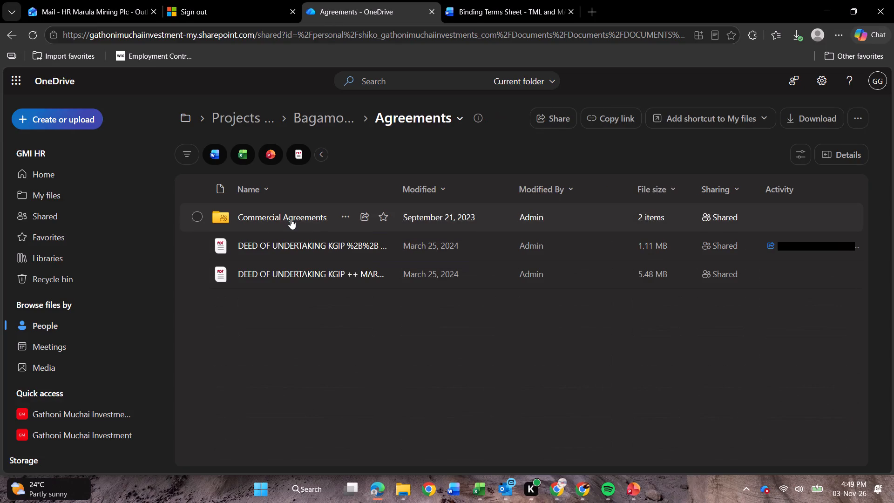
pyautogui.click(315, 115)
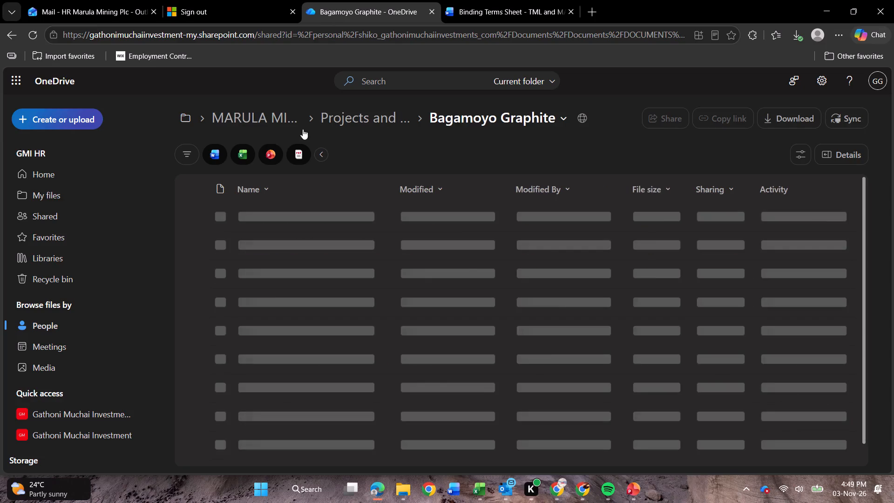
pyautogui.click(198, 218)
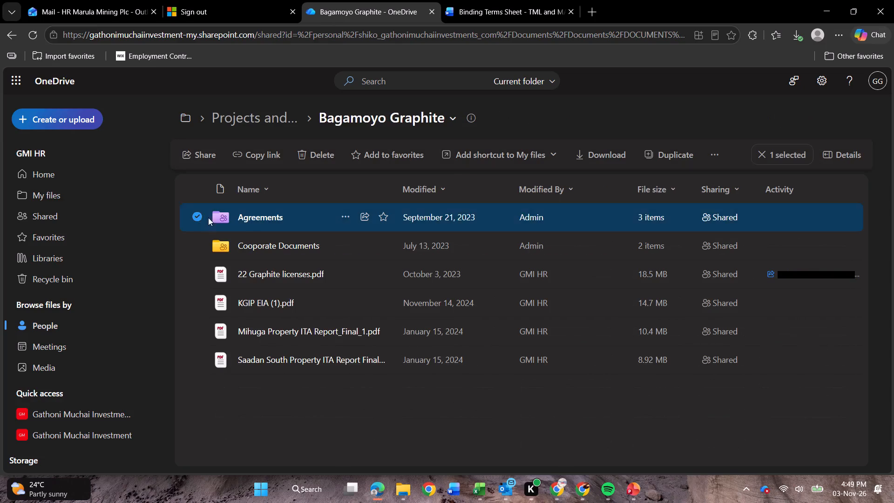
pyautogui.click(613, 161)
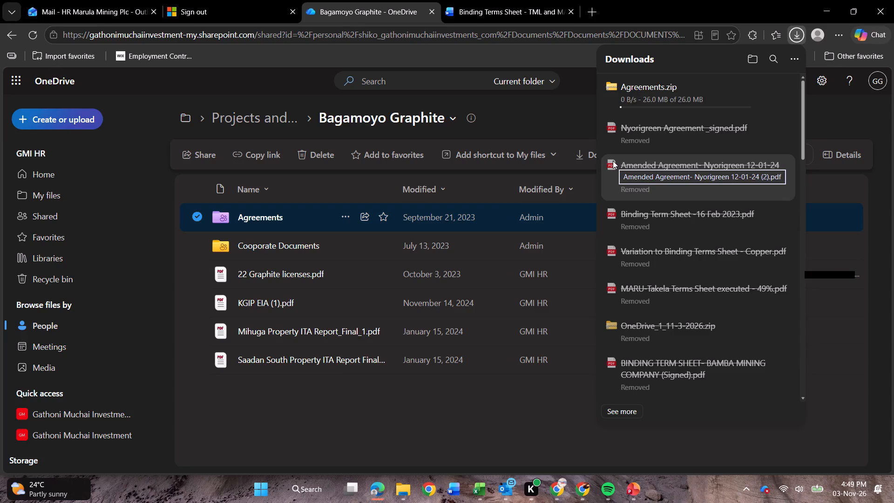
# Move the downloaded Agreements.zip from Downloads to Marula Mining Tanzania Limited and file it in the BINDING TERM SHEET BAGAMOYO folder.
pyautogui.click(826, 10)
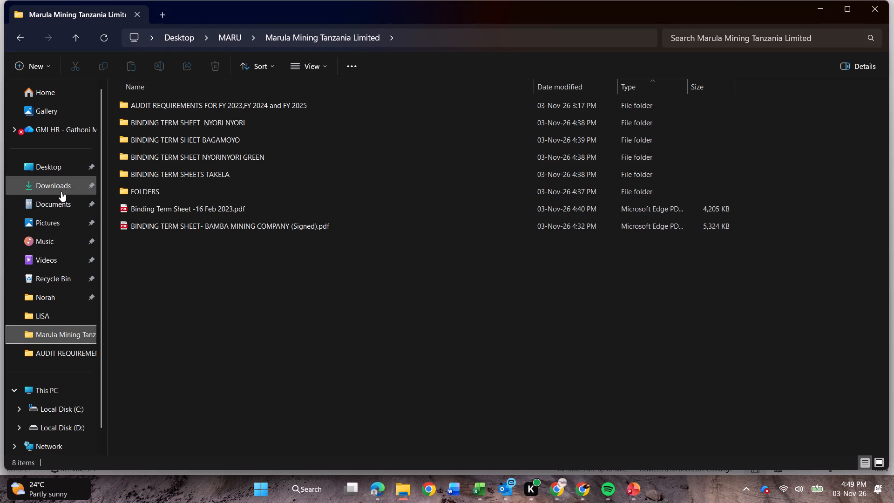
pyautogui.click(61, 191)
pyautogui.moveTo(156, 119); pyautogui.dragTo(160, 245)
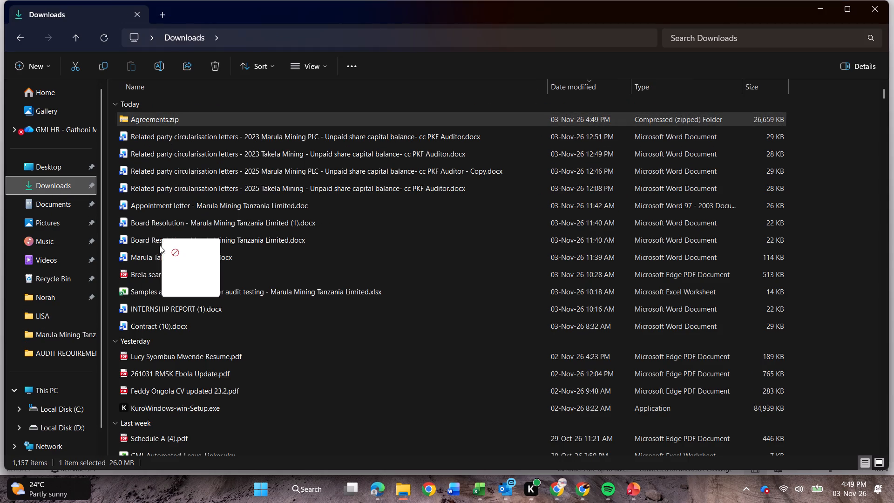
pyautogui.moveTo(160, 245); pyautogui.dragTo(69, 336)
pyautogui.click(69, 336)
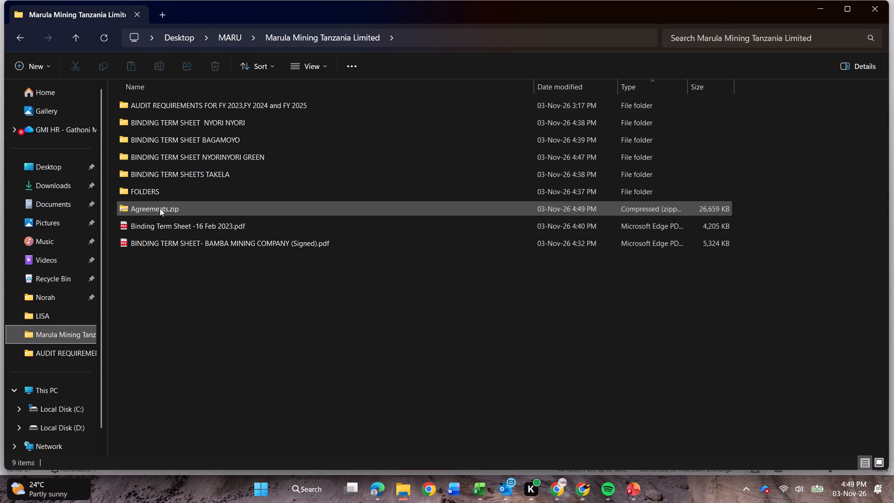
pyautogui.moveTo(160, 208); pyautogui.dragTo(241, 143)
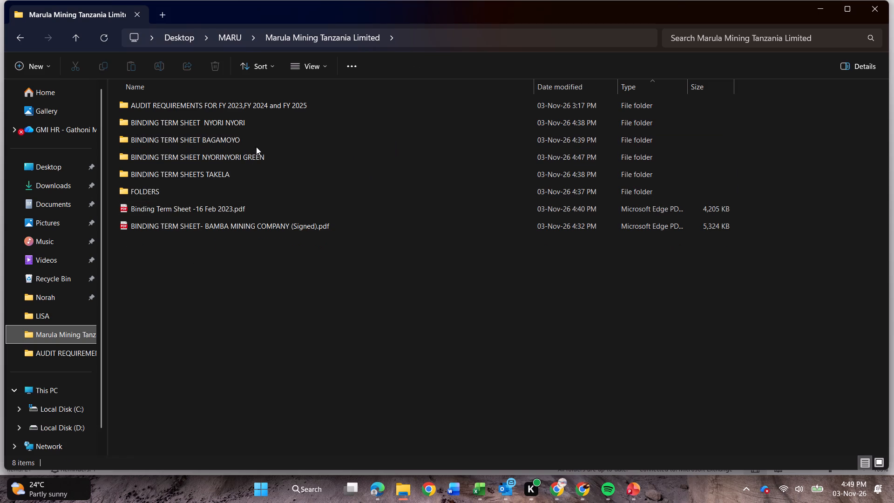
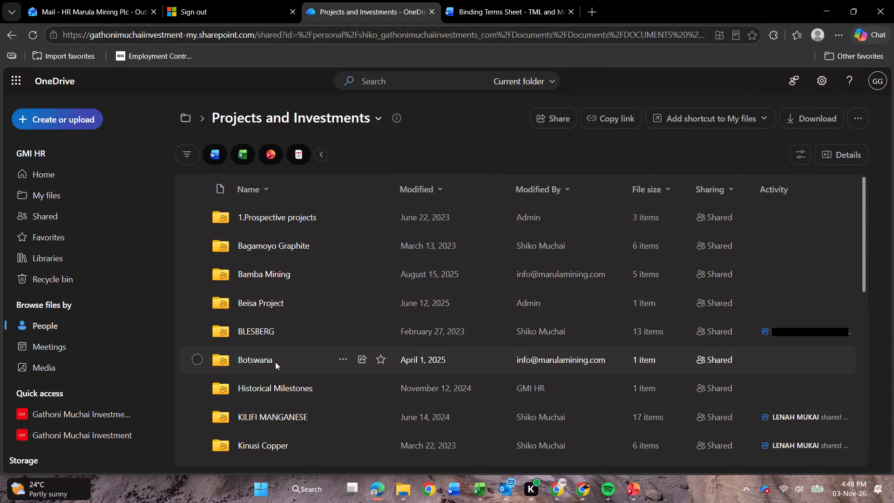
# Open the NyoriGreen Mining Limited folder in Projects and Investments and download its whole Agreements folder.
pyautogui.scroll(-2, 286, 377)
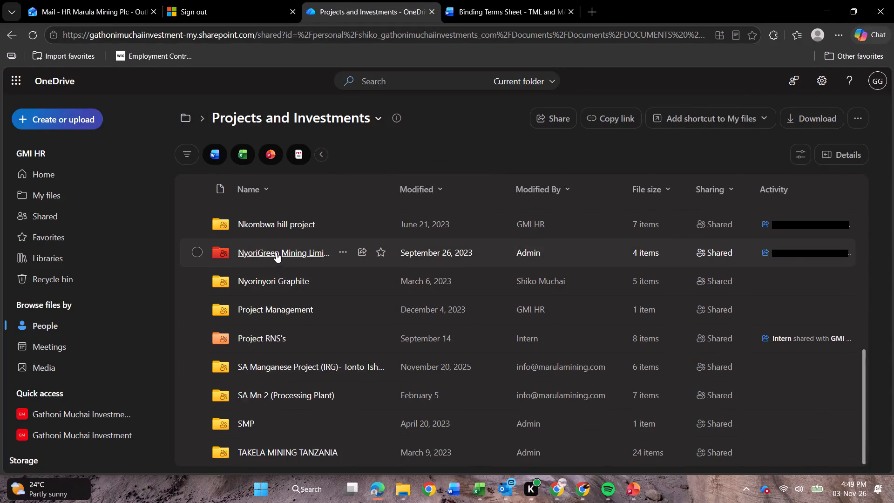
pyautogui.doubleClick(276, 252)
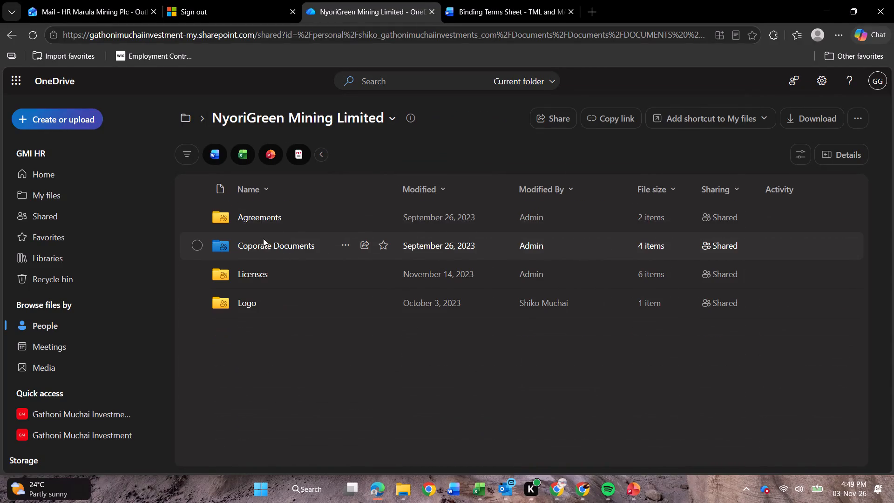
pyautogui.click(199, 214)
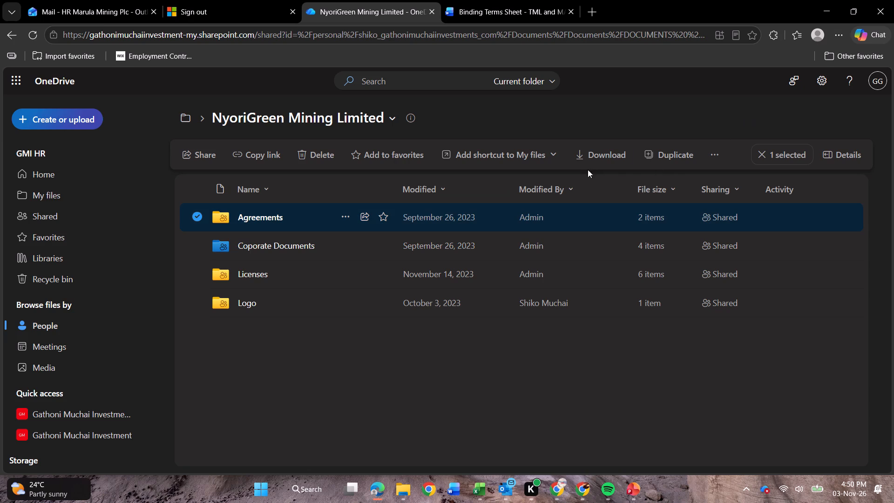
pyautogui.click(600, 158)
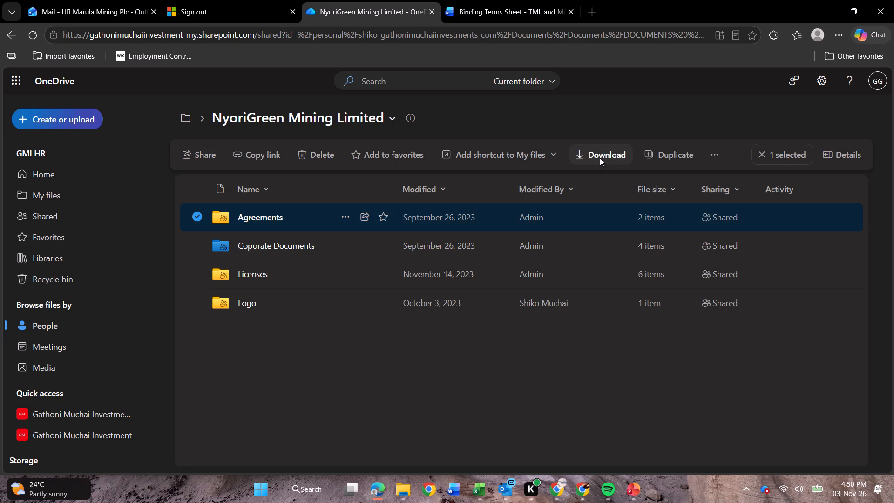
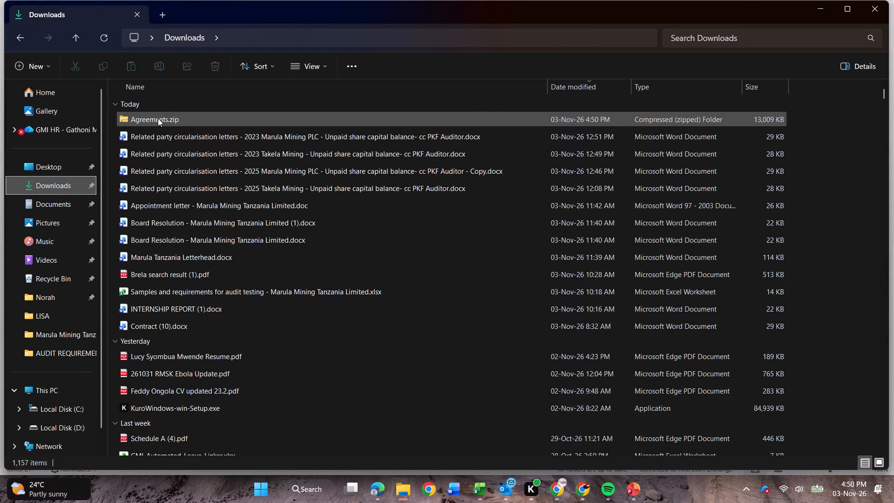
# Move Agreements.zip from Downloads to Marula Mining Tanzania Limited, filing it in the BINDING TERM SHEET NYORINYORI GREEN folder.
pyautogui.moveTo(158, 118); pyautogui.dragTo(64, 331)
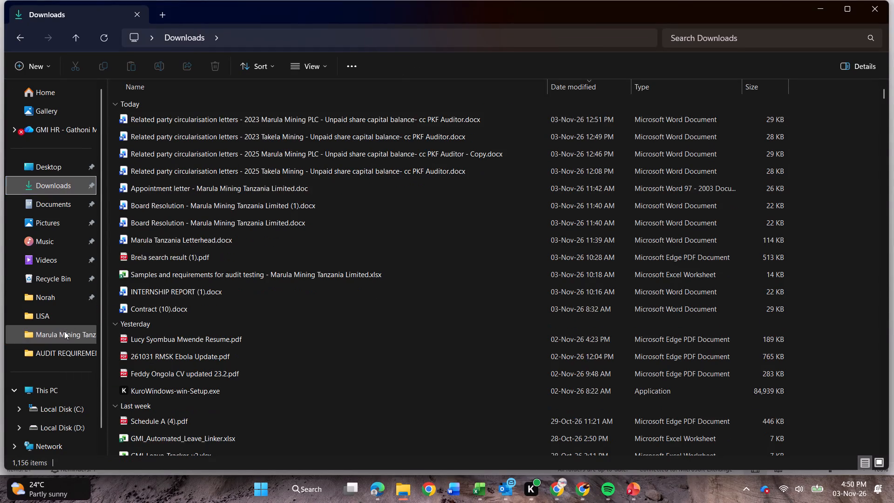
pyautogui.click(64, 331)
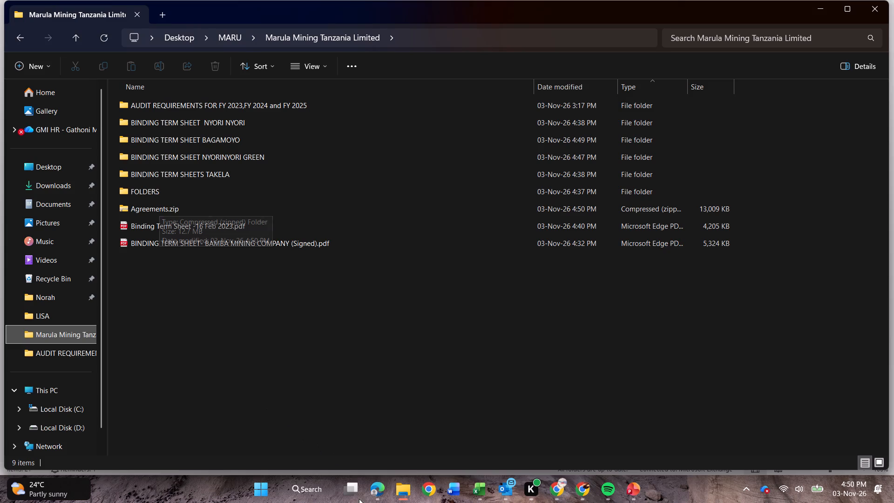
pyautogui.click(374, 493)
pyautogui.click(375, 493)
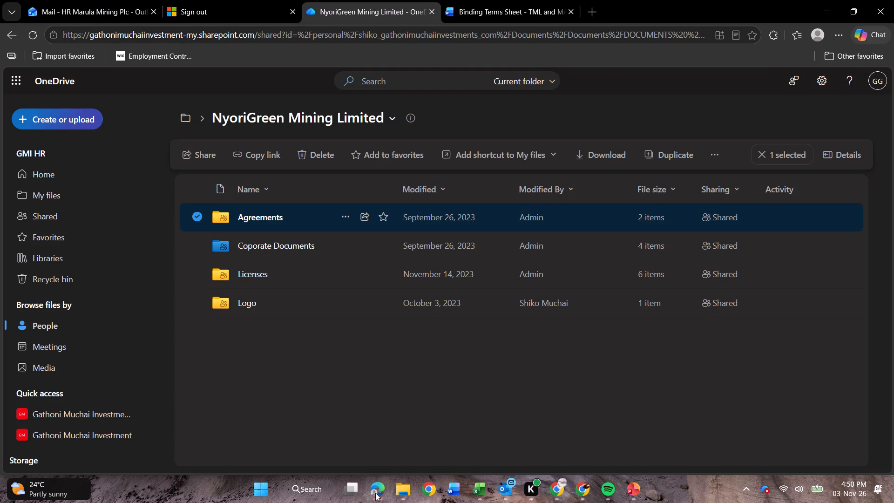
pyautogui.moveTo(160, 206); pyautogui.dragTo(169, 219)
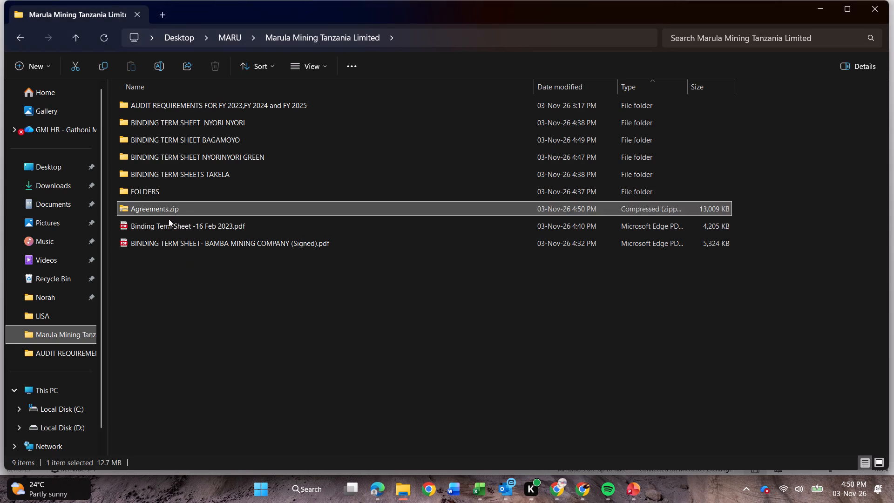
pyautogui.moveTo(169, 219); pyautogui.dragTo(284, 160)
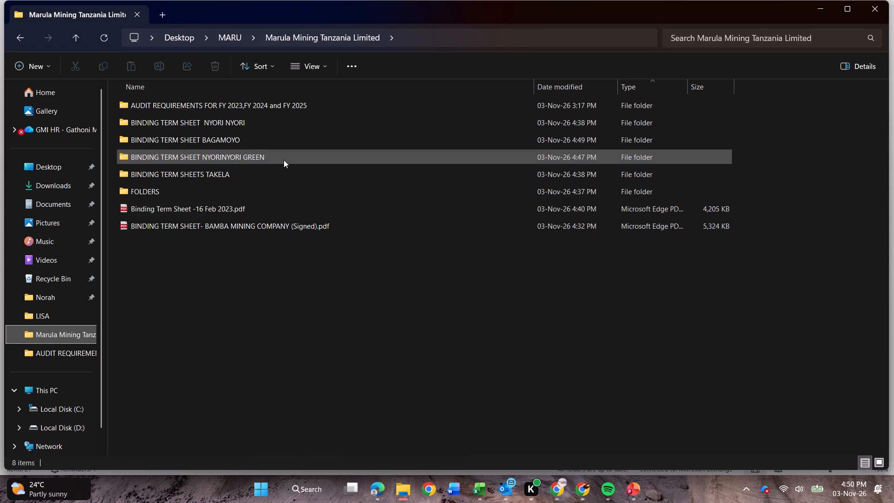
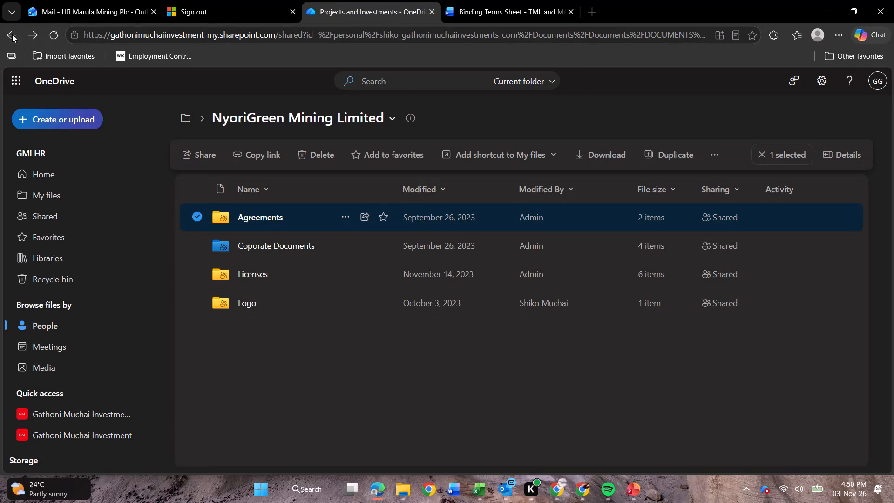
# Download the Agreements folder from the Nyorinyori Graphite project in Projects and Investments, after checking its contents.
pyautogui.click(12, 34)
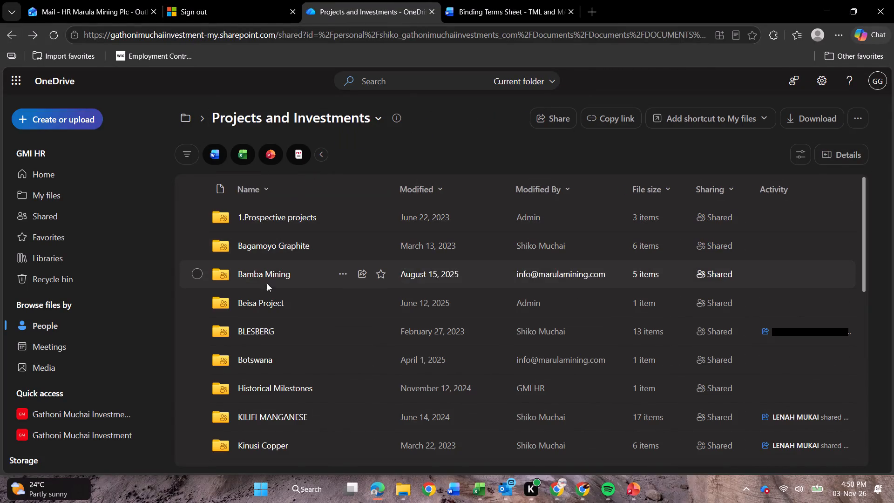
pyautogui.moveTo(864, 214); pyautogui.dragTo(864, 215)
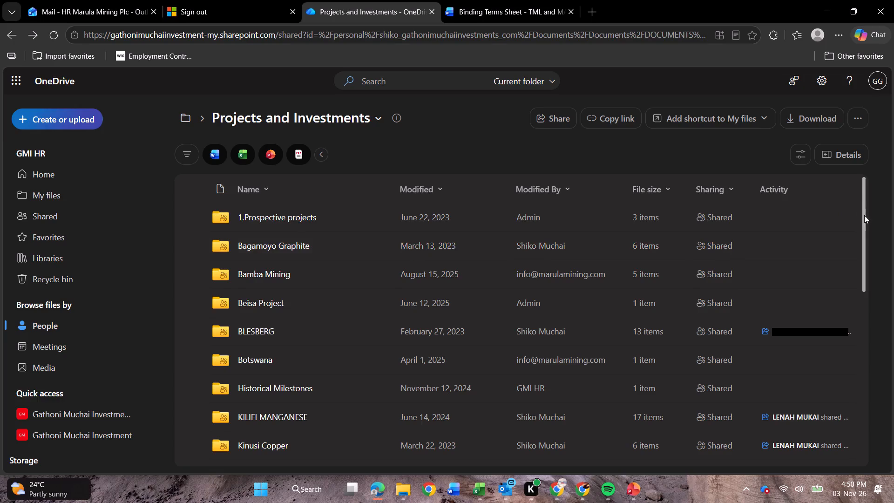
pyautogui.moveTo(864, 215); pyautogui.dragTo(858, 276)
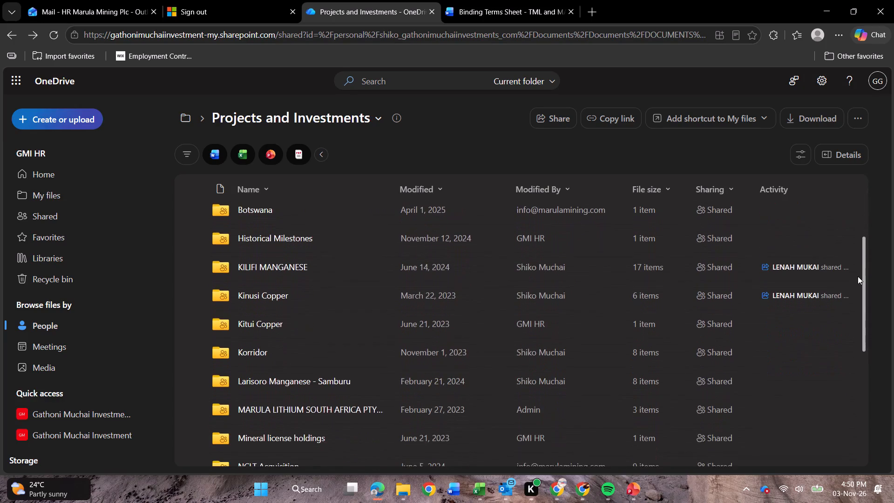
pyautogui.moveTo(858, 276); pyautogui.dragTo(859, 312)
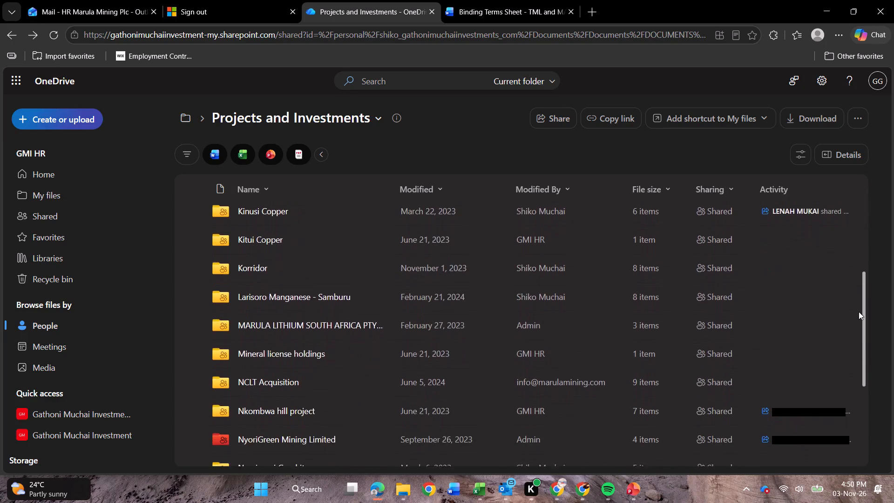
pyautogui.moveTo(859, 312); pyautogui.dragTo(861, 333)
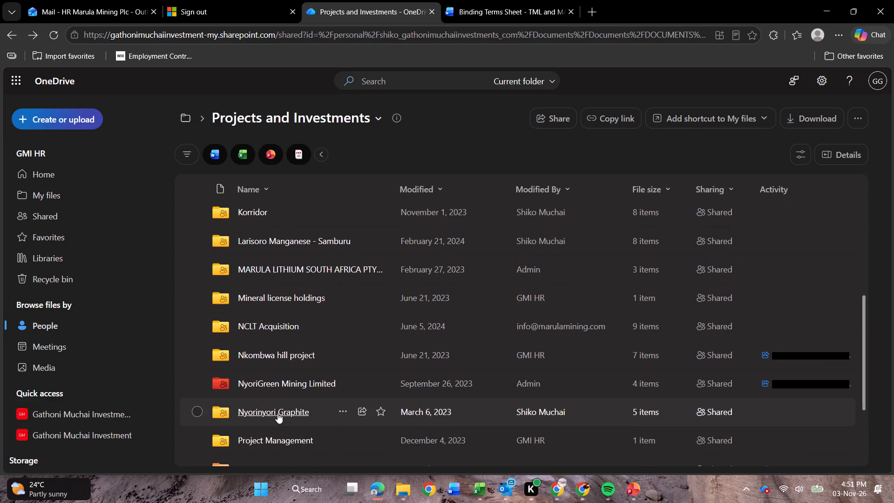
pyautogui.doubleClick(278, 413)
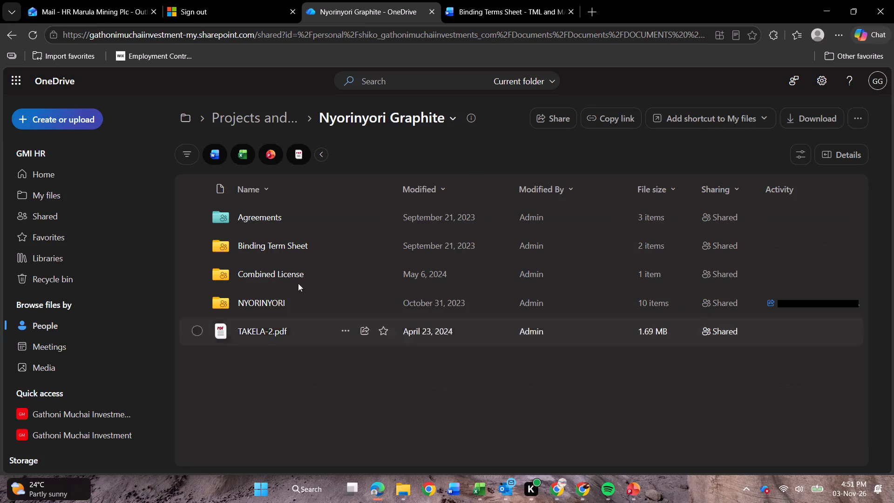
pyautogui.doubleClick(257, 218)
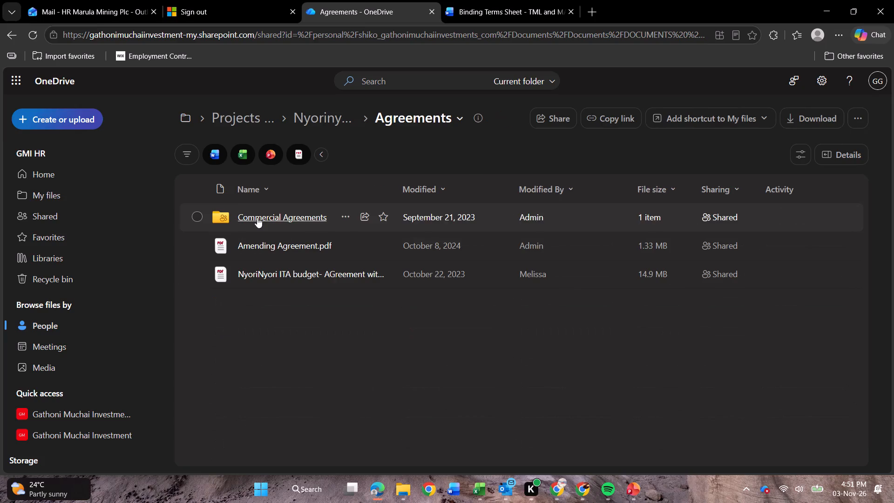
pyautogui.click(330, 122)
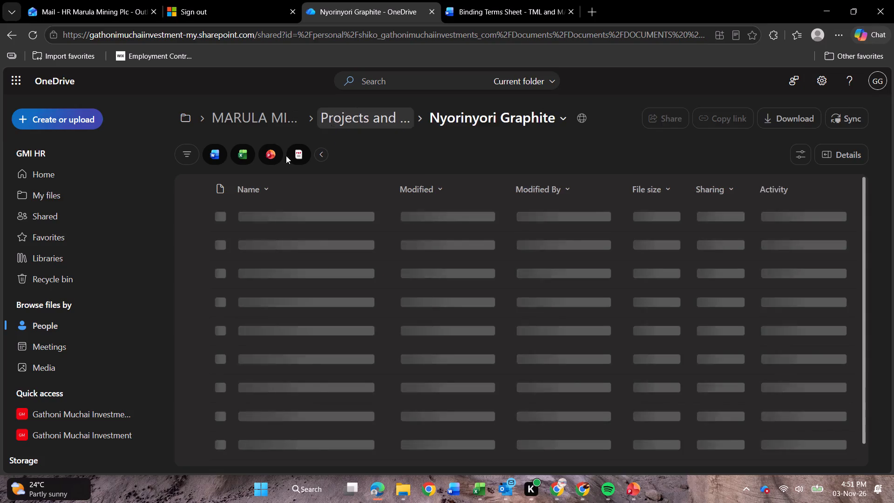
pyautogui.click(197, 214)
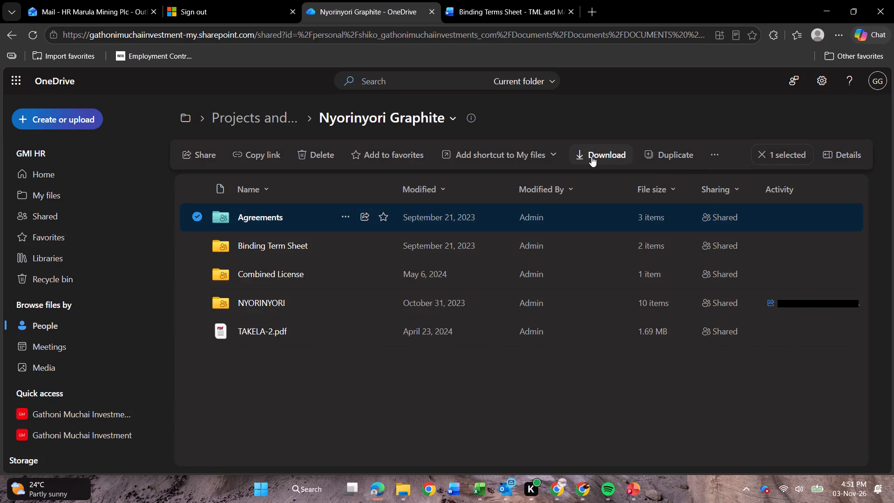
pyautogui.click(591, 156)
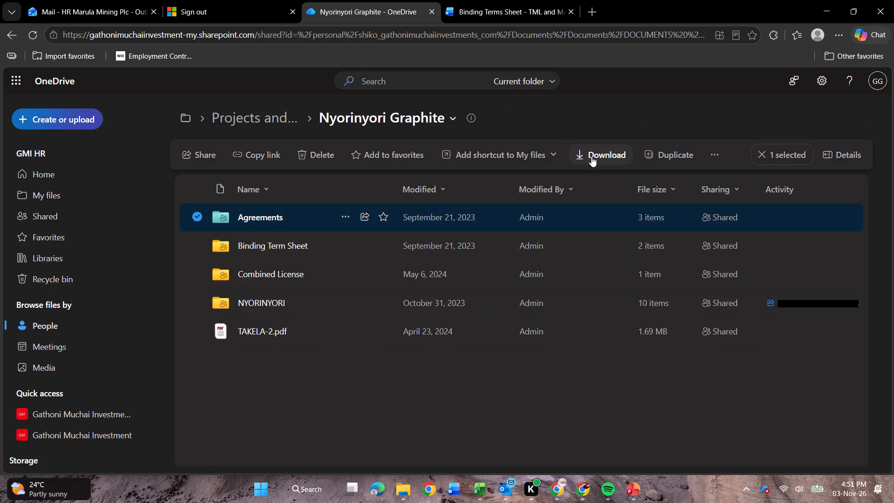
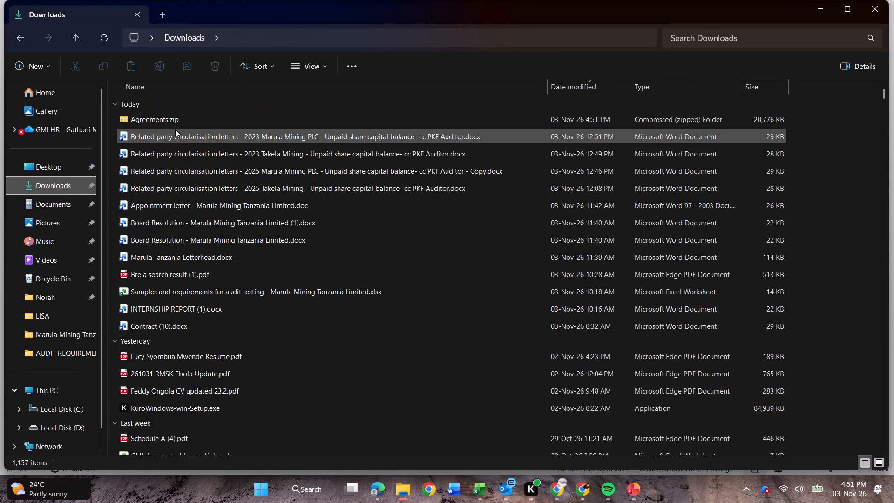
# Move Agreements.zip from Downloads to Marula Mining Tanzania Limited, filing it in the BINDING TERM SHEET NYORI NYORI folder.
pyautogui.moveTo(168, 118); pyautogui.dragTo(122, 278)
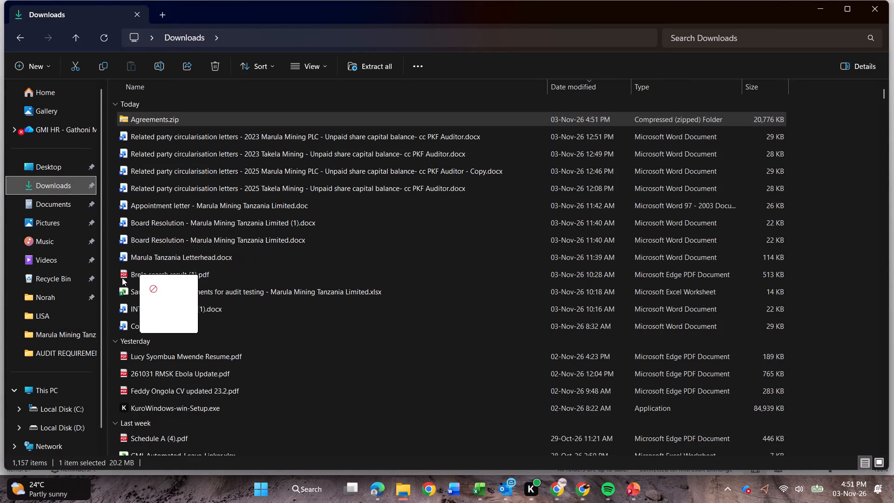
pyautogui.moveTo(122, 278); pyautogui.dragTo(61, 333)
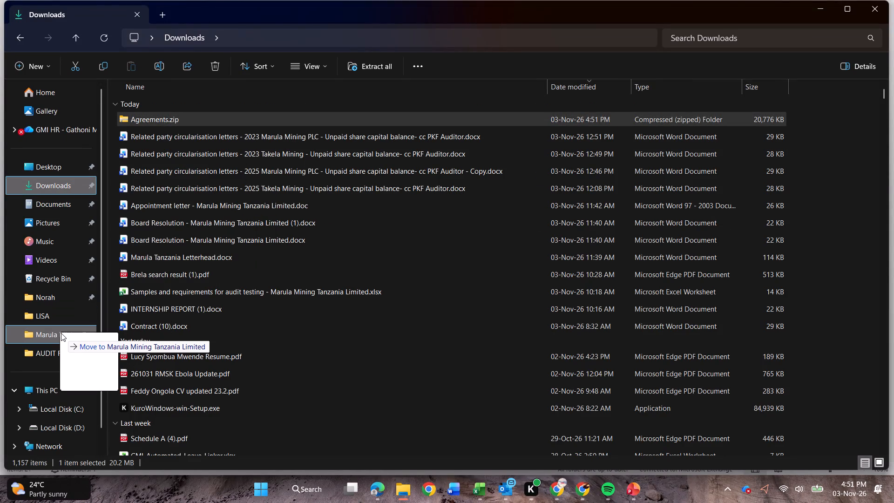
pyautogui.moveTo(61, 333); pyautogui.dragTo(61, 333)
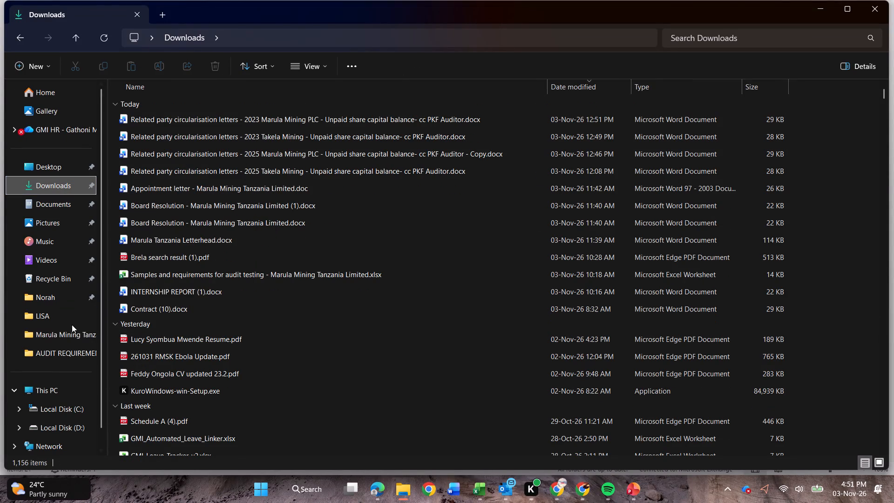
pyautogui.click(50, 333)
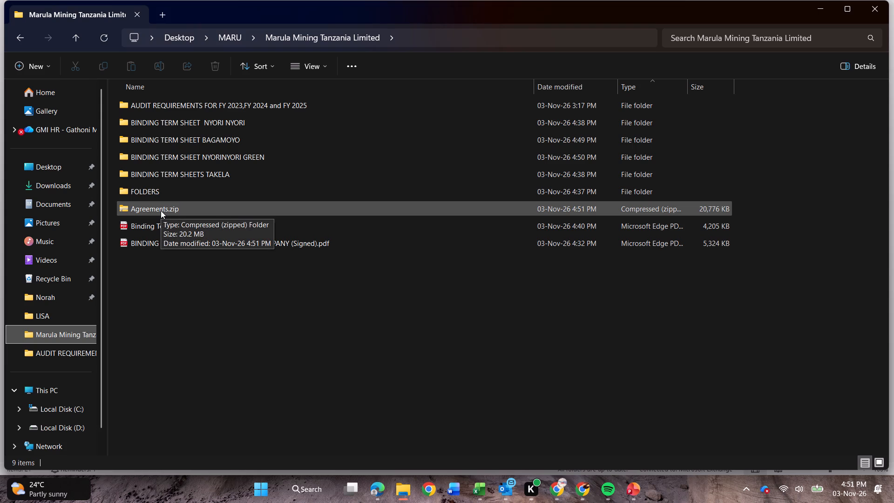
pyautogui.moveTo(161, 211); pyautogui.dragTo(299, 120)
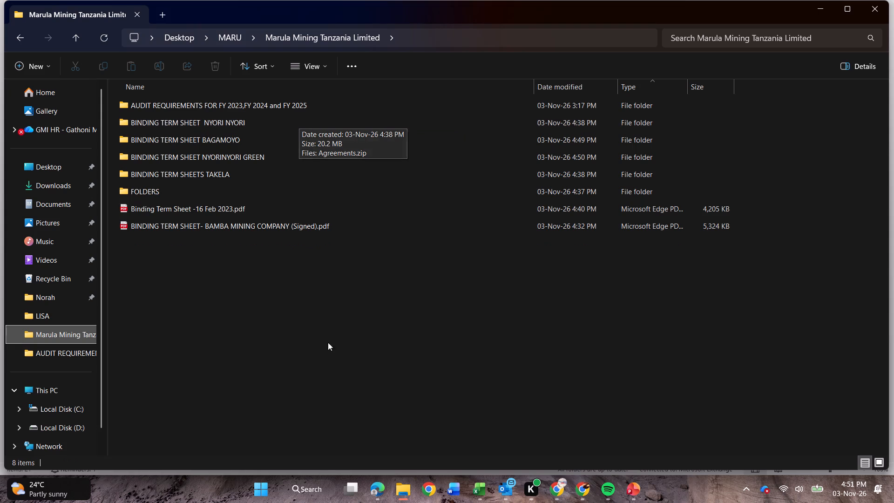
# In OneDrive in Edge, examine the Agreements and Agreements- Marula Mining folders of TAKELA MINING TANZANIA under Projects and Investments.
pyautogui.click(381, 487)
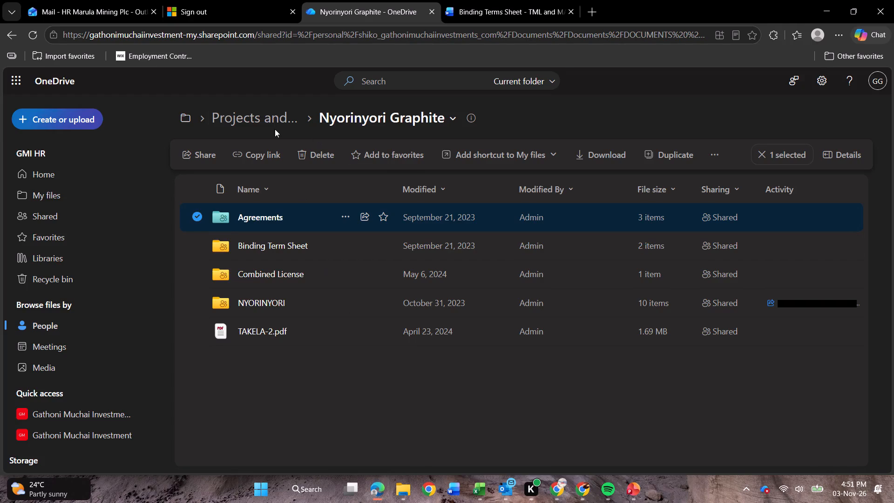
pyautogui.click(274, 121)
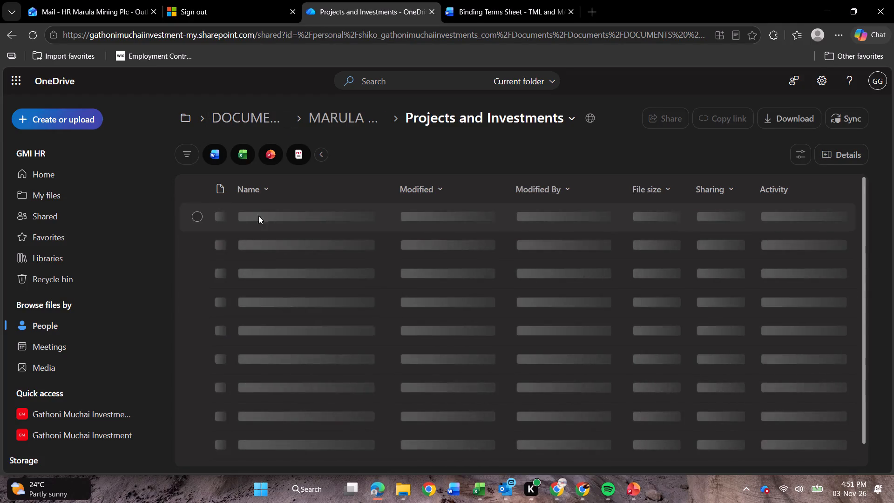
pyautogui.scroll(-1, 262, 382)
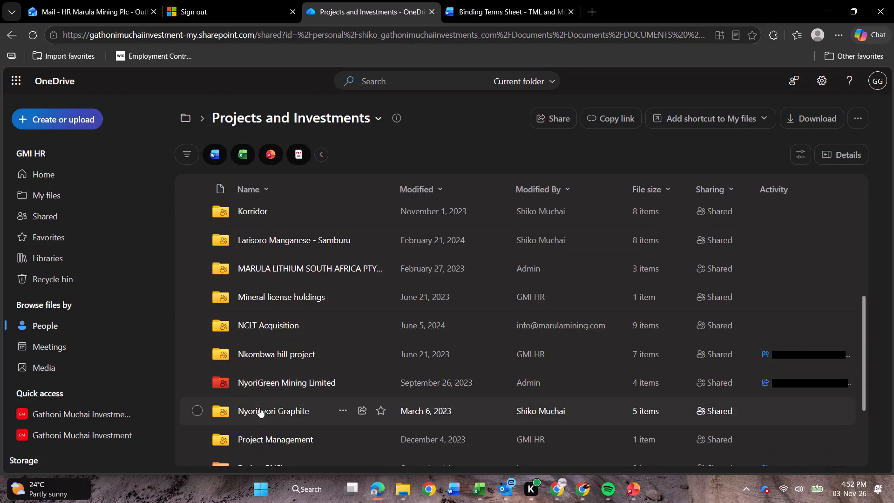
pyautogui.scroll(-1, 259, 409)
pyautogui.scroll(-1, 253, 354)
pyautogui.doubleClick(263, 453)
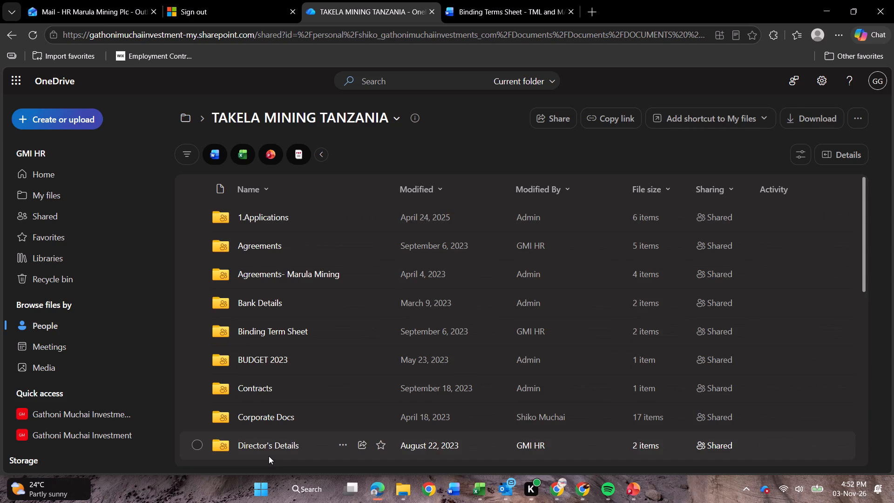
pyautogui.doubleClick(263, 249)
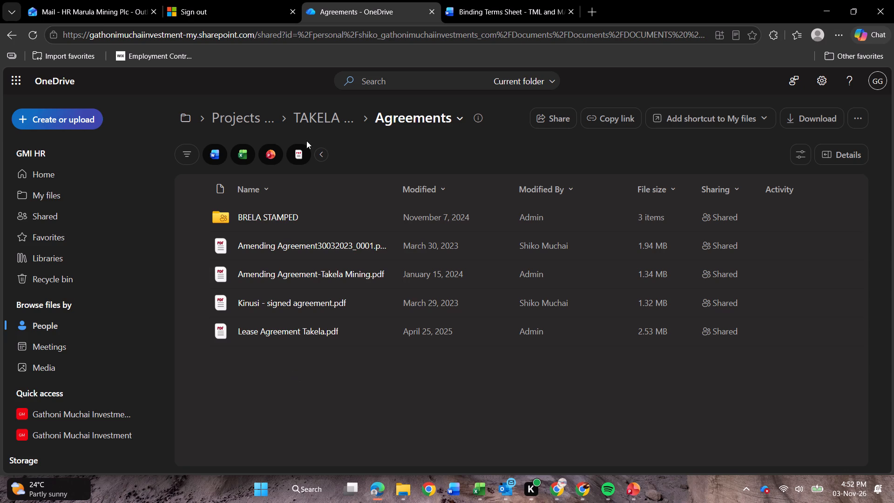
pyautogui.click(324, 127)
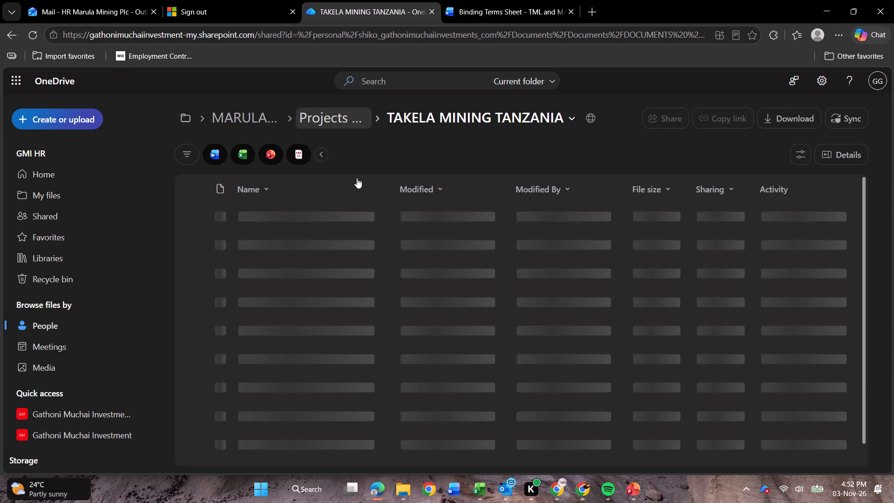
pyautogui.doubleClick(290, 269)
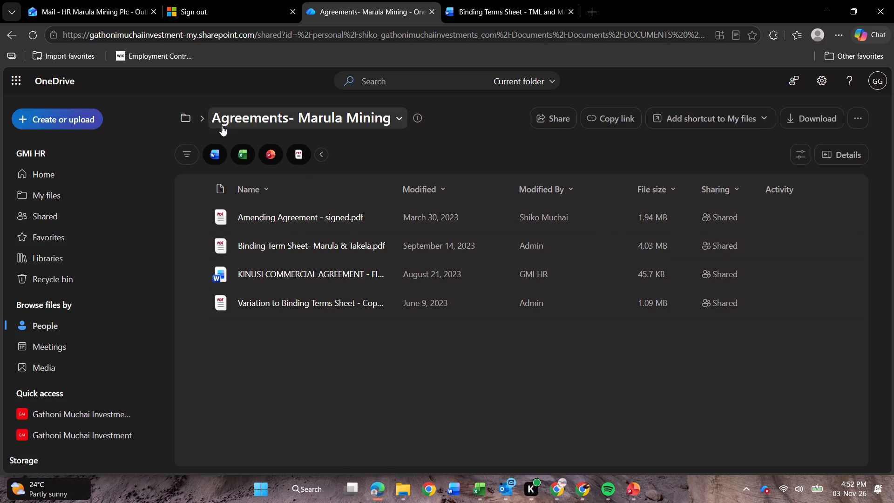
pyautogui.click(200, 116)
pyautogui.click(8, 39)
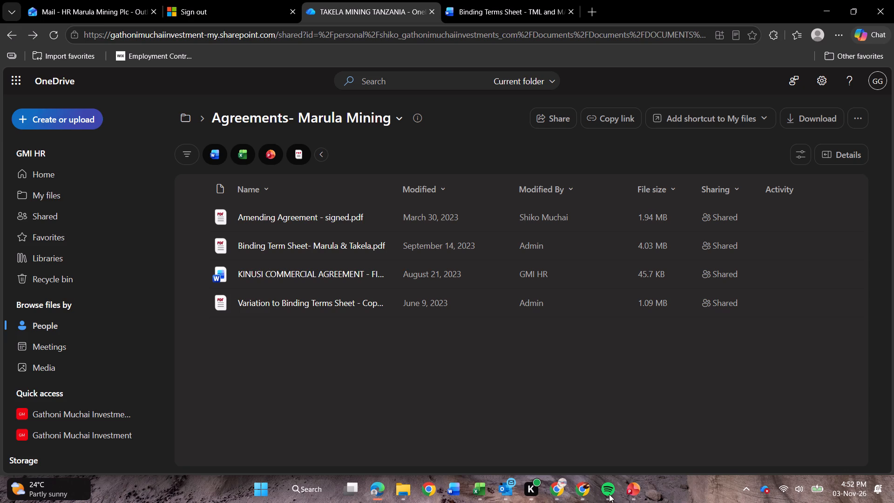
pyautogui.click(471, 395)
pyautogui.moveTo(6, 40); pyautogui.dragTo(11, 39)
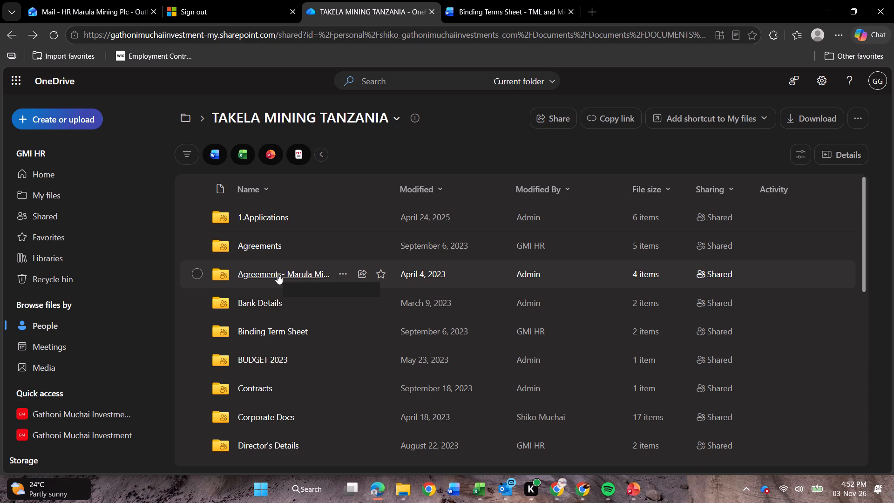
# Check the contents of TAKELA MINING TANZANIA's Binding Term Sheet folder and download the folder.
pyautogui.doubleClick(278, 333)
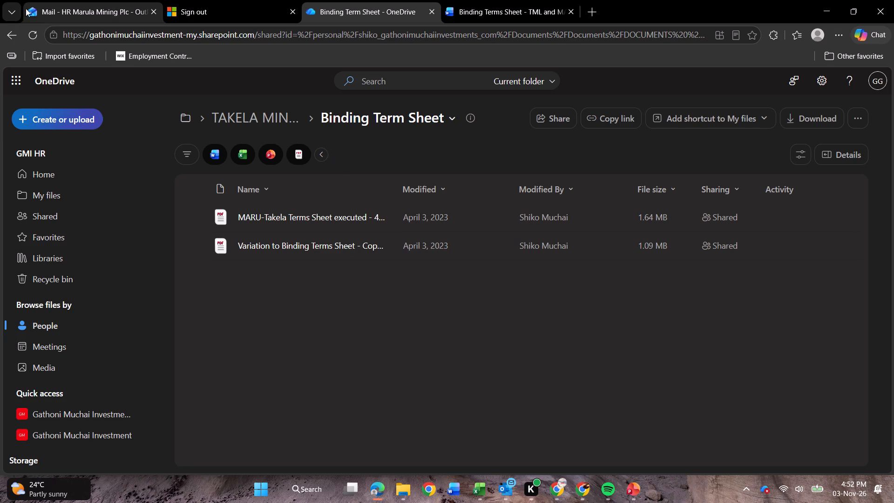
pyautogui.click(11, 34)
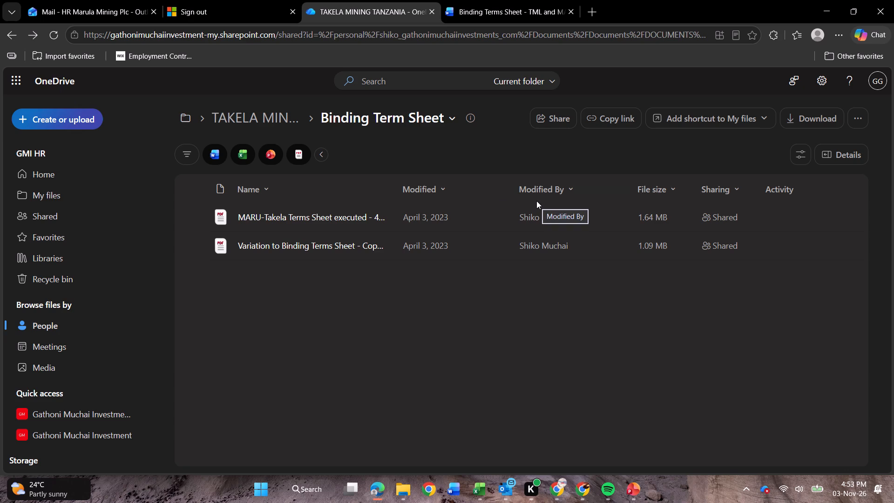
pyautogui.click(273, 119)
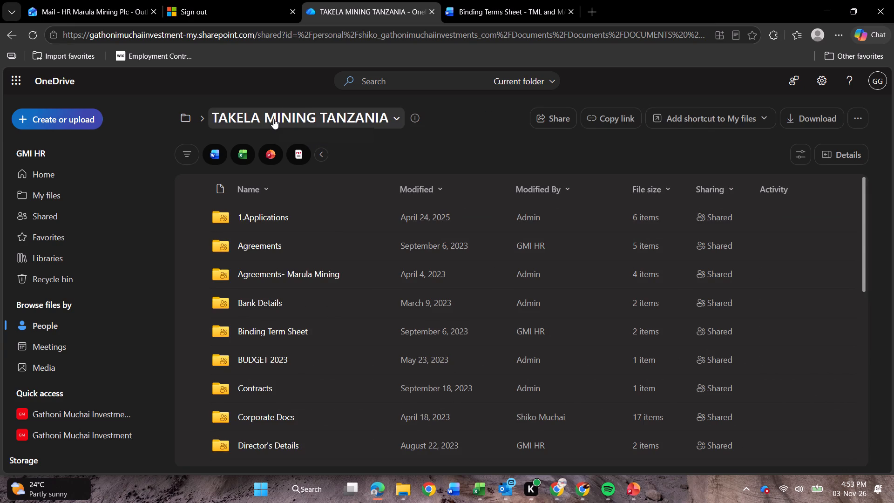
pyautogui.doubleClick(280, 333)
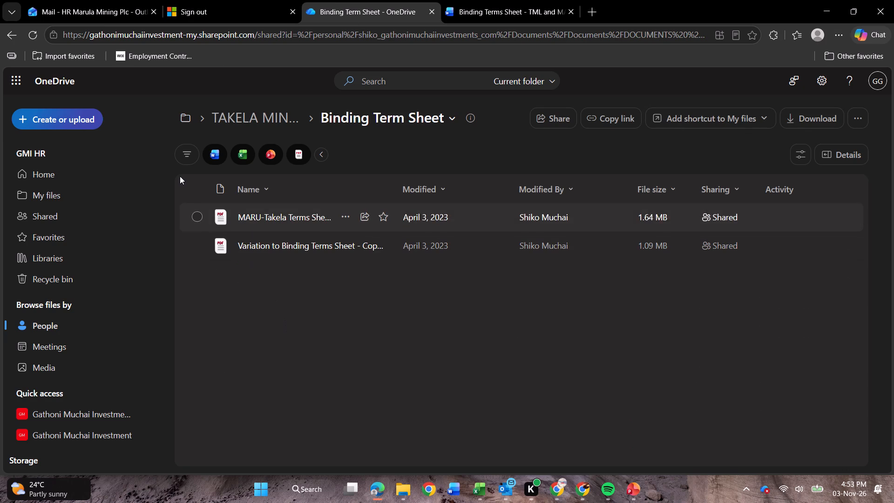
pyautogui.click(17, 35)
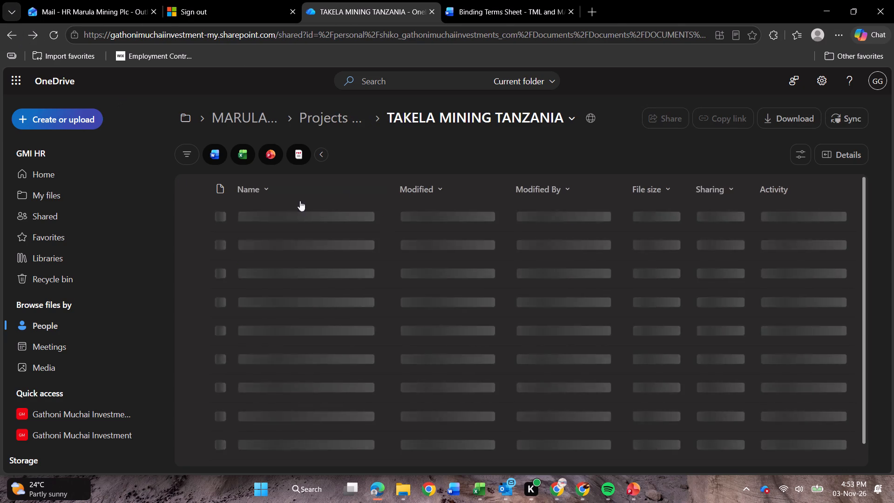
pyautogui.click(198, 334)
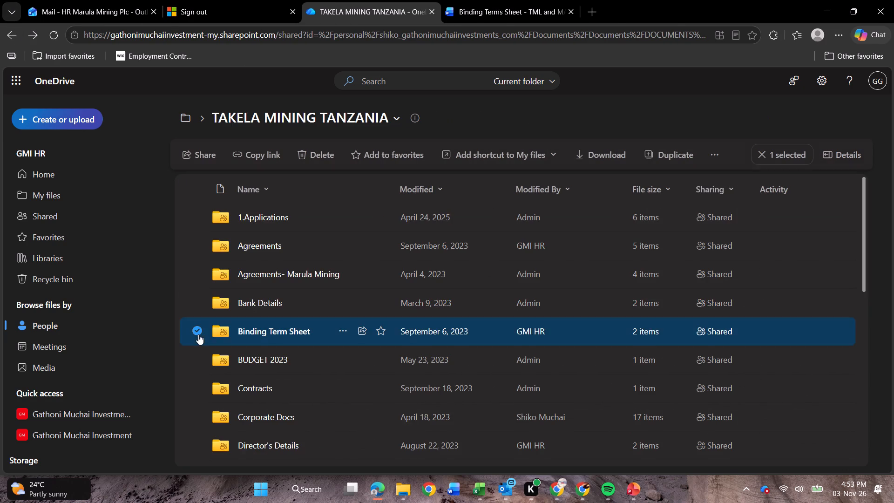
pyautogui.click(603, 159)
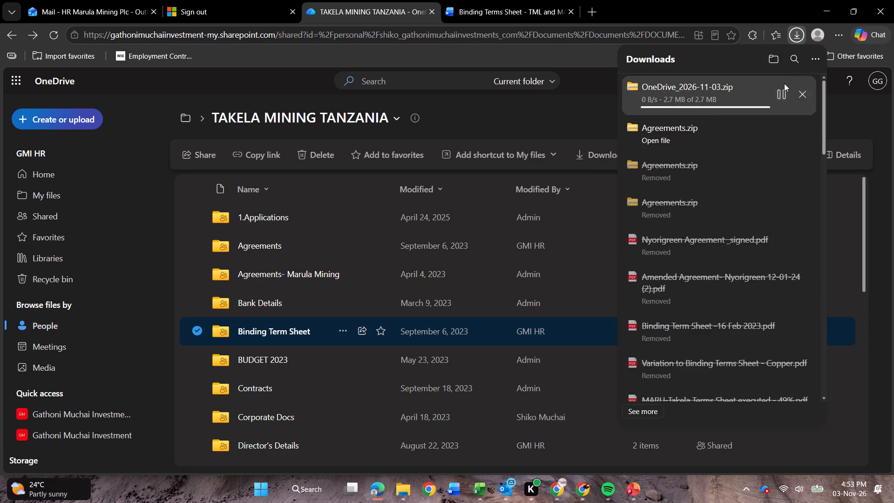
# In File Explorer, move OneDrive_2026-11-03.zip from Downloads to Marula Mining Tanzania Limited, filing it in BINDING TERM SHEETS TAKELA.
pyautogui.click(824, 14)
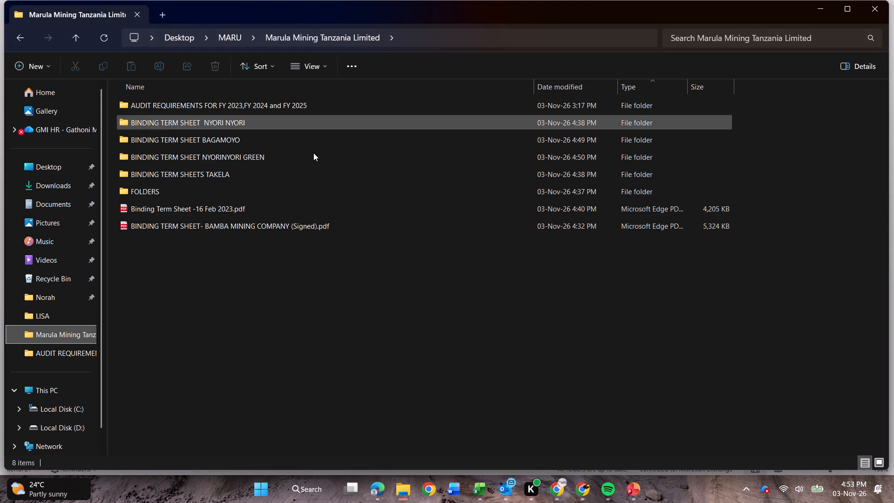
pyautogui.click(63, 189)
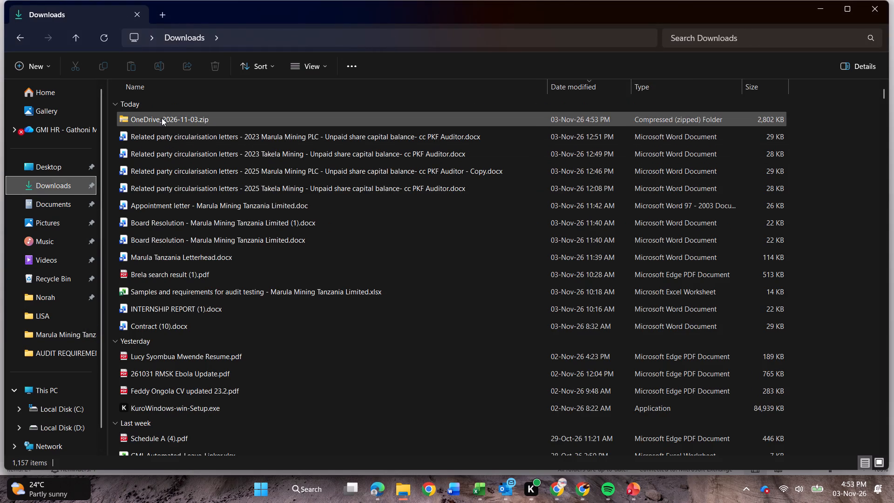
pyautogui.moveTo(162, 118); pyautogui.dragTo(78, 321)
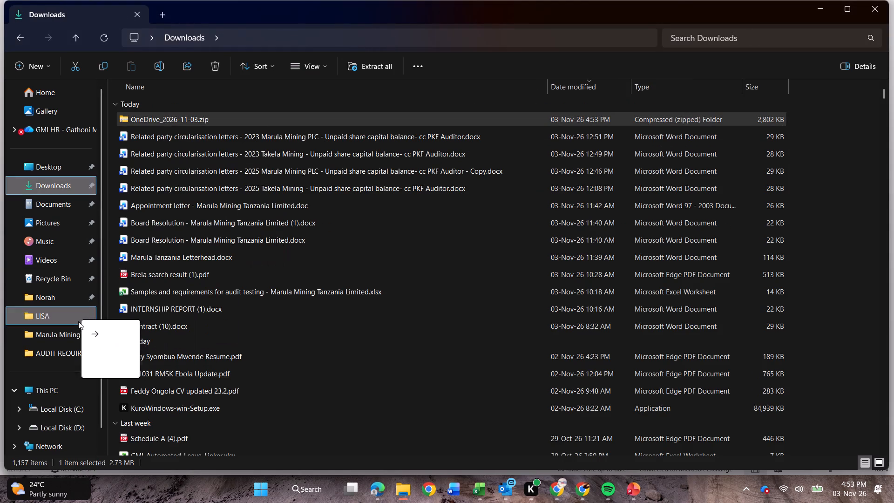
pyautogui.moveTo(78, 321); pyautogui.dragTo(64, 331)
pyautogui.click(64, 331)
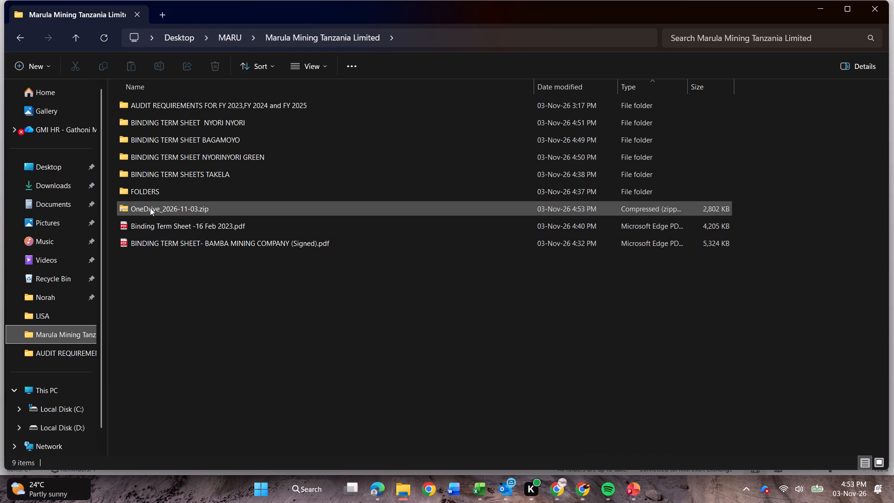
pyautogui.moveTo(150, 207); pyautogui.dragTo(240, 177)
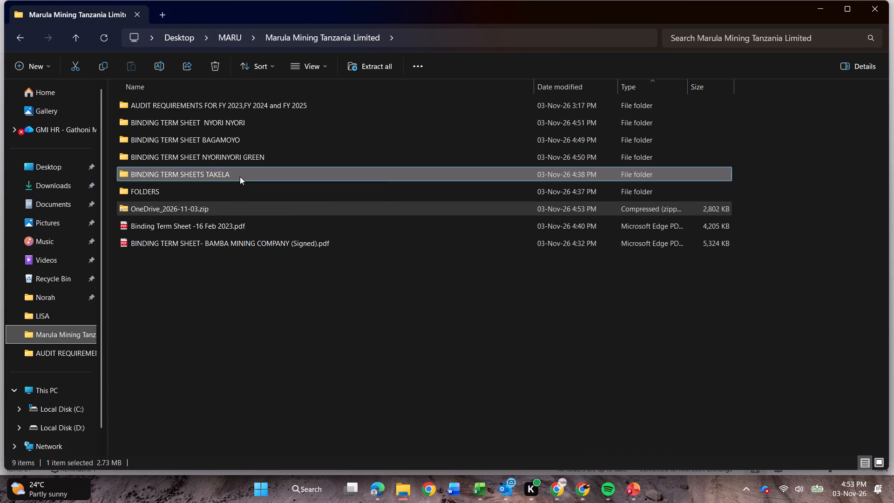
# Back in OneDrive in Edge, look through the TAKELA MINING TANZANIA folder list and recheck the contents of Agreements- Marula Mining.
pyautogui.click(376, 486)
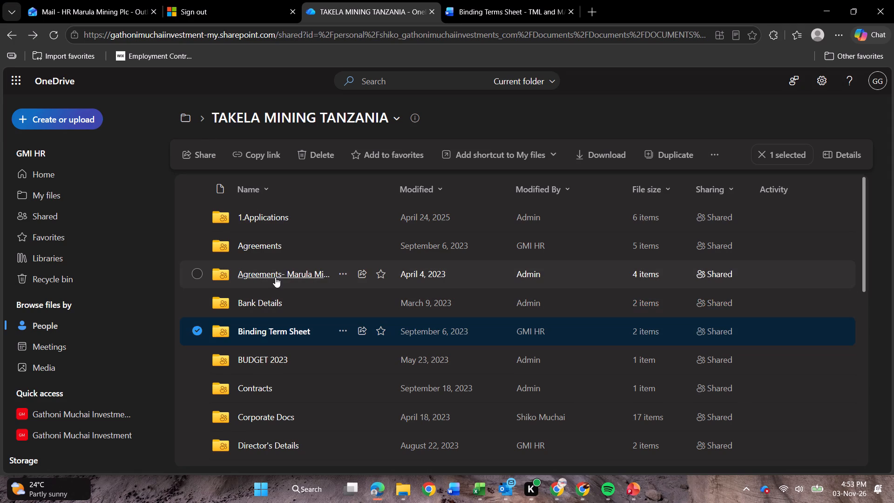
pyautogui.moveTo(864, 235); pyautogui.dragTo(866, 247)
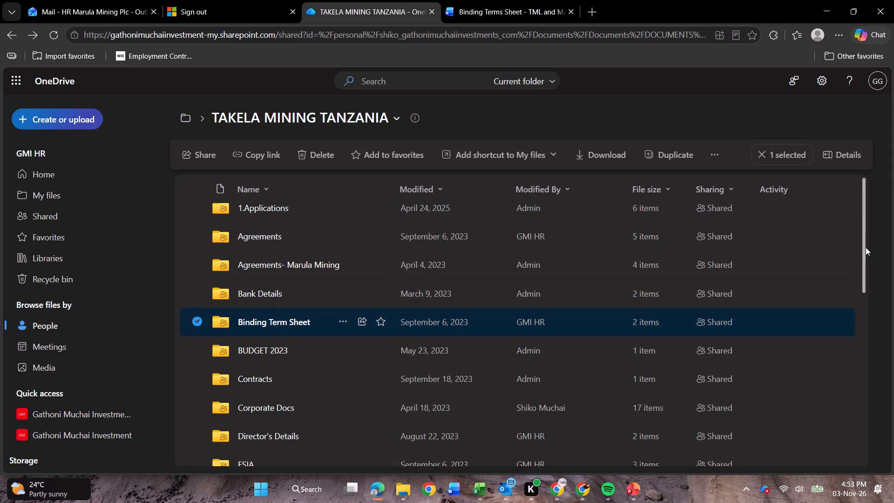
pyautogui.moveTo(866, 247); pyautogui.dragTo(855, 370)
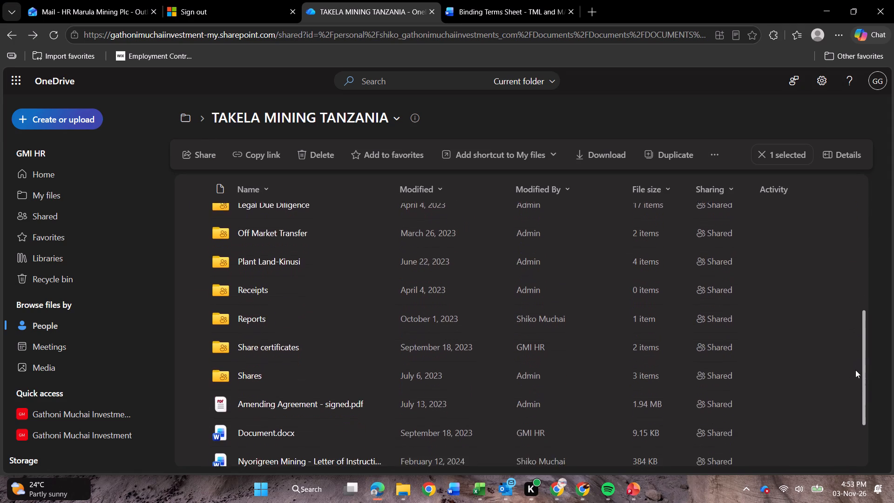
pyautogui.moveTo(855, 370); pyautogui.dragTo(859, 418)
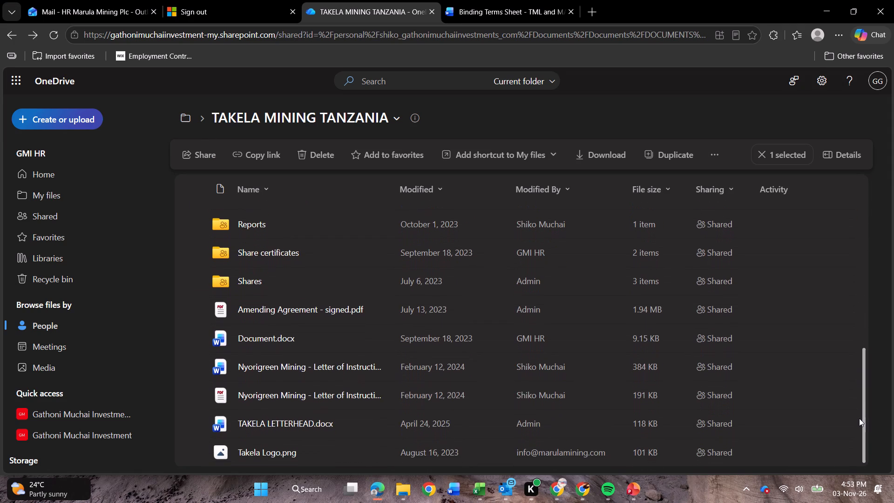
pyautogui.moveTo(859, 418); pyautogui.dragTo(858, 231)
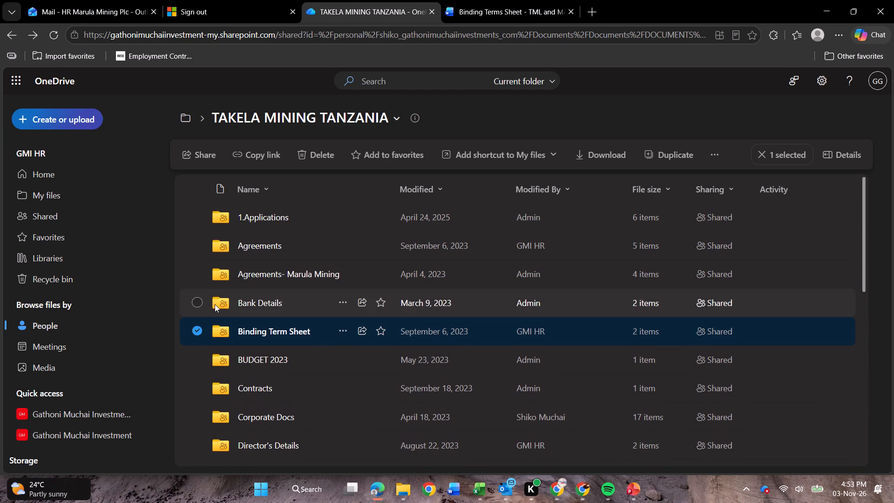
pyautogui.doubleClick(270, 272)
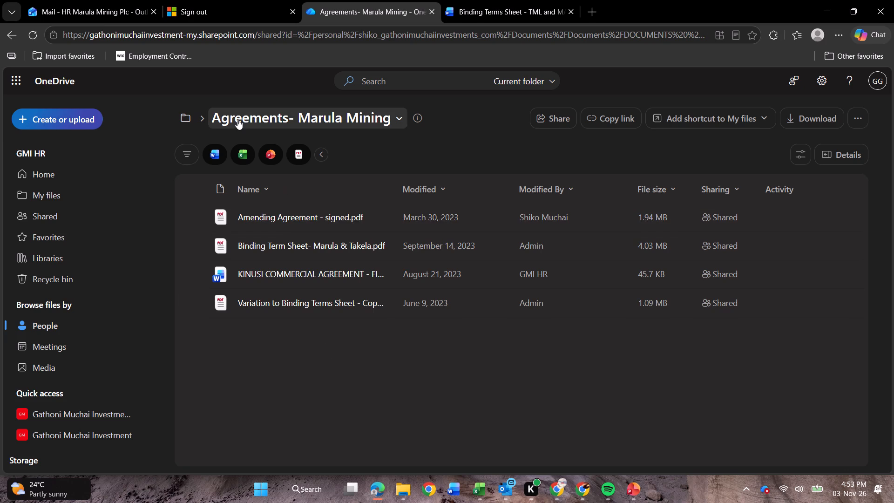
pyautogui.click(3, 41)
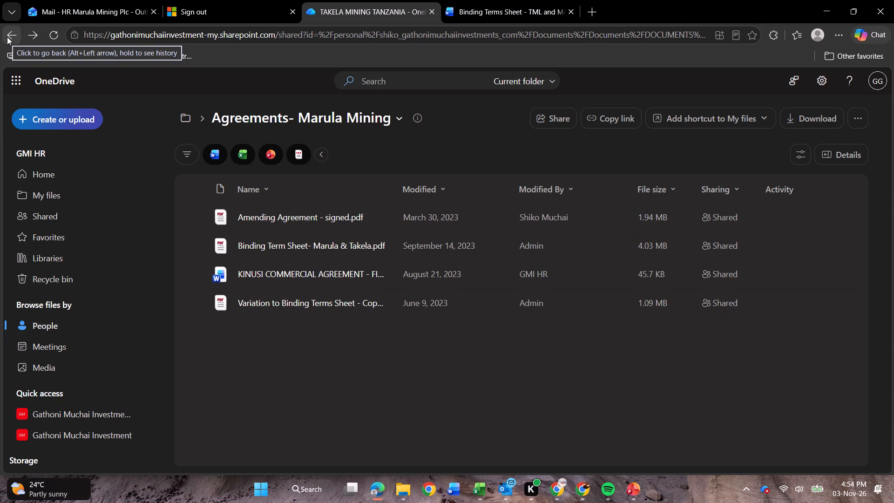
pyautogui.click(7, 37)
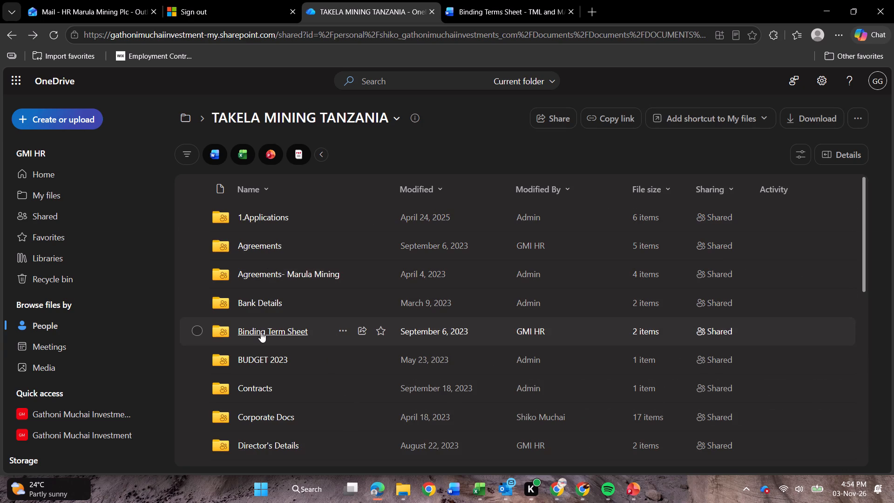
# Download the Binding Term Sheet folder of TAKELA MINING TANZANIA from OneDrive again.
pyautogui.click(195, 330)
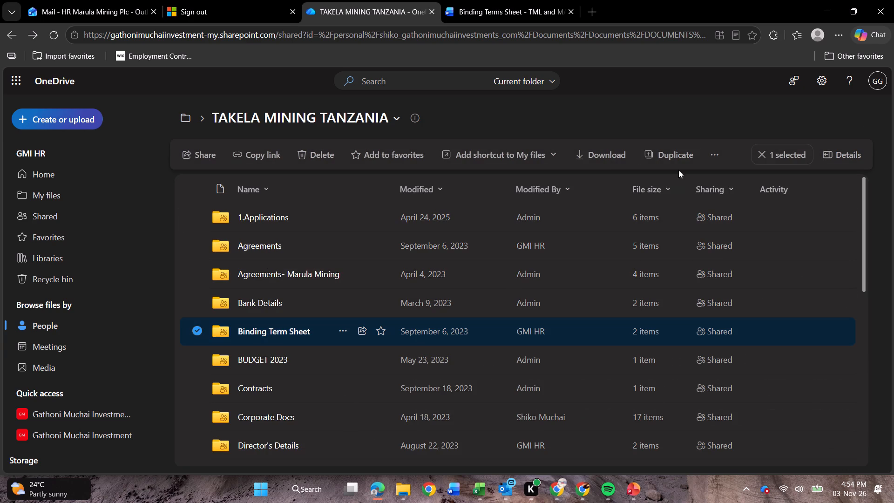
pyautogui.click(602, 161)
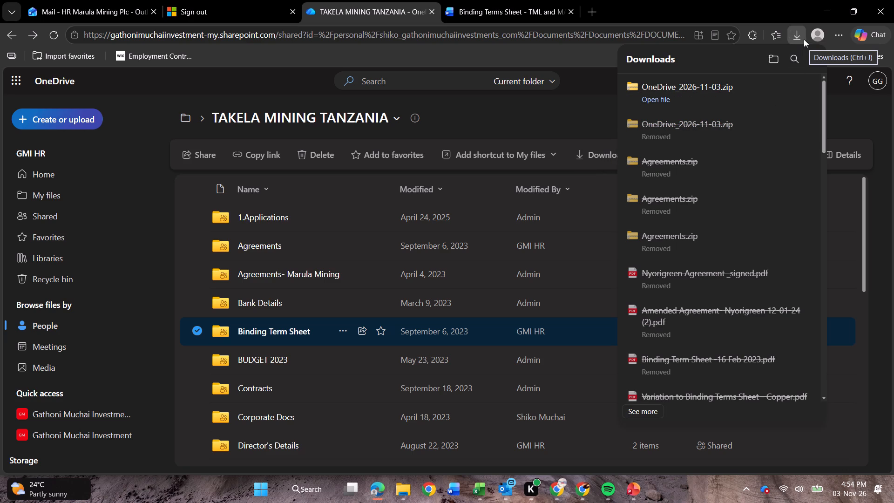
# In File Explorer, move OneDrive_2026-11-03.zip from Downloads to Marula Mining Tanzania Limited and try to file it in BINDING TERM SHEETS TAKELA.
pyautogui.click(825, 7)
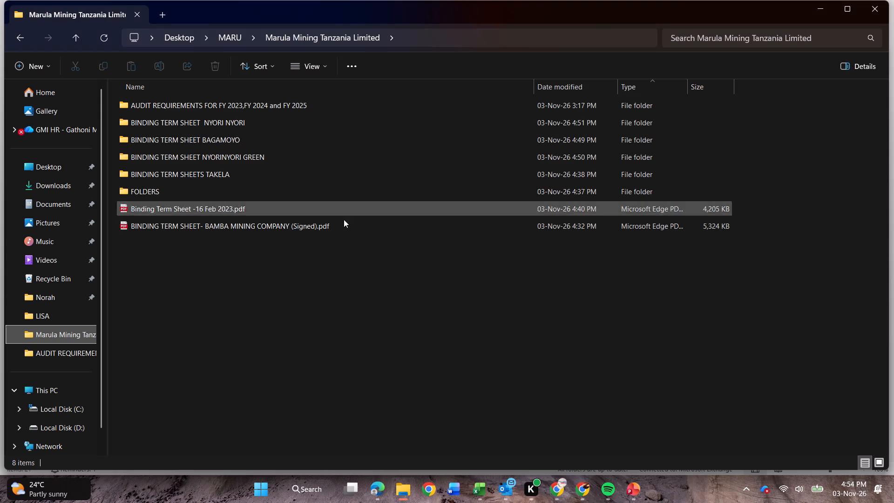
pyautogui.click(56, 185)
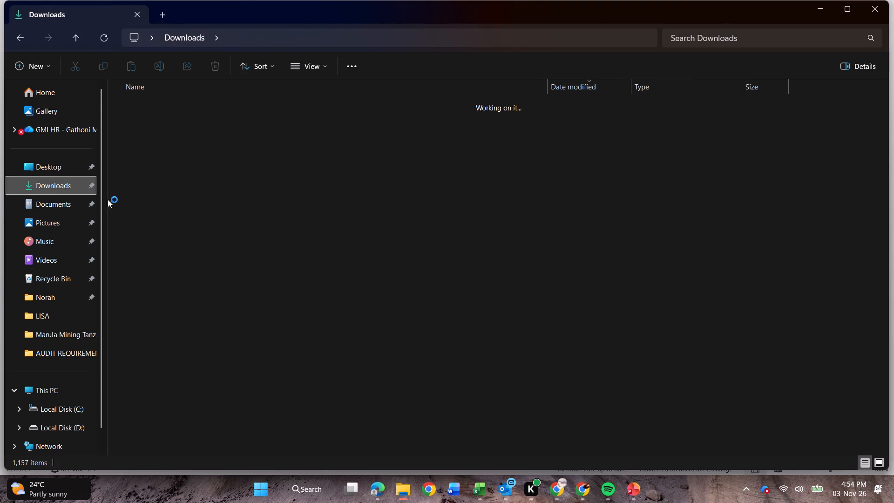
pyautogui.moveTo(166, 118); pyautogui.dragTo(80, 323)
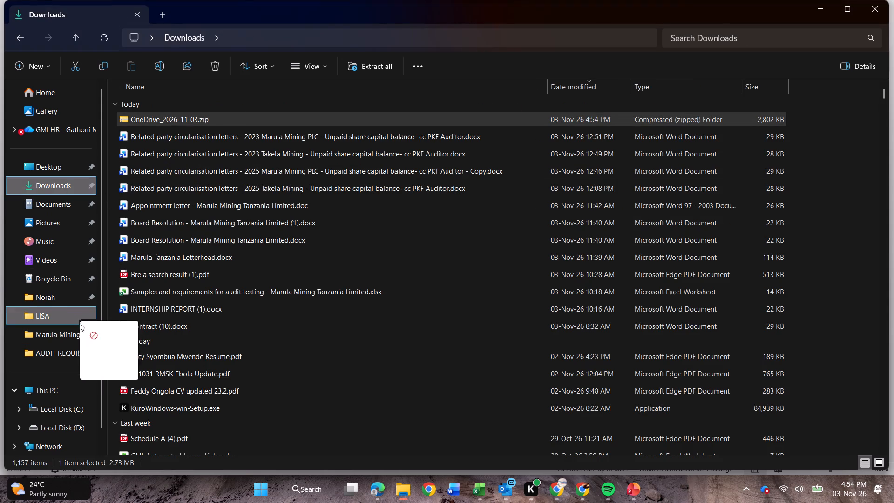
pyautogui.moveTo(80, 323); pyautogui.dragTo(69, 333)
pyautogui.click(69, 333)
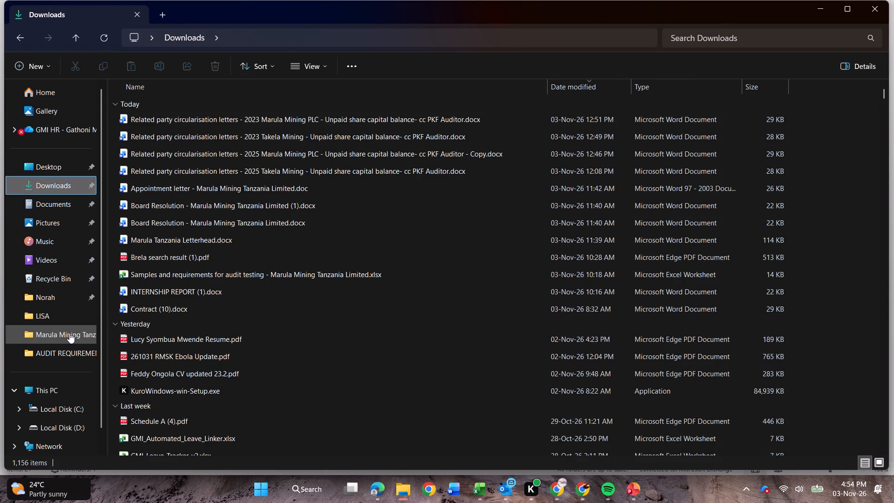
pyautogui.moveTo(165, 206); pyautogui.dragTo(289, 209)
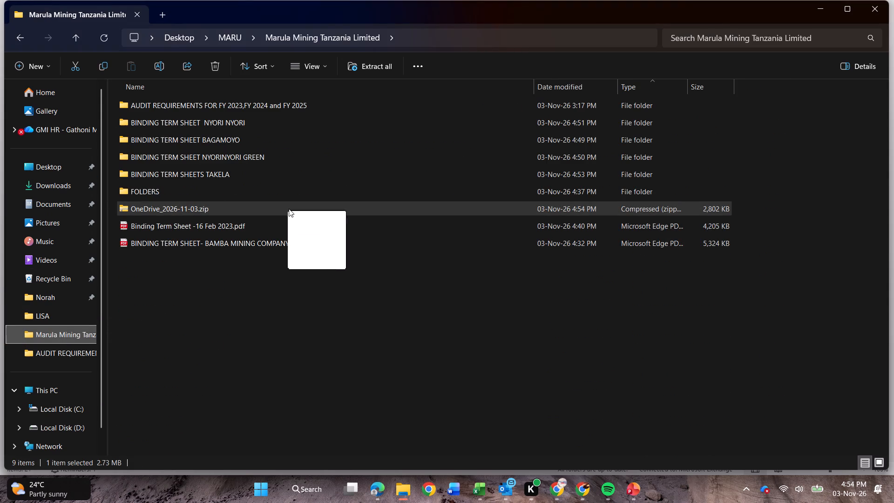
pyautogui.moveTo(289, 209); pyautogui.dragTo(285, 177)
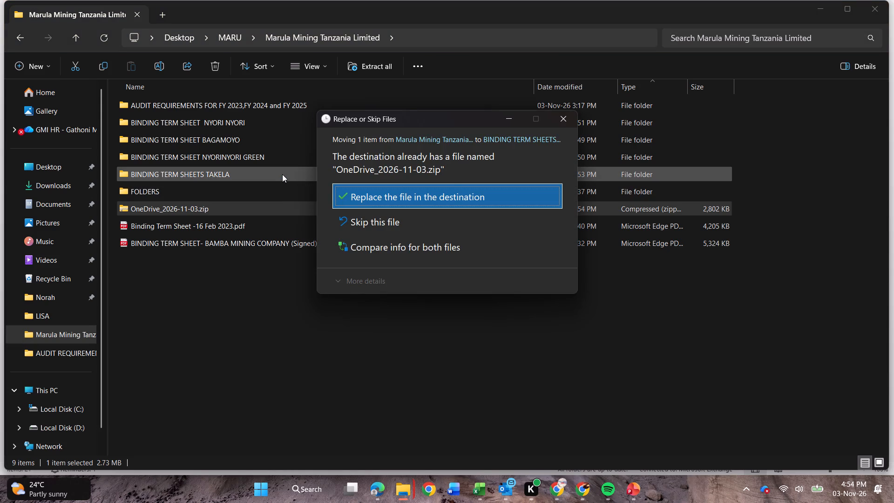
pyautogui.click(350, 330)
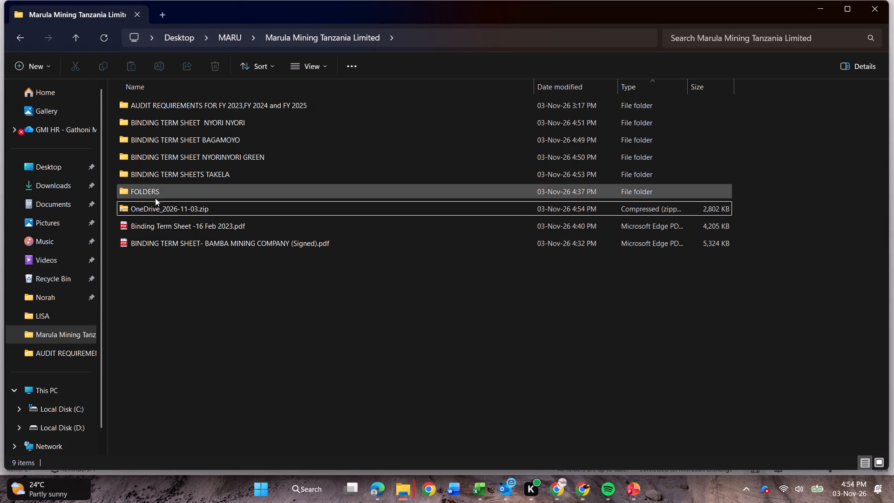
# In BINDING TERM SHEETS TAKELA, delete the loose MARU-Takela Terms Sheet executed and Variation to Binding Terms Sheet PDFs.
pyautogui.doubleClick(186, 173)
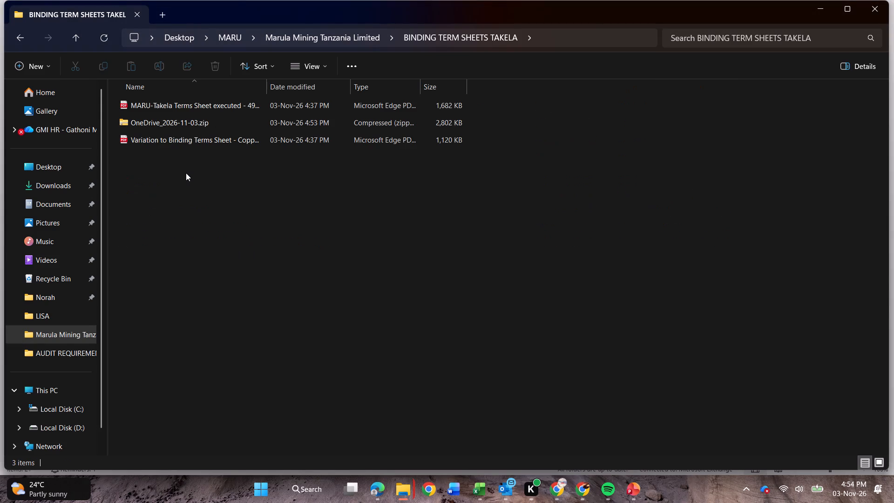
pyautogui.click(162, 104)
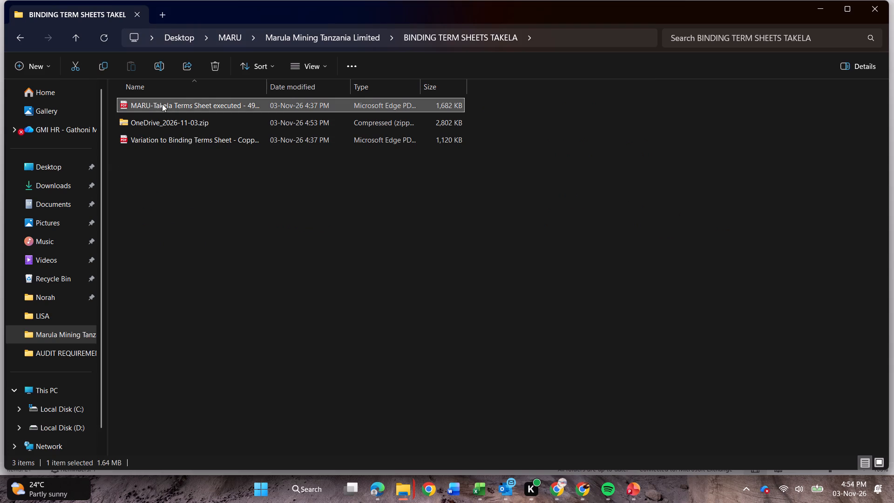
pyautogui.click(215, 68)
pyautogui.click(203, 117)
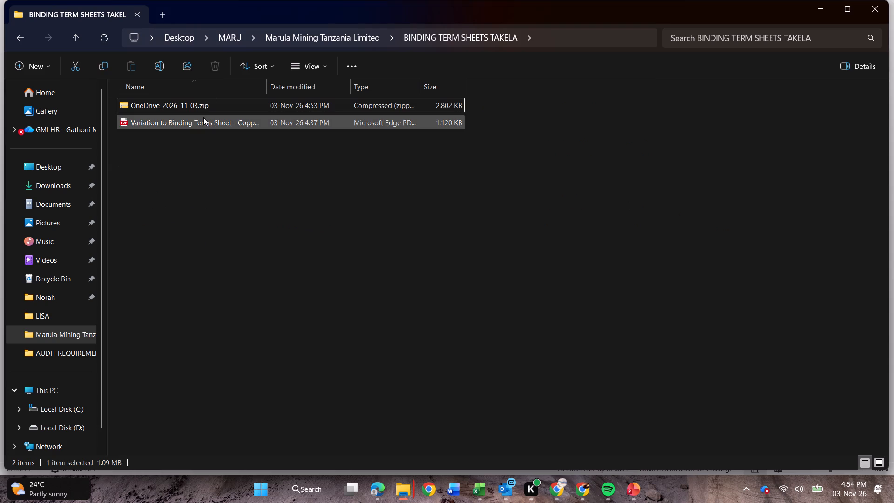
pyautogui.press('Delete')
# Check the contents of OneDrive_2026-11-03.zip in BINDING TERM SHEETS TAKELA and extract it there into a OneDrive_2026-11-03 folder.
pyautogui.doubleClick(192, 107)
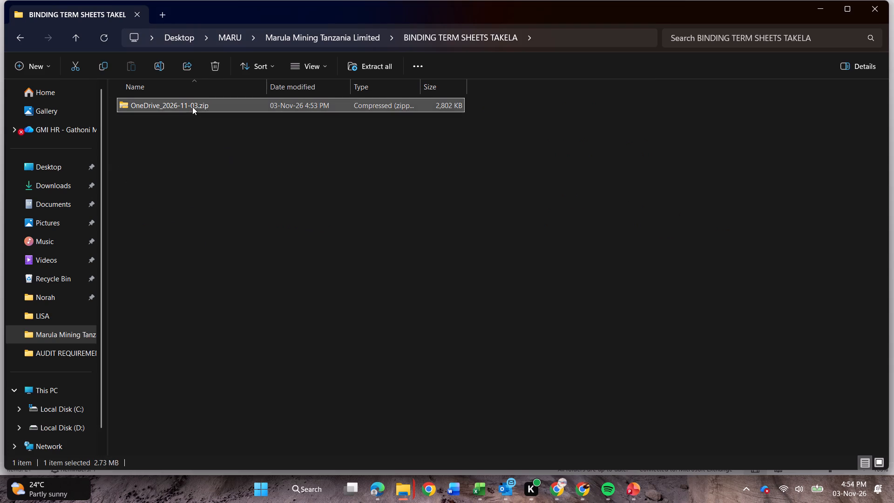
pyautogui.doubleClick(196, 109)
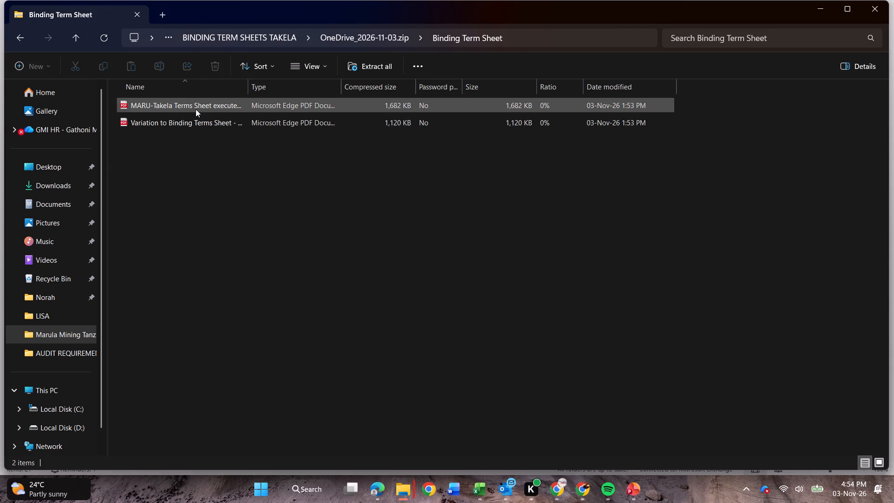
pyautogui.click(24, 40)
pyautogui.click(24, 40)
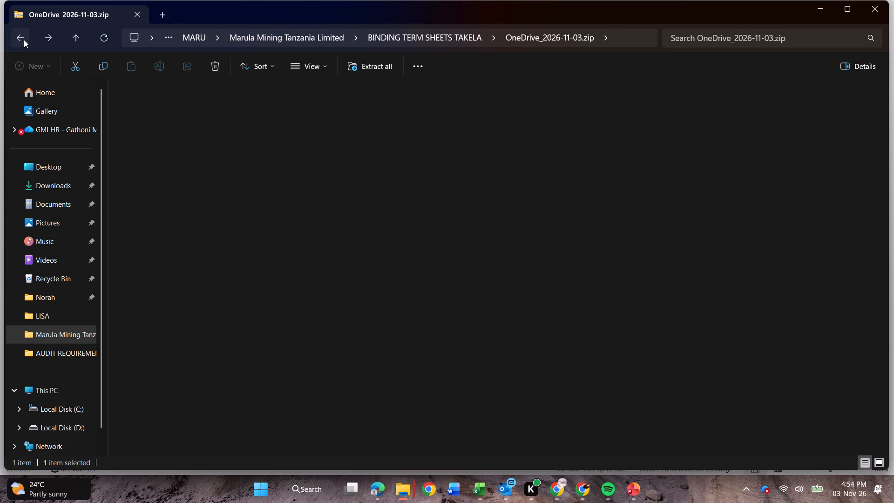
pyautogui.rightClick(186, 99)
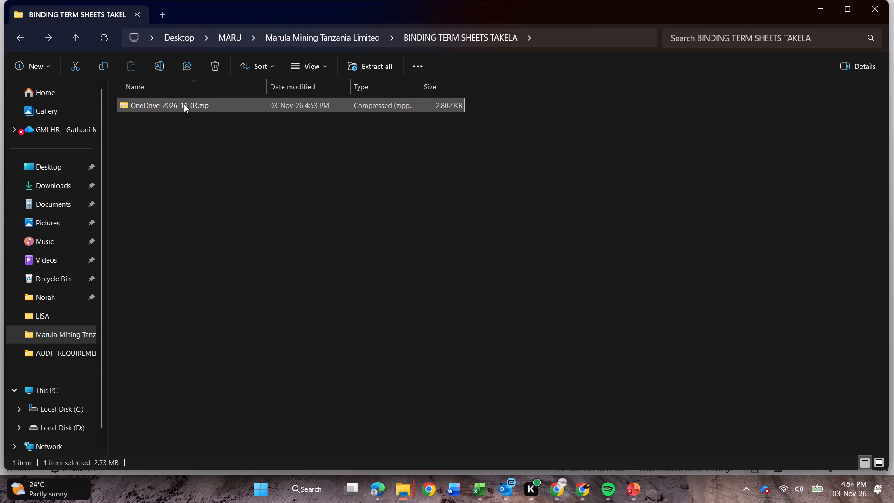
pyautogui.rightClick(218, 106)
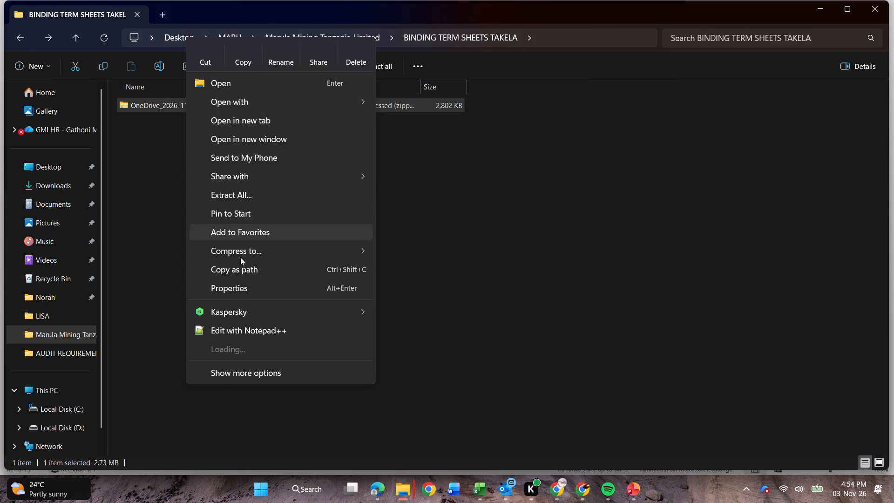
pyautogui.click(249, 197)
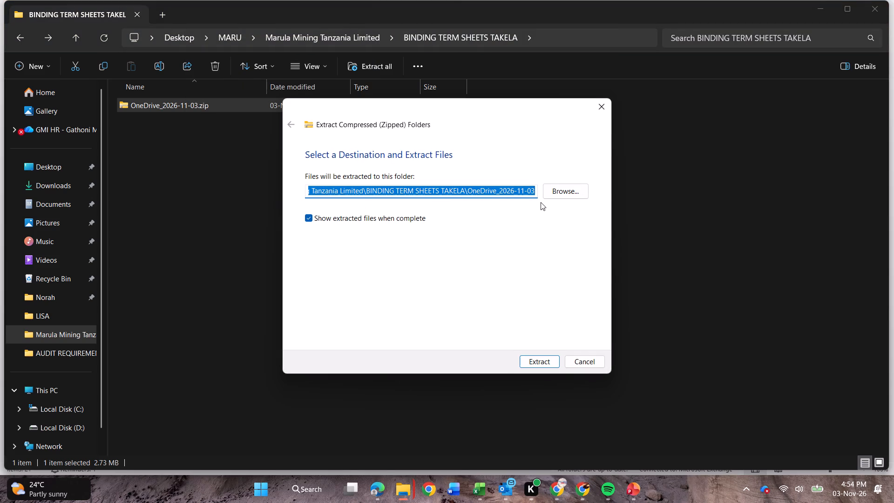
pyautogui.click(538, 360)
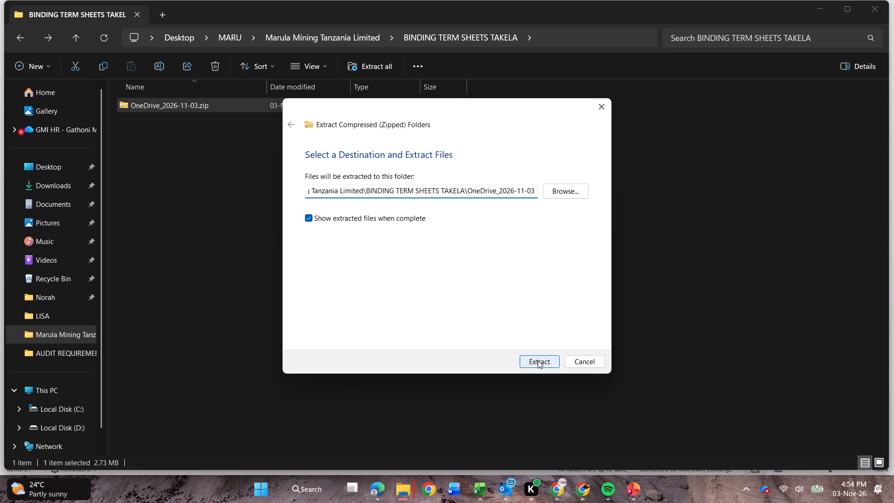
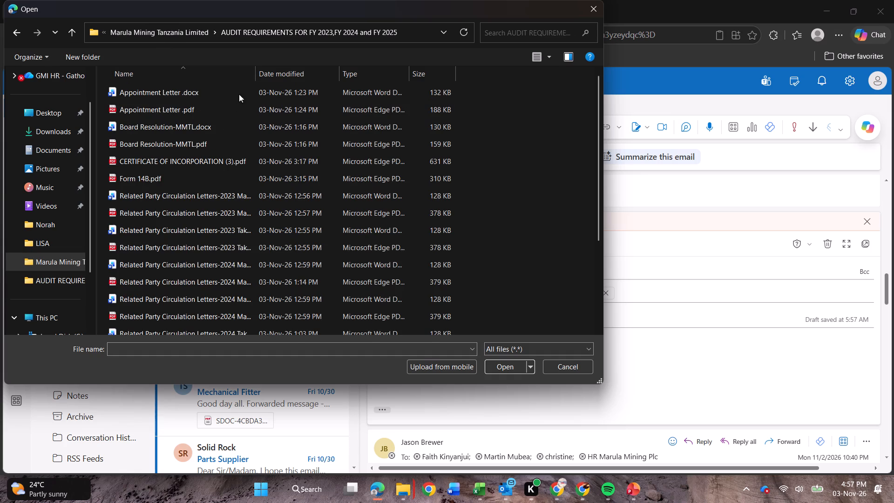
# Sort the AUDIT REQUIREMENTS folder by file type and select all PDFs, from Appointment Letter through the 2025 Related Party Circulation Letters, for the email draft.
pyautogui.click(276, 74)
pyautogui.click(286, 81)
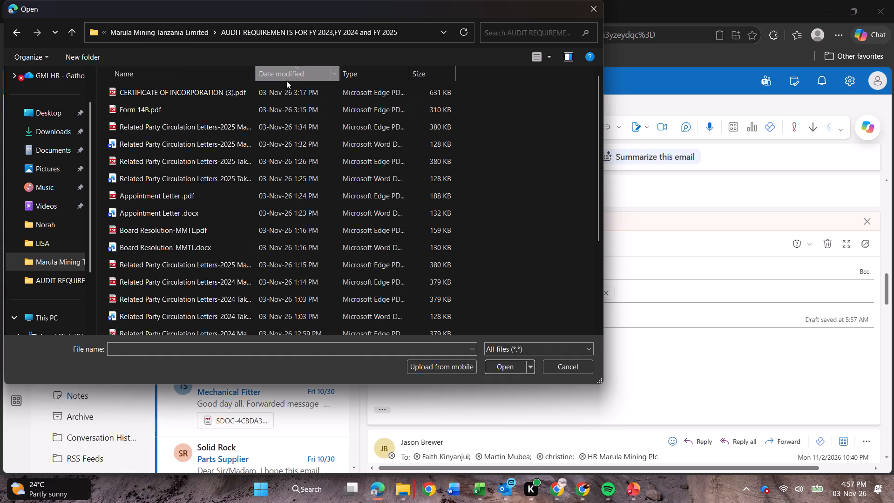
pyautogui.click(286, 81)
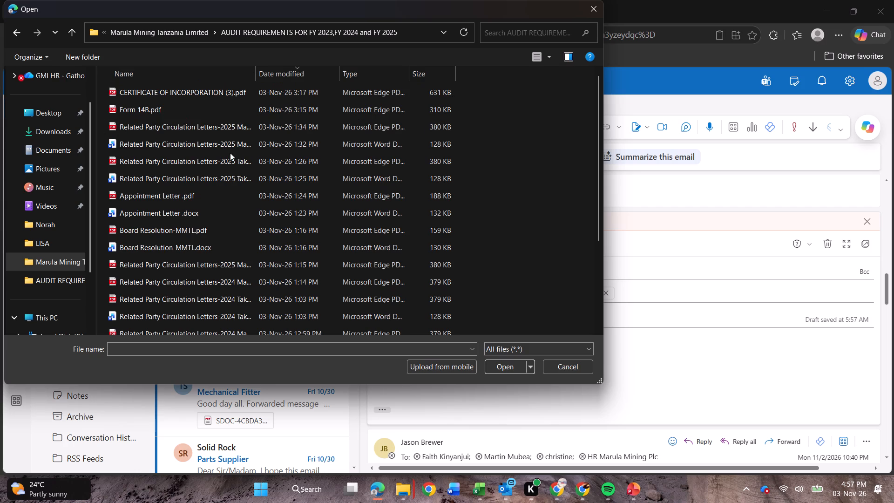
pyautogui.scroll(-2, 231, 155)
pyautogui.scroll(4, 232, 156)
pyautogui.click(377, 76)
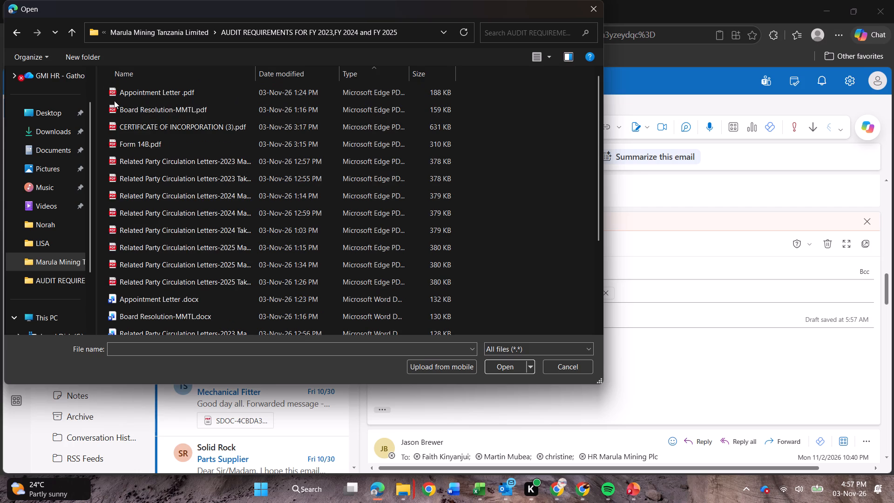
pyautogui.moveTo(104, 89); pyautogui.dragTo(110, 192)
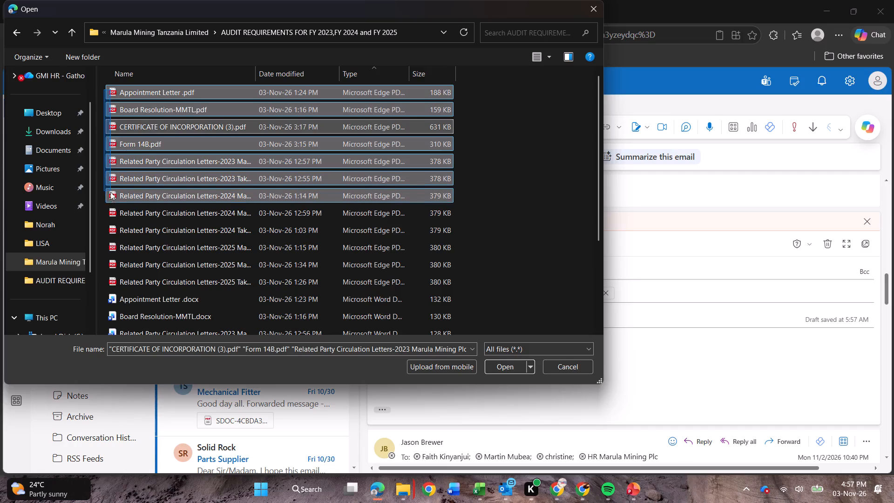
pyautogui.moveTo(110, 192); pyautogui.dragTo(129, 285)
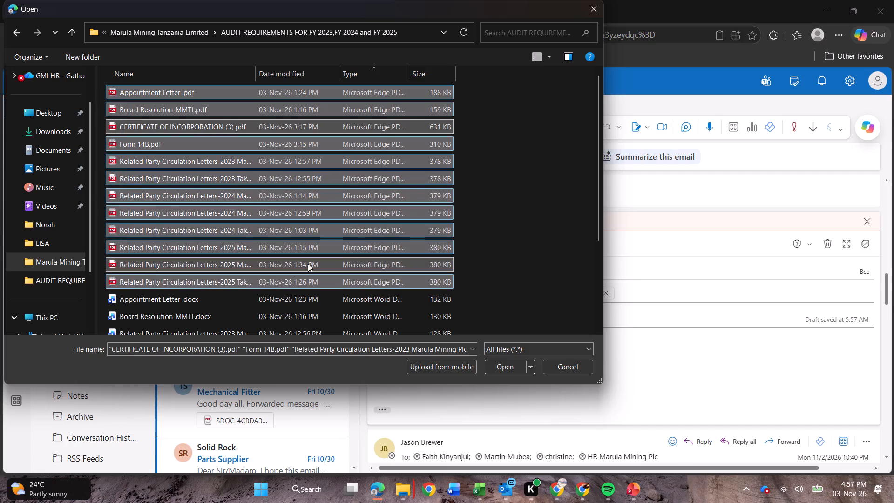
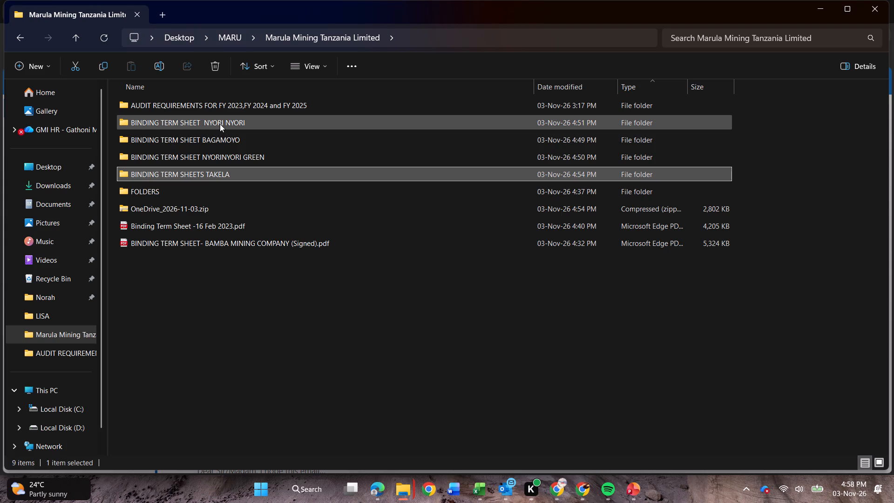
# Delete the loose PDFs Binding Term Sheet -16 Feb 2023 and BINDING TERM SHEET- BAMBA MINING COMPANY (Signed) from Marula Mining Tanzania Limited.
pyautogui.moveTo(115, 219); pyautogui.dragTo(146, 257)
pyautogui.press('Delete')
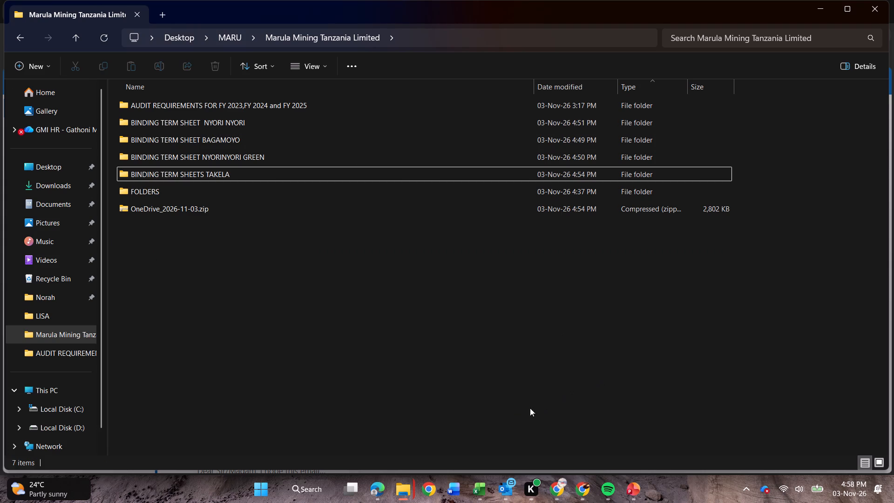
# Check the contents of Agreements.zip in BINDING TERM SHEET NYORI NYORI, down to its Commercial Agreements folder.
pyautogui.doubleClick(269, 124)
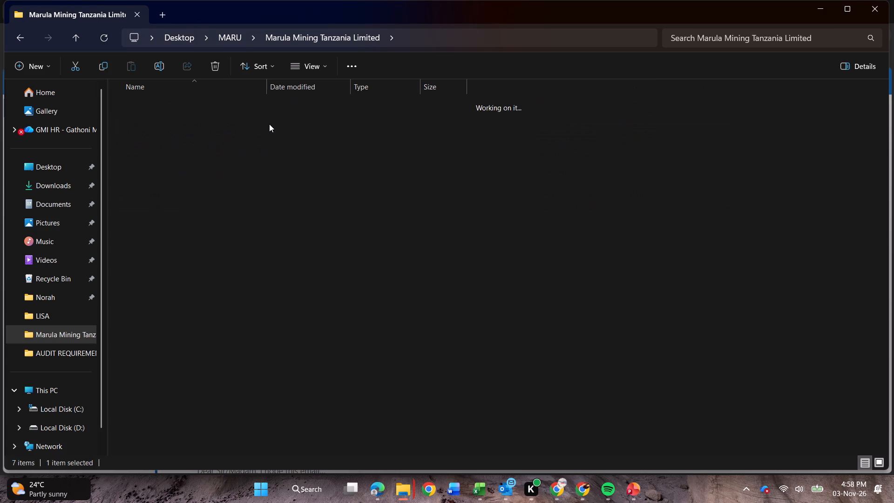
pyautogui.doubleClick(186, 106)
pyautogui.doubleClick(186, 106)
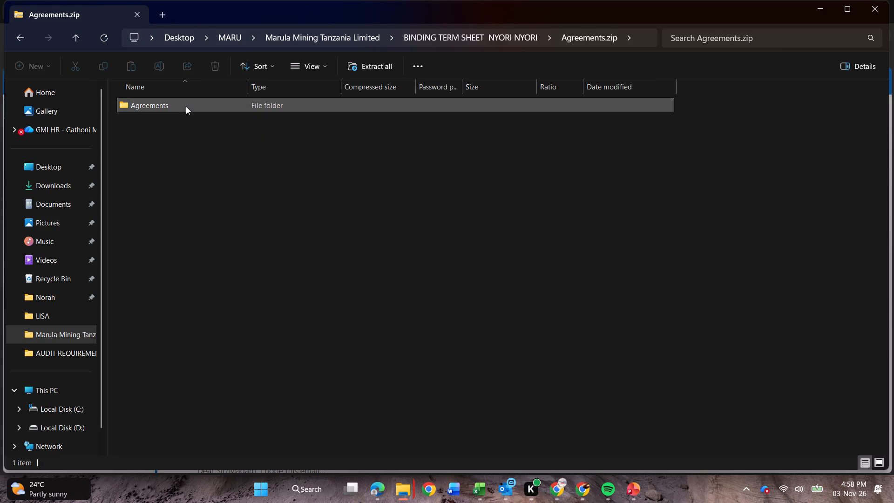
pyautogui.doubleClick(186, 106)
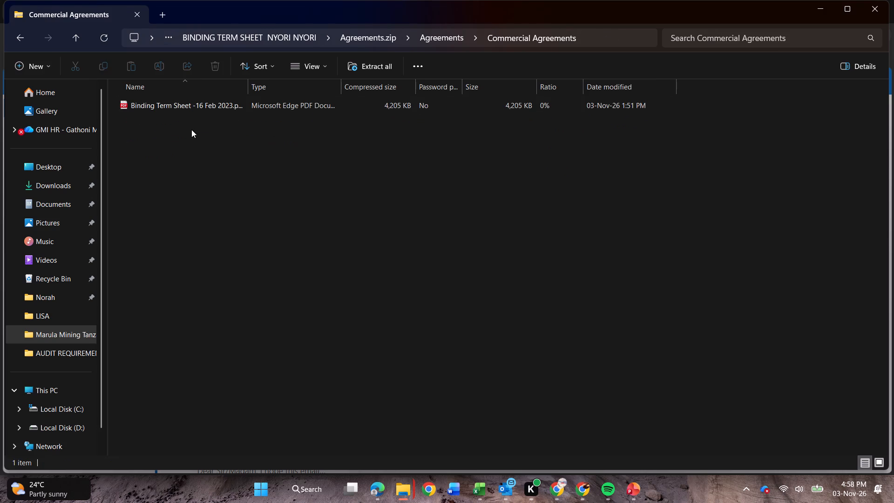
pyautogui.click(22, 43)
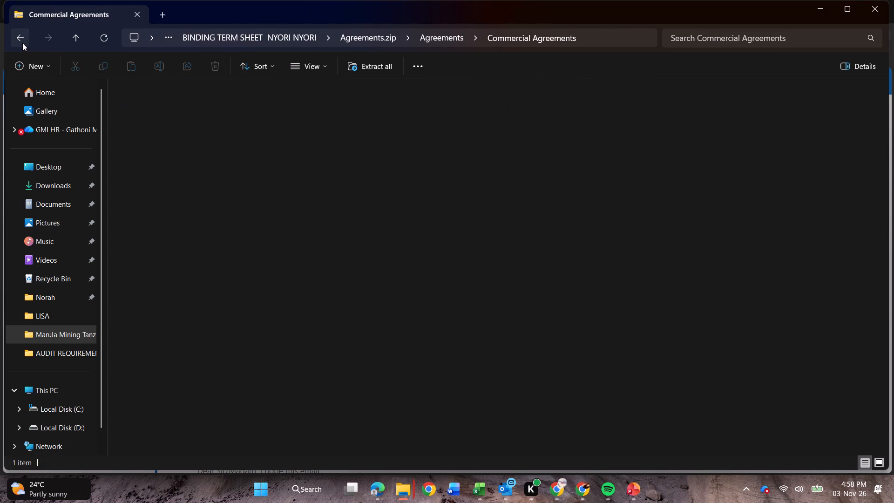
pyautogui.click(22, 43)
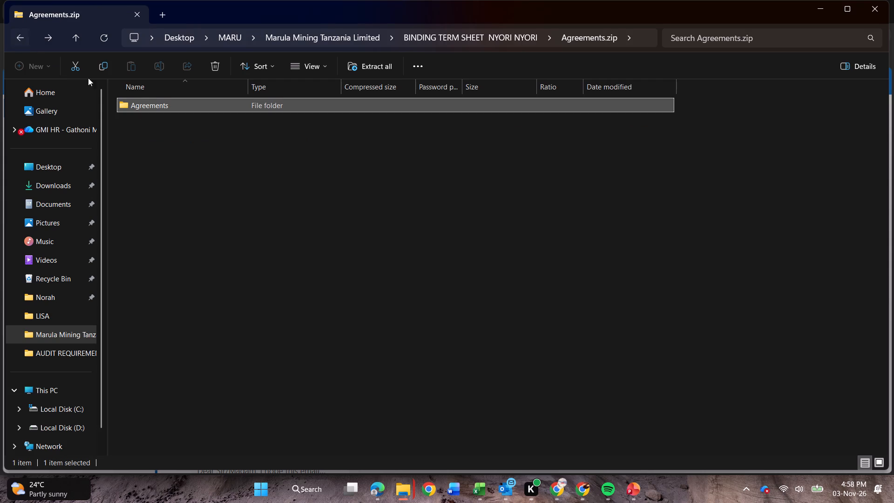
# In Marula Mining Tanzania Limited, rename the BINDING TERM SHEET NYORI NYORI folder as NYORI NYORI.
pyautogui.click(20, 41)
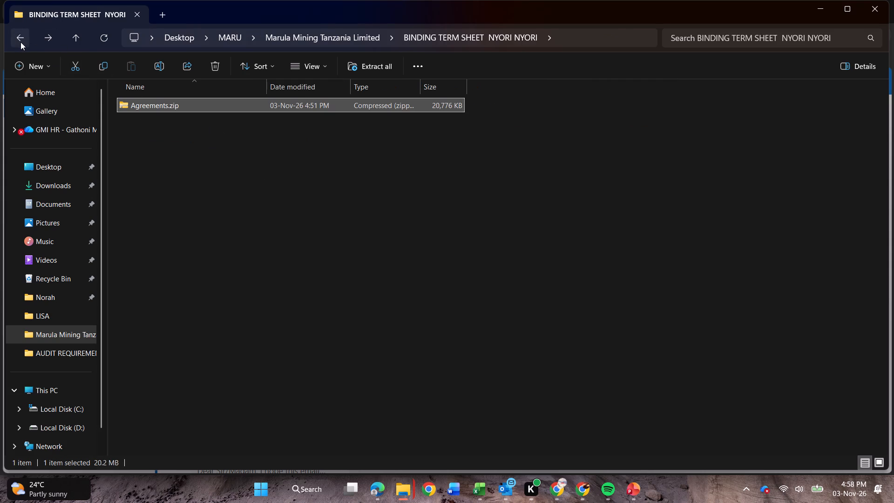
pyautogui.click(20, 42)
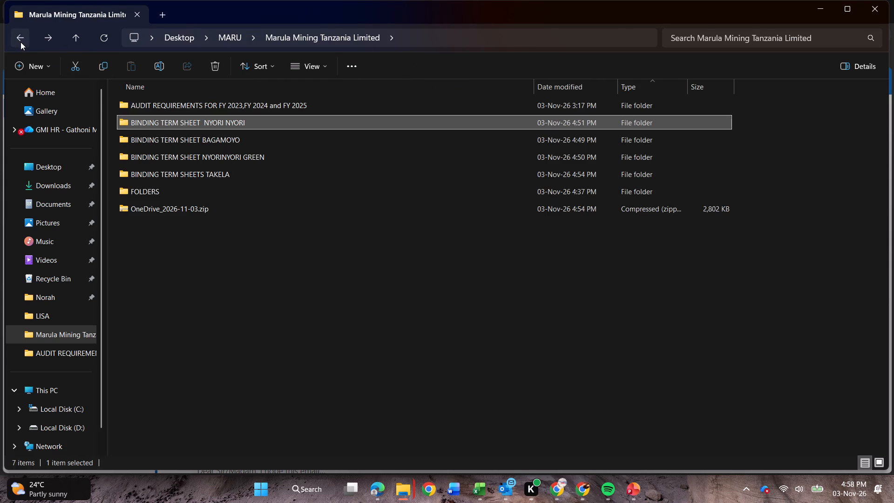
pyautogui.click(162, 67)
pyautogui.click(204, 122)
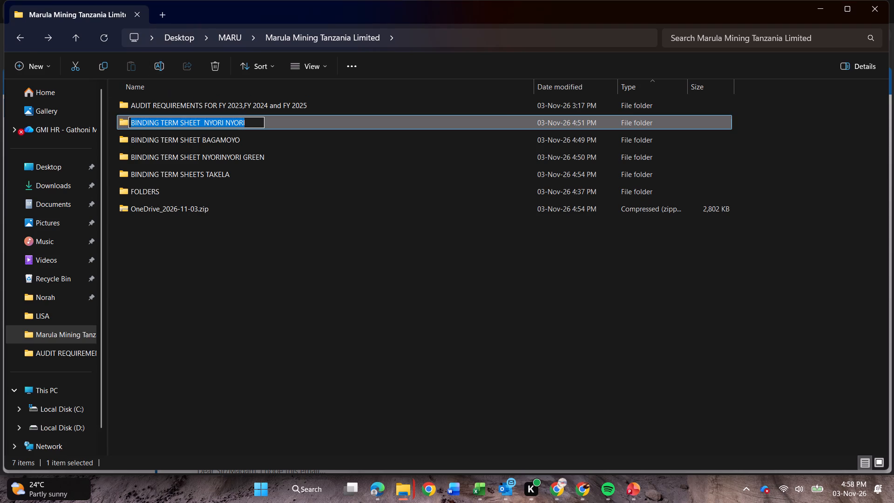
pyautogui.press('BackSpace')
pyautogui.press('BackSpace')
pyautogui.press('BackSpace')
pyautogui.press('BackSpace')
pyautogui.press('BackSpace')
pyautogui.press('BackSpace')
pyautogui.press('BackSpace')
pyautogui.press('BackSpace')
pyautogui.press('BackSpace')
pyautogui.press('BackSpace')
pyautogui.press('BackSpace')
pyautogui.press('BackSpace')
pyautogui.press('BackSpace')
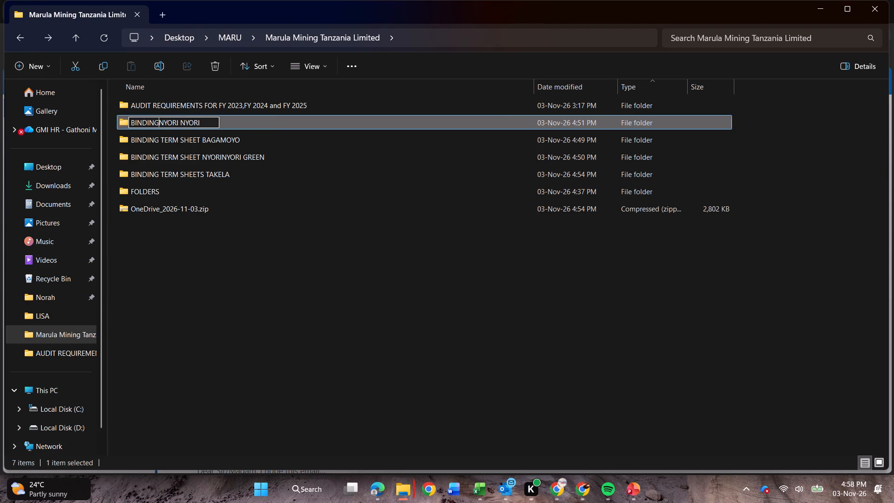
pyautogui.press('BackSpace')
pyautogui.press('BackSpace')
pyautogui.press('BackSpace')
pyautogui.press('BackSpace')
pyautogui.press('BackSpace')
pyautogui.press('BackSpace')
pyautogui.press('BackSpace')
pyautogui.press('BackSpace')
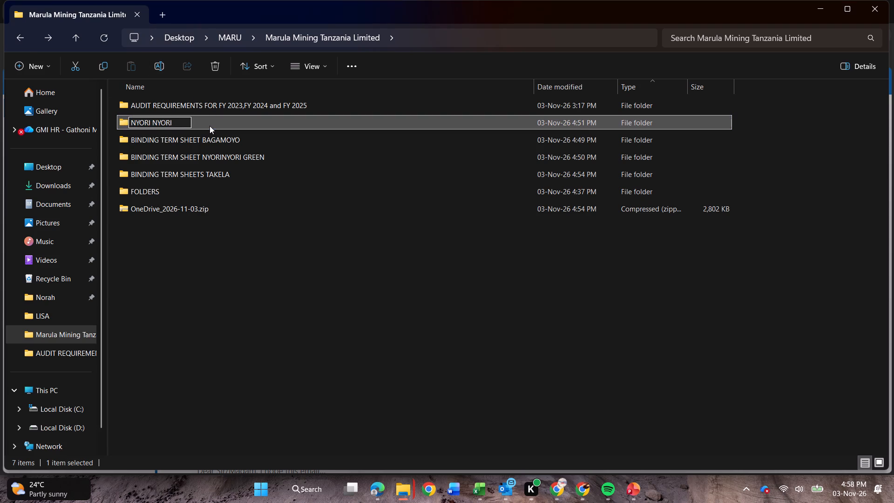
pyautogui.click(402, 240)
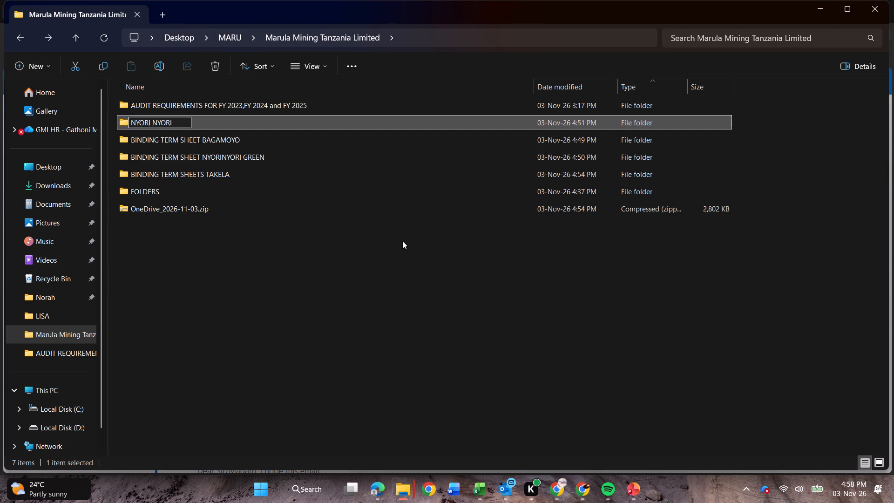
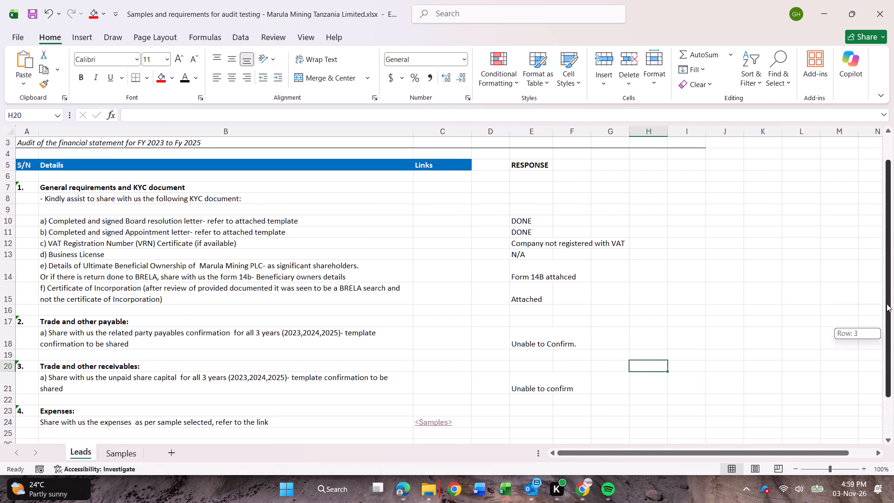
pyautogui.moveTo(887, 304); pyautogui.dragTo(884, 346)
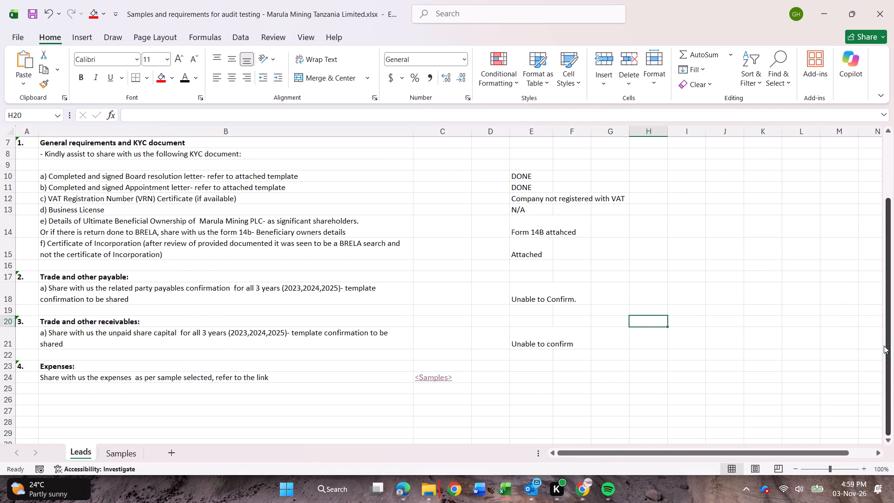
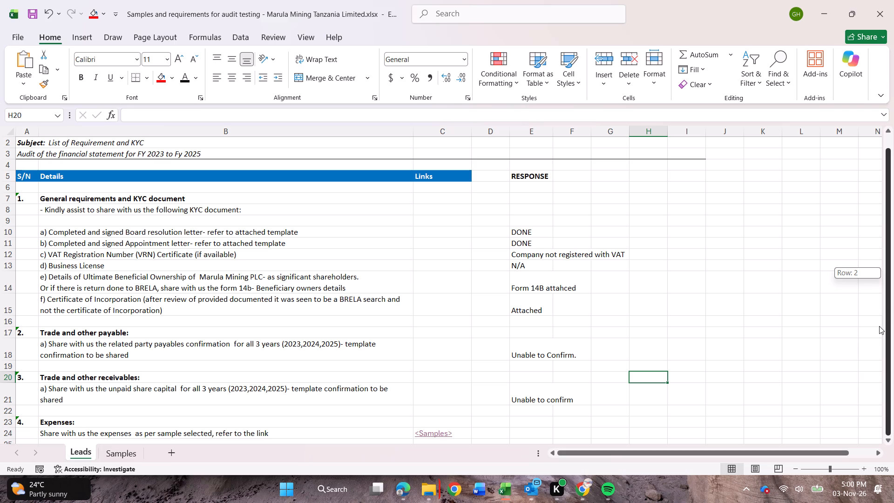
# In the Excel audit requirements workbook, check the Leads requirements list and bring up the Samples sheet.
pyautogui.moveTo(879, 326); pyautogui.dragTo(879, 326)
pyautogui.click(128, 454)
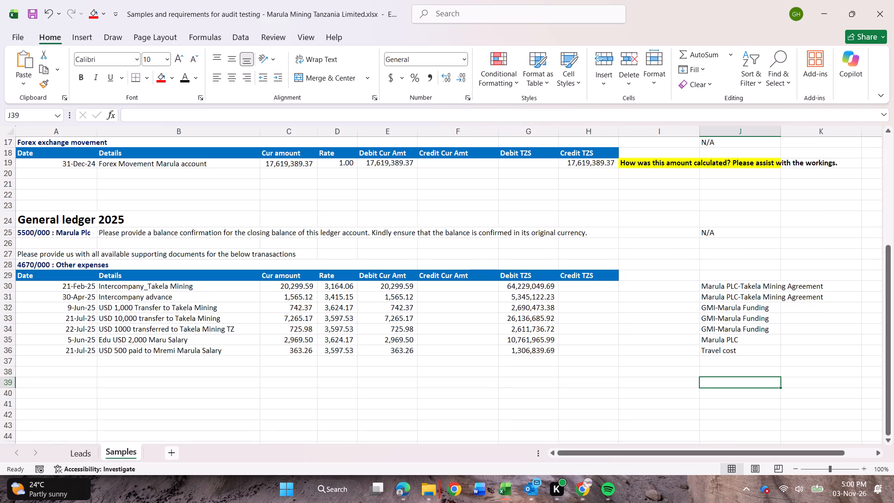
# Check the 2024 and 2025 ledger requests on the Samples sheet and save the audit samples workbook.
pyautogui.moveTo(891, 367); pyautogui.dragTo(883, 340)
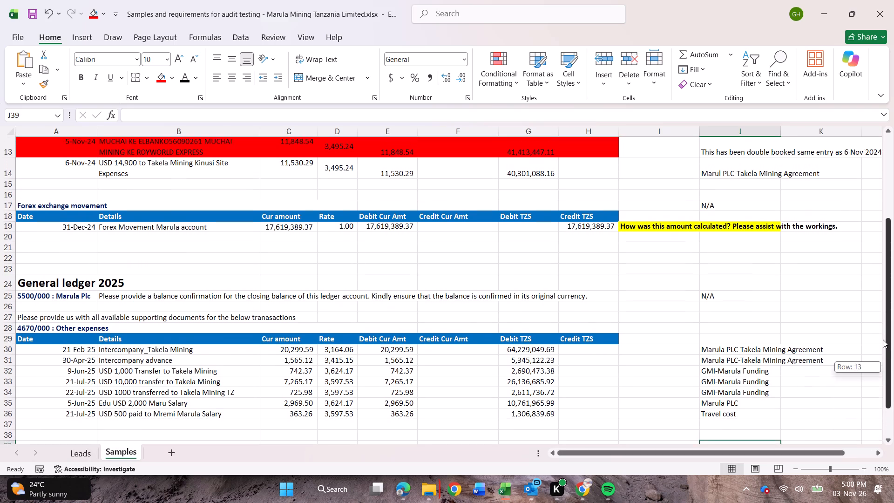
pyautogui.moveTo(883, 340); pyautogui.dragTo(884, 295)
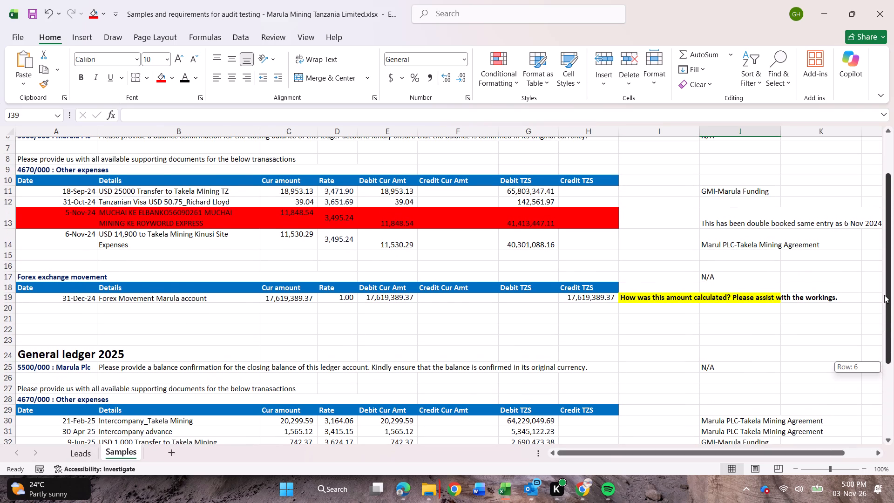
pyautogui.moveTo(884, 295); pyautogui.dragTo(876, 251)
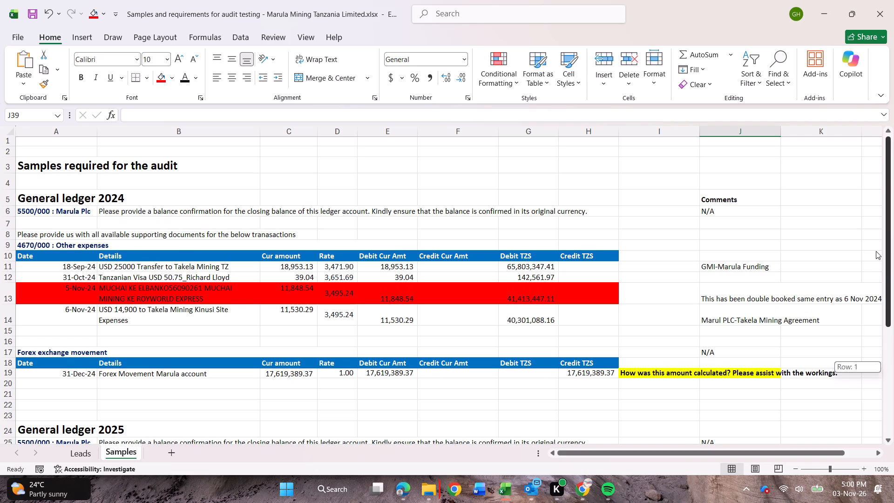
pyautogui.moveTo(876, 251); pyautogui.dragTo(882, 394)
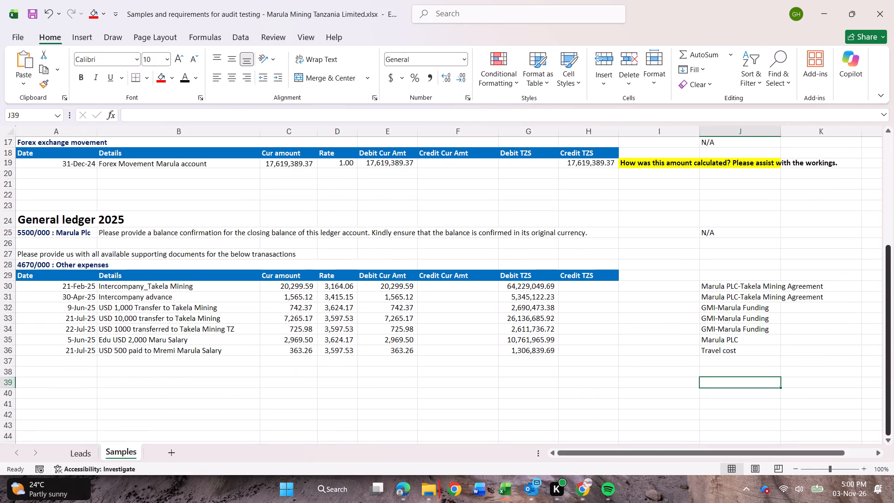
pyautogui.click(19, 35)
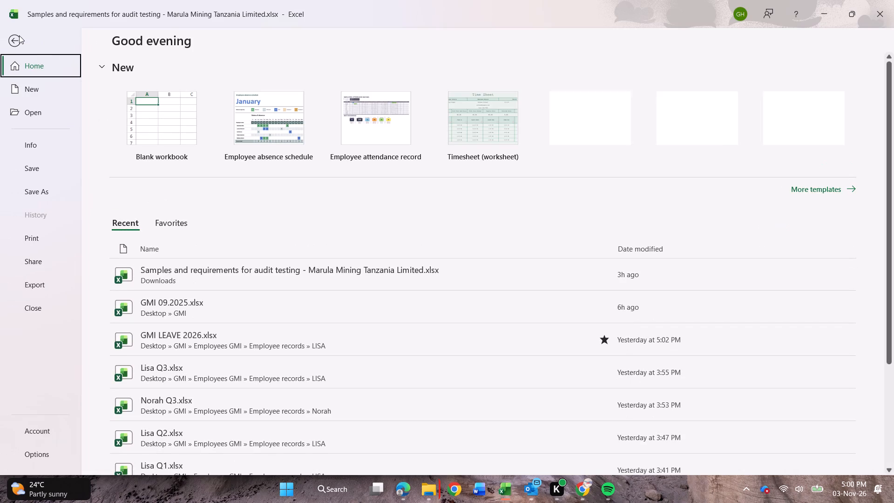
pyautogui.click(38, 173)
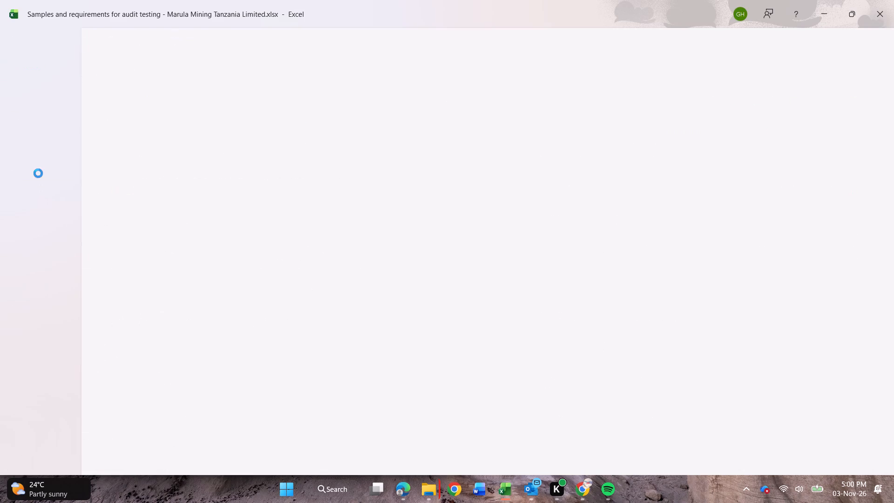
# Save a copy of the audit samples workbook in the MARU folder on the Desktop, keeping its file name and Excel Workbook format.
pyautogui.click(12, 35)
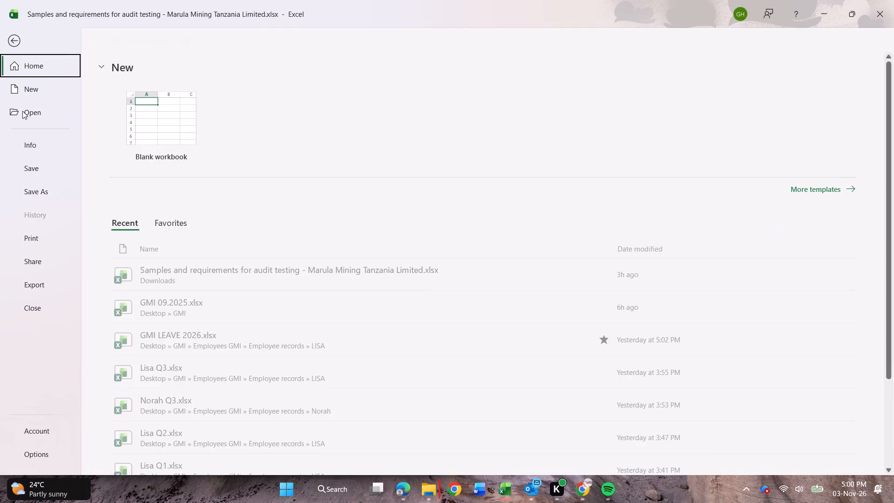
pyautogui.click(30, 193)
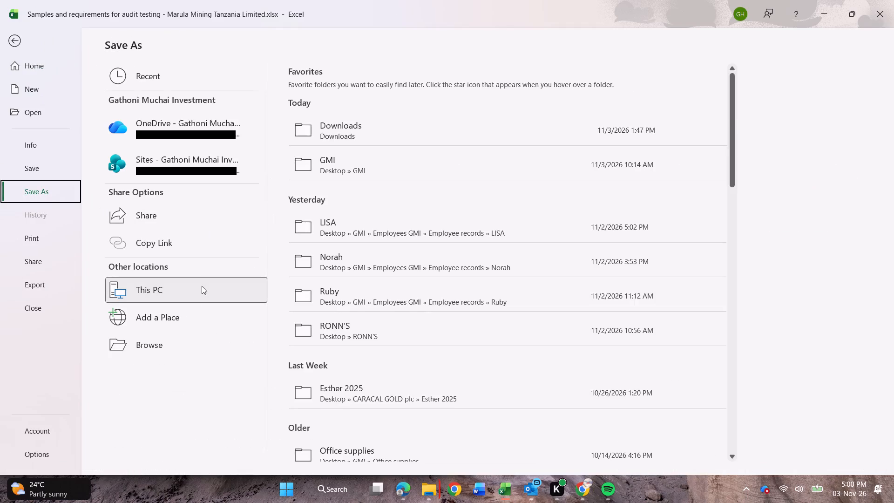
pyautogui.scroll(-1, 365, 382)
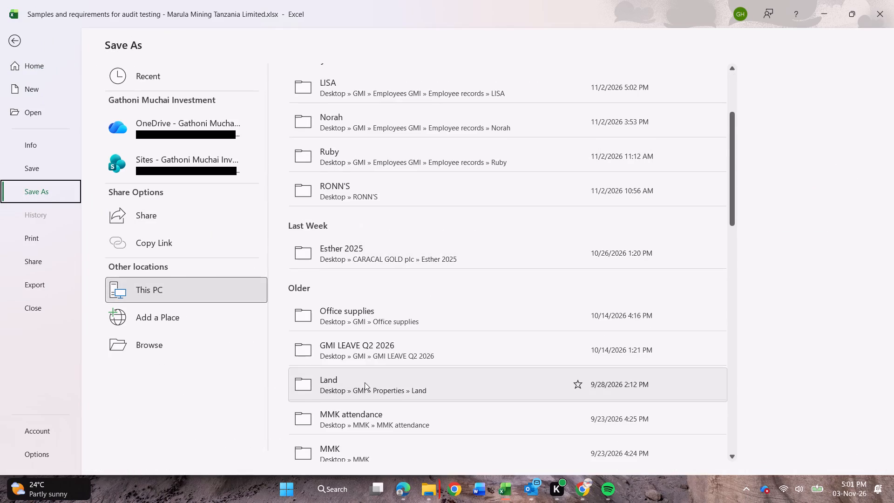
pyautogui.scroll(-2, 382, 338)
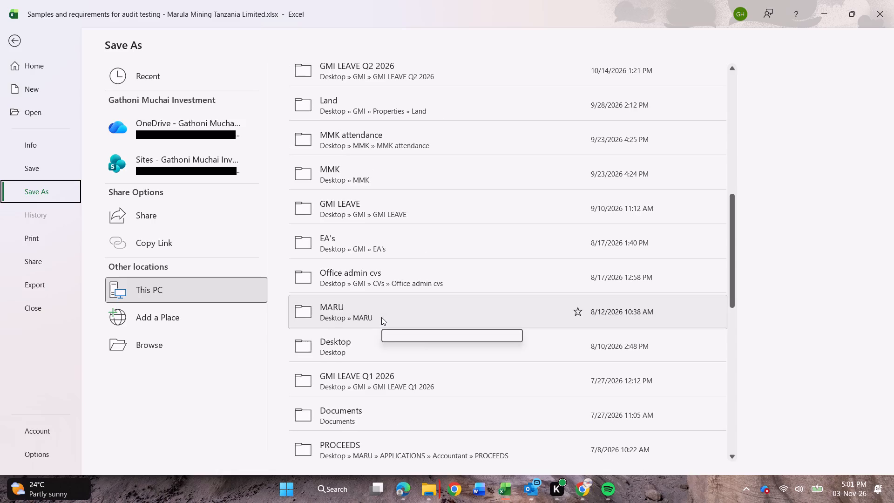
pyautogui.scroll(3, 381, 317)
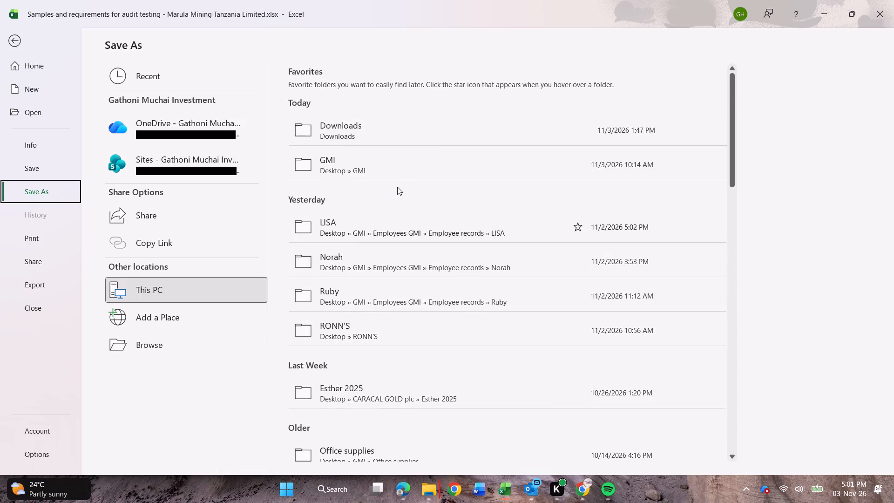
pyautogui.scroll(-1, 392, 197)
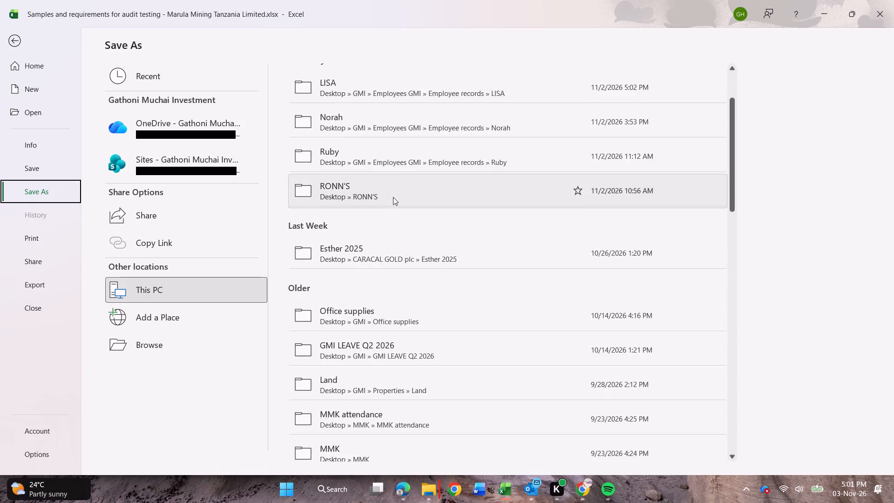
pyautogui.scroll(-1, 393, 197)
pyautogui.scroll(-2, 397, 236)
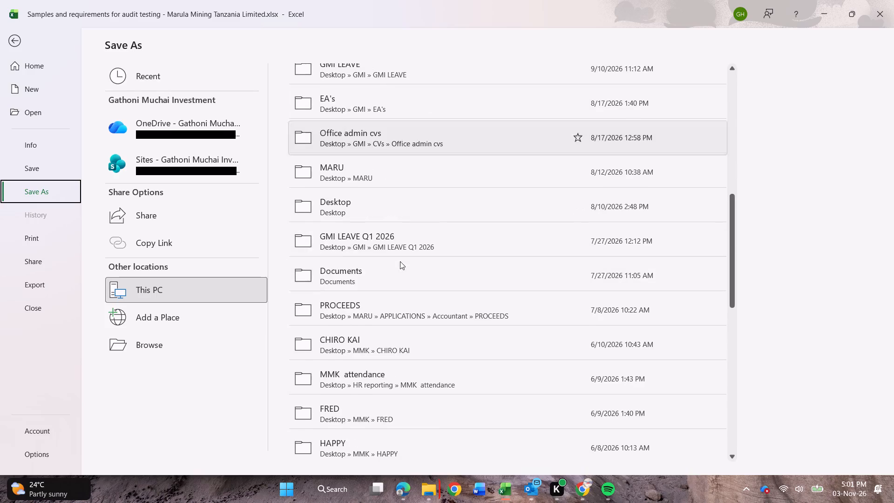
pyautogui.scroll(-1, 400, 314)
pyautogui.scroll(3, 397, 296)
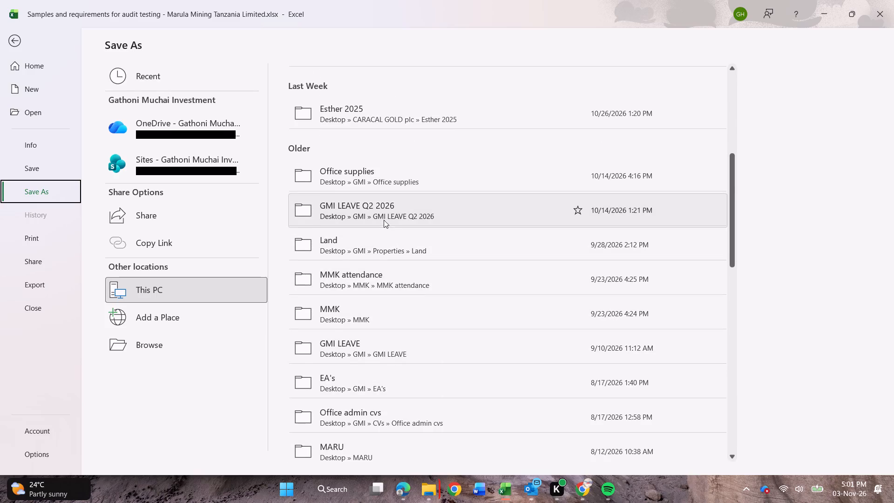
pyautogui.scroll(-1, 384, 218)
pyautogui.doubleClick(386, 324)
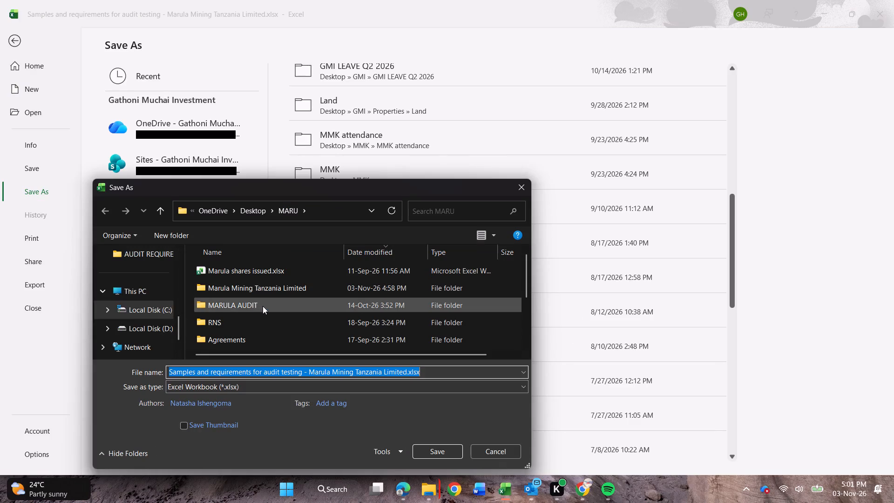
pyautogui.click(532, 287)
pyautogui.moveTo(526, 284); pyautogui.dragTo(526, 284)
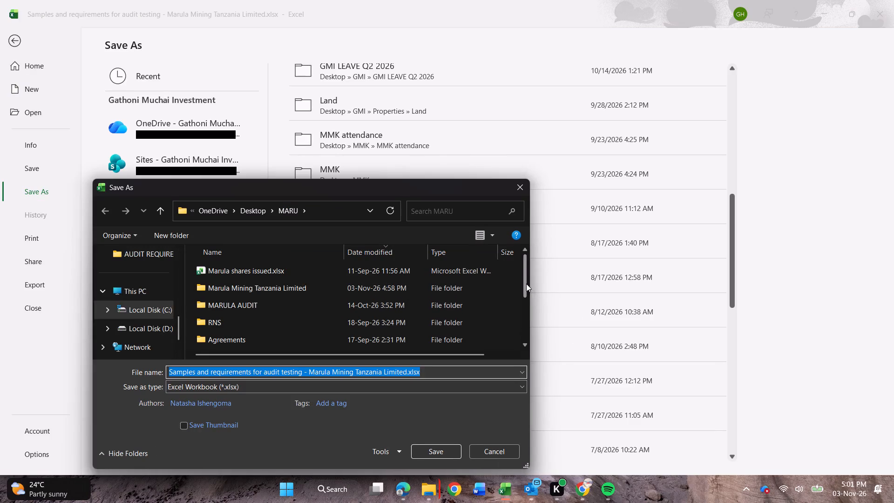
pyautogui.moveTo(526, 284); pyautogui.dragTo(531, 321)
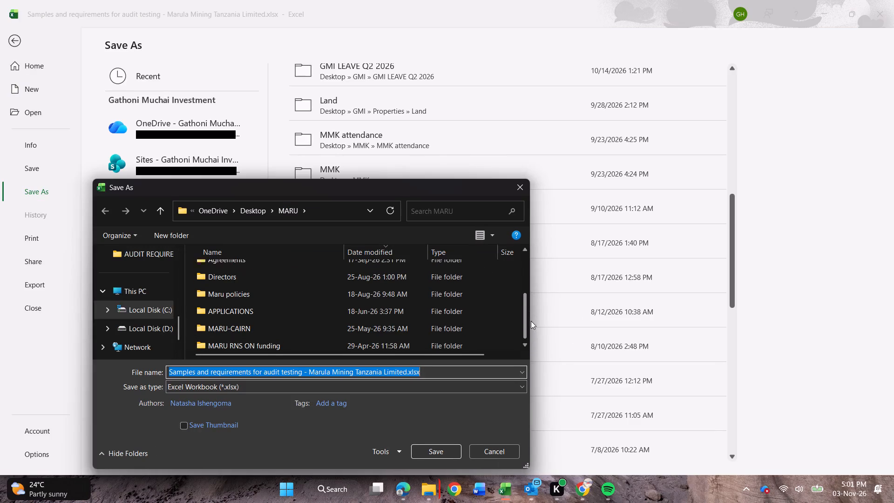
pyautogui.moveTo(531, 321); pyautogui.dragTo(530, 285)
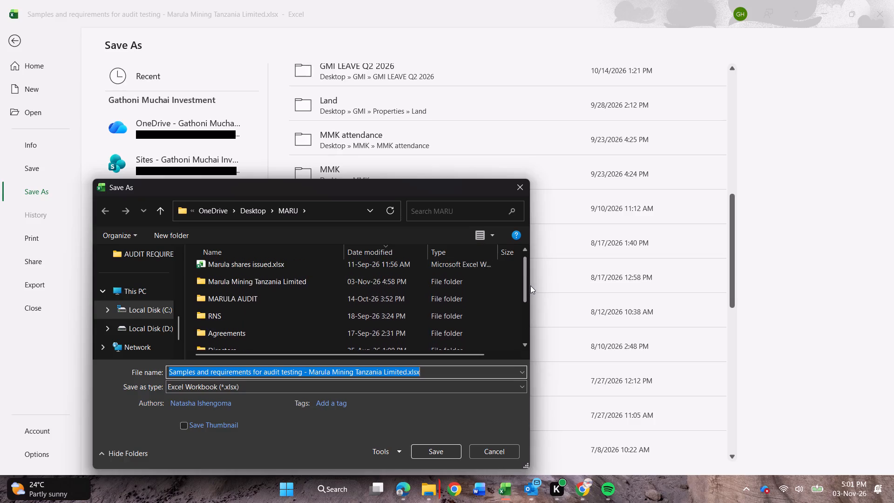
pyautogui.moveTo(530, 285); pyautogui.dragTo(531, 279)
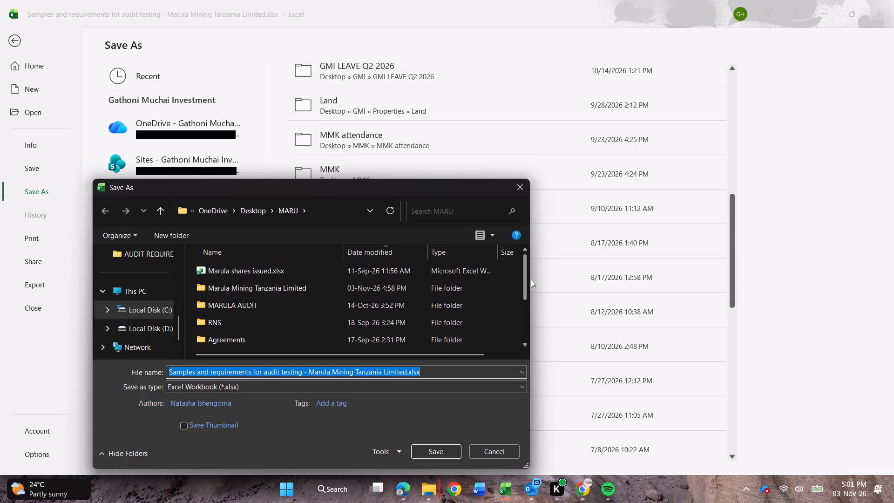
pyautogui.moveTo(531, 279); pyautogui.dragTo(525, 333)
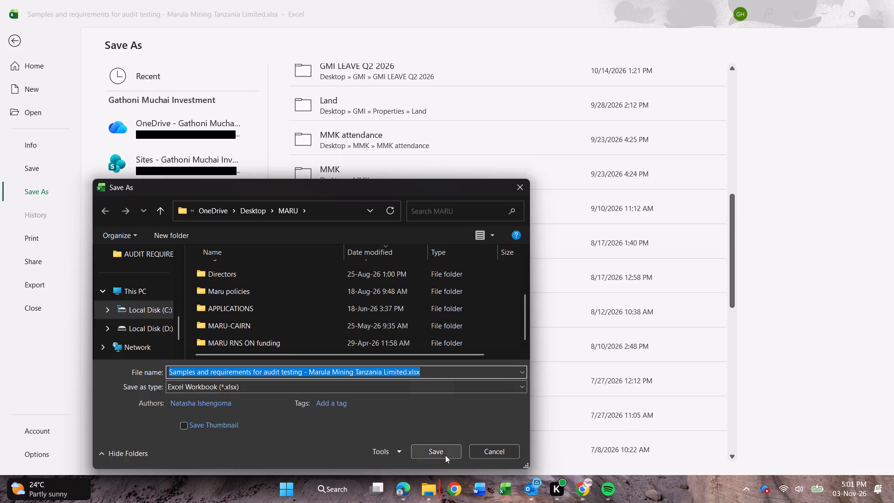
# Save the audit samples workbook in the MARU folder on the Desktop as an Excel Workbook, keeping its file name.
pyautogui.click(445, 455)
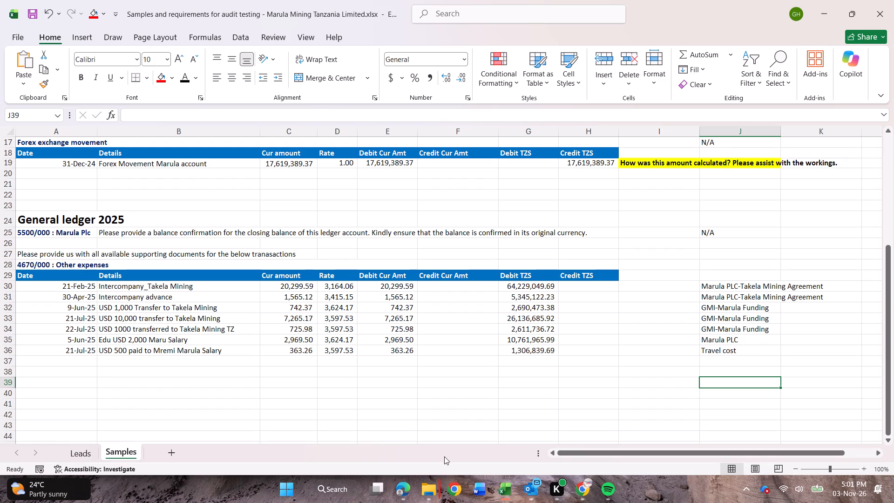
# Switch to File Explorer and bring up its open folder windows, including Agreements and OneDrive_2026-11-03.
pyautogui.click(436, 487)
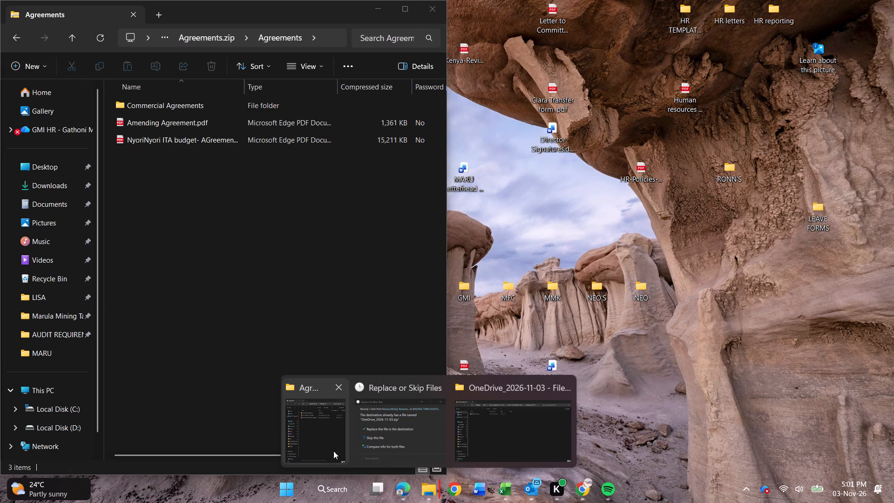
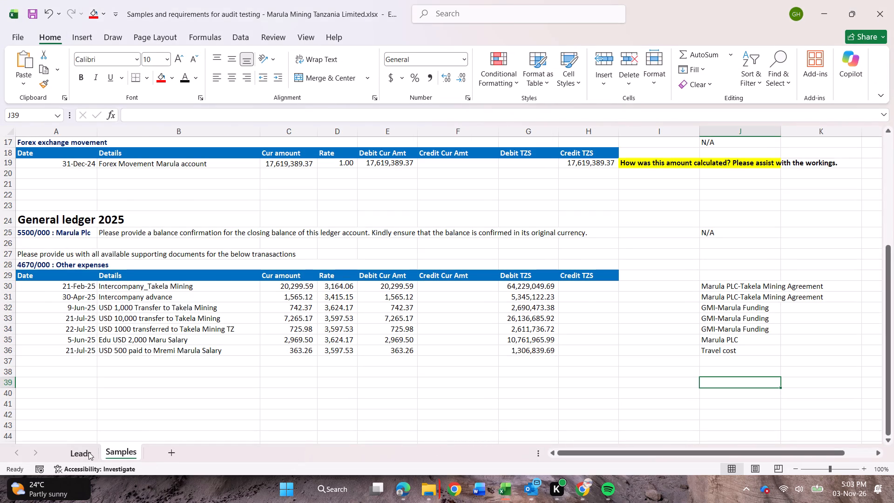
# Check the KYC, payables and receivables responses on the Leads sheet and switch to the open File Explorer windows.
pyautogui.scroll(4, 727, 314)
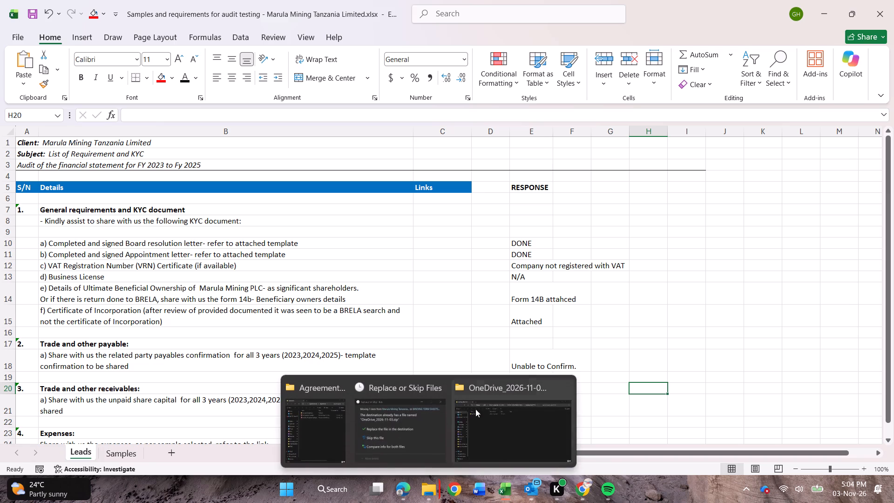
pyautogui.click(560, 302)
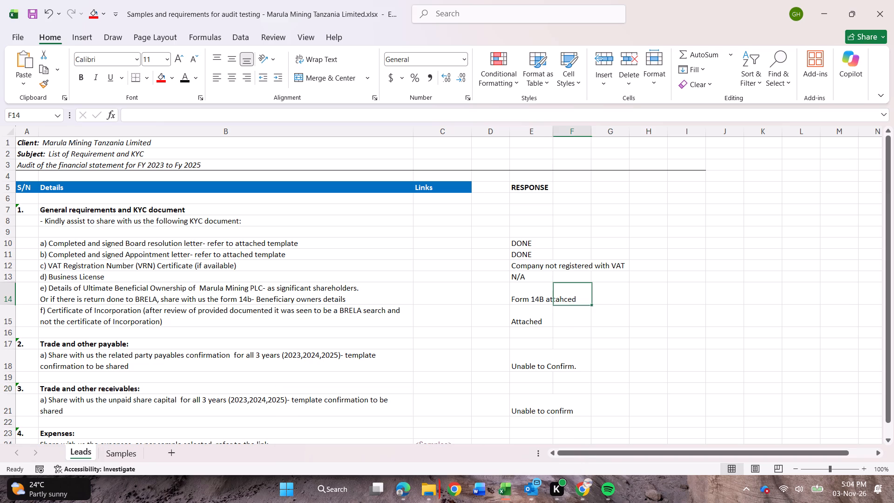
pyautogui.click(426, 499)
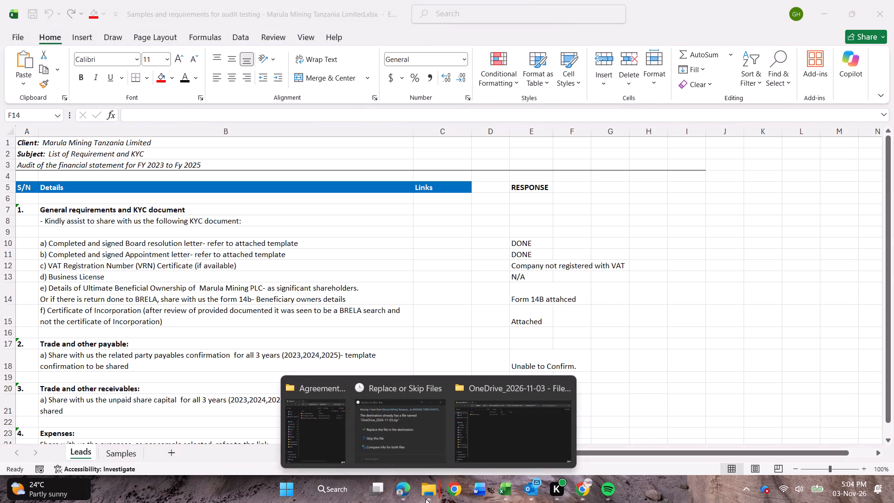
# Switch from the audit requirements workbook to File Explorer and bring up its open windows.
pyautogui.click(428, 493)
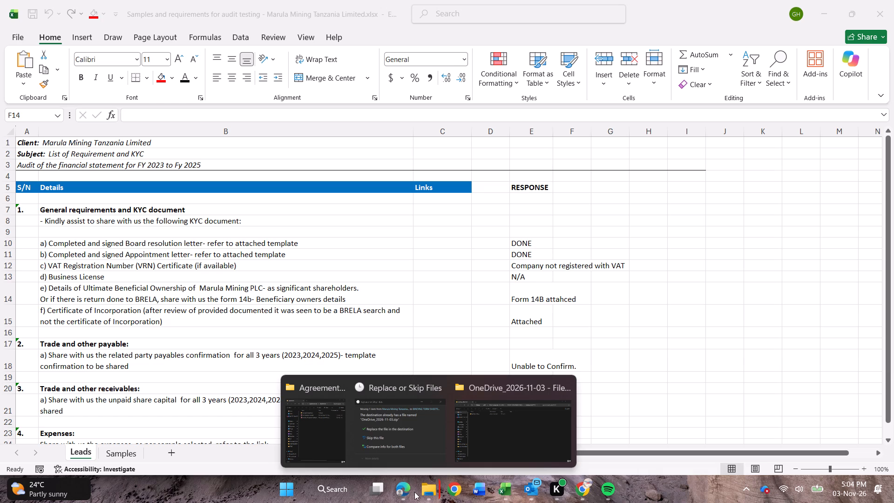
# Bring up the folder AUDIT REQUIREMENTS FOR FY 2023,FY 2024 and FY 2025 in a full-screen File Explorer window.
pyautogui.click(323, 430)
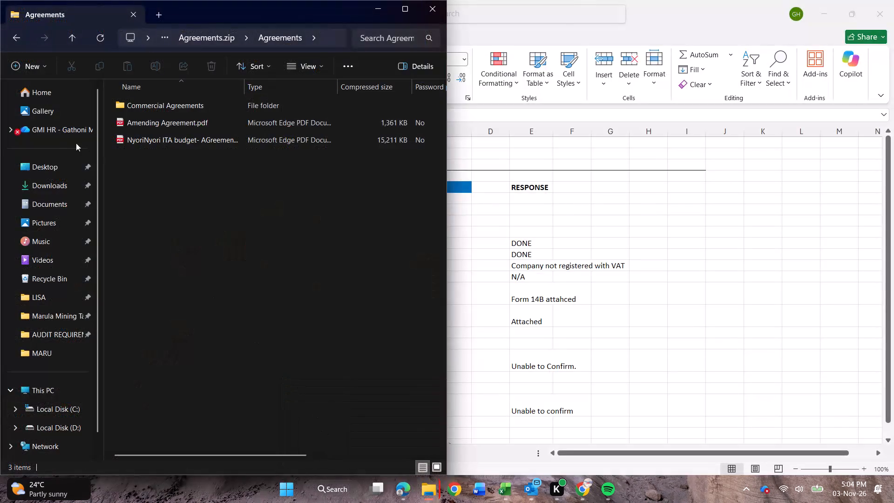
pyautogui.click(53, 332)
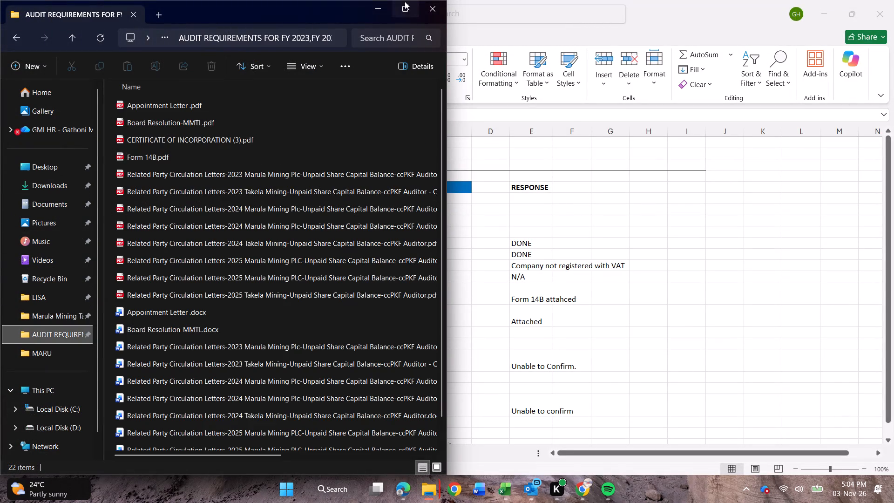
pyautogui.click(406, 15)
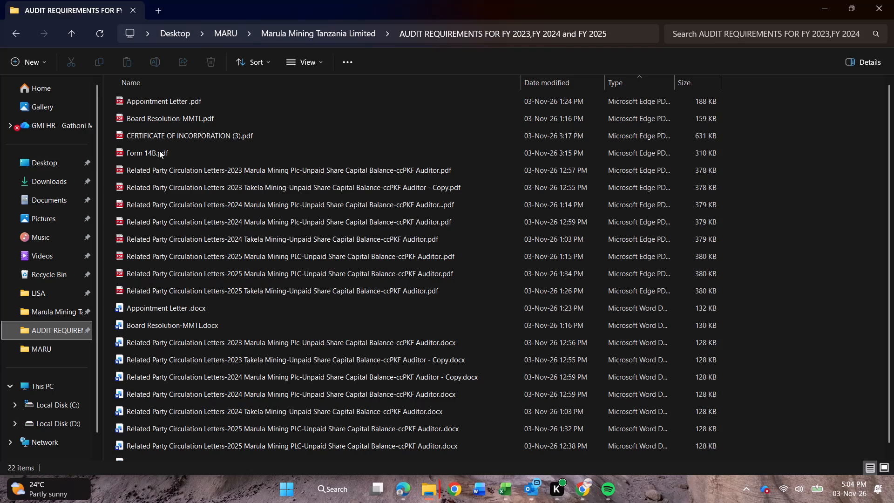
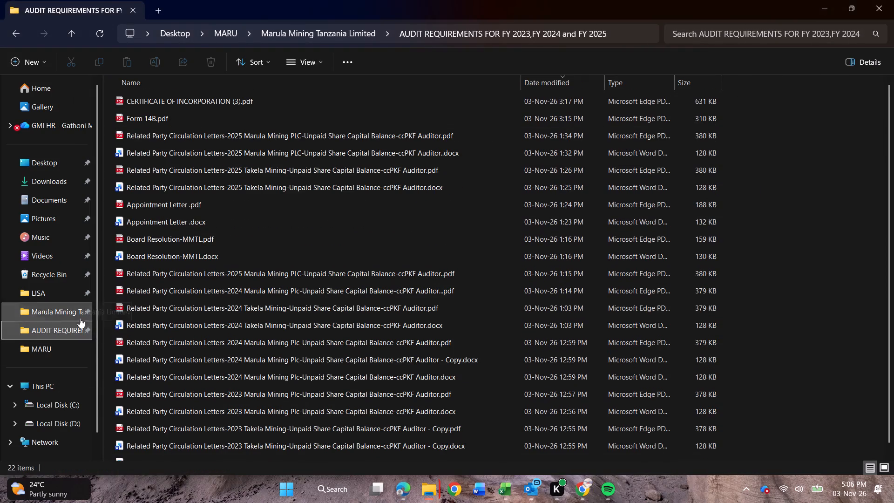
# Check the contents of the BINDING TERM SHEET BAGAMOYO folder in Marula Mining Tanzania Limited.
pyautogui.click(62, 313)
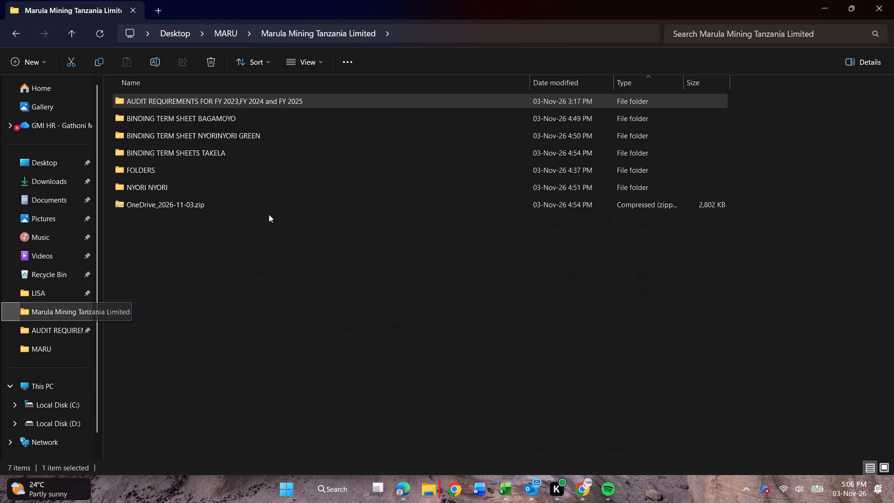
pyautogui.doubleClick(227, 118)
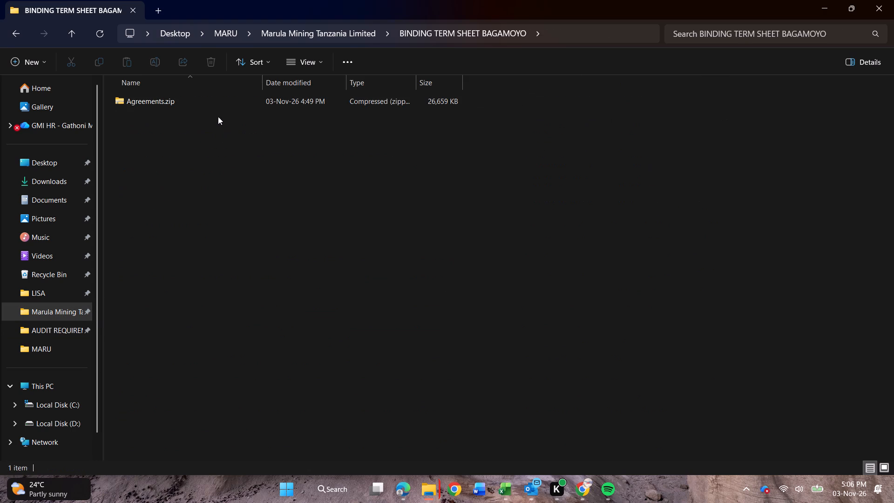
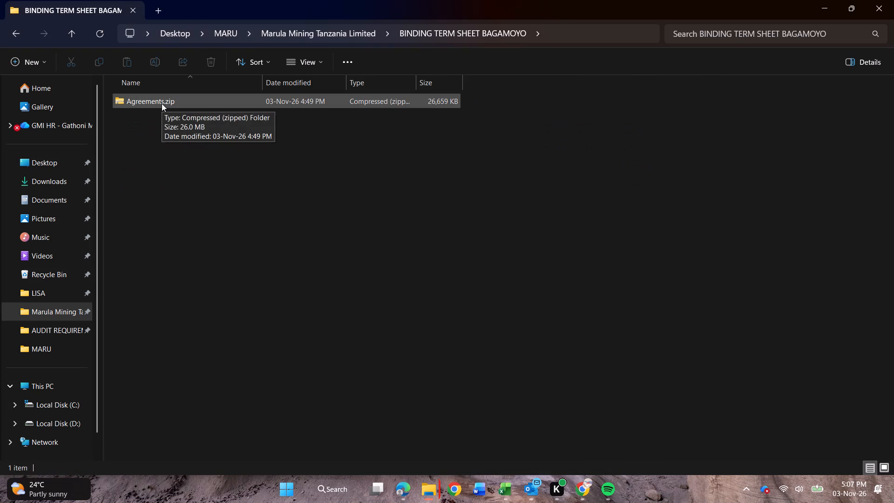
# Recheck the contents of the BINDING TERM SHEET BAGAMOYO folder and return to the Marula Mining Tanzania Limited folder.
pyautogui.click(12, 31)
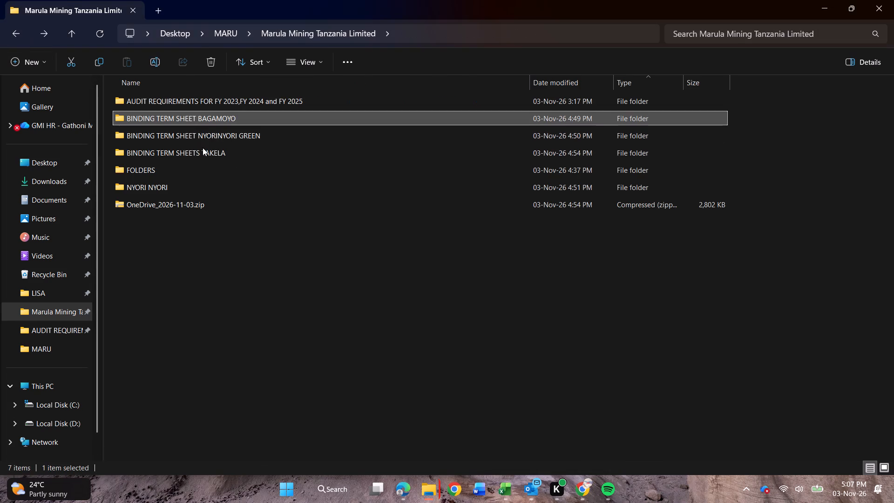
pyautogui.doubleClick(196, 116)
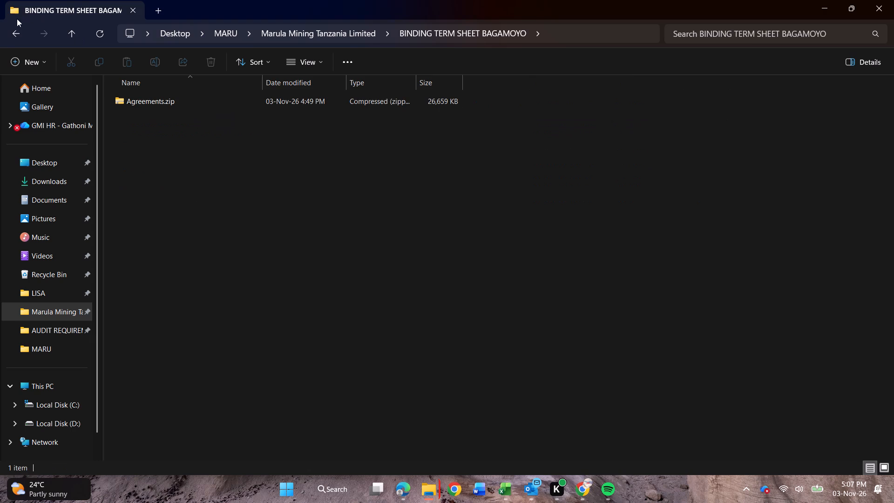
pyautogui.click(18, 29)
# Open the name of the BINDING TERM SHEET BAGAMOYO folder for editing.
pyautogui.click(156, 65)
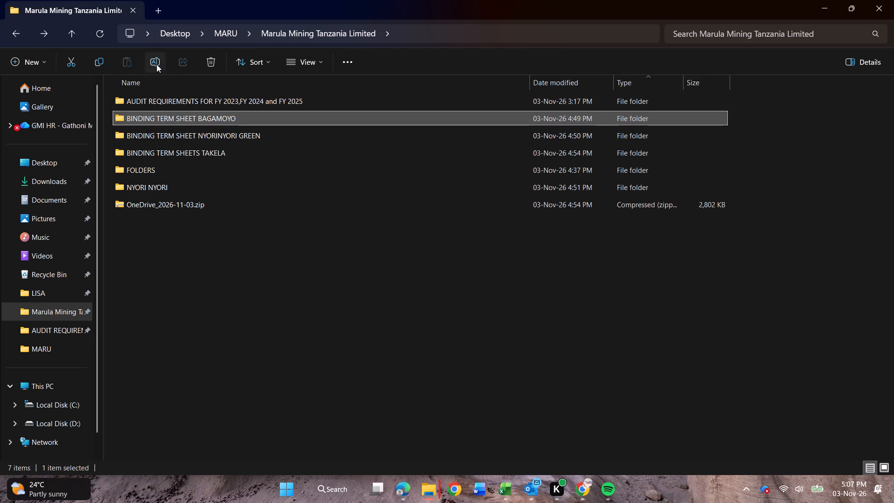
# Rename the BINDING TERM SHEET BAGAMOYO folder as BAGAMOYO.
pyautogui.click(198, 120)
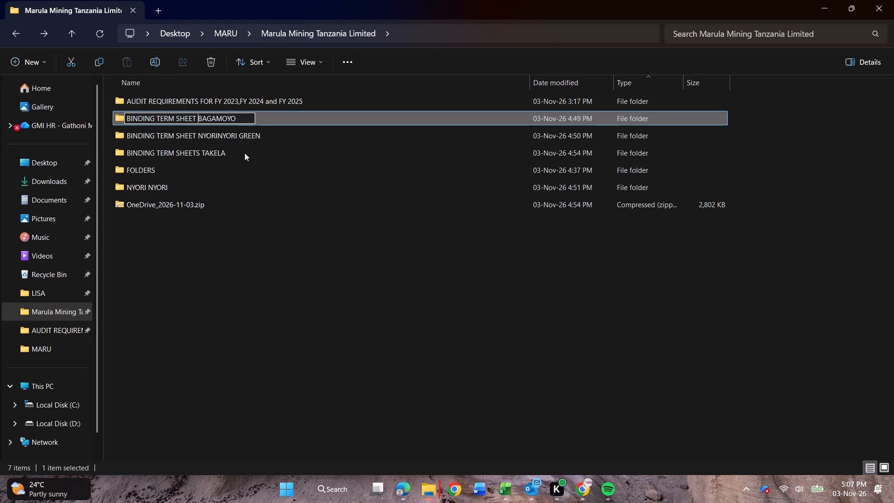
pyautogui.press('BackSpace')
pyautogui.press('BackSpace')
pyautogui.press('BackSpace')
pyautogui.press('BackSpace')
pyautogui.press('BackSpace')
pyautogui.press('BackSpace')
pyautogui.press('BackSpace')
pyautogui.press('BackSpace')
pyautogui.press('BackSpace')
pyautogui.press('BackSpace')
pyautogui.press('BackSpace')
pyautogui.press('BackSpace')
pyautogui.press('BackSpace')
pyautogui.press('BackSpace')
pyautogui.press('BackSpace')
pyautogui.press('BackSpace')
pyautogui.press('BackSpace')
pyautogui.press('BackSpace')
pyautogui.press('BackSpace')
pyautogui.press('BackSpace')
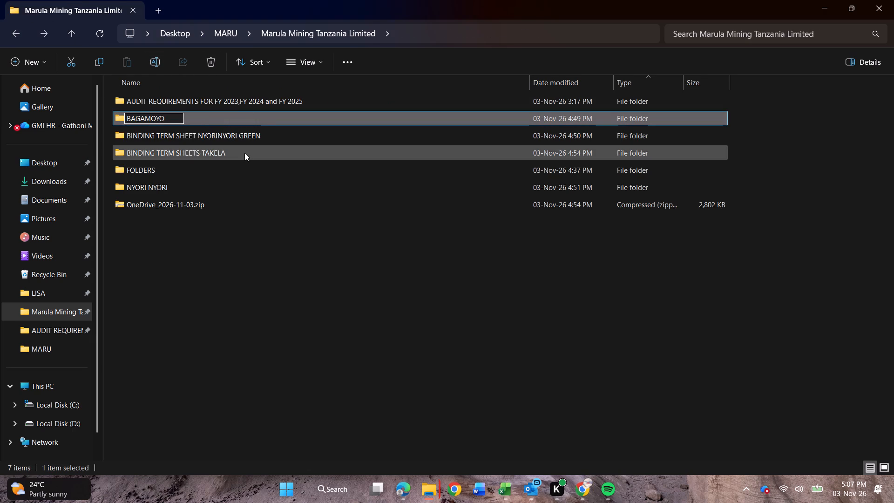
pyautogui.click(524, 294)
# Rename the BINDING TERM SHEET NYORINYORI GREEN folder as NYORINYORI GREEN.
pyautogui.click(217, 134)
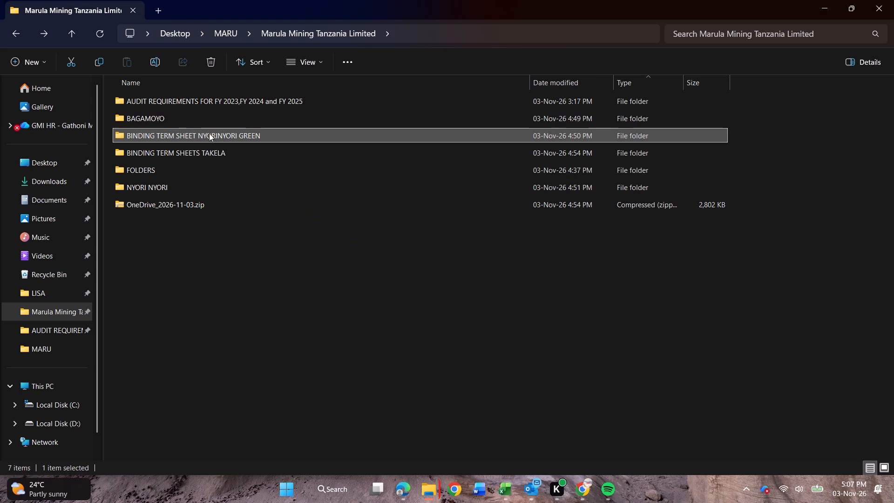
pyautogui.click(161, 66)
pyautogui.click(200, 136)
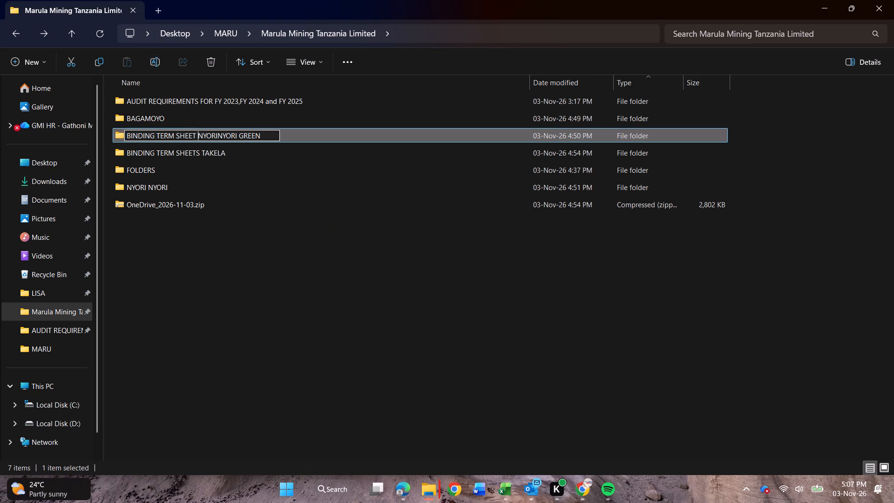
pyautogui.press('BackSpace')
pyautogui.press('BackSpace')
pyautogui.press('BackSpace')
pyautogui.press('BackSpace')
pyautogui.press('BackSpace')
pyautogui.press('BackSpace')
pyautogui.press('BackSpace')
pyautogui.press('BackSpace')
pyautogui.press('BackSpace')
pyautogui.press('BackSpace')
pyautogui.press('BackSpace')
pyautogui.press('BackSpace')
pyautogui.press('BackSpace')
pyautogui.press('BackSpace')
pyautogui.press('BackSpace')
pyautogui.press('BackSpace')
pyautogui.press('BackSpace')
pyautogui.press('BackSpace')
pyautogui.press('BackSpace')
pyautogui.press('BackSpace')
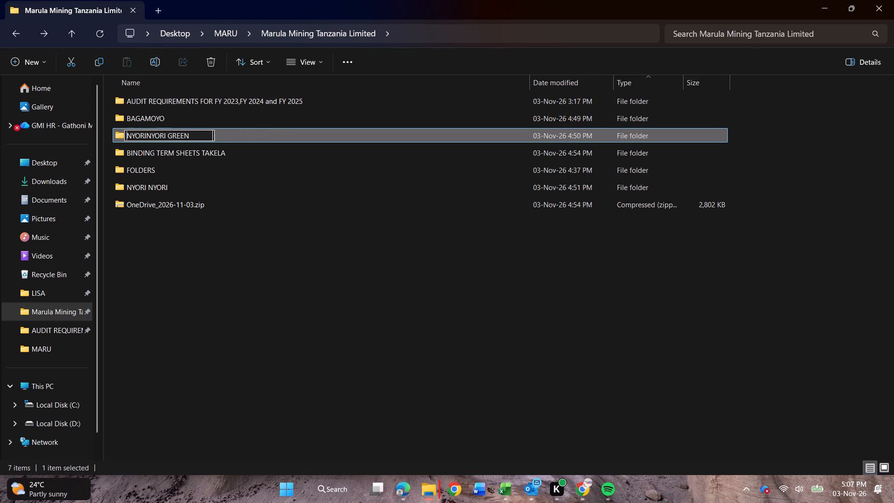
pyautogui.click(255, 261)
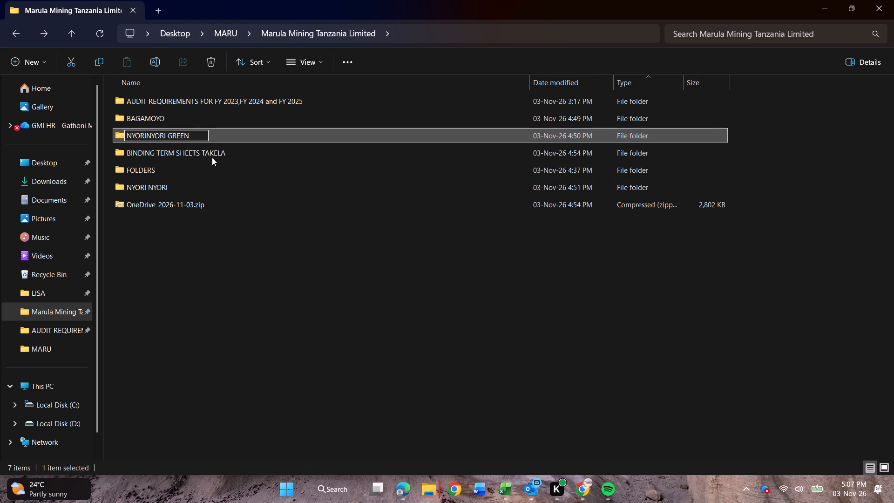
pyautogui.click(301, 239)
# Shorten the name of the BINDING TERM SHEETS TAKELA folder to TAKELA by removing its leading words.
pyautogui.click(215, 149)
pyautogui.click(157, 60)
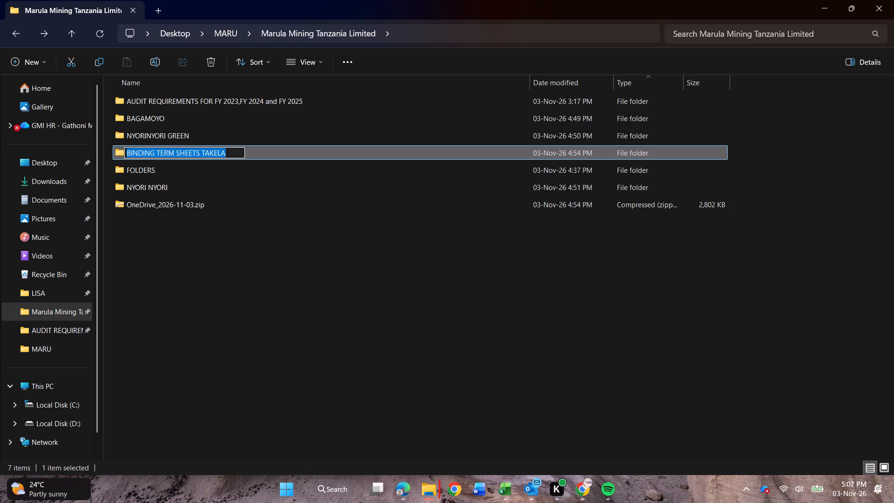
pyautogui.click(203, 153)
pyautogui.press('BackSpace')
pyautogui.press('BackSpace')
pyautogui.press('BackSpace')
pyautogui.press('BackSpace')
pyautogui.press('BackSpace')
pyautogui.press('BackSpace')
pyautogui.press('BackSpace')
pyautogui.press('BackSpace')
pyautogui.press('BackSpace')
pyautogui.press('BackSpace')
pyautogui.press('BackSpace')
pyautogui.press('BackSpace')
pyautogui.press('BackSpace')
pyautogui.press('BackSpace')
pyautogui.press('BackSpace')
pyautogui.press('BackSpace')
pyautogui.press('BackSpace')
pyautogui.press('BackSpace')
pyautogui.press('BackSpace')
pyautogui.press('BackSpace')
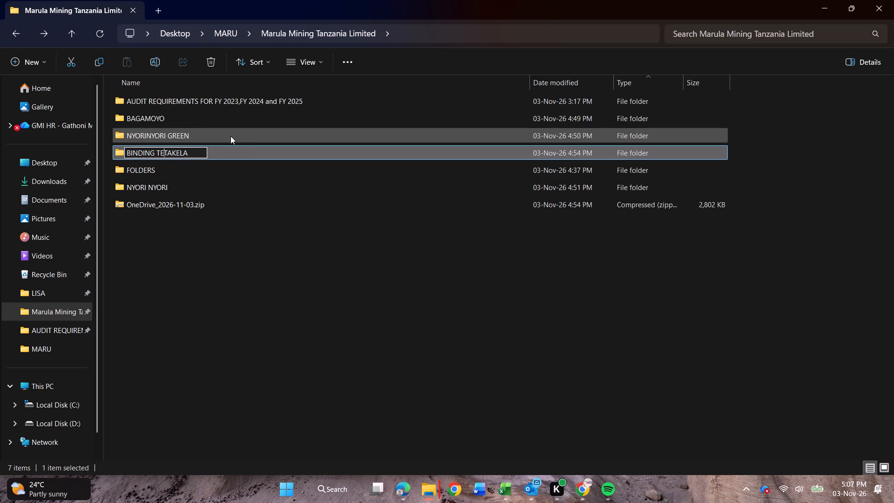
# Extend the TAKELA folder's name so that it reads TAKELA MINING.
pyautogui.press('Right')
pyautogui.press('Right')
pyautogui.press('Right')
pyautogui.press('Right')
pyautogui.press('Right')
pyautogui.press('Right')
pyautogui.press('Right')
pyautogui.press('Right')
pyautogui.press('Right')
pyautogui.press('Right')
pyautogui.press('Right')
pyautogui.press('Right')
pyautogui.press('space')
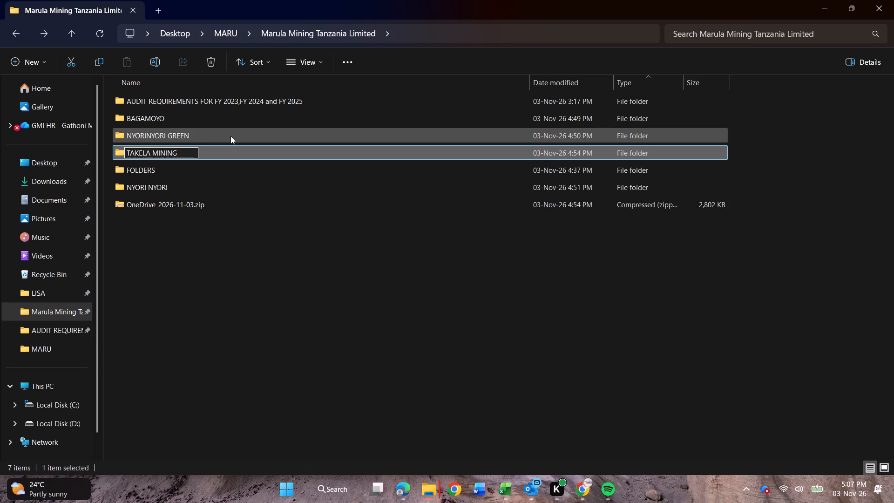
pyautogui.click(296, 252)
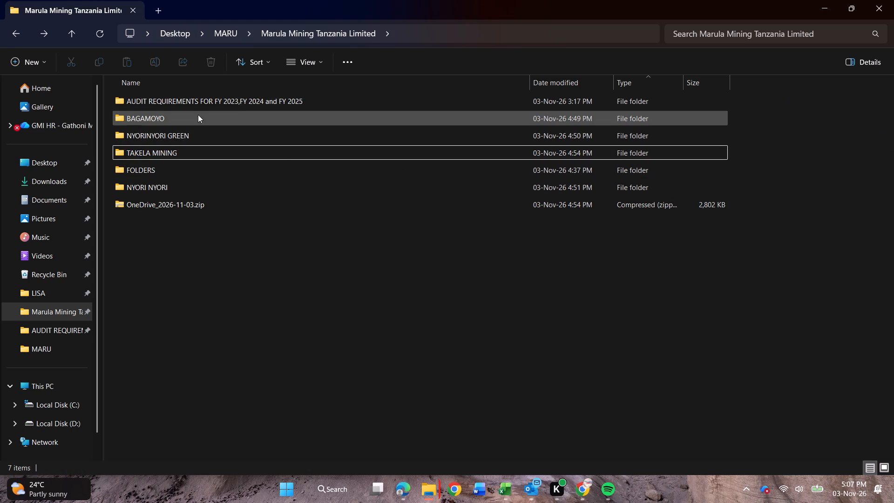
# Start moving the BAGAMOYO folder from the Marula Mining Tanzania Limited folder to another open window.
pyautogui.moveTo(164, 118); pyautogui.dragTo(398, 447)
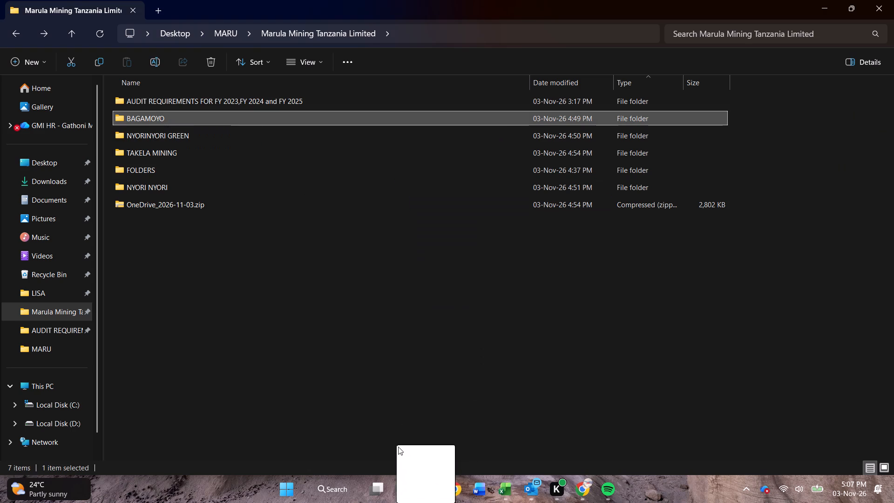
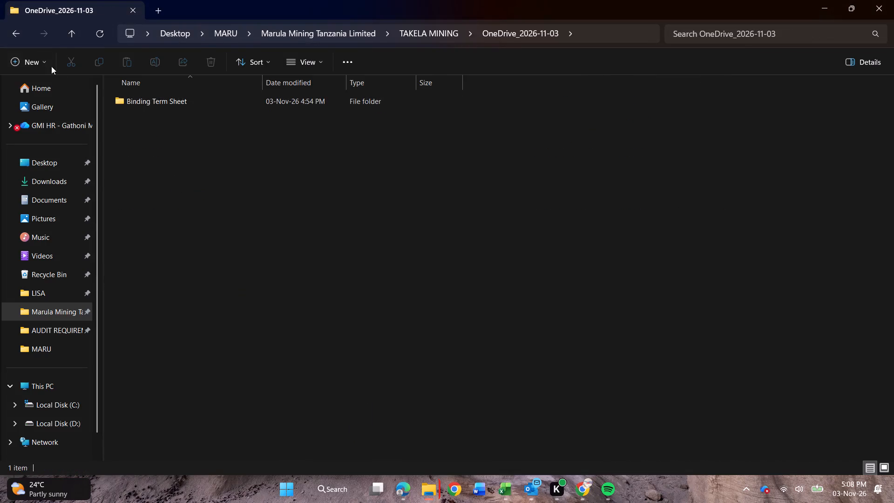
# Check the contents of the Binding Term Sheet folder inside TAKELA MINING and return to the Marula Mining Tanzania Limited folder.
pyautogui.doubleClick(135, 106)
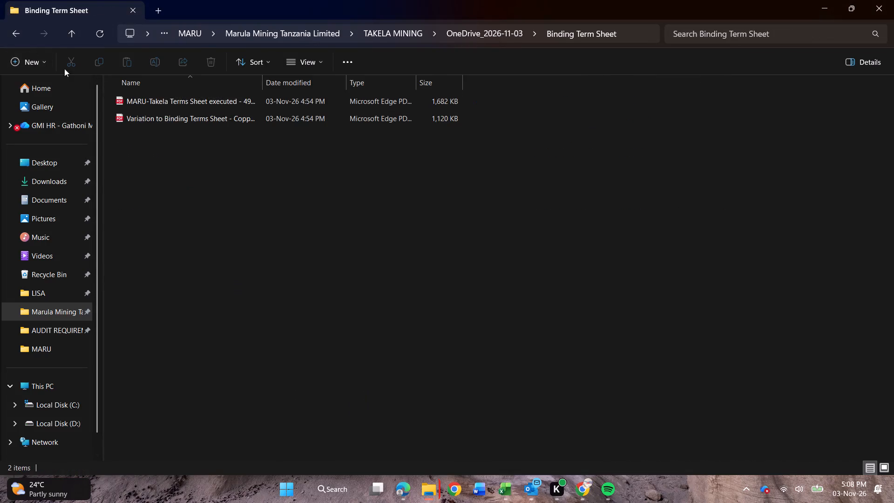
pyautogui.click(14, 38)
pyautogui.click(14, 38)
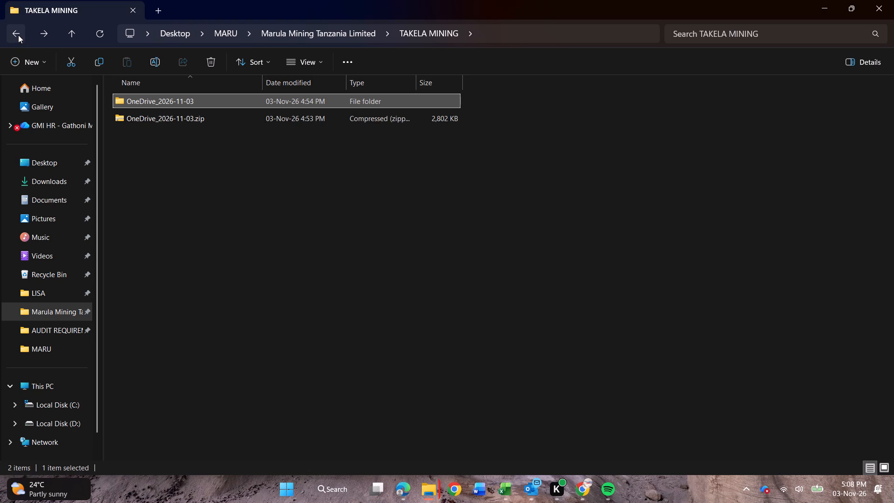
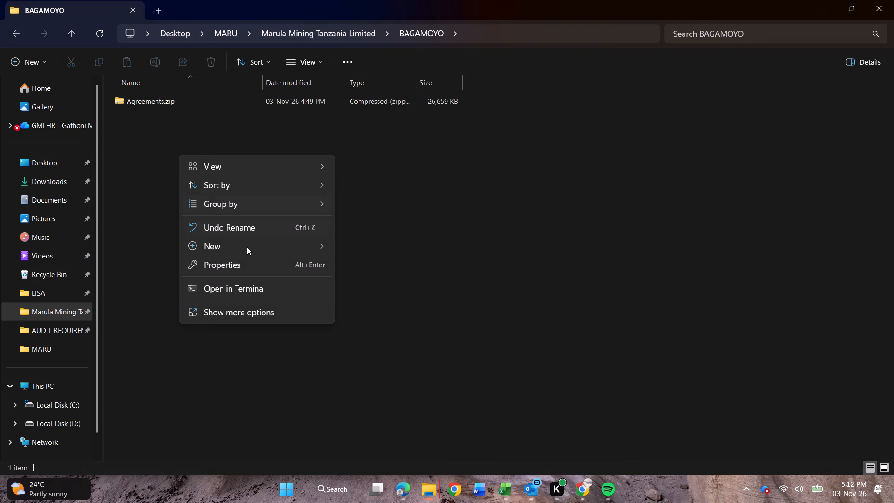
# Open the Agreements.zip archive in the BAGAMOYO folder and go into its Agreements folder to view the contents.
pyautogui.click(247, 249)
pyautogui.click(546, 377)
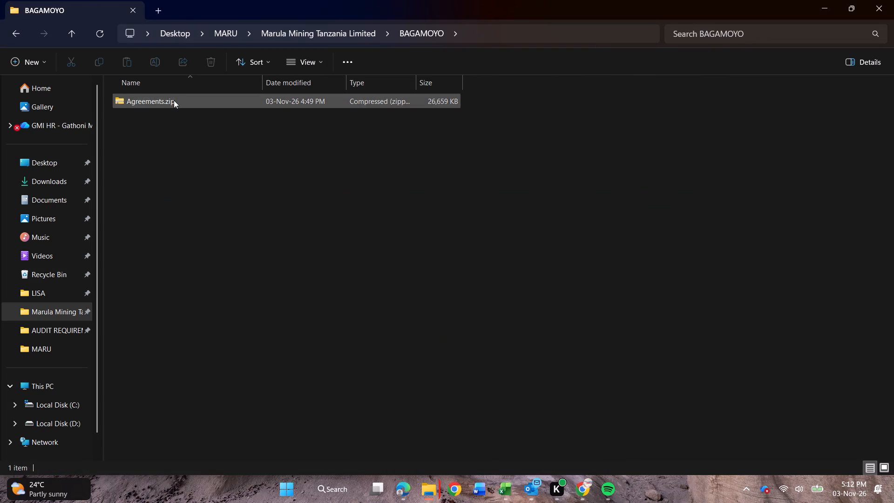
pyautogui.doubleClick(174, 100)
pyautogui.doubleClick(174, 100)
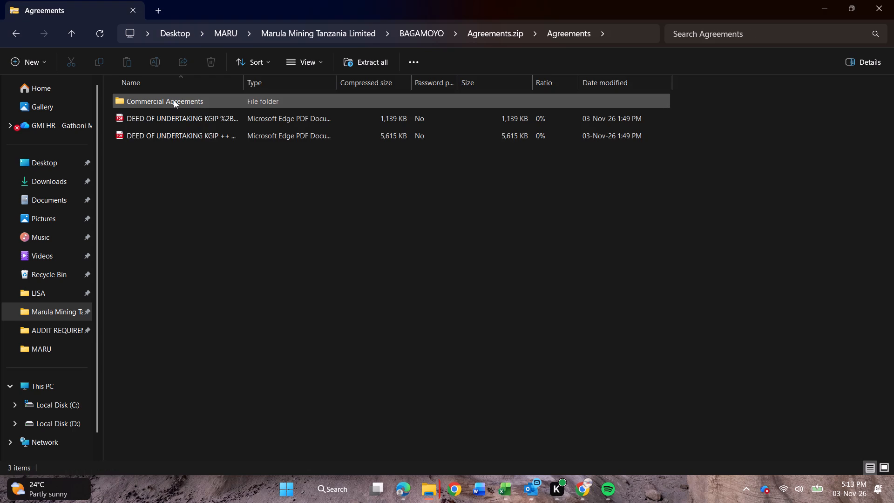
# Check the contents of the Commercial Agreements folder inside BAGAMOYO's Agreements.zip and return to the Agreements folder.
pyautogui.doubleClick(174, 100)
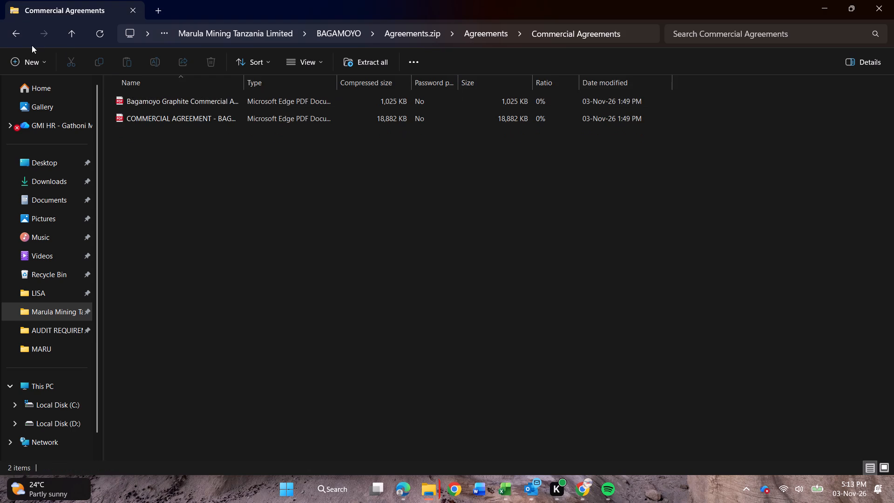
pyautogui.click(20, 35)
pyautogui.rightClick(163, 205)
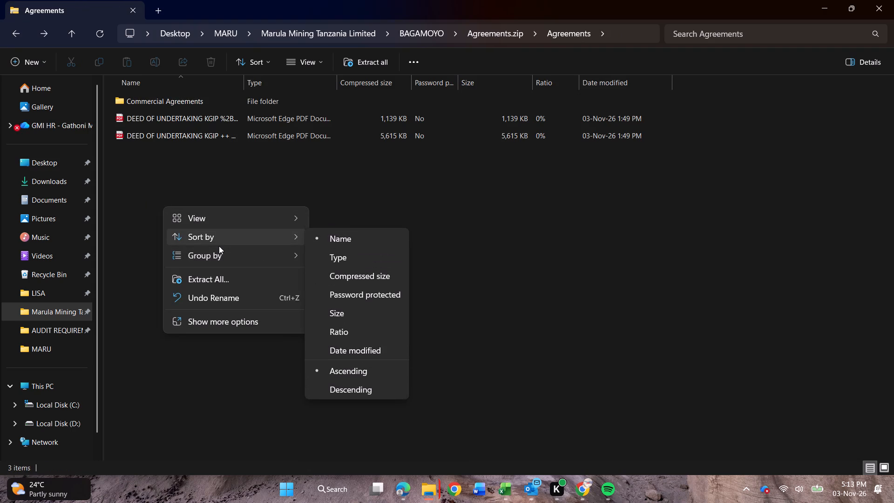
pyautogui.click(135, 213)
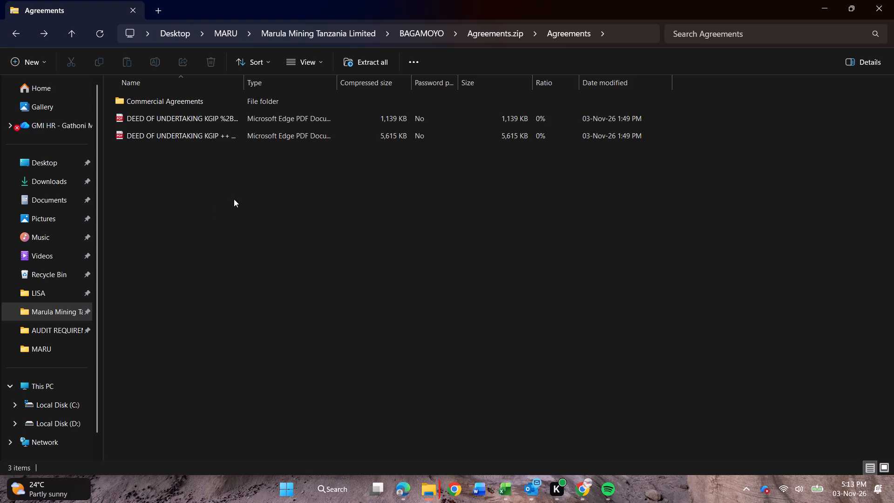
# Create a folder named BAGAMOYO inside the AUDIT REQUIREMENTS FOR FY 2023,FY 2024 and FY 2025 folder.
pyautogui.click(40, 333)
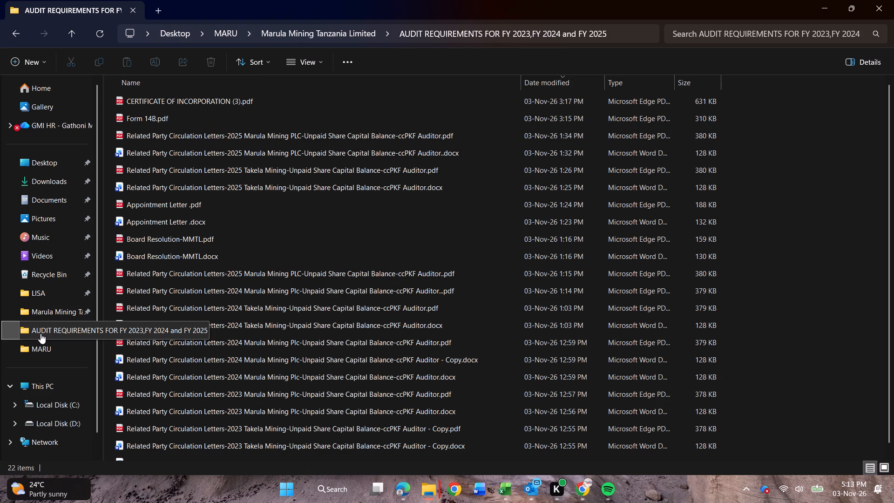
pyautogui.click(548, 87)
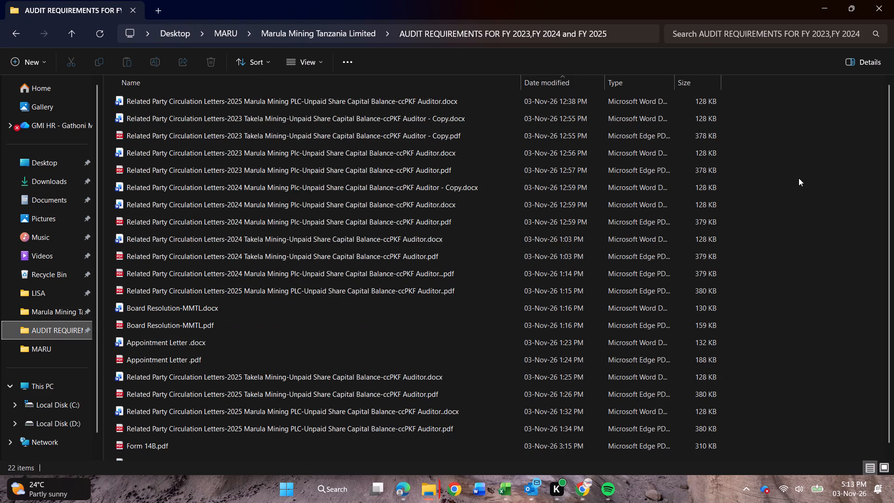
pyautogui.rightClick(799, 178)
pyautogui.click(734, 268)
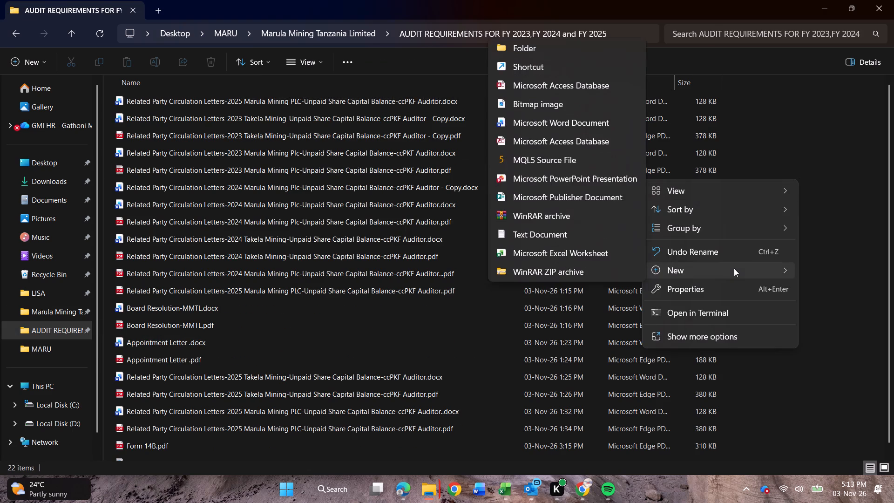
pyautogui.click(540, 48)
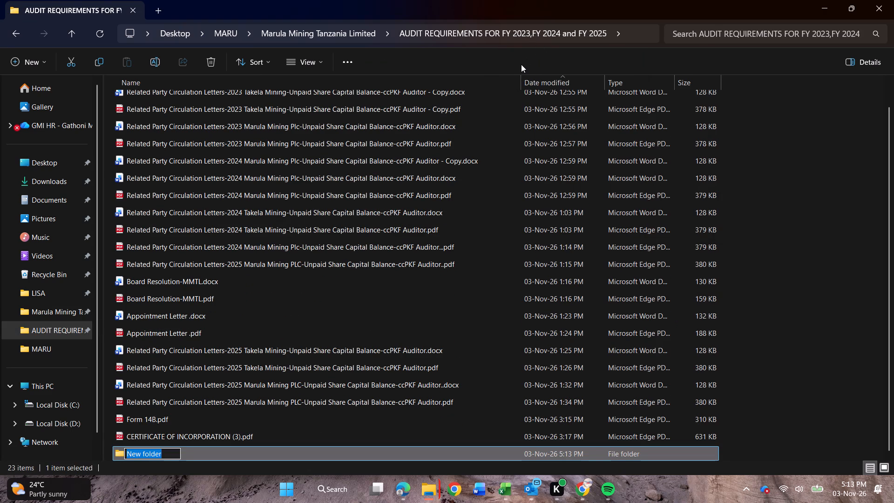
pyautogui.press('BackSpace')
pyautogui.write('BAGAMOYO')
pyautogui.click(820, 265)
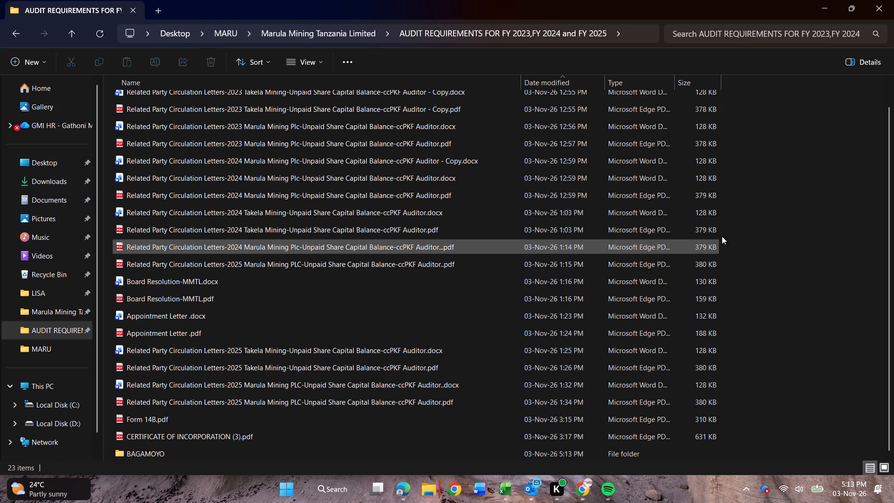
# Sort the contents of the audit requirements folder by name in ascending order.
pyautogui.scroll(5, 467, 118)
pyautogui.click(241, 62)
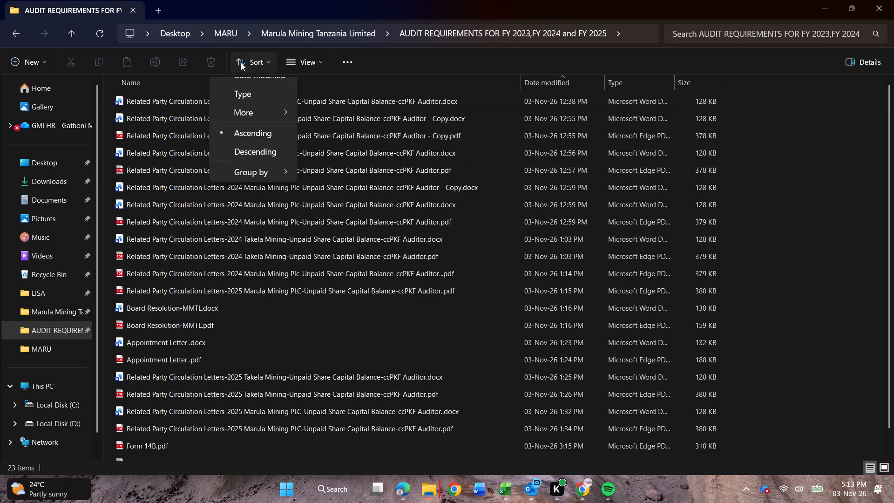
pyautogui.click(248, 91)
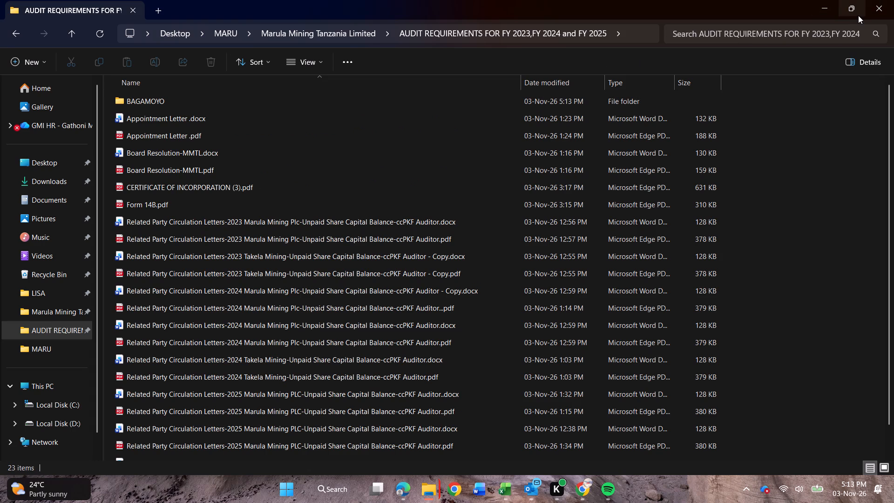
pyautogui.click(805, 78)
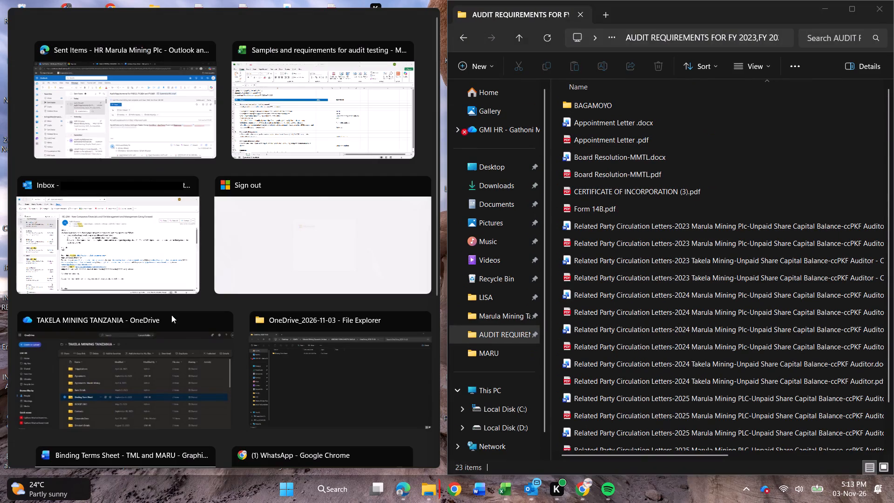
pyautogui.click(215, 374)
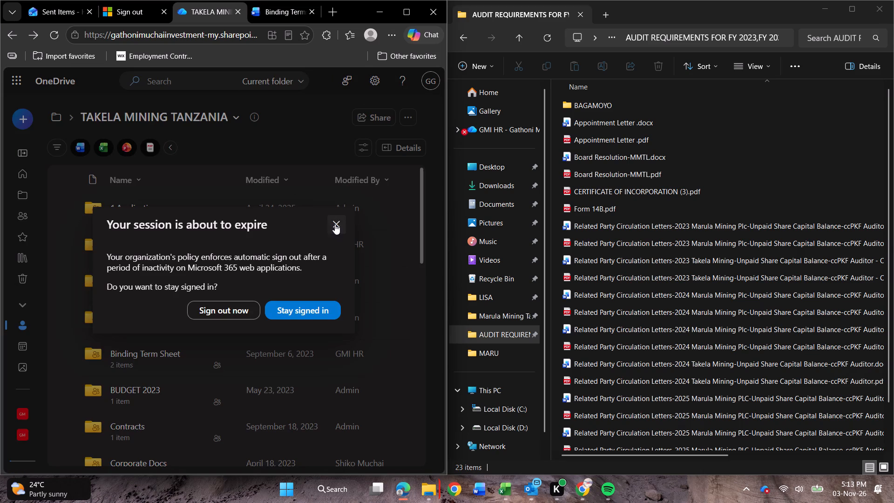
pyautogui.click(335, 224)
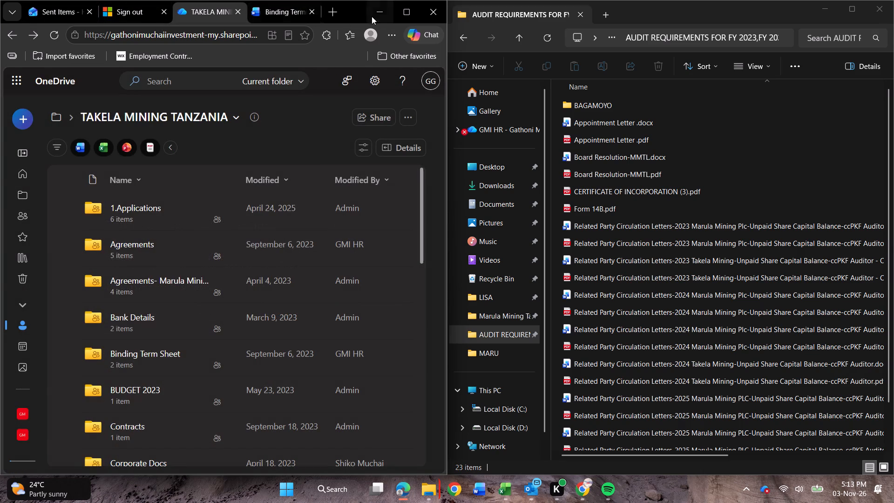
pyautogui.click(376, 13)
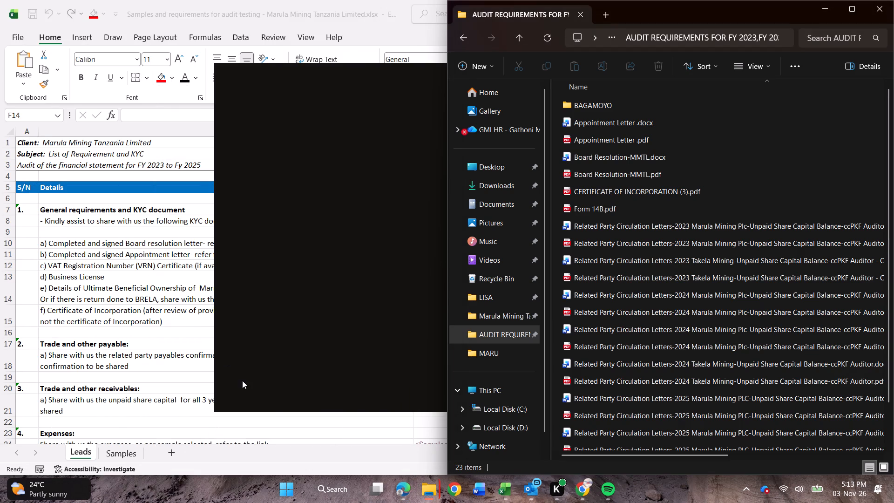
# Bring the AUDIT REQUIREMENTS folder window forward and resize it from its half-screen layout.
pyautogui.click(424, 493)
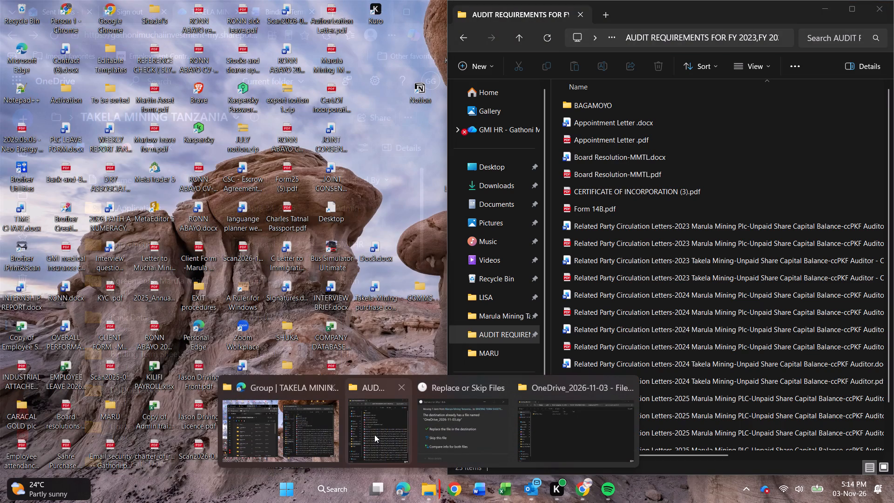
pyautogui.click(374, 435)
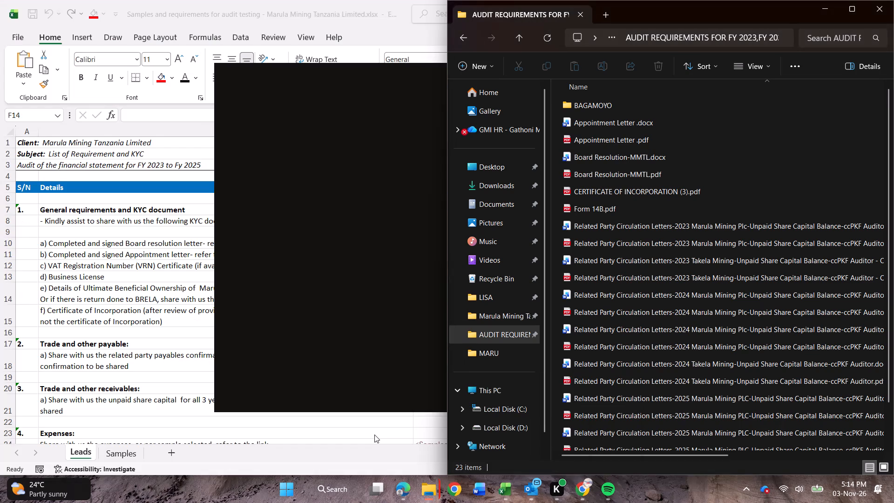
pyautogui.click(856, 12)
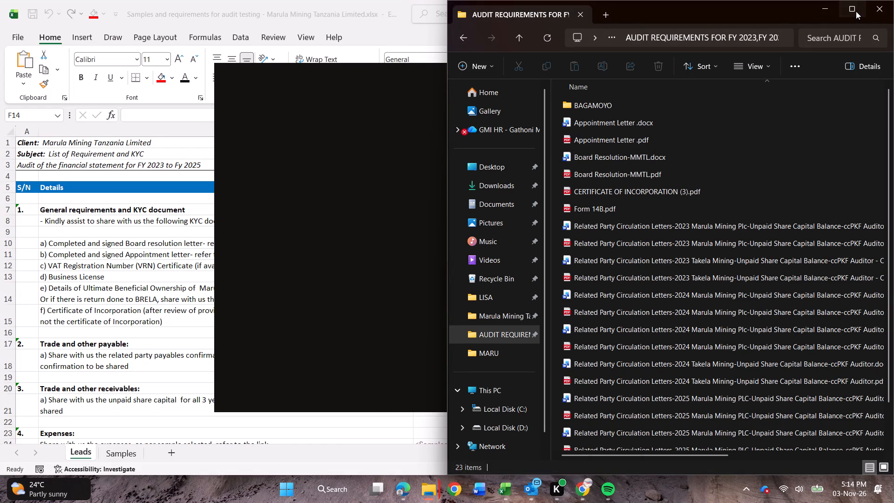
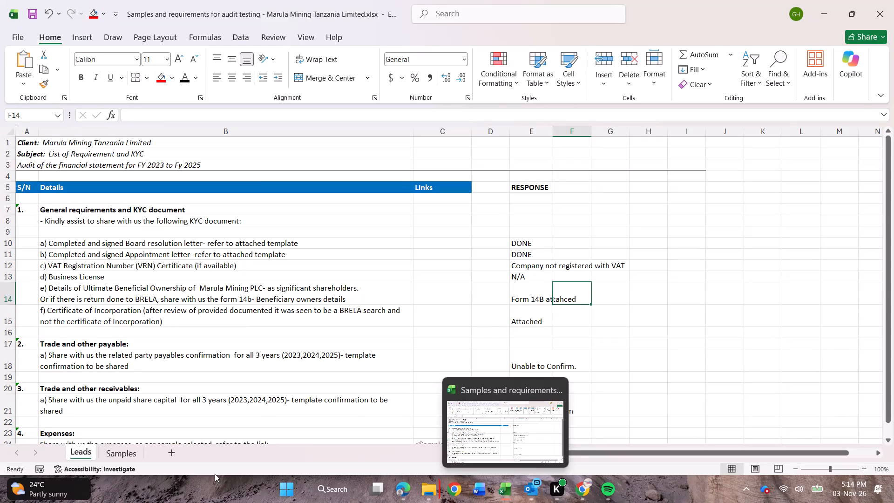
# Open the Samples sheet of the audit requirements workbook and check the General ledger 2024 sample requests and their comments.
pyautogui.click(129, 453)
pyautogui.scroll(3, 241, 298)
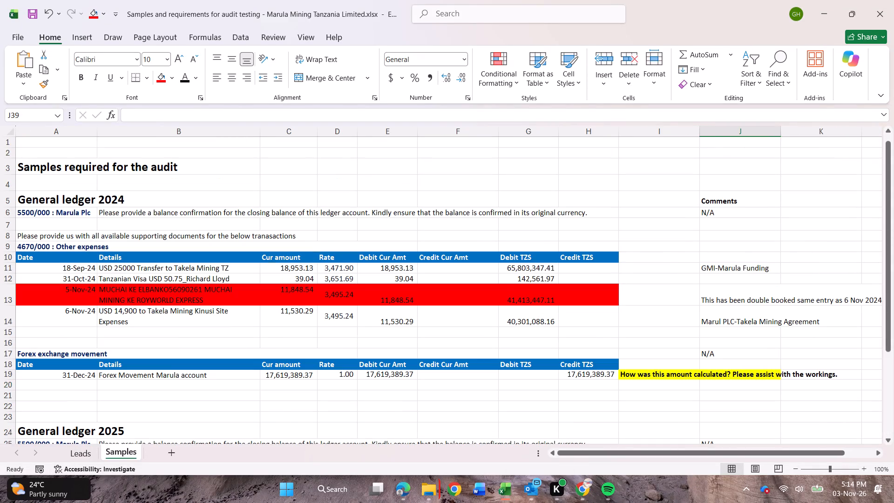
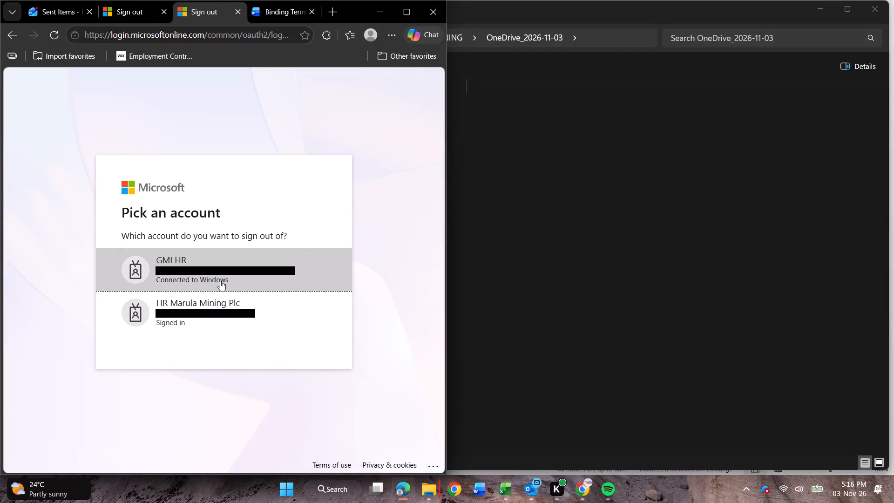
# Choose the HR Marula Mining Plc account as the Microsoft account to sign out of.
pyautogui.click(231, 310)
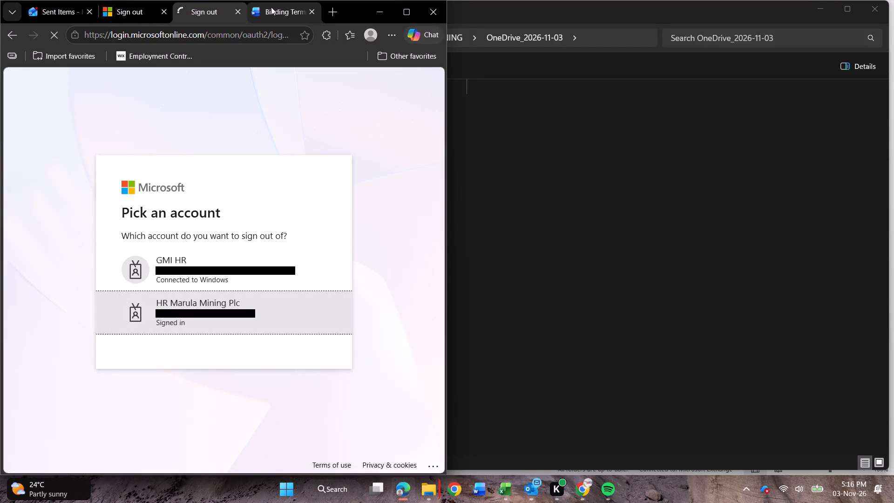
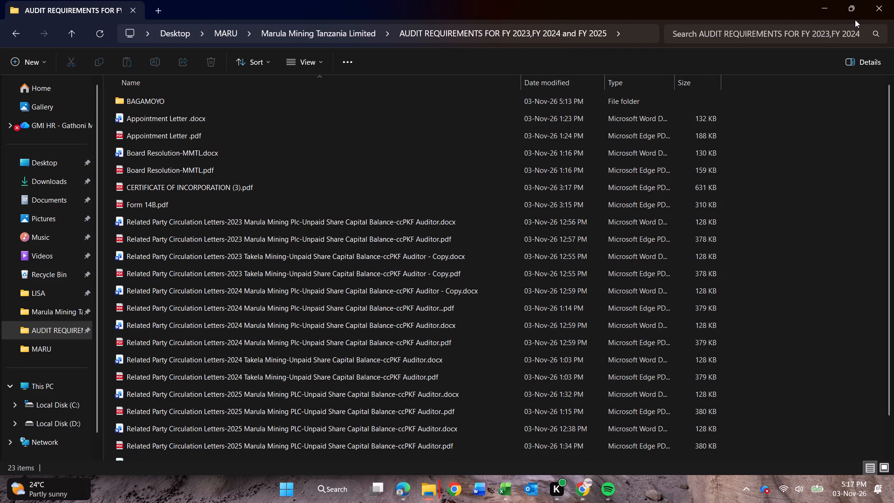
# Open a second window of the AUDIT REQUIREMENTS FOR FY 2023,FY 2024 and FY 2025 folder and snap it to the right half of the screen.
pyautogui.hotkey('ctrl', 'n')
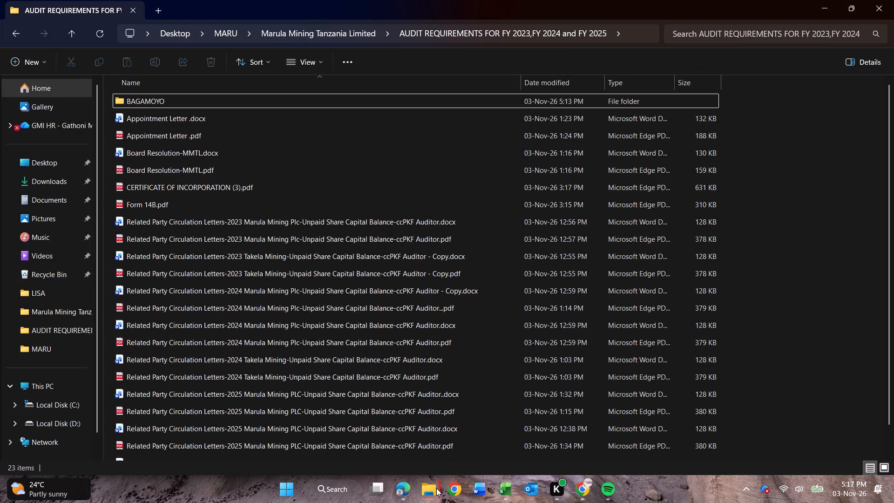
pyautogui.click(426, 488)
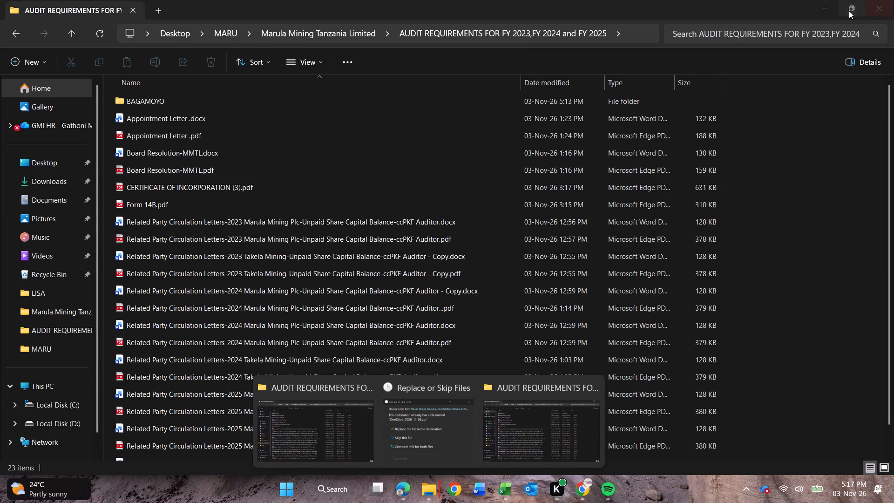
pyautogui.click(816, 88)
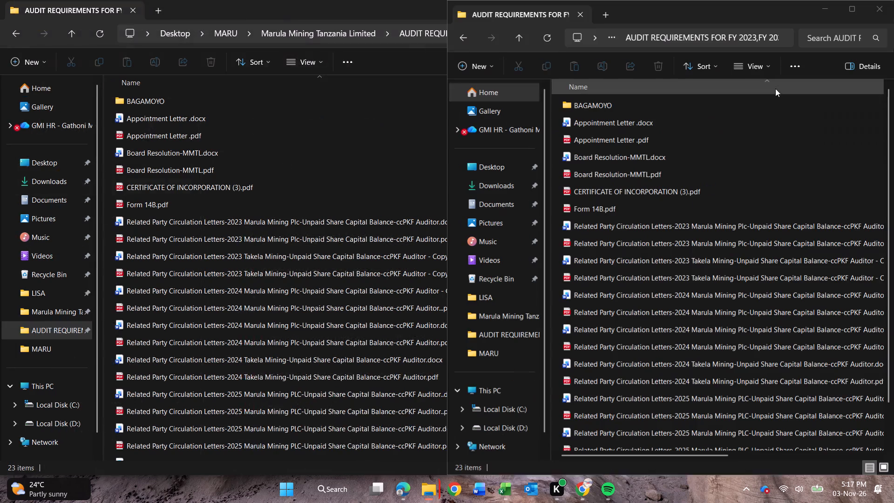
# With both folder windows side by side, copy the Agreements folder from BAGAMOYO's Agreements.zip into the BAGAMOYO folder within the audit requirements folder.
pyautogui.click(122, 129)
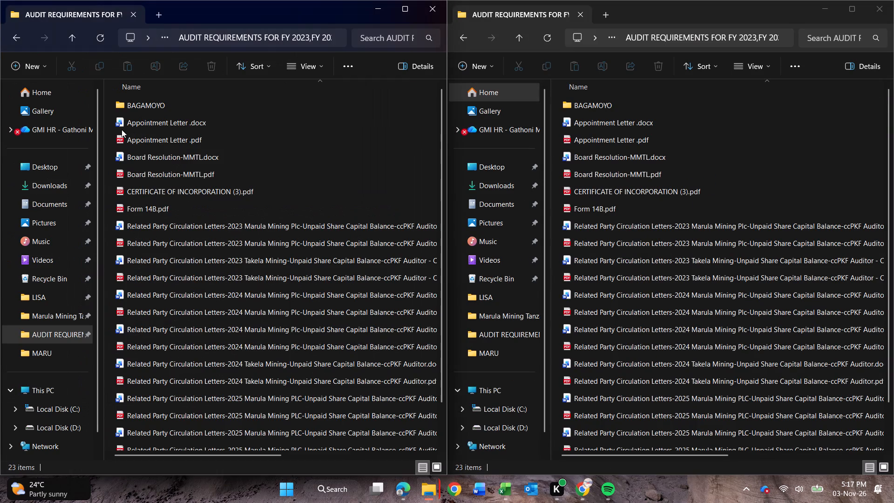
pyautogui.click(56, 320)
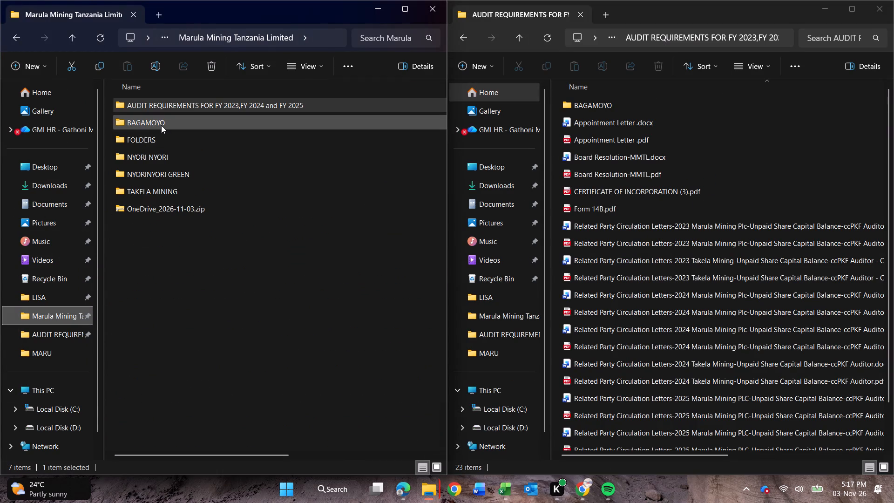
pyautogui.doubleClick(161, 125)
pyautogui.doubleClick(166, 110)
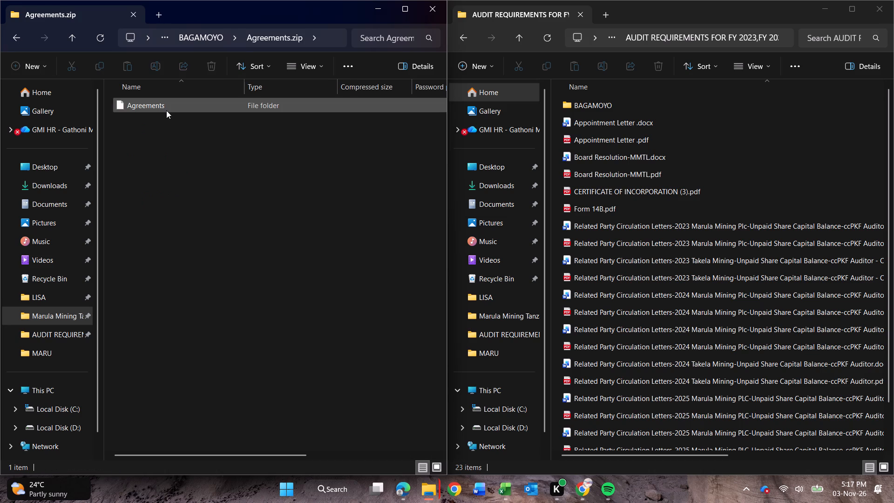
pyautogui.doubleClick(163, 107)
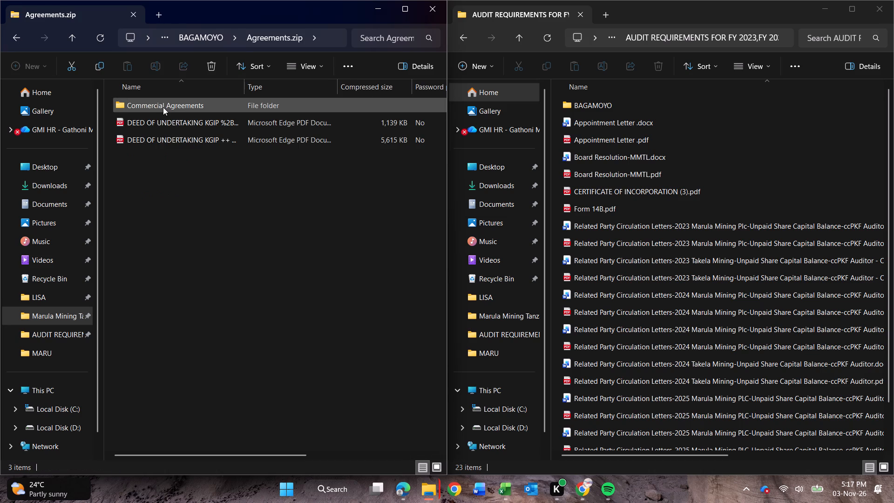
pyautogui.click(22, 41)
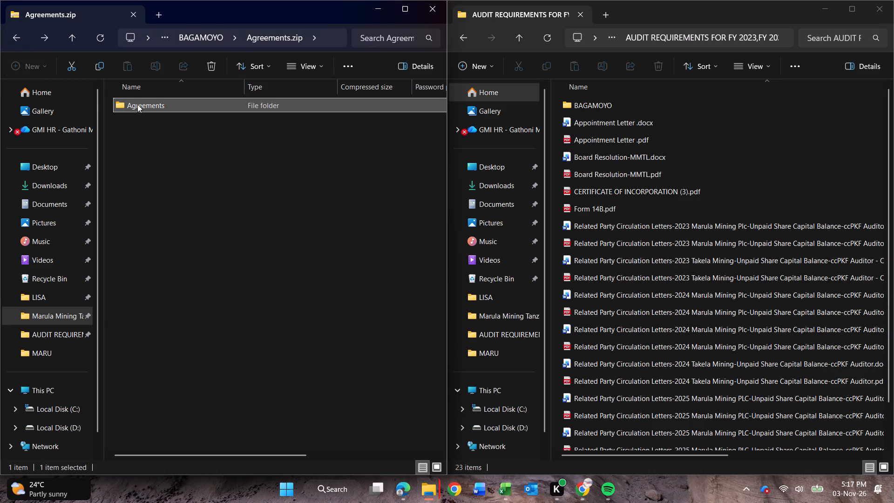
pyautogui.moveTo(137, 104); pyautogui.dragTo(601, 106)
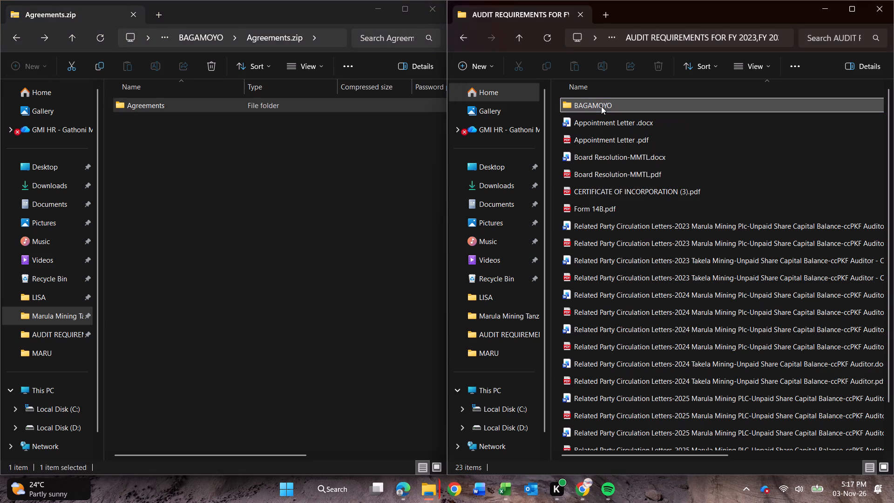
# Check the contents of the Agreements folder copied into BAGAMOYO and return to the audit requirements folder.
pyautogui.doubleClick(601, 106)
pyautogui.doubleClick(607, 106)
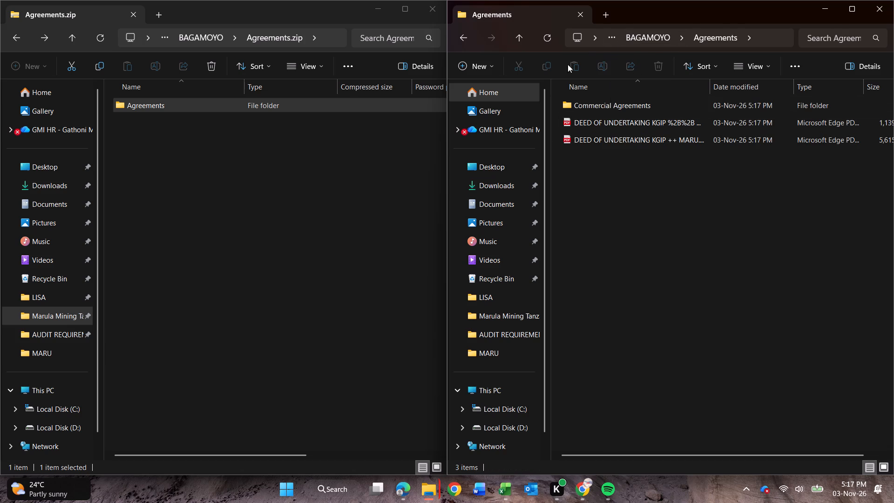
pyautogui.click(466, 40)
pyautogui.click(466, 40)
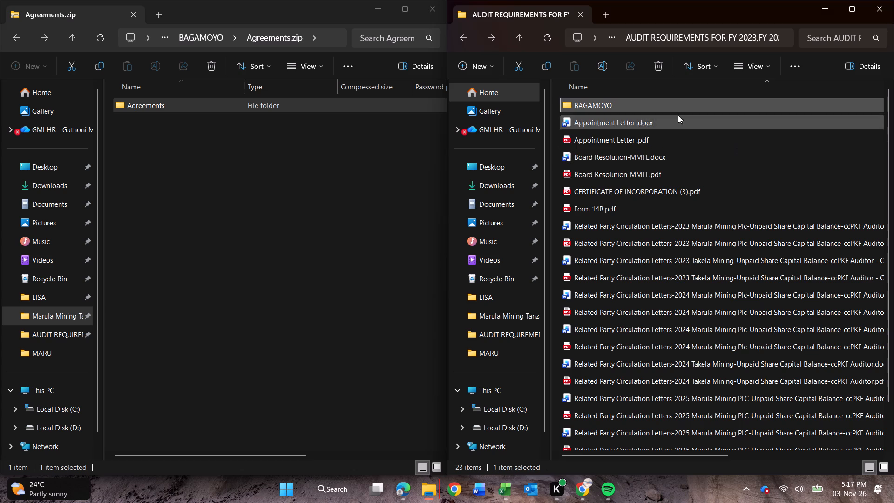
pyautogui.click(781, 182)
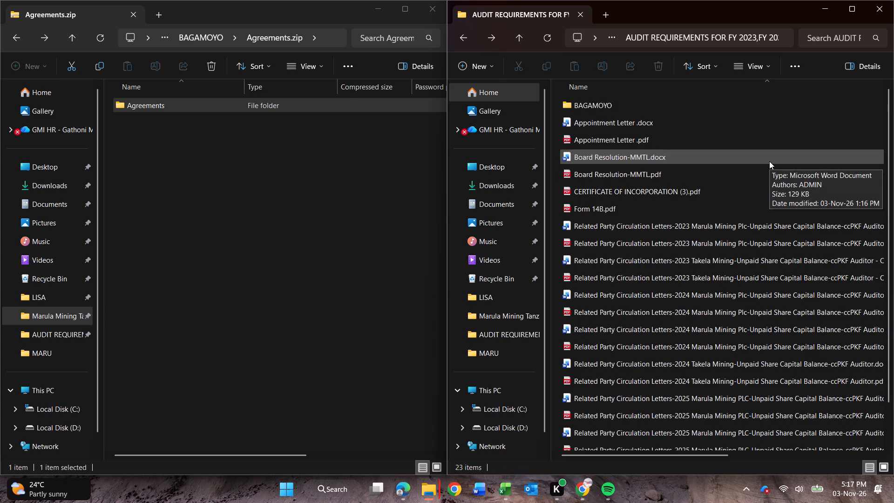
# Create a new folder named Takela Mining in the AUDIT REQUIREMENTS FOR FY 2023,FY 2024 and FY 2025 folder.
pyautogui.scroll(-10, 747, 128)
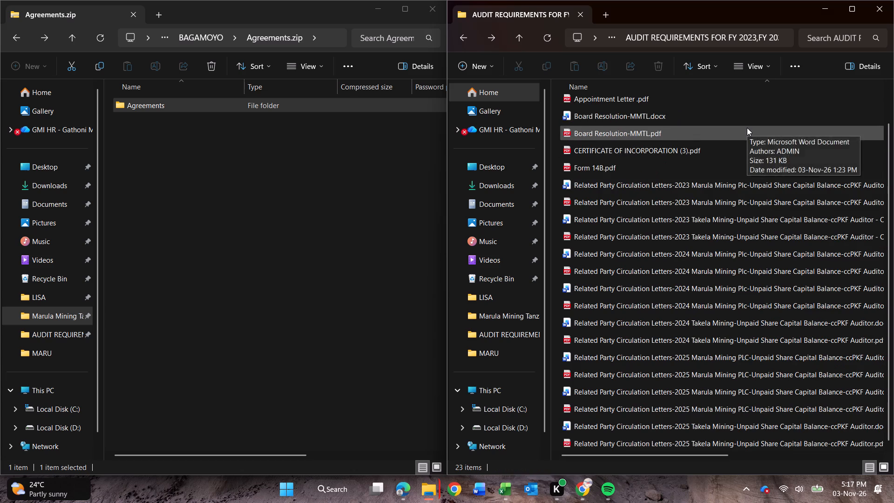
pyautogui.rightClick(747, 128)
pyautogui.click(704, 204)
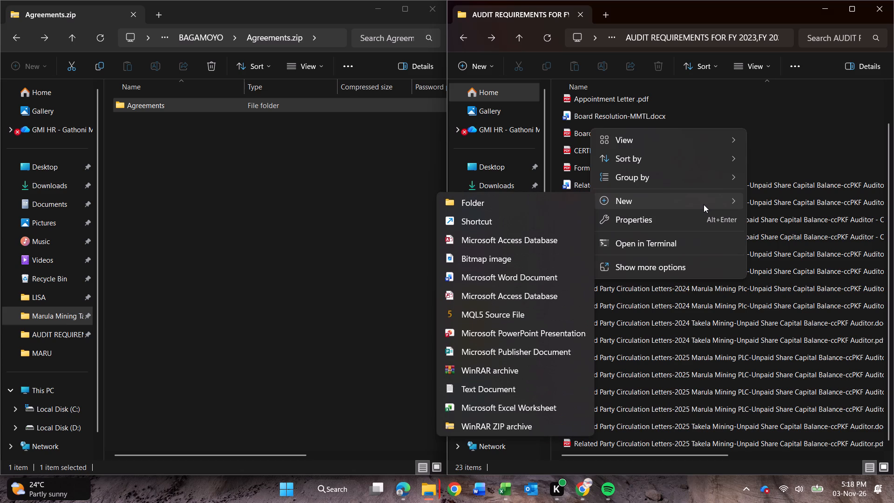
pyautogui.click(531, 208)
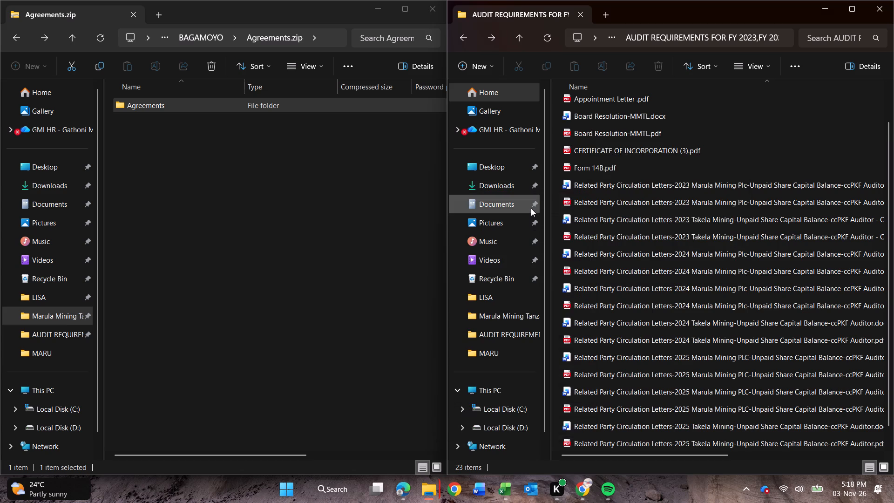
pyautogui.press('BackSpace')
pyautogui.press('t')
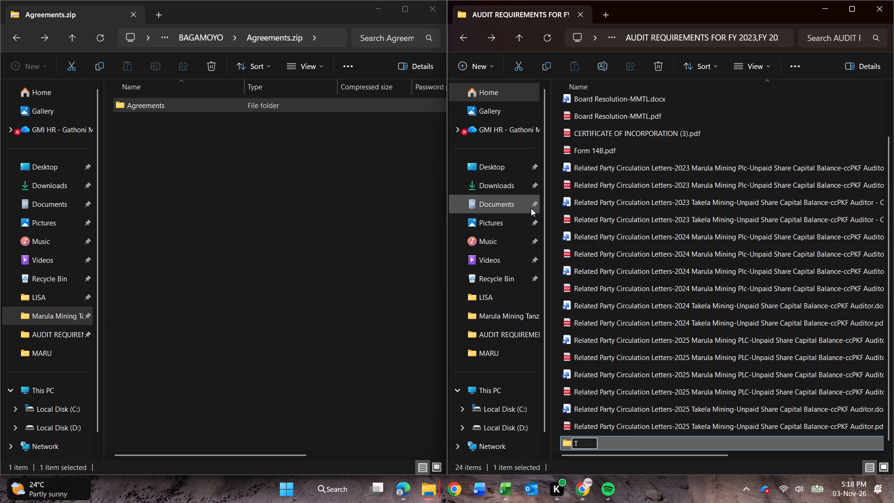
pyautogui.press('BackSpace')
pyautogui.press('BackSpace')
pyautogui.press('BackSpace')
pyautogui.press('BackSpace')
pyautogui.press('BackSpace')
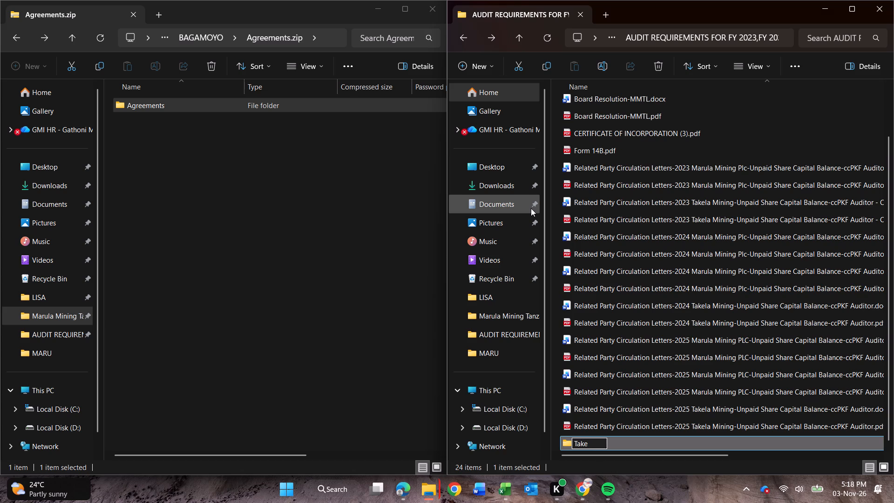
pyautogui.press('n')
pyautogui.press('BackSpace')
pyautogui.write('ining')
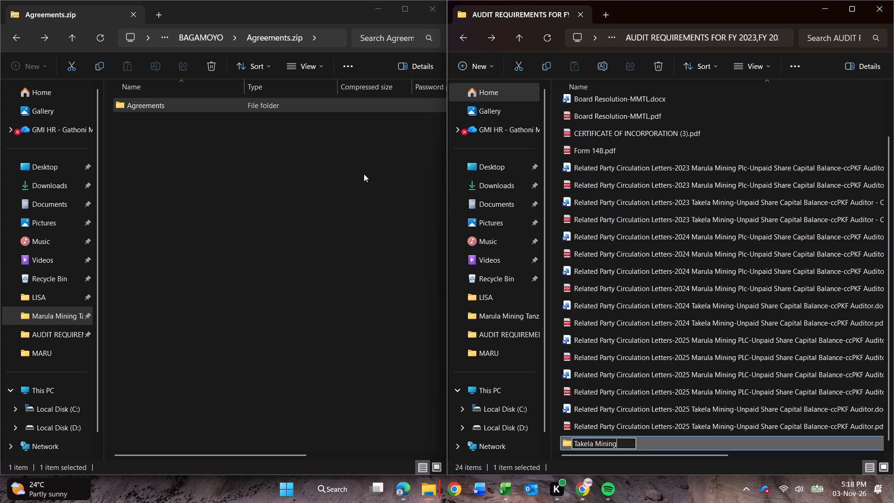
pyautogui.click(316, 184)
# Move the Binding Term Sheet folder from OneDrive_2026-11-03 in TAKELA MINING into the Takela Mining folder within the audit requirements folder.
pyautogui.click(210, 41)
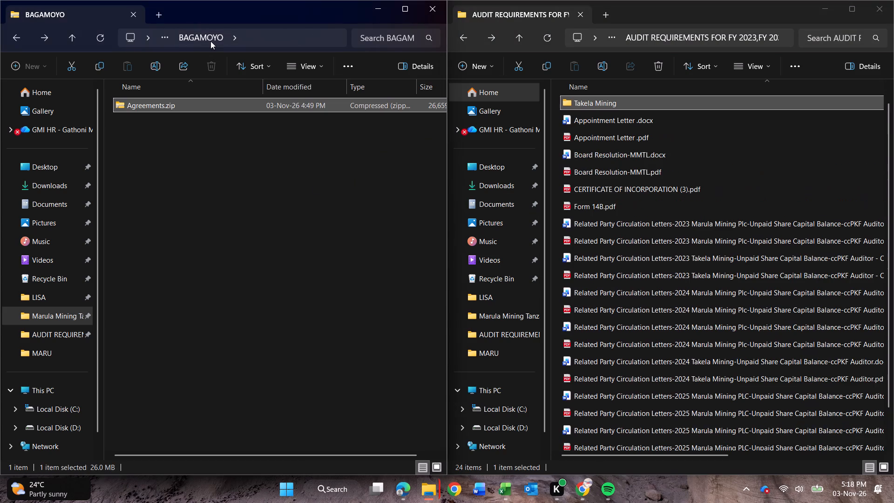
pyautogui.click(21, 43)
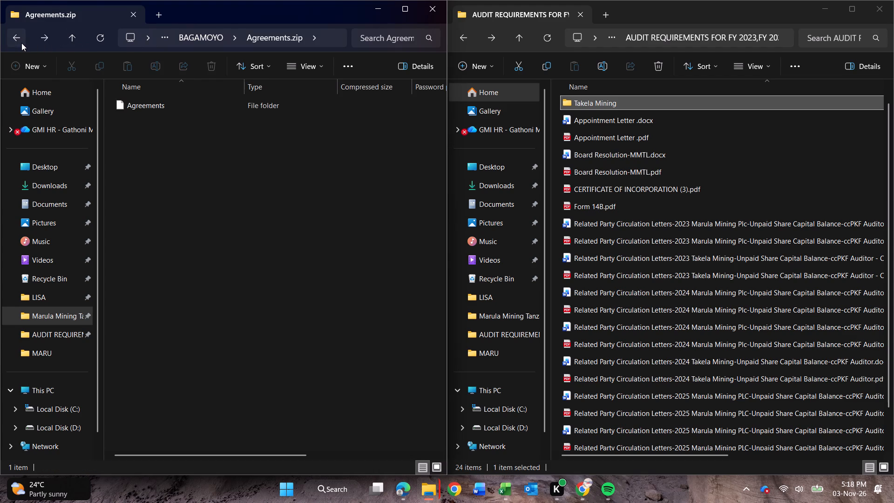
pyautogui.click(21, 43)
pyautogui.click(21, 43)
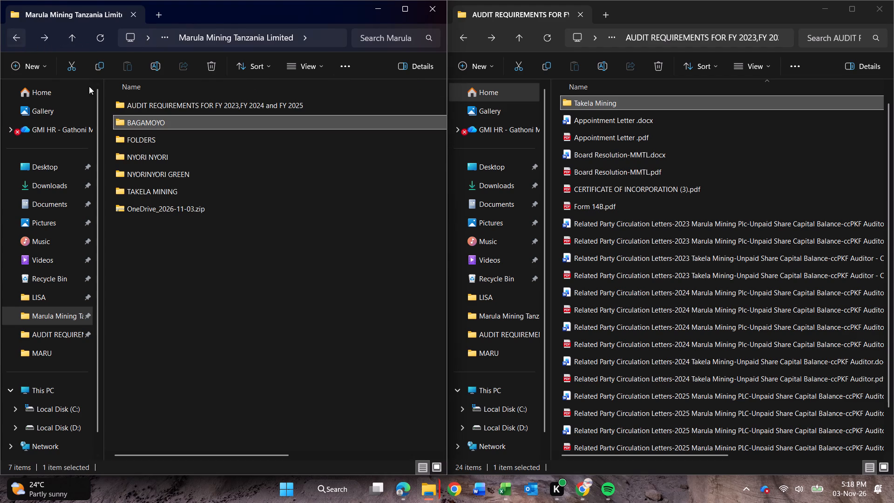
pyautogui.doubleClick(165, 189)
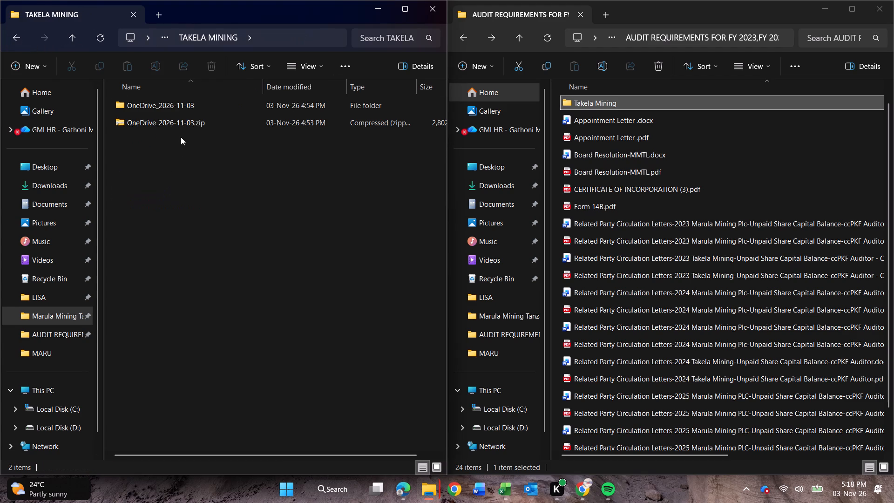
pyautogui.doubleClick(187, 109)
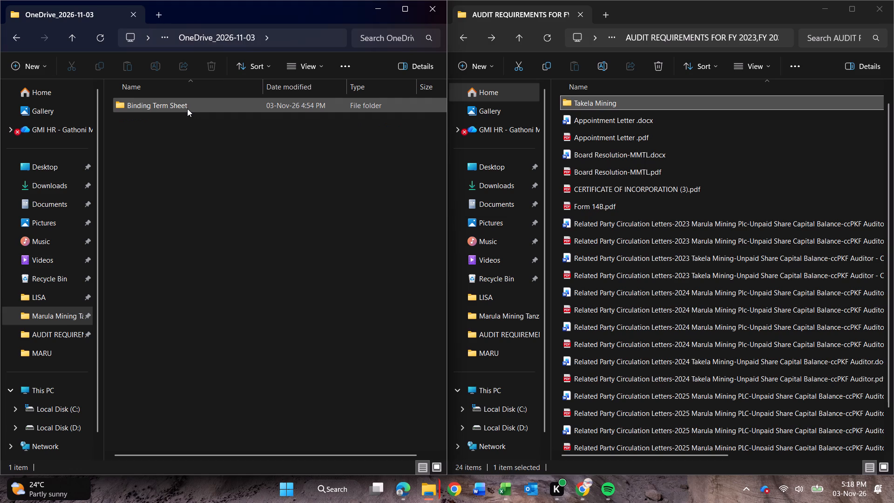
pyautogui.doubleClick(187, 109)
pyautogui.click(21, 41)
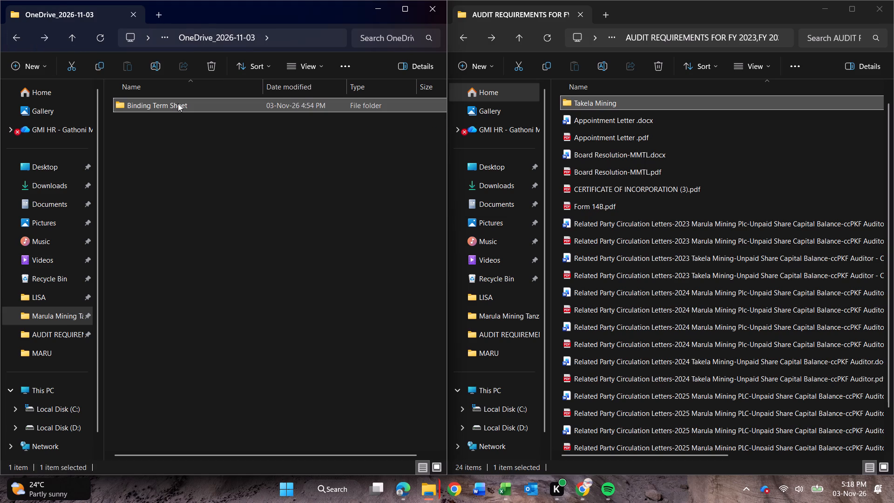
pyautogui.moveTo(178, 103); pyautogui.dragTo(605, 113)
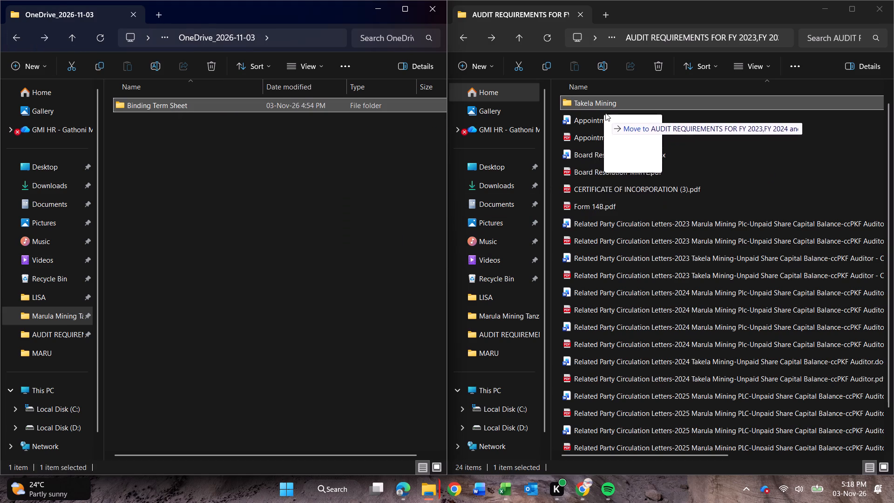
pyautogui.moveTo(605, 113); pyautogui.dragTo(609, 126)
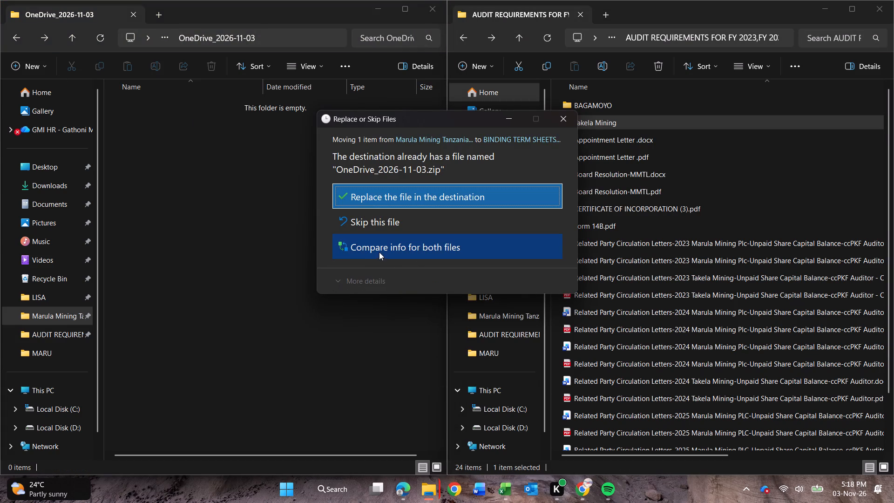
# Skip moving the duplicate OneDrive_2026-11-03.zip to the BINDING TERM SHEETS destination.
pyautogui.click(419, 223)
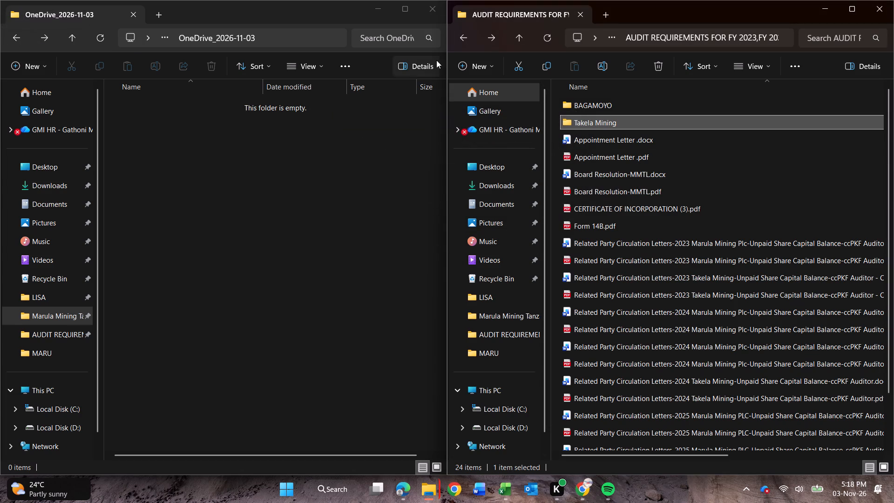
# Compare the moved Binding Term Sheet folder with its copy in OneDrive_2026-11-03.zip, and return both windows to their parent folders.
pyautogui.doubleClick(612, 121)
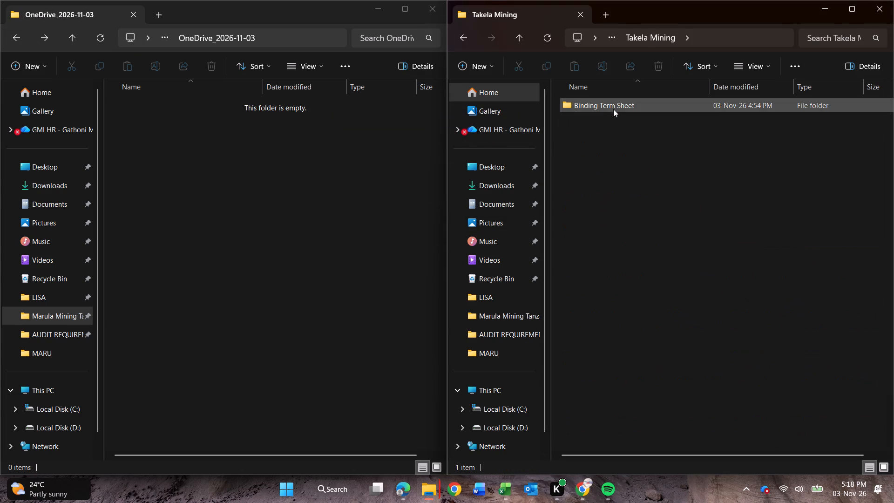
pyautogui.click(15, 42)
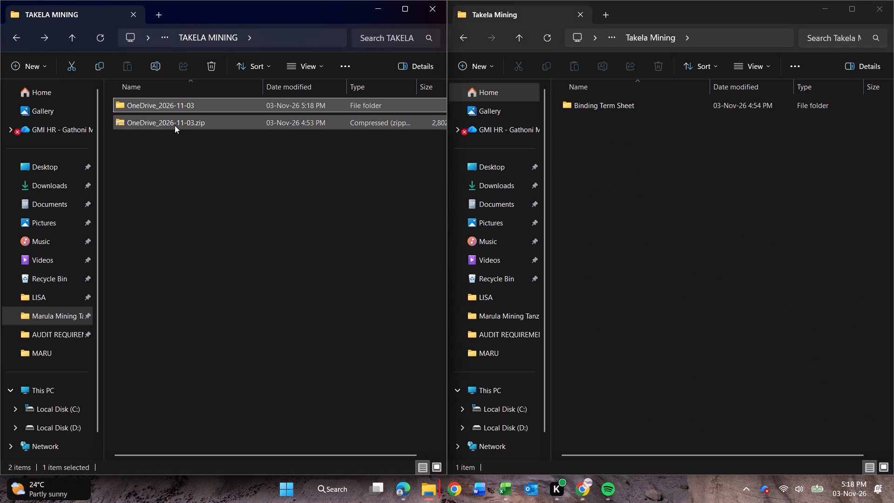
pyautogui.doubleClick(175, 125)
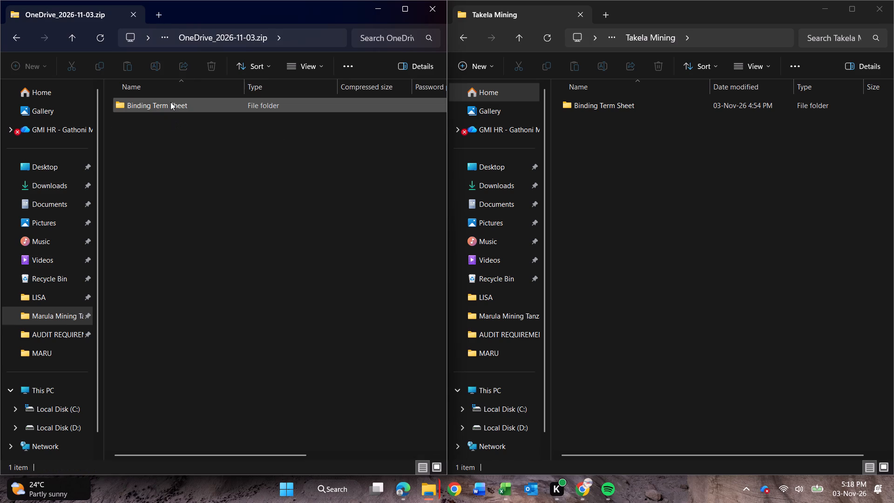
pyautogui.doubleClick(170, 102)
pyautogui.doubleClick(612, 101)
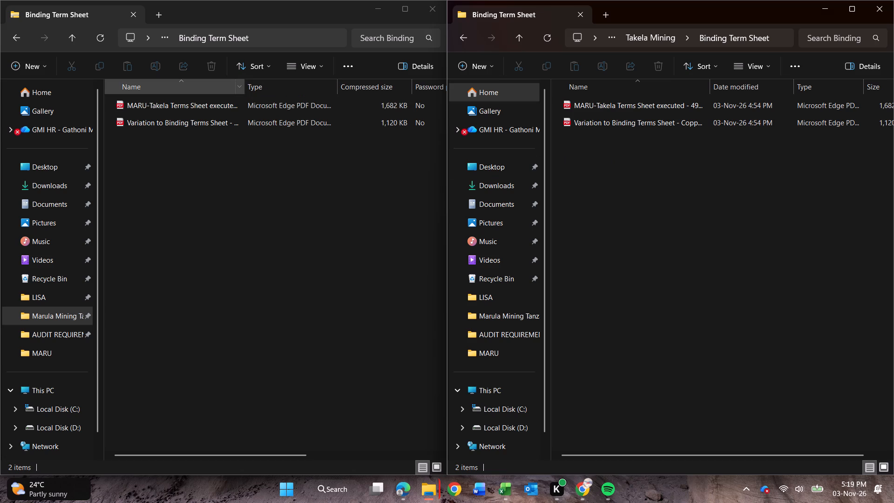
pyautogui.moveTo(246, 86); pyautogui.dragTo(270, 95)
pyautogui.moveTo(266, 92); pyautogui.dragTo(270, 95, button='right')
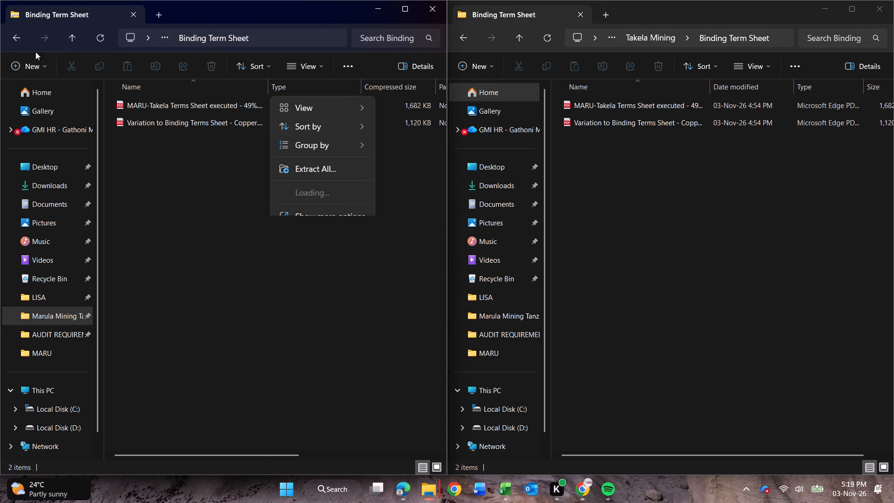
pyautogui.click(16, 45)
pyautogui.click(16, 45)
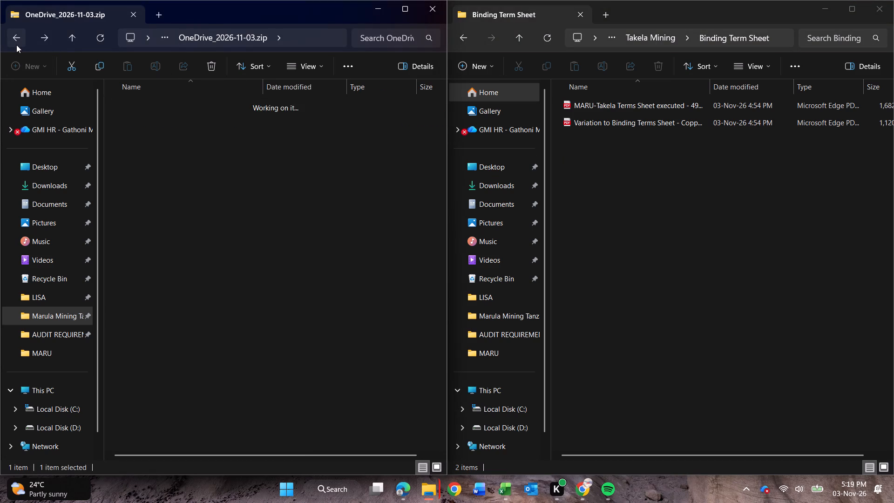
pyautogui.click(16, 45)
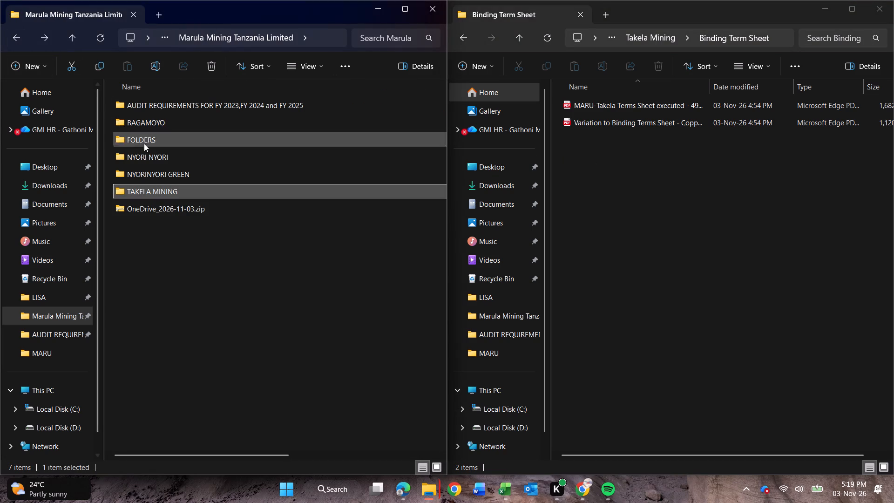
pyautogui.click(459, 40)
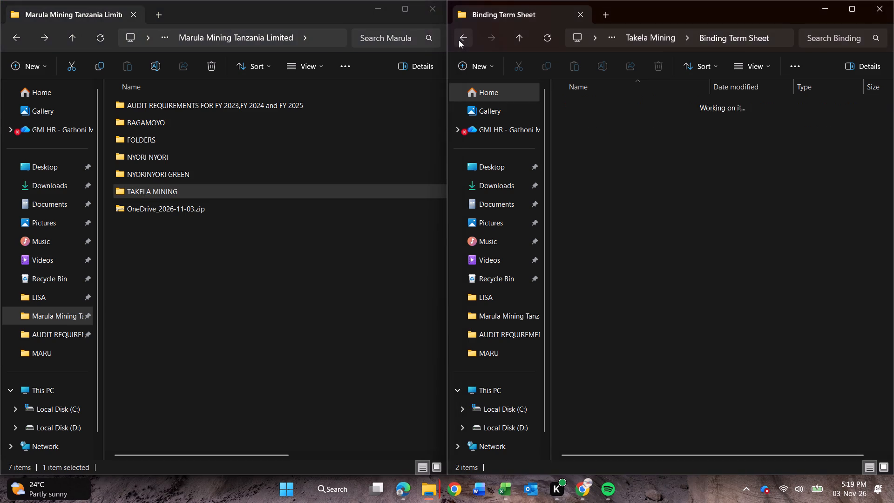
pyautogui.click(459, 40)
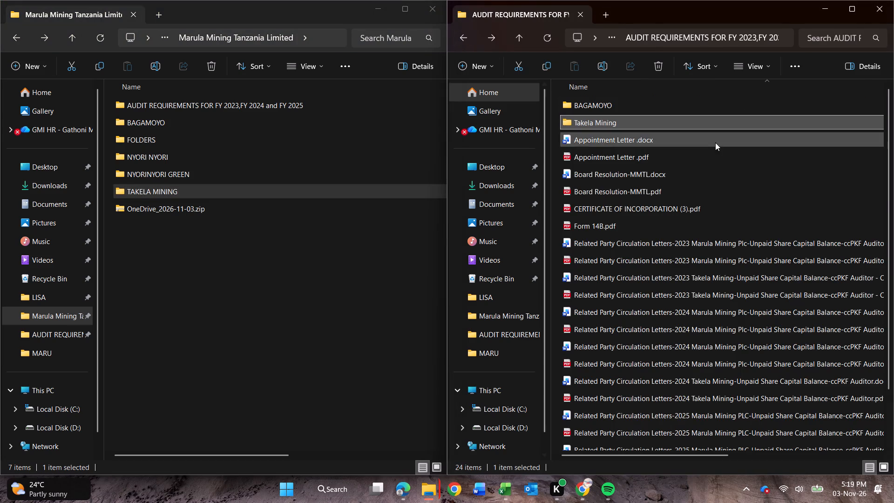
# Create a new folder named NyoriNyori in the AUDIT REQUIREMENTS FOR FY 2023,FY 2024 and FY 2025 folder.
pyautogui.rightClick(746, 186)
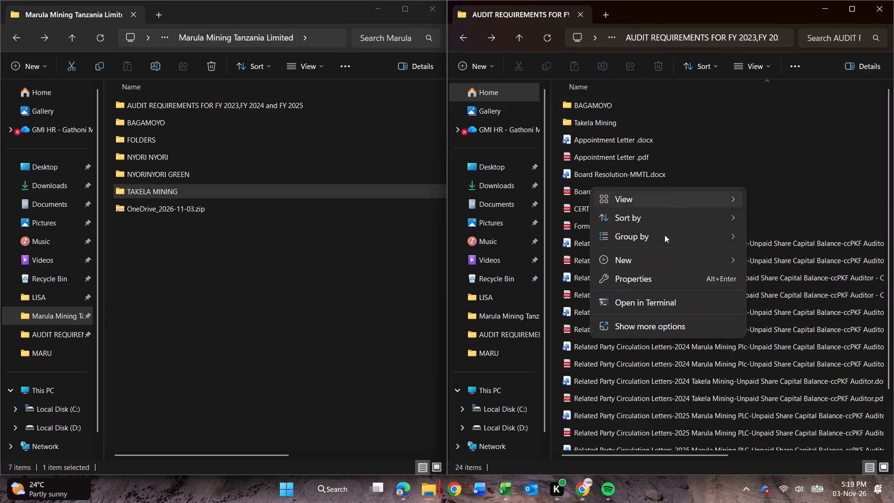
pyautogui.click(667, 258)
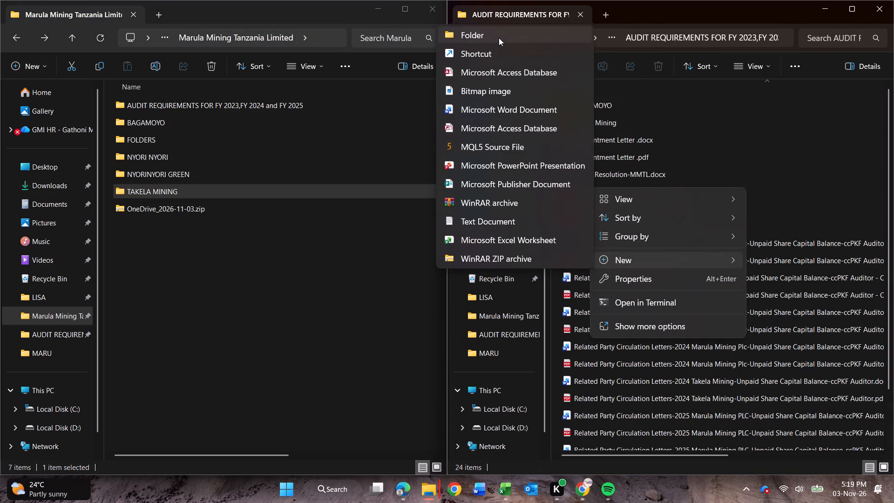
pyautogui.click(499, 38)
pyautogui.press('BackSpace')
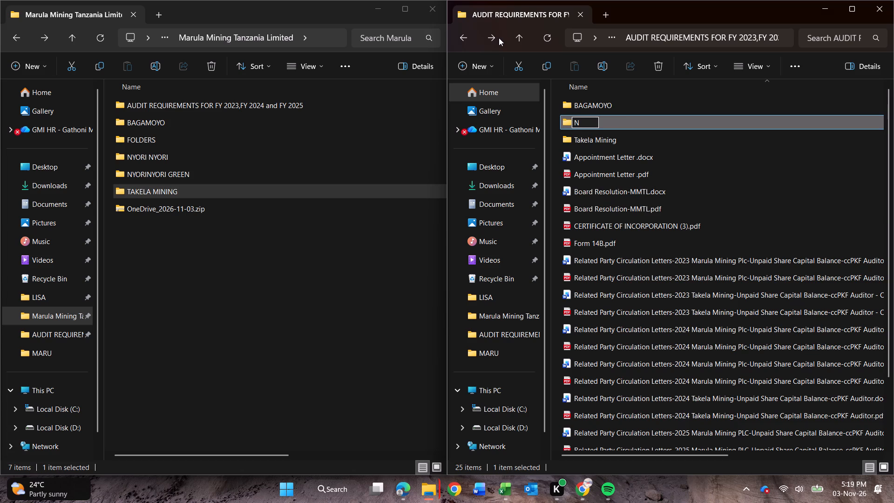
pyautogui.write('yori')
pyautogui.press('space')
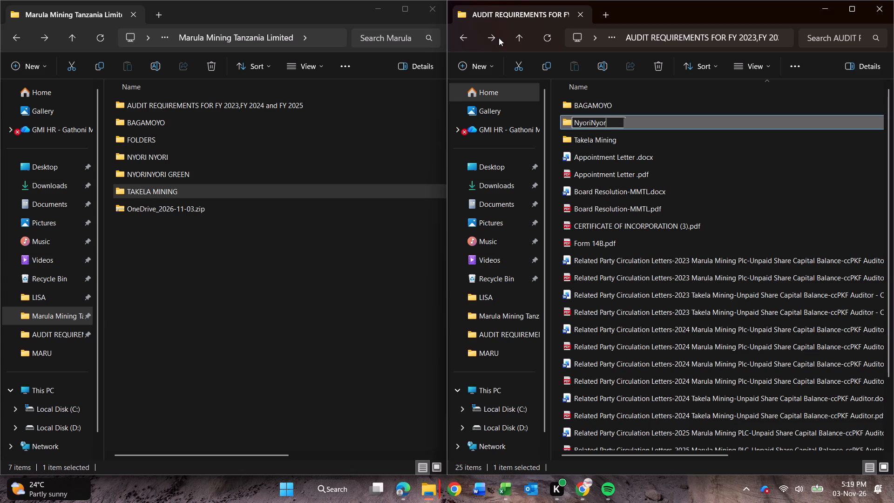
pyautogui.press('i')
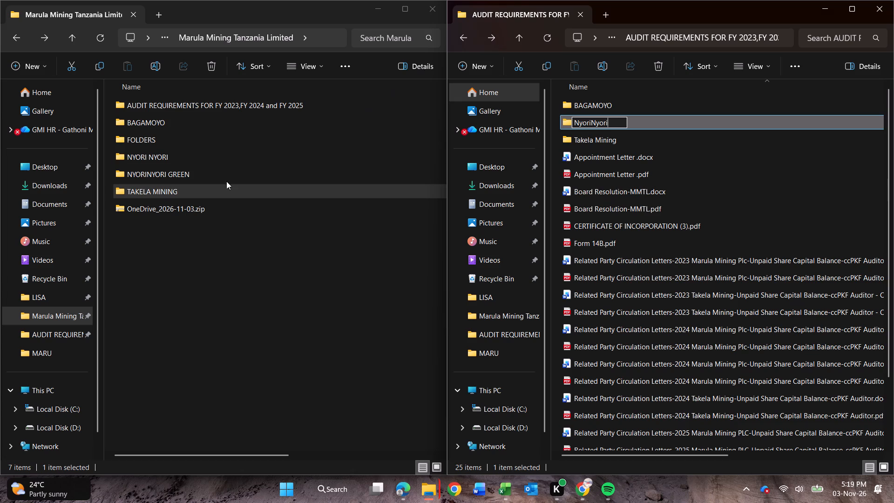
# Copy the Marula Plc folder from Binding Terms Sheet in NYORINYORI GREEN's Agreements.zip into the NyoriNyori folder, and check it there.
pyautogui.doubleClick(225, 174)
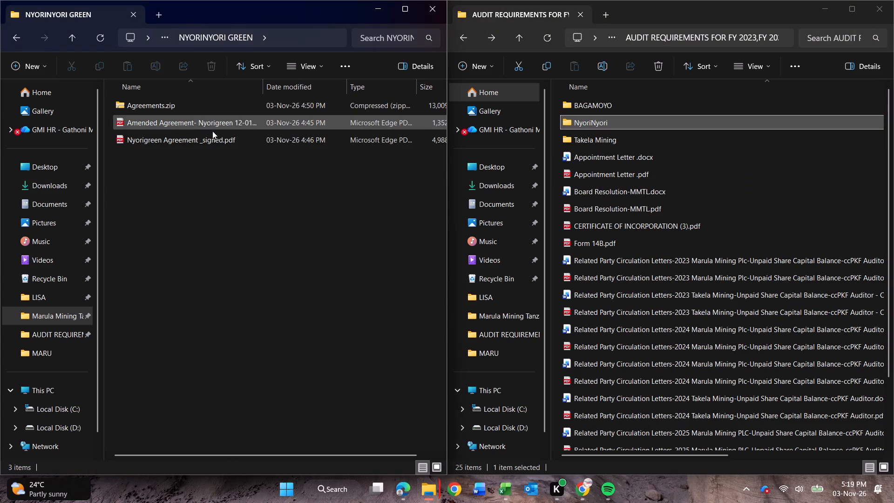
pyautogui.doubleClick(210, 99)
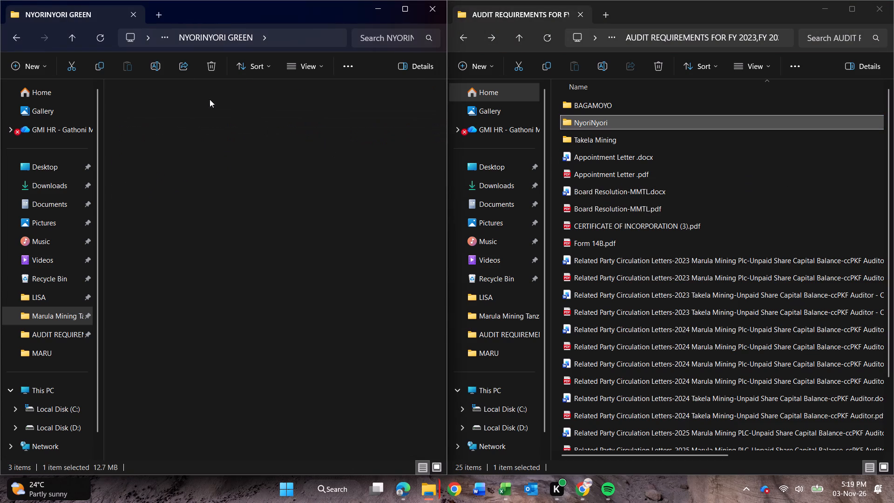
pyautogui.doubleClick(205, 103)
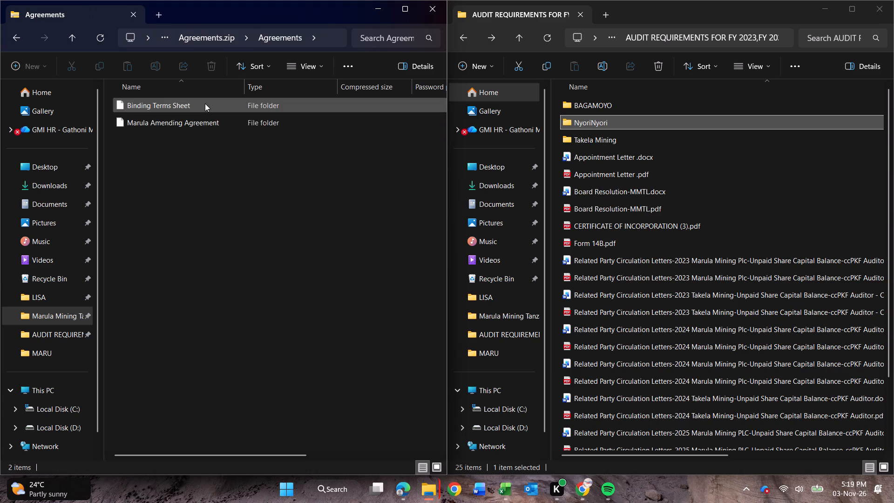
pyautogui.doubleClick(205, 103)
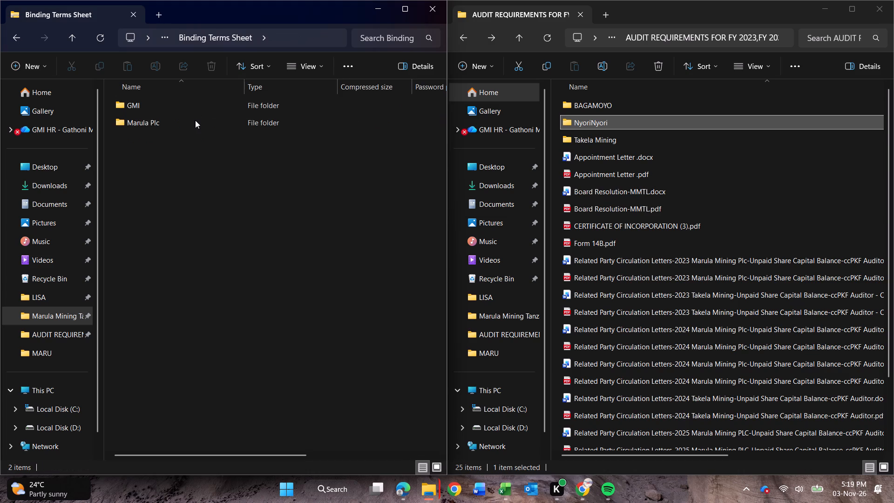
pyautogui.doubleClick(195, 120)
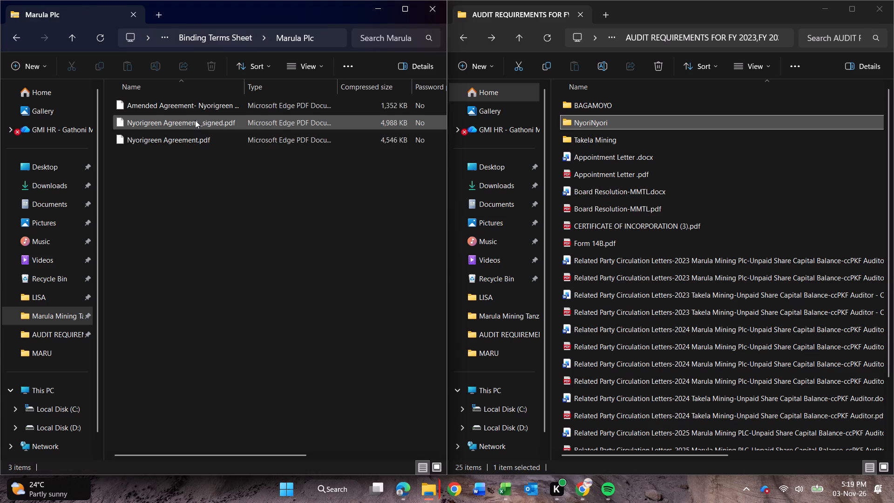
pyautogui.click(16, 42)
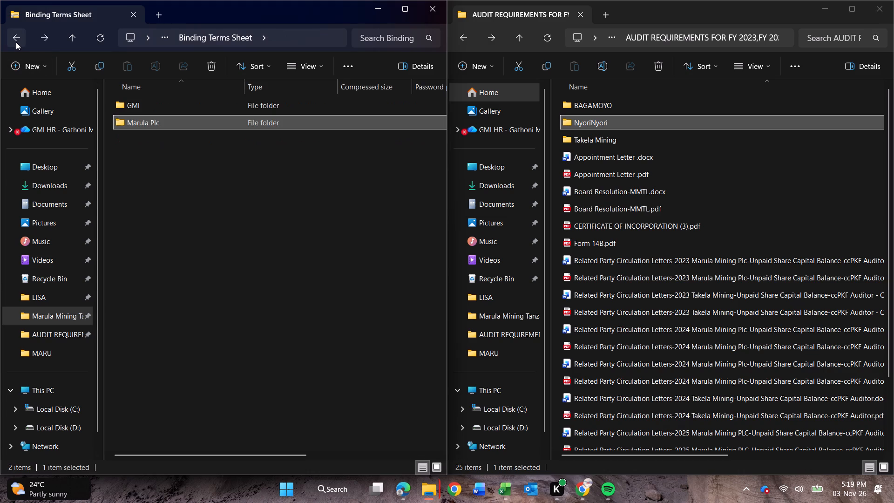
pyautogui.moveTo(156, 121); pyautogui.dragTo(583, 194)
pyautogui.moveTo(583, 194); pyautogui.dragTo(603, 122)
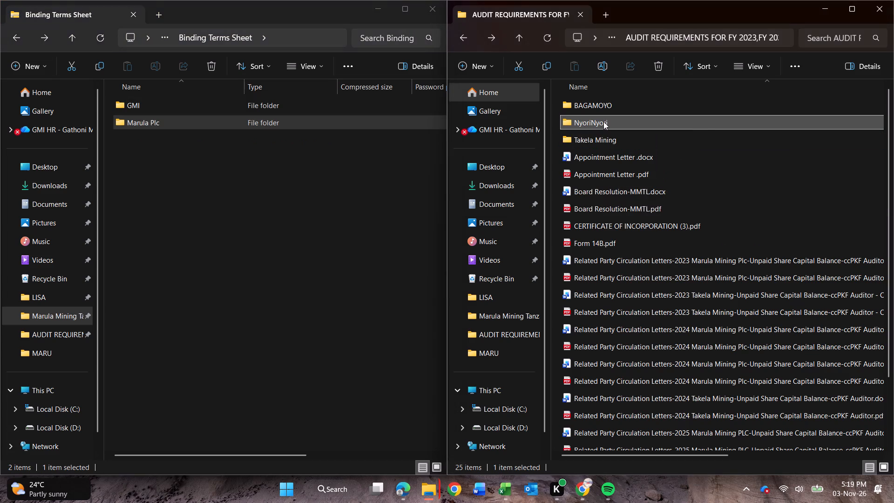
pyautogui.doubleClick(603, 122)
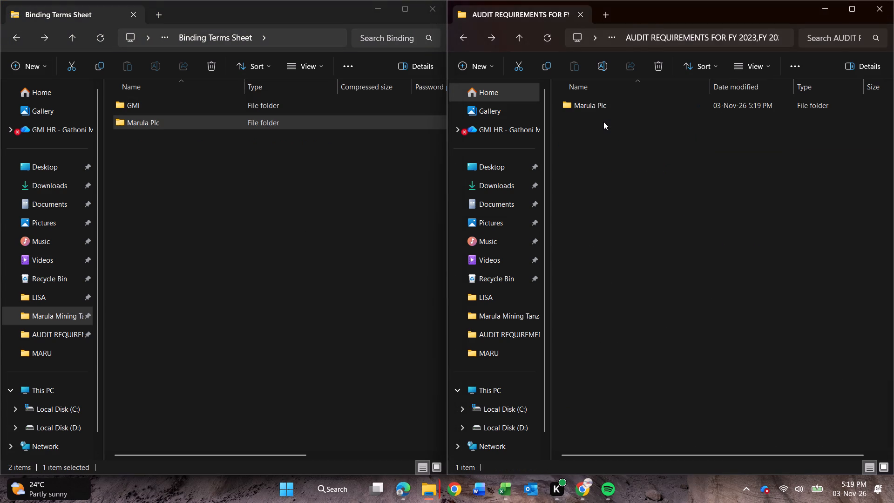
pyautogui.click(462, 38)
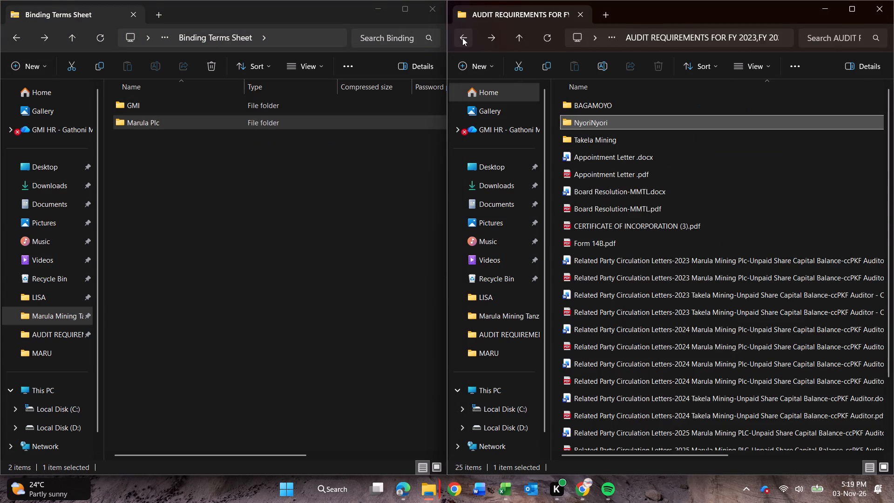
# Check the Marula Amending Agreement folder in Agreements.zip and copy it into the NyoriNyori audit folder.
pyautogui.click(14, 41)
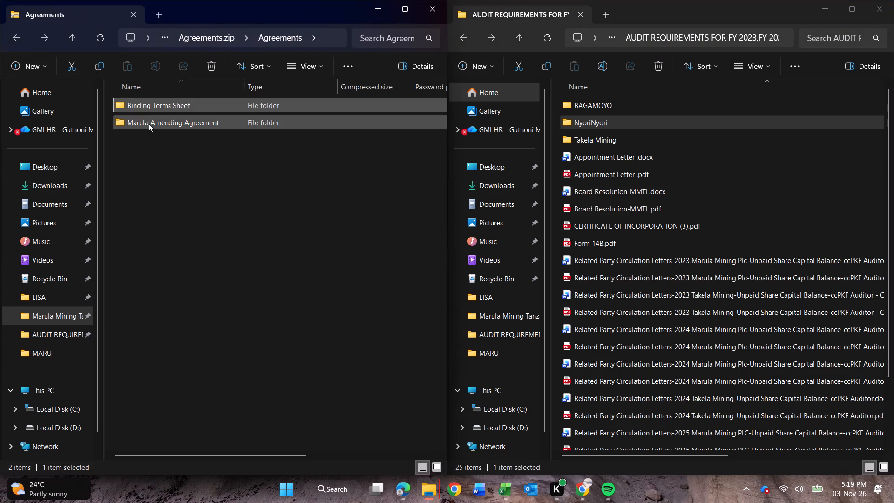
pyautogui.doubleClick(147, 122)
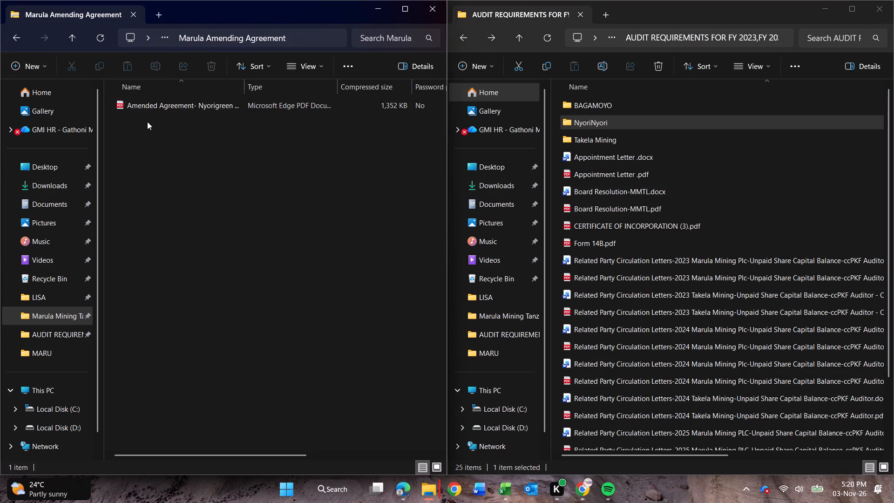
pyautogui.click(15, 40)
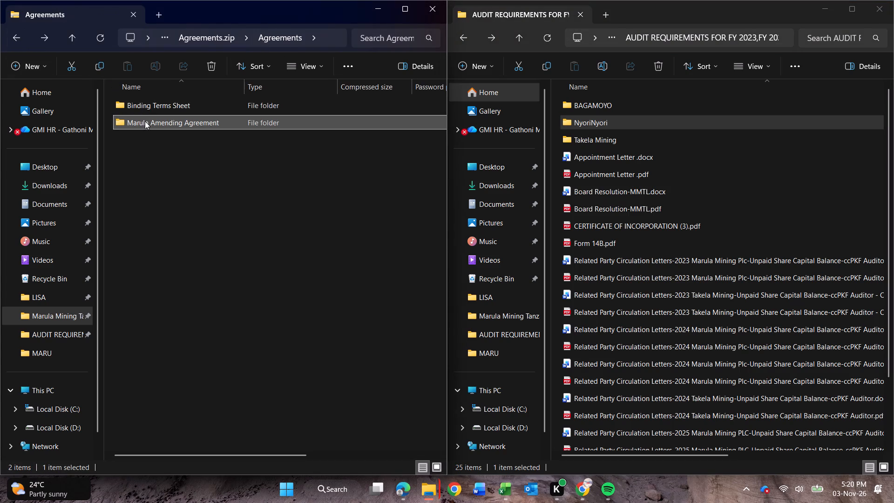
pyautogui.moveTo(145, 121); pyautogui.dragTo(597, 123)
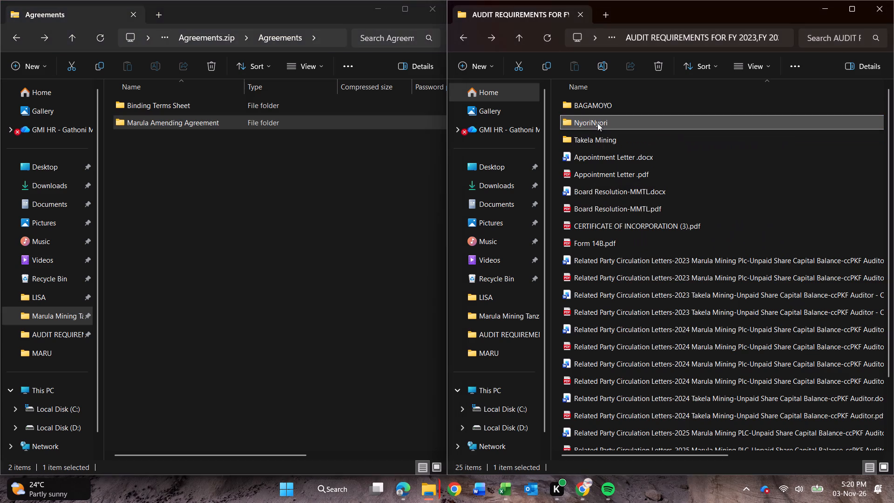
# Move the Amended Agreement- Nyorigreen and Nyorigreen Agreement _signed PDFs from NYORINYORI GREEN into the NyoriNyori audit folder.
pyautogui.click(14, 37)
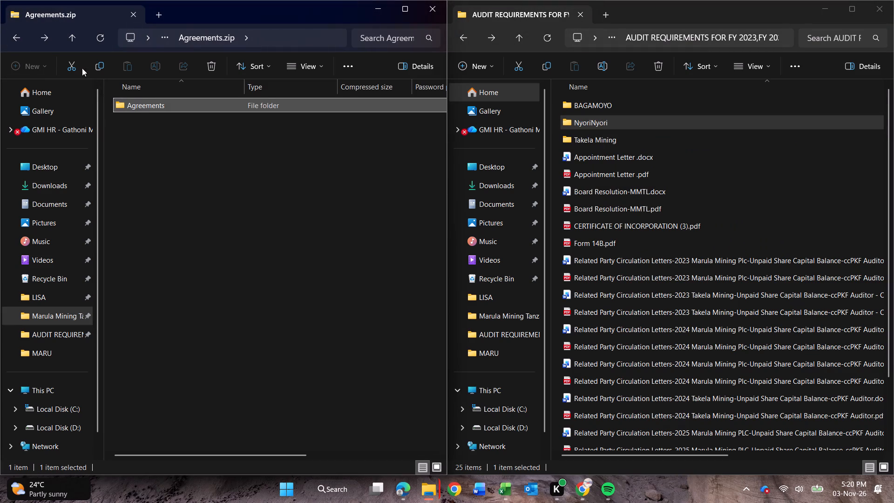
pyautogui.click(17, 41)
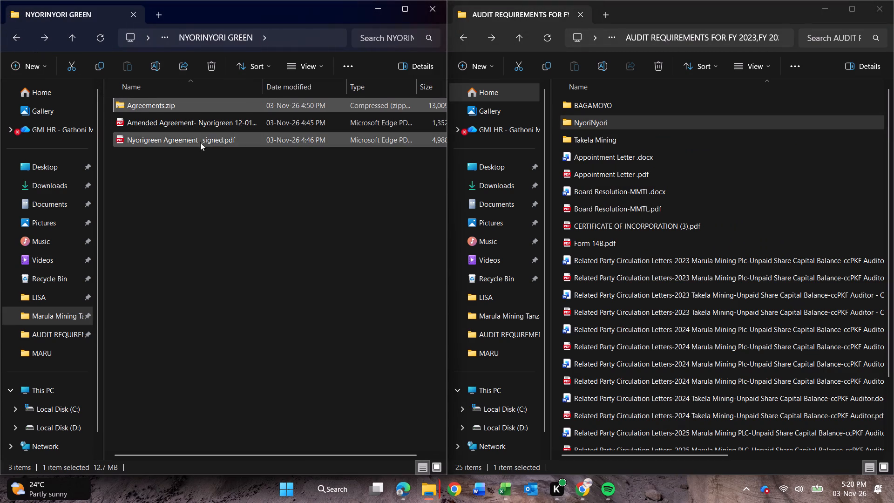
pyautogui.moveTo(111, 120); pyautogui.dragTo(119, 139)
pyautogui.moveTo(194, 124); pyautogui.dragTo(596, 133)
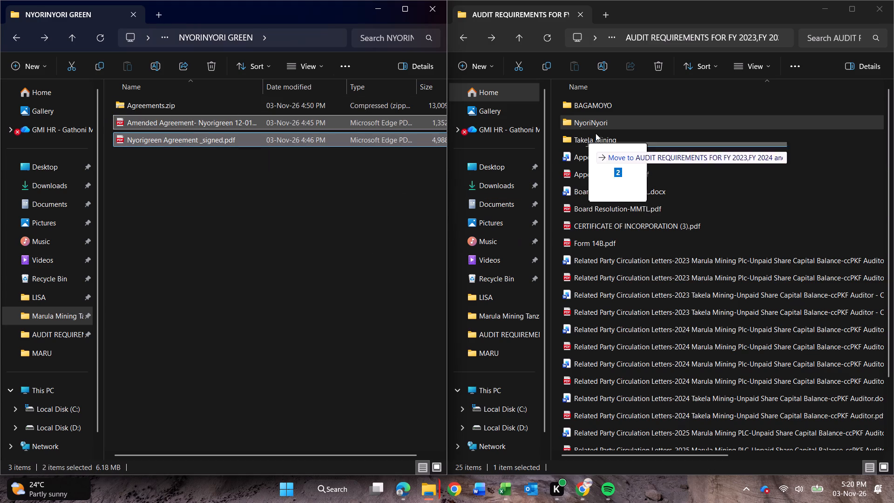
pyautogui.moveTo(596, 133); pyautogui.dragTo(606, 117)
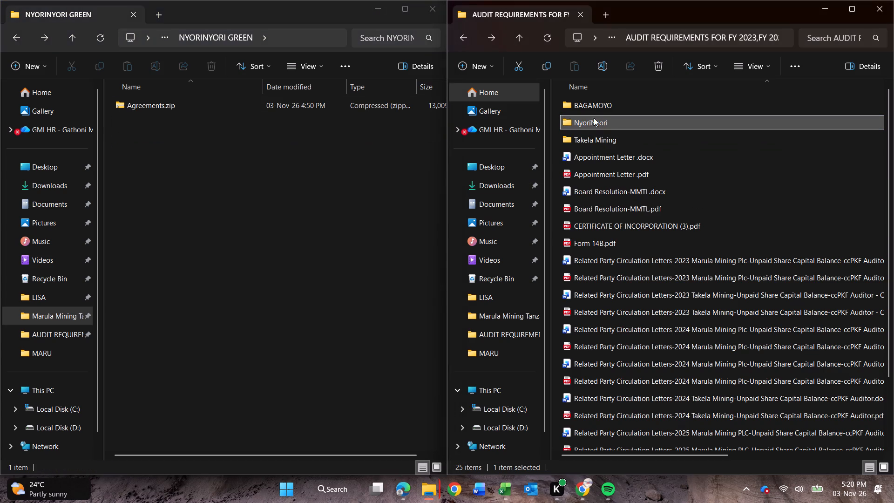
pyautogui.click(17, 40)
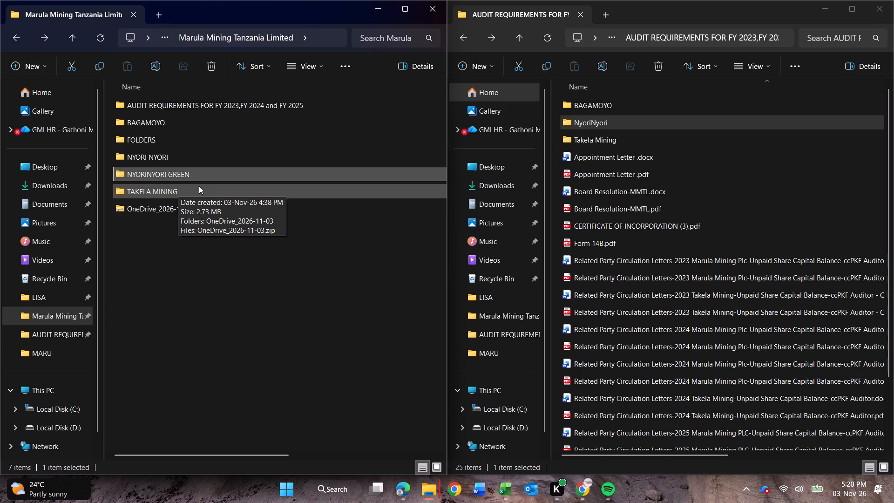
# Create a new folder named NyoriNyori Green in the audit requirements folder.
pyautogui.rightClick(788, 178)
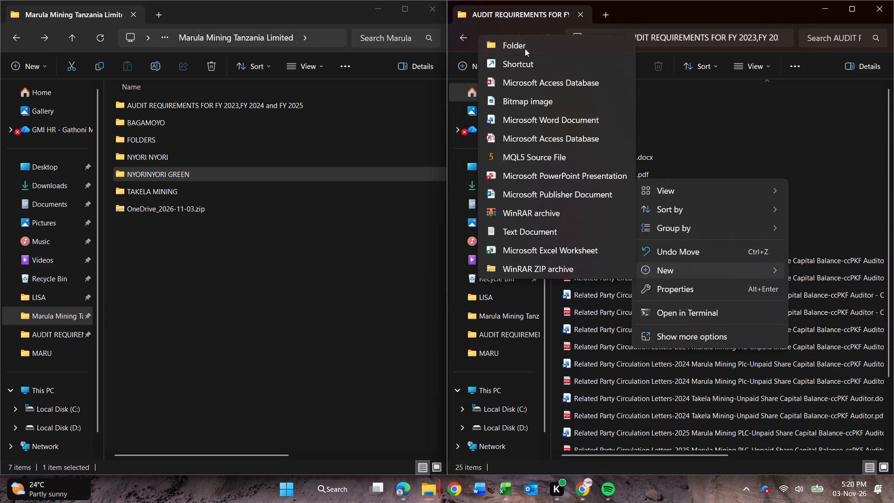
pyautogui.click(525, 48)
pyautogui.press('BackSpace')
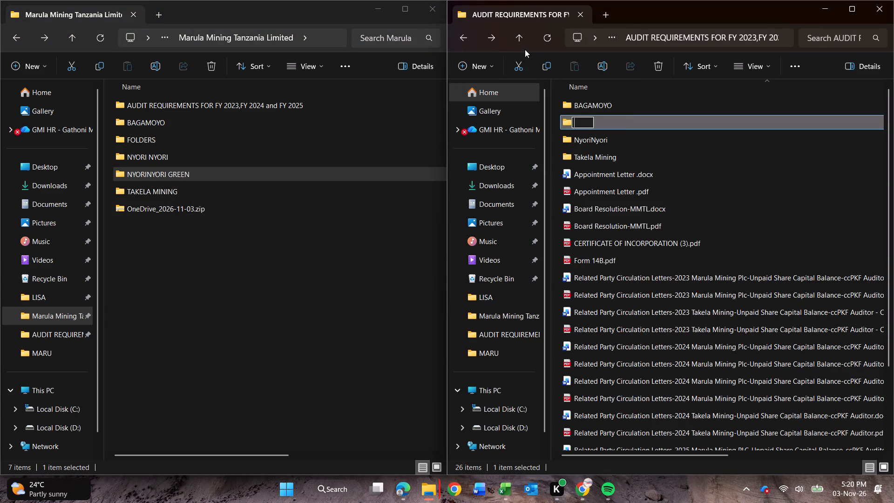
pyautogui.press('n')
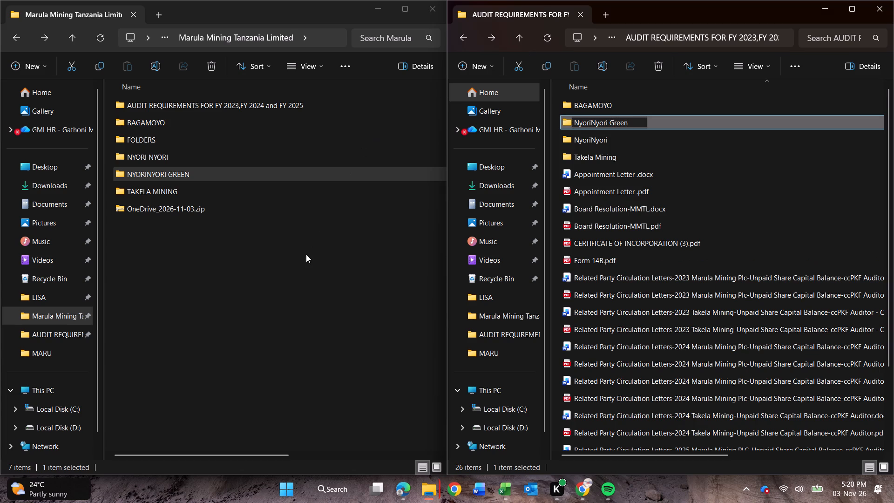
# Copy the Marula Plc folder from Binding Terms Sheet in NYORINYORI GREEN's Agreements.zip into the NyoriNyori Green audit folder.
pyautogui.doubleClick(223, 178)
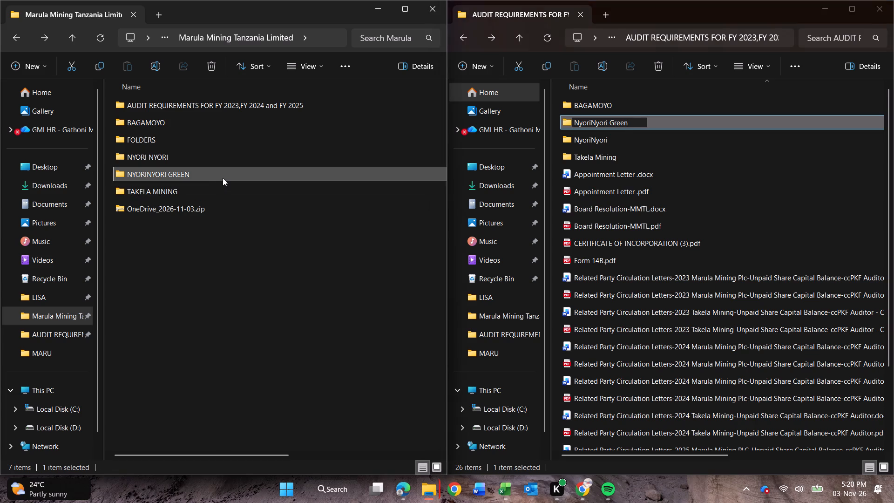
pyautogui.doubleClick(185, 103)
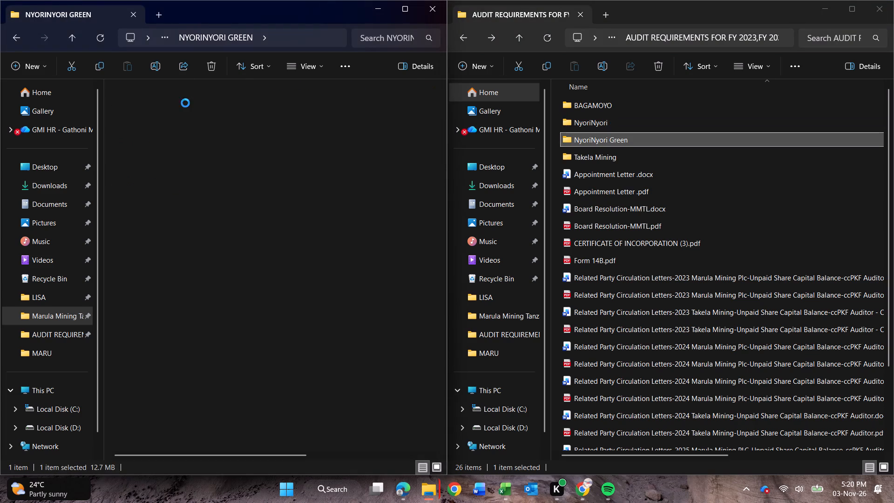
pyautogui.doubleClick(187, 108)
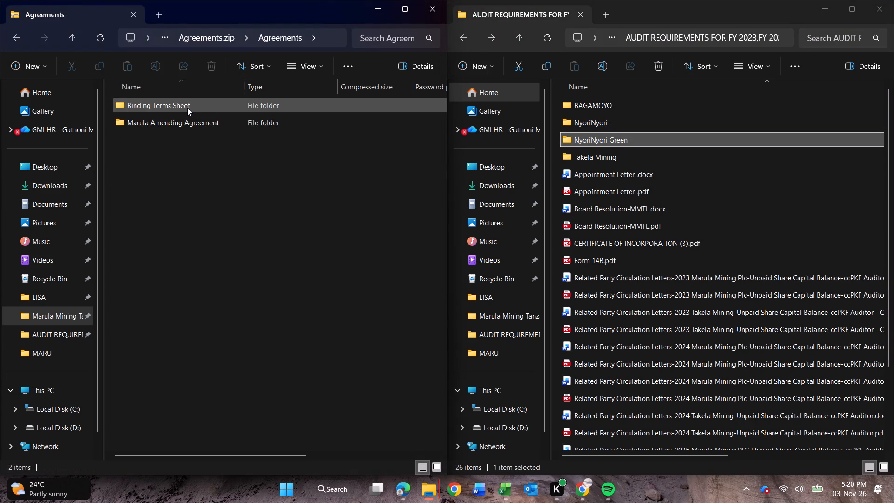
pyautogui.doubleClick(187, 108)
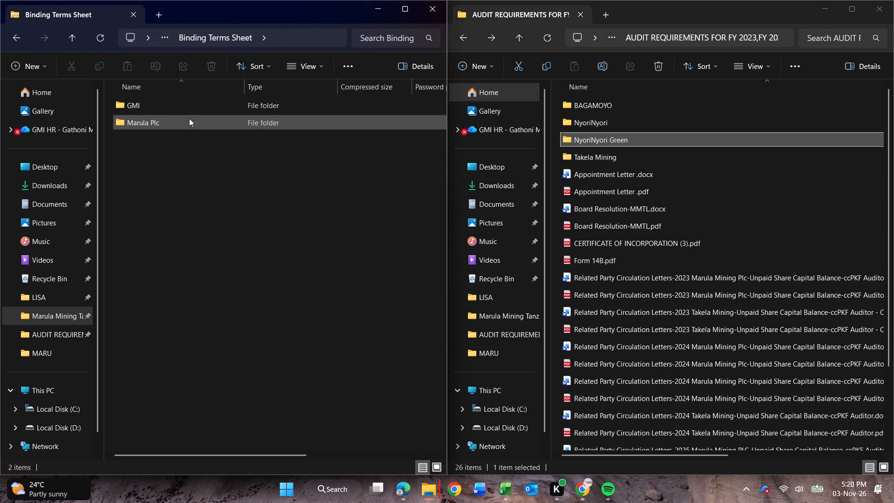
pyautogui.doubleClick(189, 118)
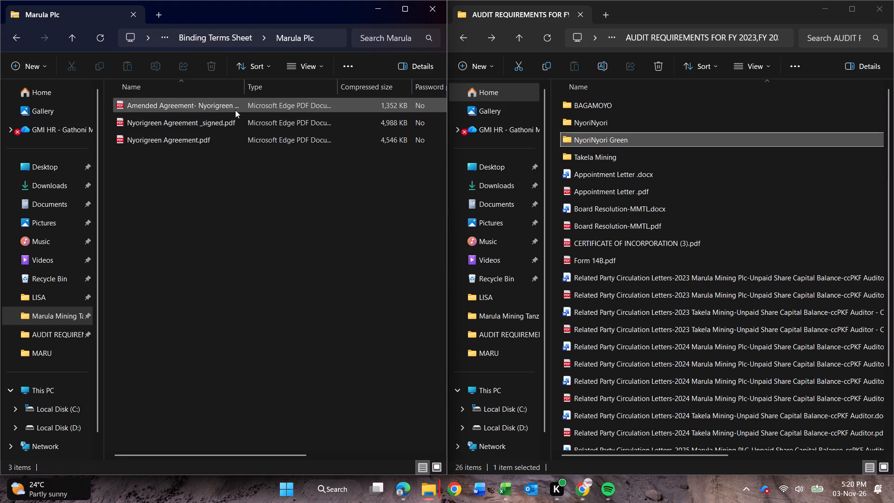
pyautogui.click(23, 42)
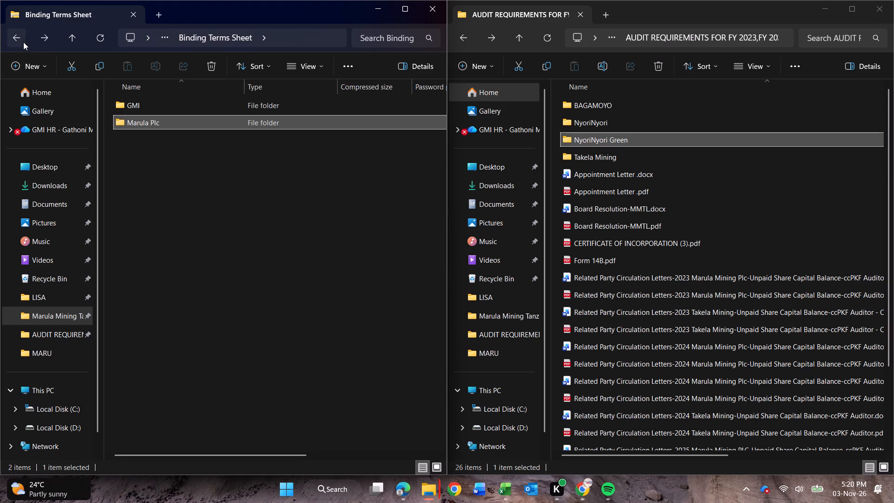
pyautogui.moveTo(199, 123); pyautogui.dragTo(614, 166)
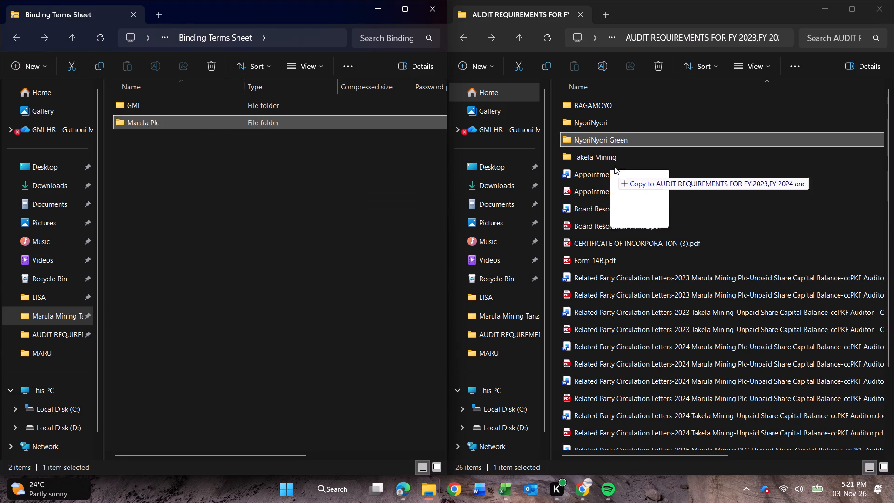
pyautogui.moveTo(614, 166); pyautogui.dragTo(623, 135)
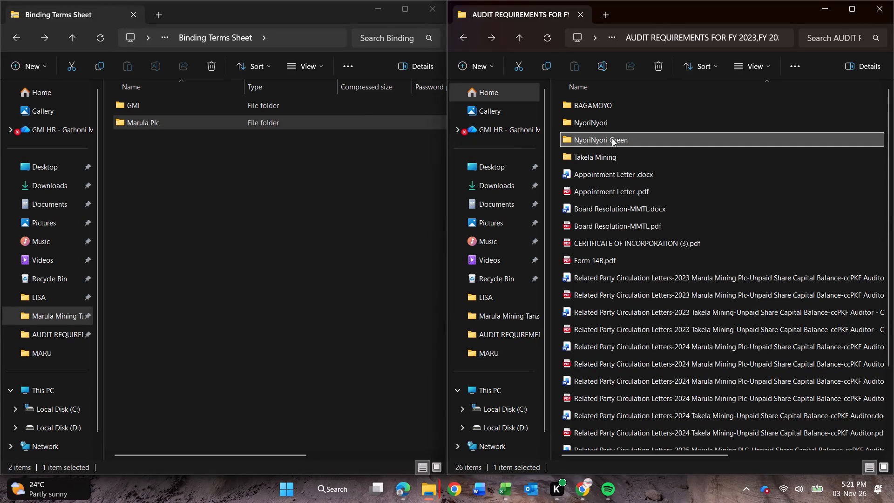
# Copy the Marula Amending Agreement folder from NYORINYORI GREEN's Agreements.zip into the NyoriNyori Green audit folder, and return to the Marula Mining Tanzania Limited folder.
pyautogui.doubleClick(613, 137)
pyautogui.click(16, 38)
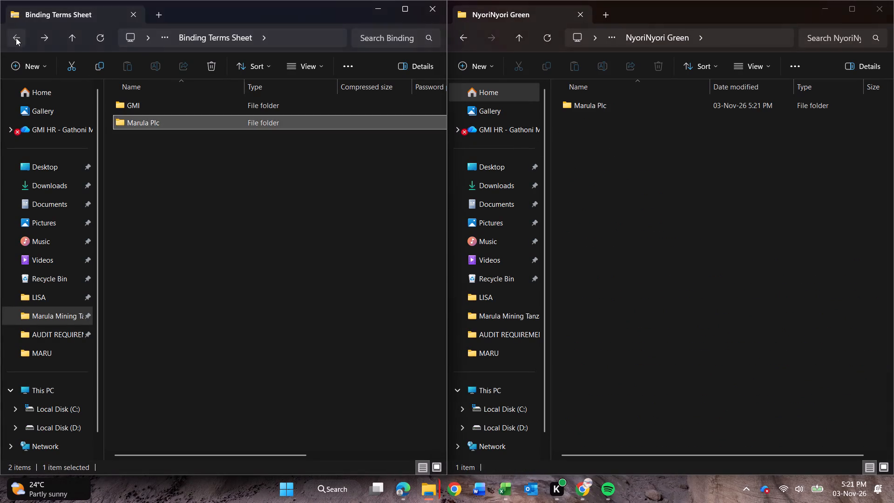
pyautogui.doubleClick(169, 122)
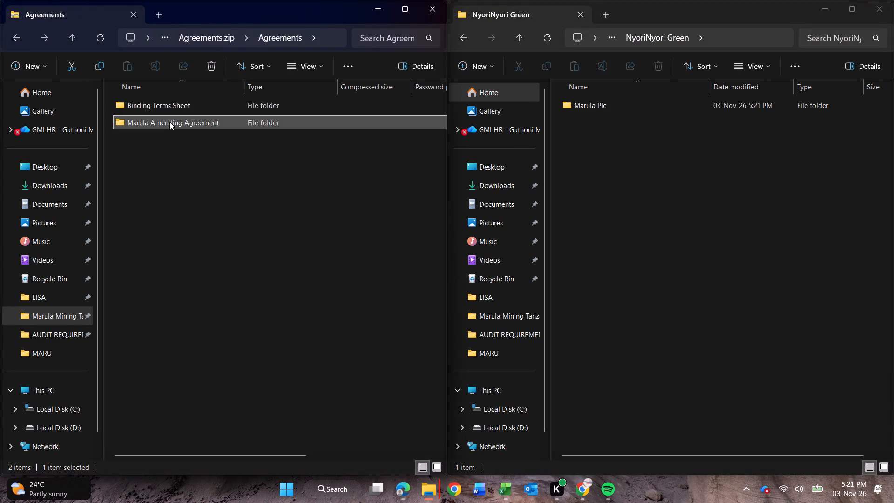
pyautogui.click(16, 43)
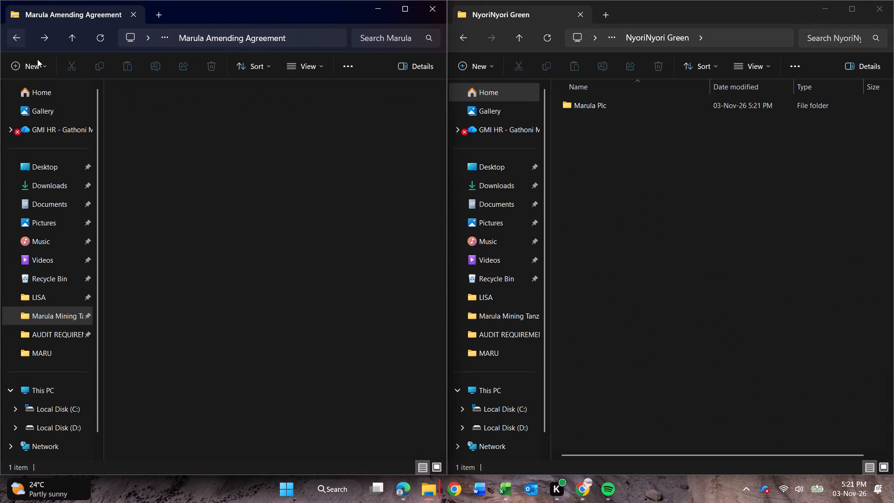
pyautogui.moveTo(156, 123); pyautogui.dragTo(657, 169)
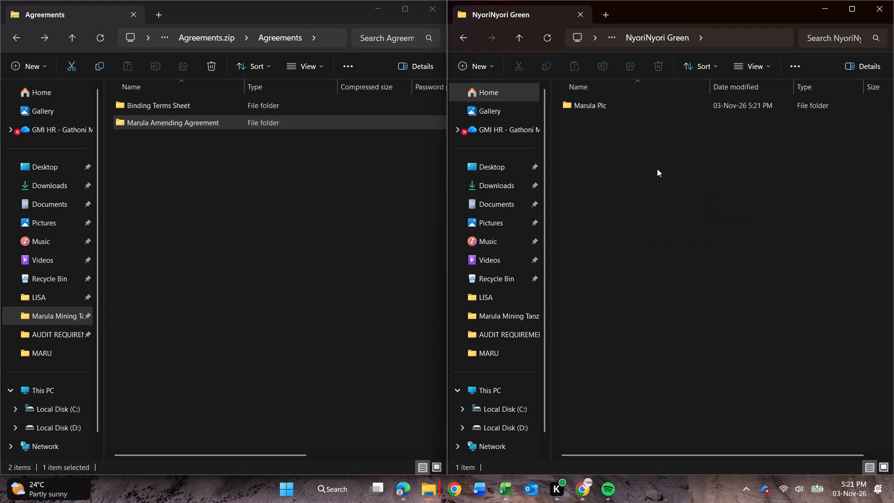
pyautogui.click(15, 41)
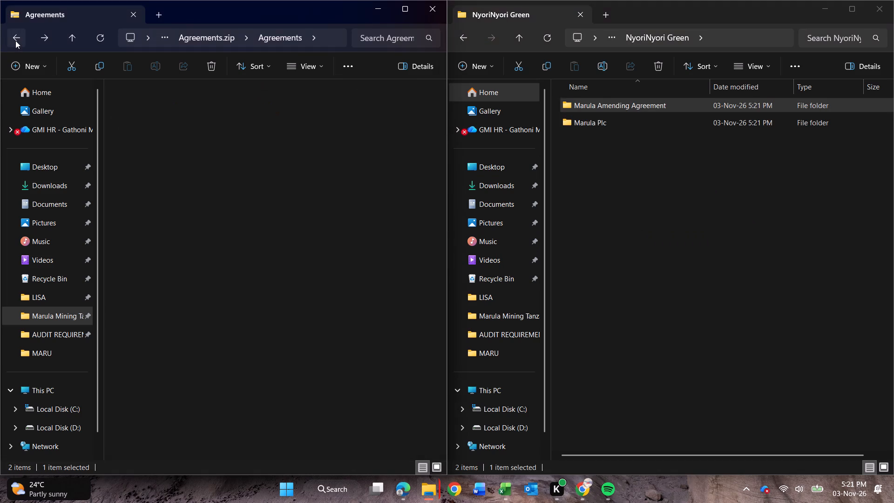
pyautogui.click(15, 41)
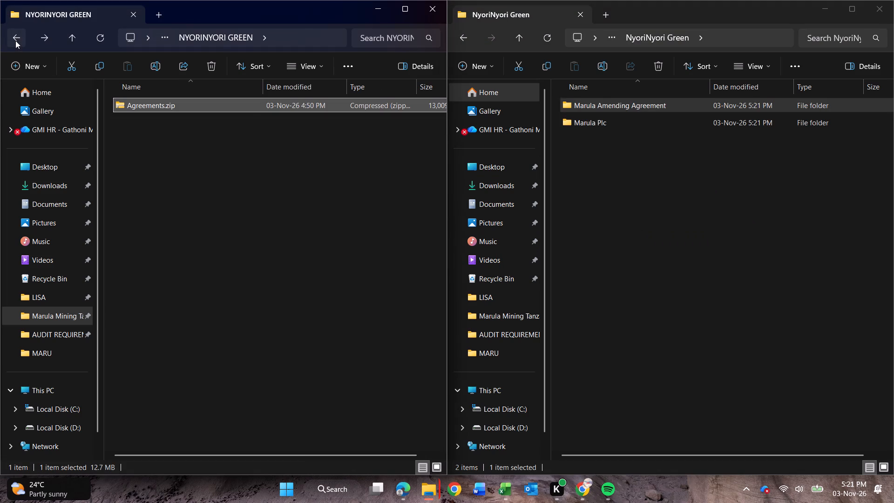
pyautogui.click(15, 41)
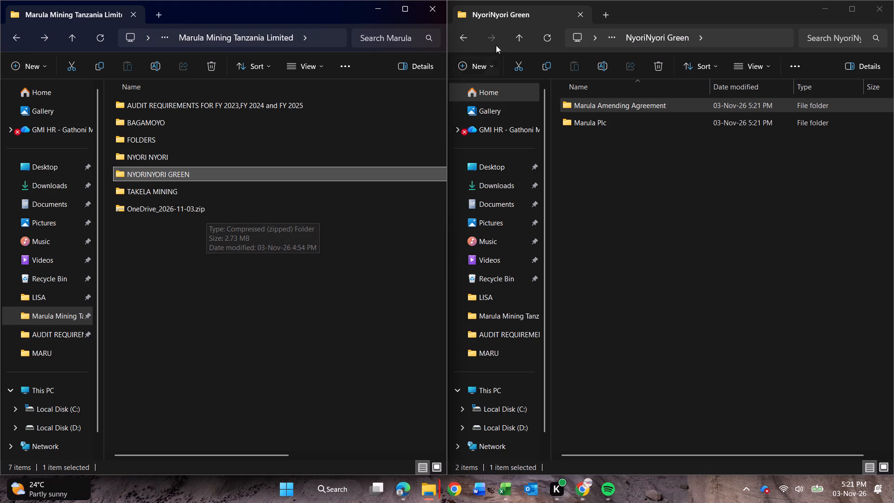
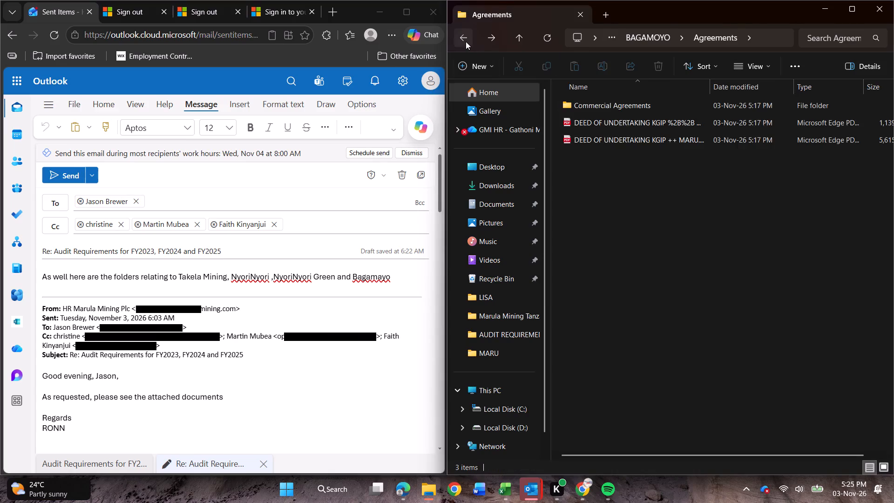
# Return to the audit requirements folder and try to attach the BAGAMOYO folder to the audit requirements email reply.
pyautogui.click(466, 41)
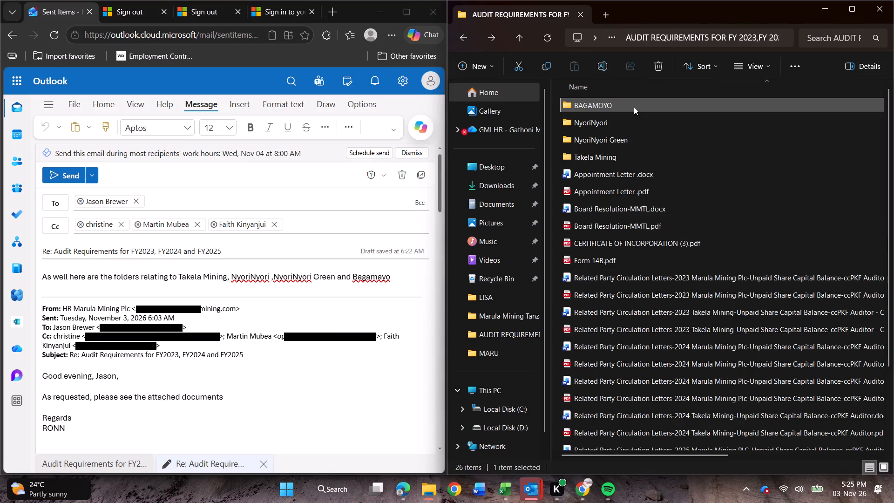
pyautogui.moveTo(634, 107); pyautogui.dragTo(411, 248)
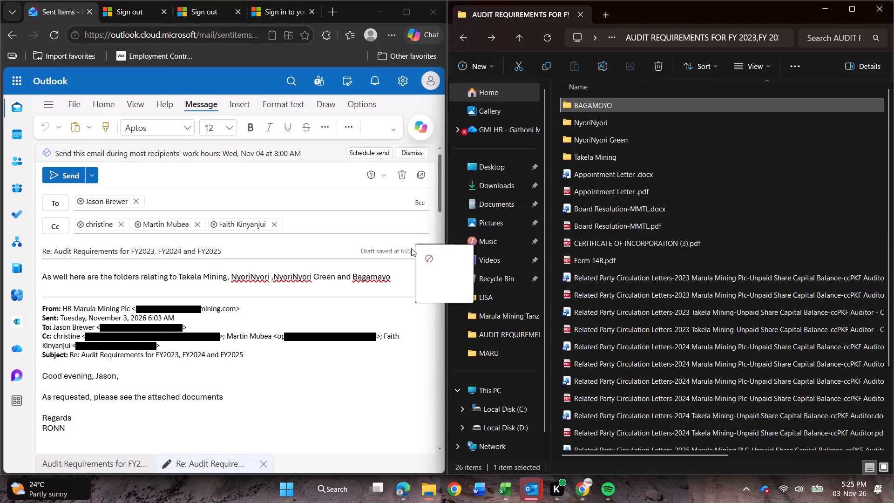
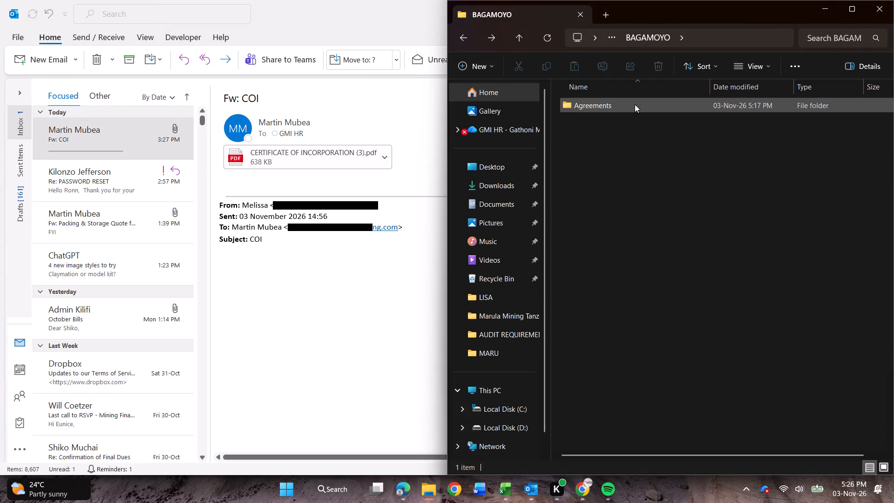
# Check the files in the BAGAMOYO audit folder's Agreements and Commercial Agreements subfolders, enlarging the window to full screen.
pyautogui.doubleClick(635, 104)
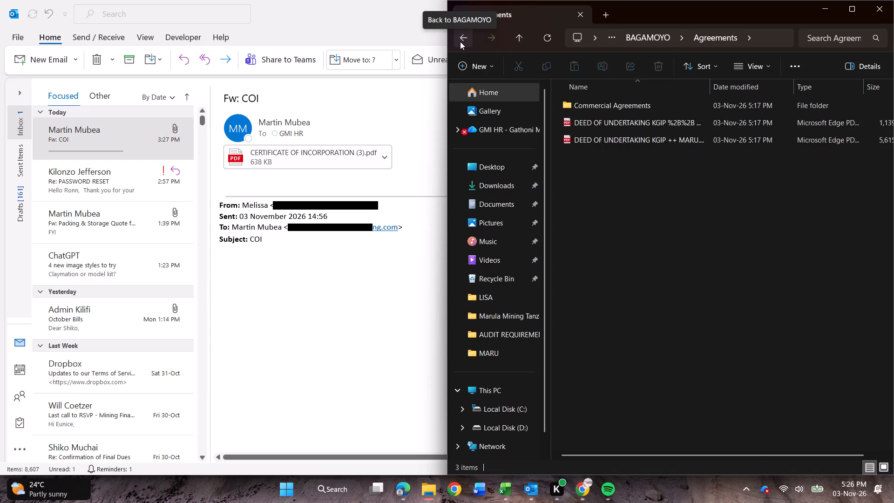
pyautogui.click(460, 41)
pyautogui.doubleClick(629, 100)
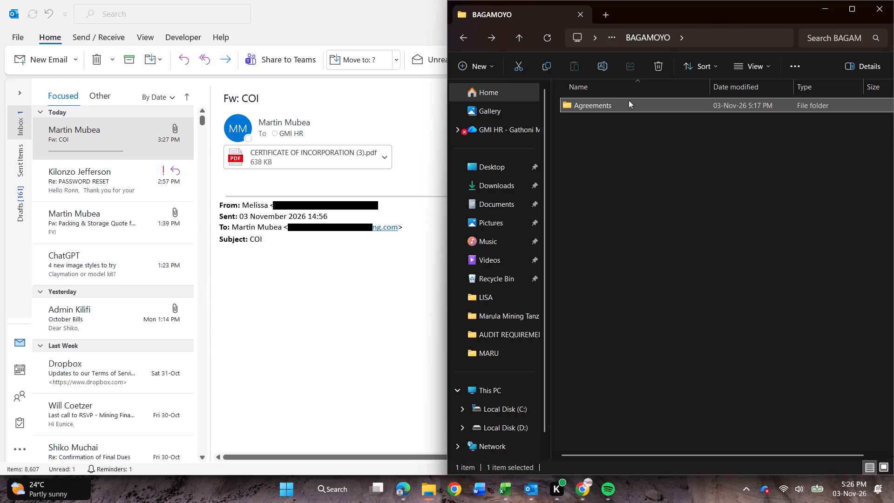
pyautogui.doubleClick(619, 104)
pyautogui.click(859, 11)
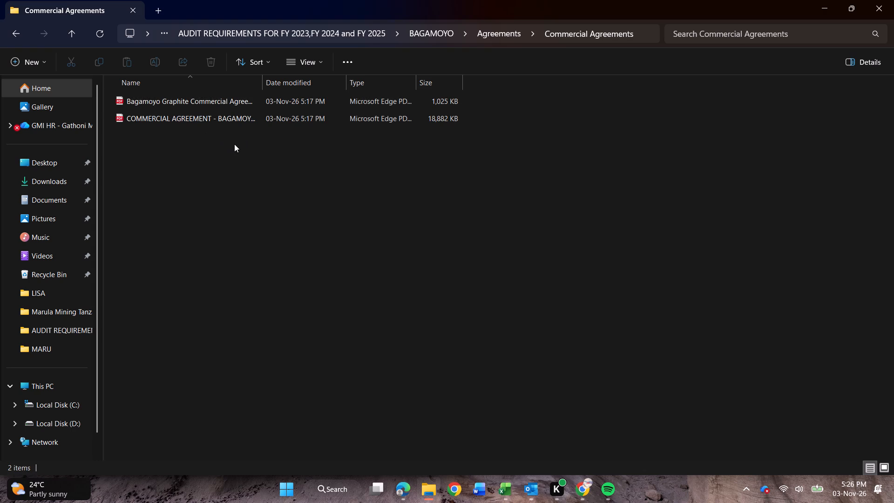
# Compress the two commercial agreement PDFs in BAGAMOYO's Commercial Agreements folder into one ZIP file, keeping the suggested name.
pyautogui.moveTo(109, 94); pyautogui.dragTo(116, 126)
pyautogui.rightClick(143, 120)
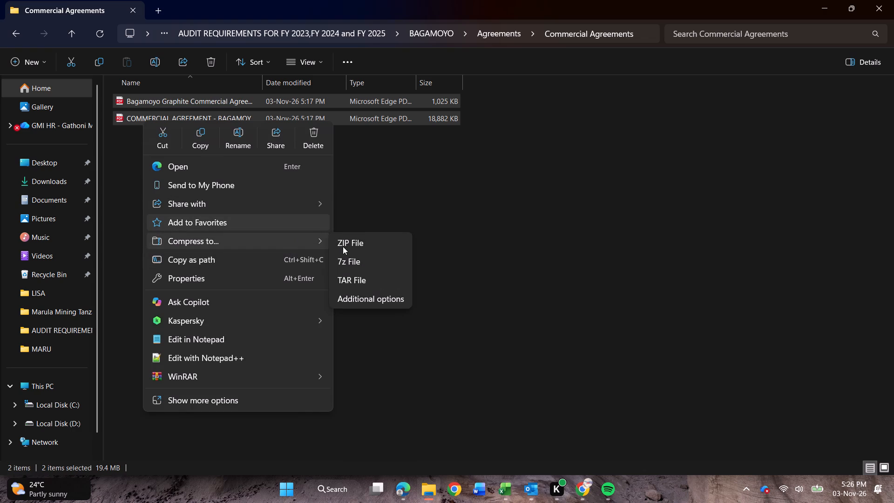
pyautogui.click(358, 248)
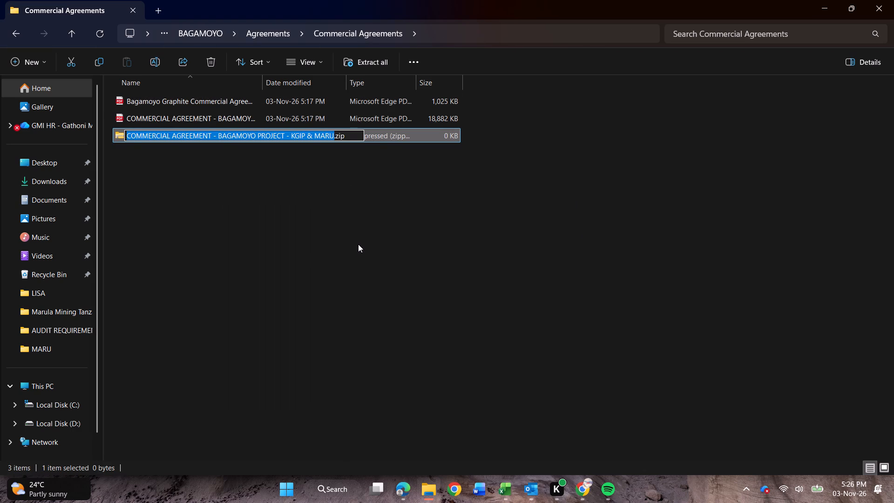
pyautogui.click(358, 244)
# Copy the new commercial agreement ZIP file from Commercial Agreements into BAGAMOYO's parent Agreements folder.
pyautogui.click(167, 135)
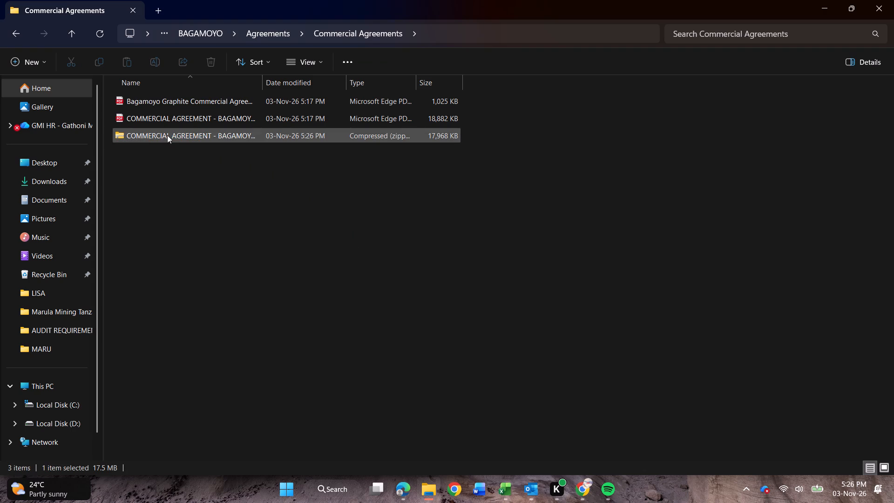
pyautogui.rightClick(167, 135)
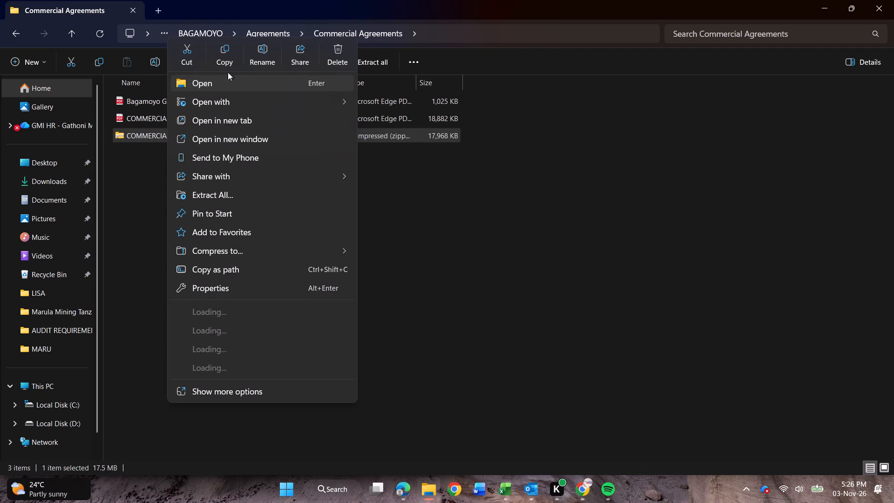
pyautogui.click(227, 62)
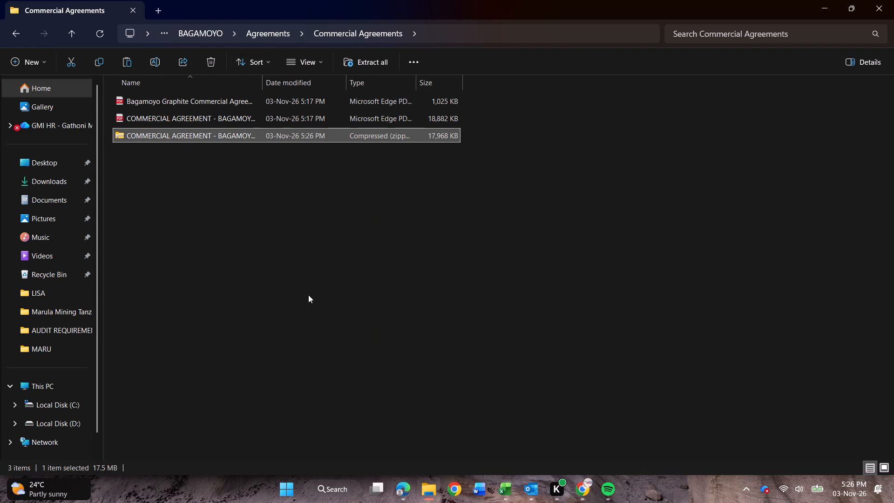
pyautogui.click(14, 34)
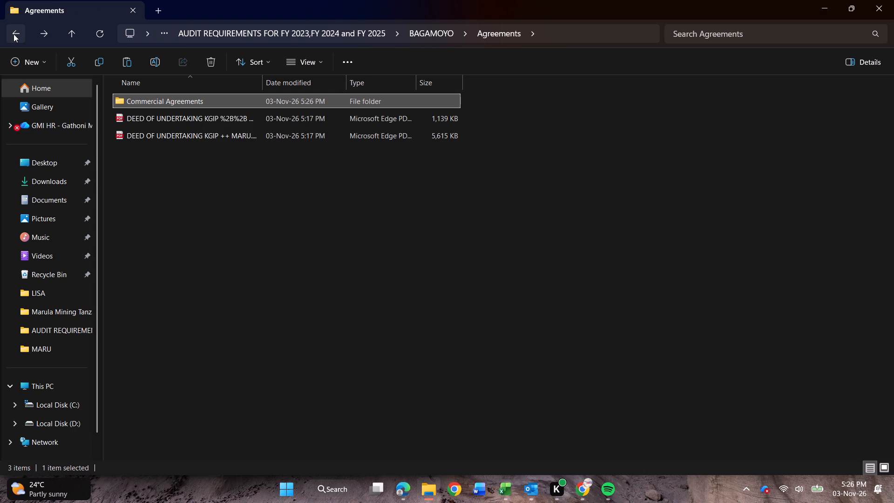
pyautogui.rightClick(160, 179)
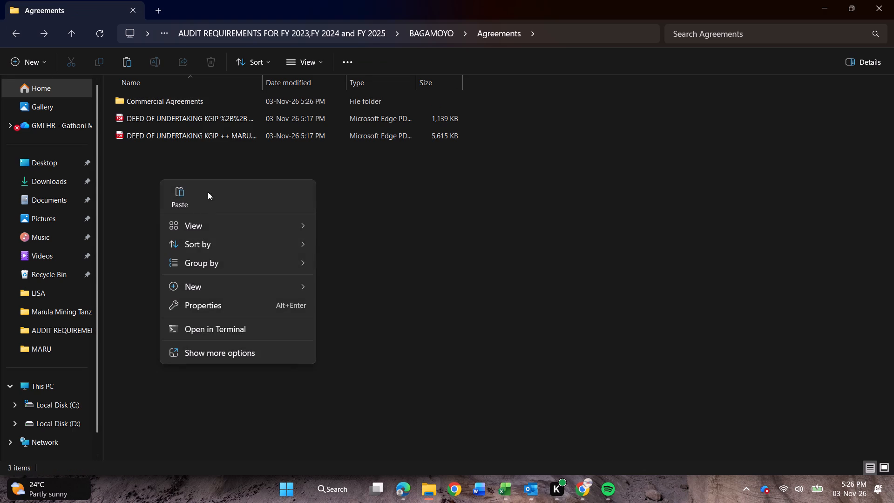
pyautogui.click(180, 200)
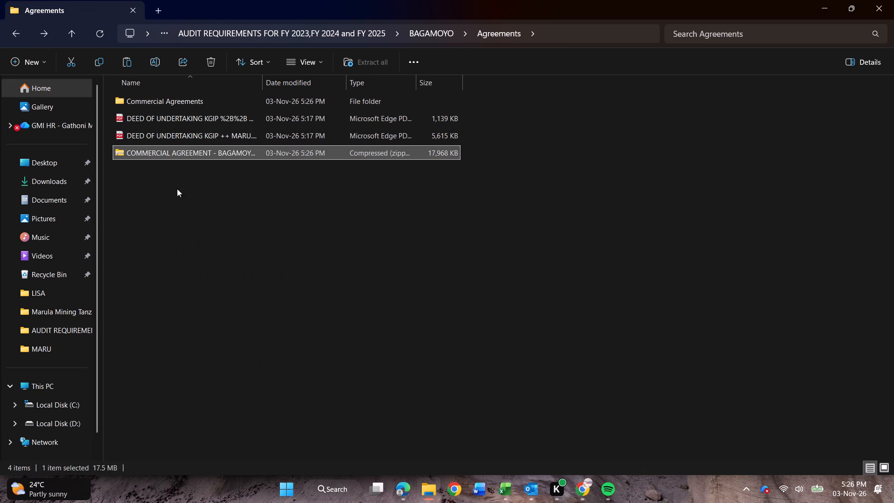
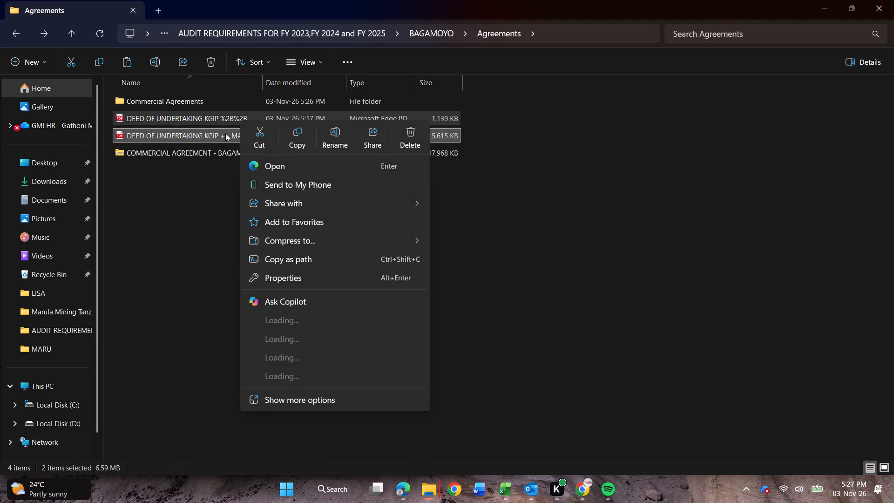
# Copy the two DEED OF UNDERTAKING KGIP PDF files together from BAGAMOYO's Agreements folder.
pyautogui.click(215, 134)
pyautogui.keyDown('ctrl'); pyautogui.click(226, 120); pyautogui.keyUp('ctrl')
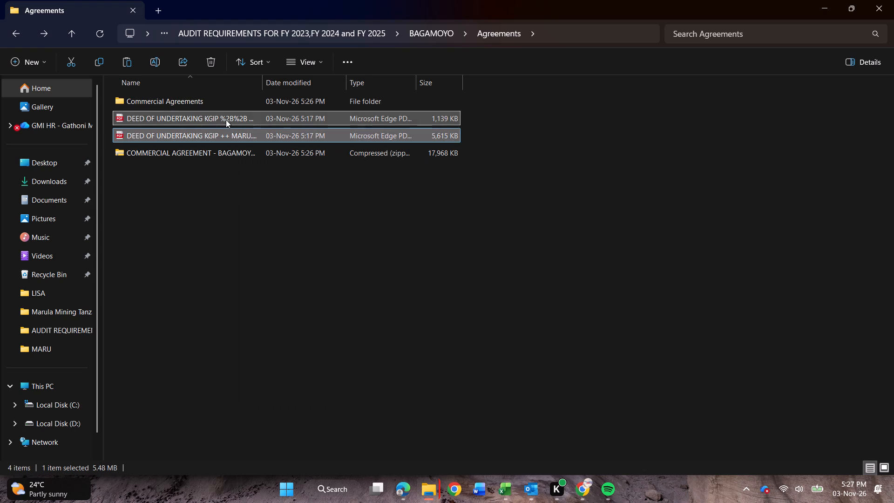
pyautogui.rightClick(223, 132)
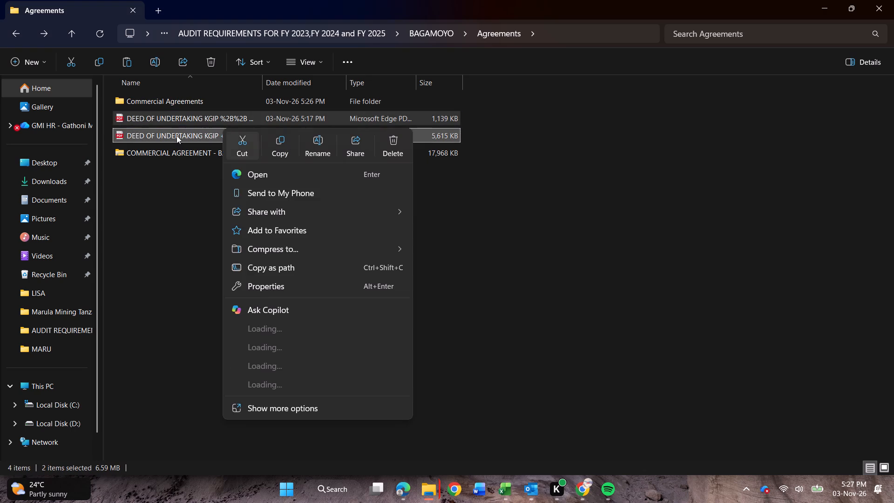
pyautogui.click(180, 136)
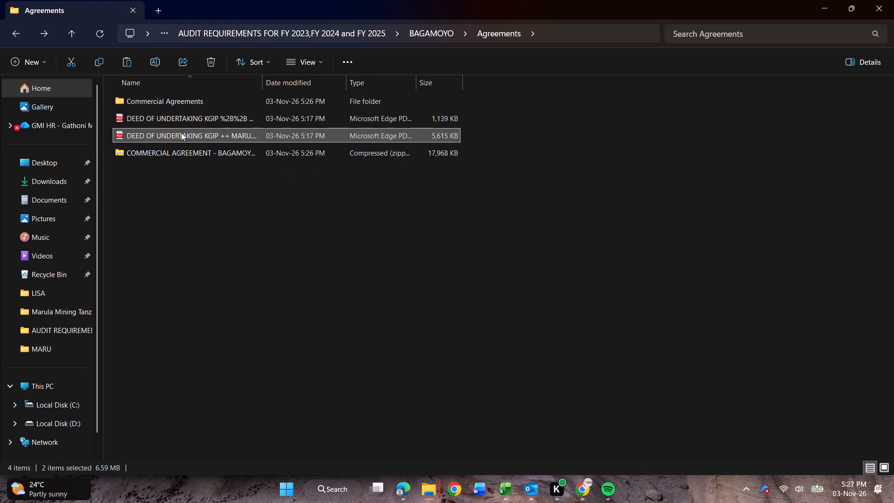
pyautogui.keyDown('ctrl'); pyautogui.click(189, 122); pyautogui.keyUp('ctrl')
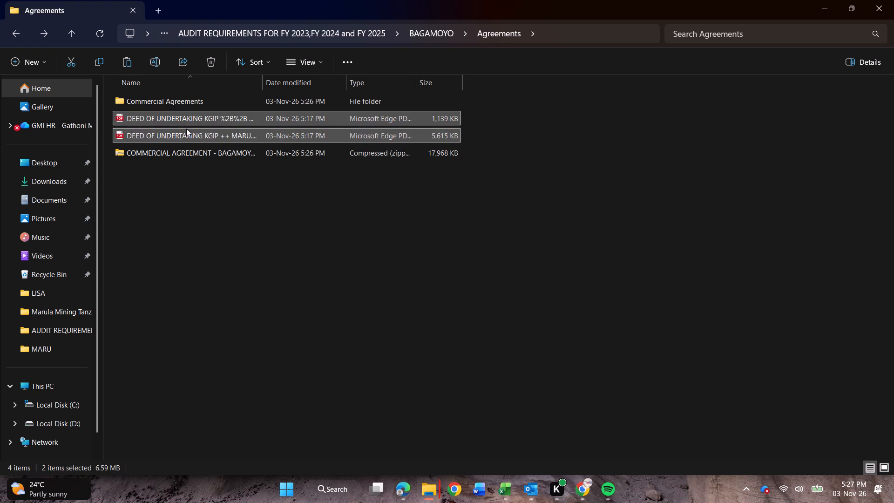
pyautogui.keyDown('ctrl'); pyautogui.rightClick(186, 129); pyautogui.keyUp('ctrl')
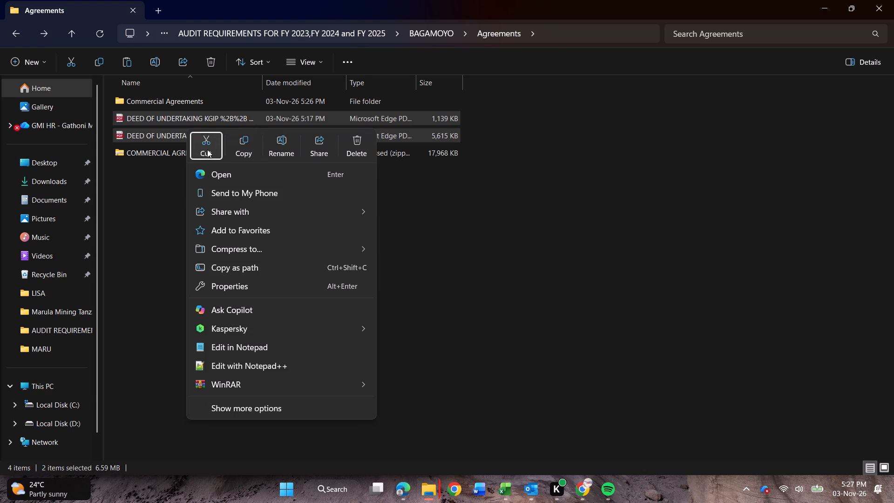
pyautogui.keyDown('ctrl'); pyautogui.click(239, 147); pyautogui.keyUp('ctrl')
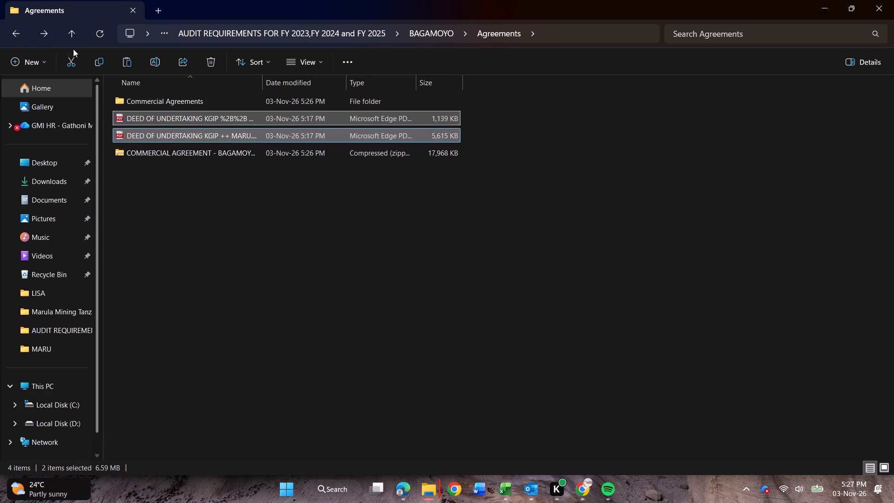
# Return to BAGAMOYO's Commercial Agreements folder and bring up the file actions for the commercial agreement ZIP file there.
pyautogui.click(45, 34)
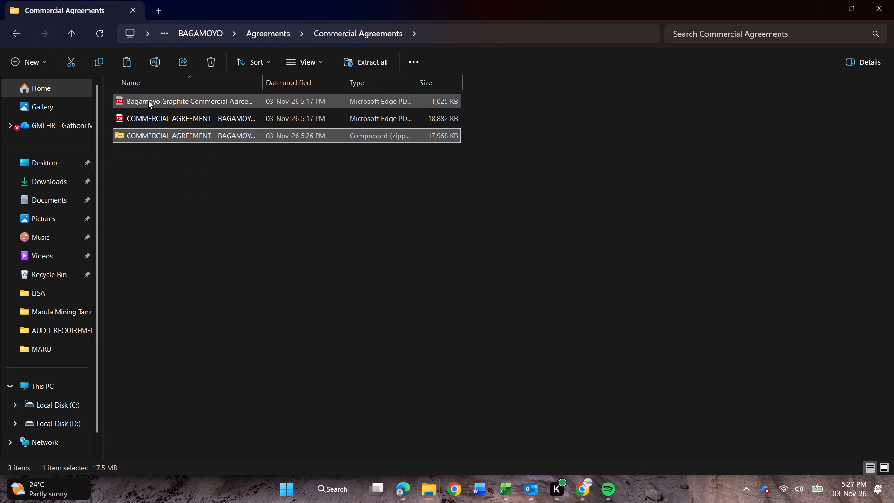
pyautogui.rightClick(144, 136)
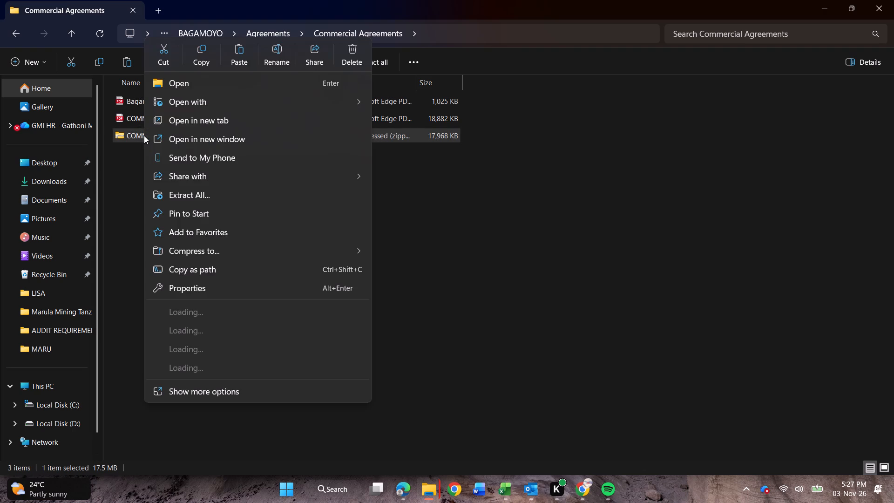
# Paste the copied item into the commercial agreement ZIP file in BAGAMOYO's Commercial Agreements folder and bring up the open folder windows.
pyautogui.click(235, 56)
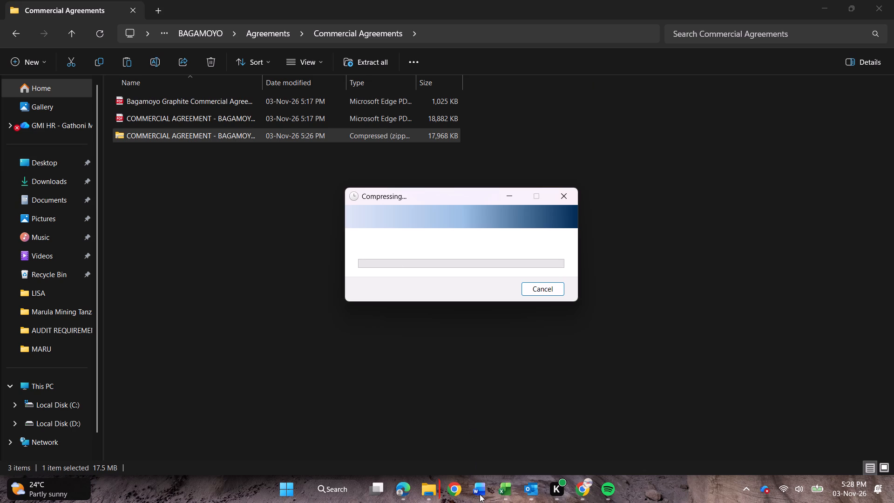
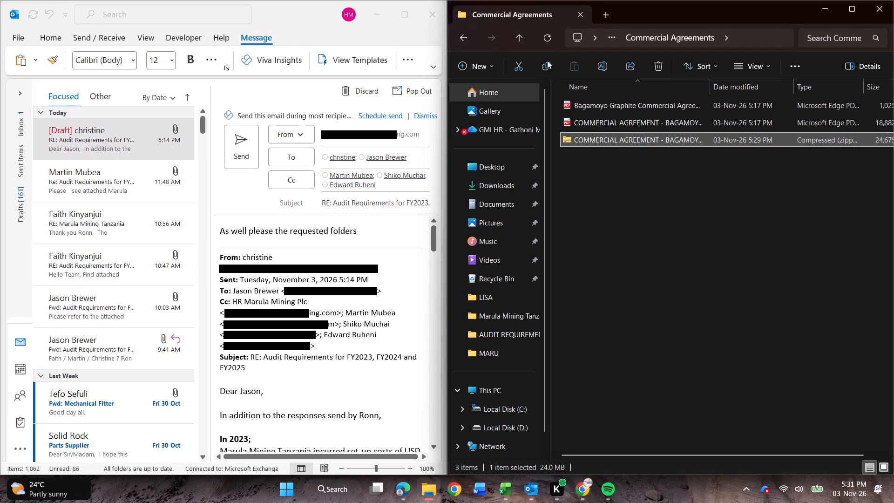
# Check the contents of the commercial agreement ZIP file in BAGAMOYO's Commercial Agreements folder, and return to that folder.
pyautogui.doubleClick(612, 138)
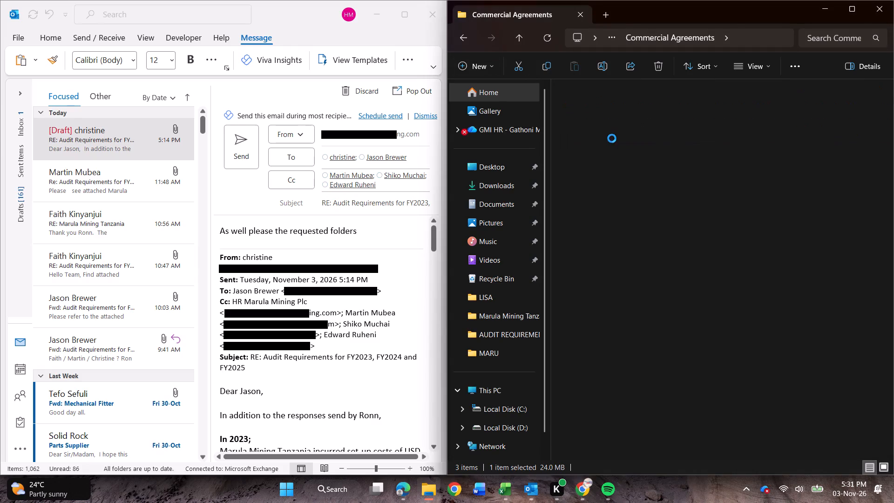
pyautogui.click(462, 35)
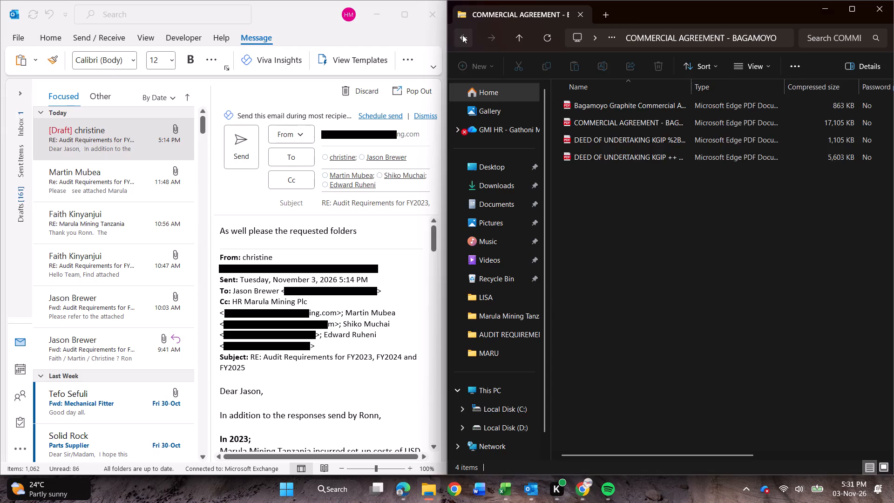
pyautogui.moveTo(617, 142); pyautogui.dragTo(602, 188)
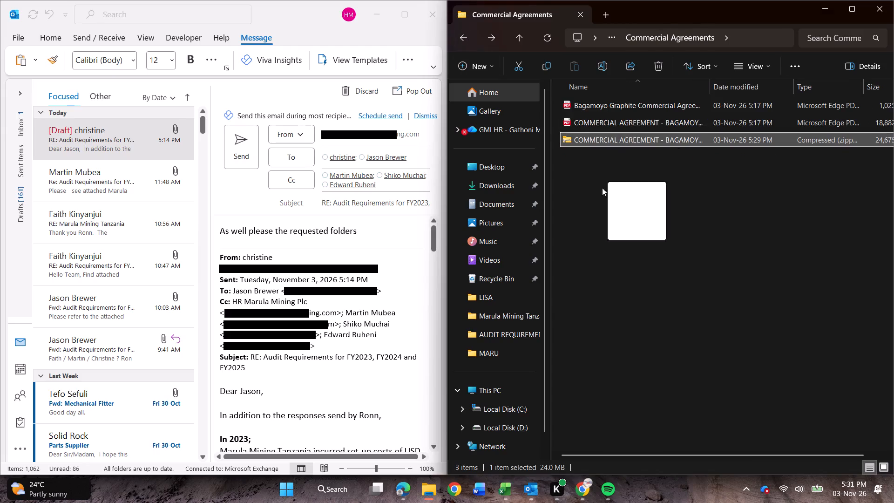
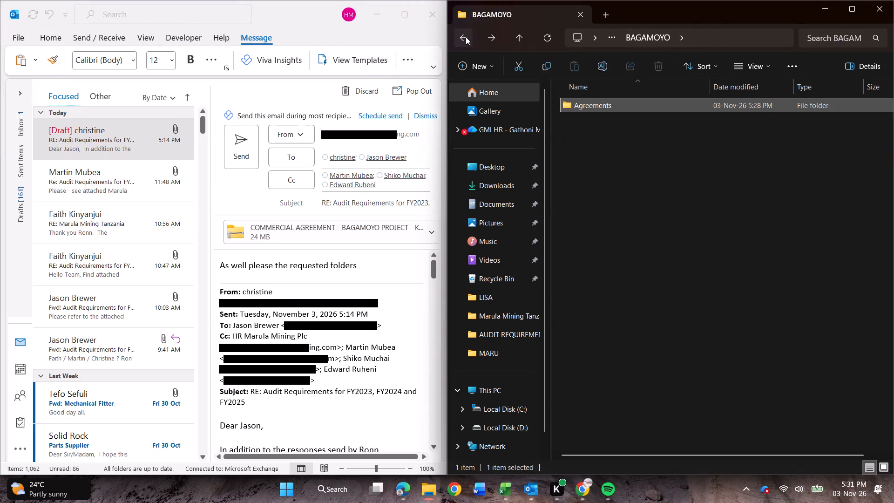
# Return from the BAGAMOYO folder to the parent audit requirements folder holding the related-company folders.
pyautogui.click(460, 37)
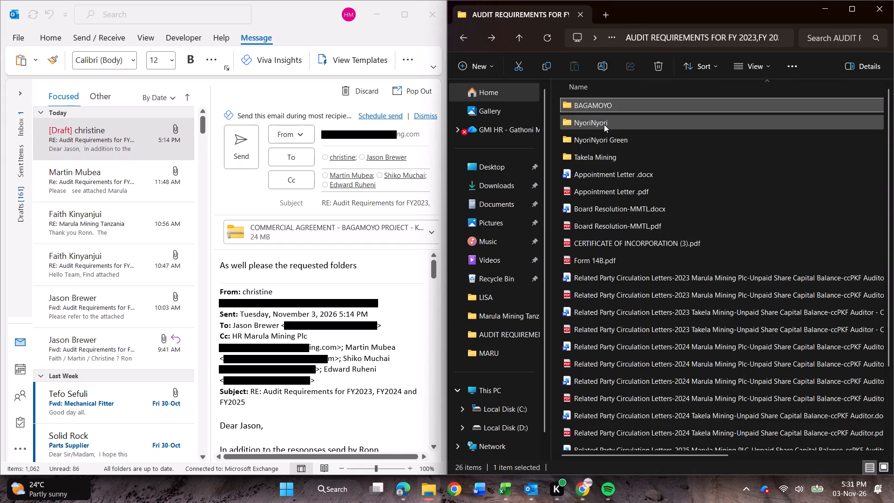
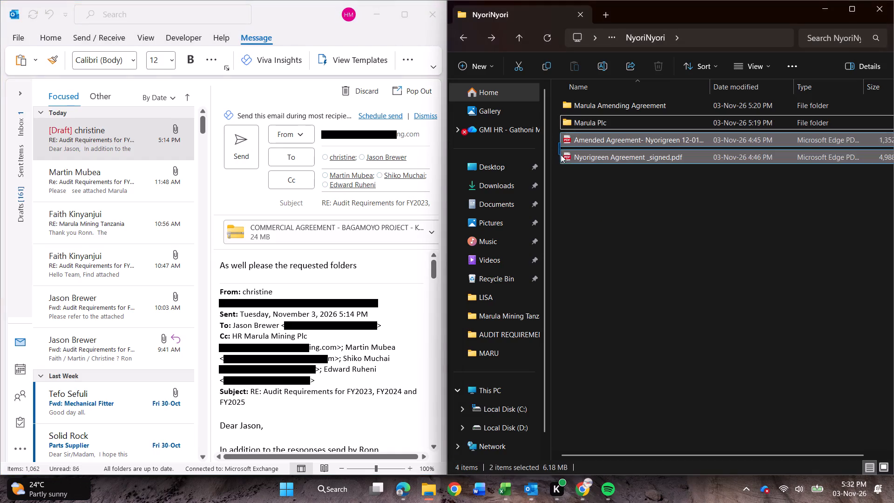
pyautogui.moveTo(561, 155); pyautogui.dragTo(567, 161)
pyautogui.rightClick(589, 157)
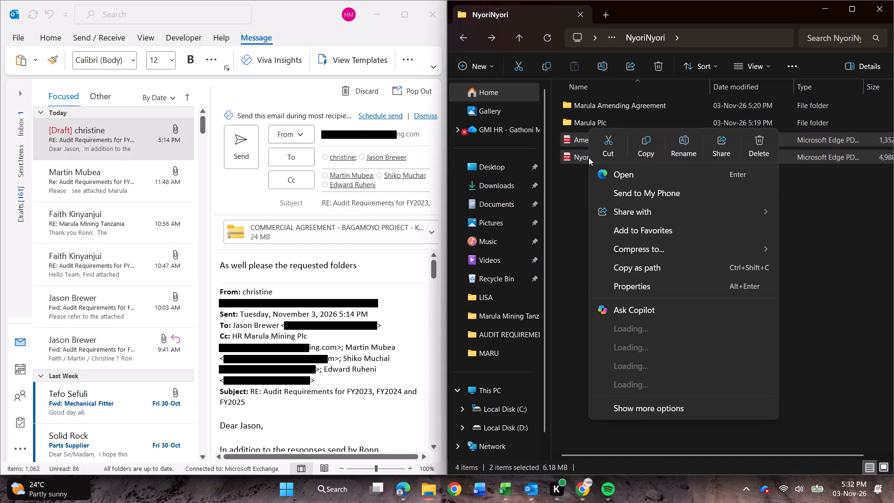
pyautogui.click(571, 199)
# Select the amended and signed Nyorigreen agreement PDFs in the NyoriNyori folder and bring up their file actions.
pyautogui.moveTo(555, 135); pyautogui.dragTo(559, 150)
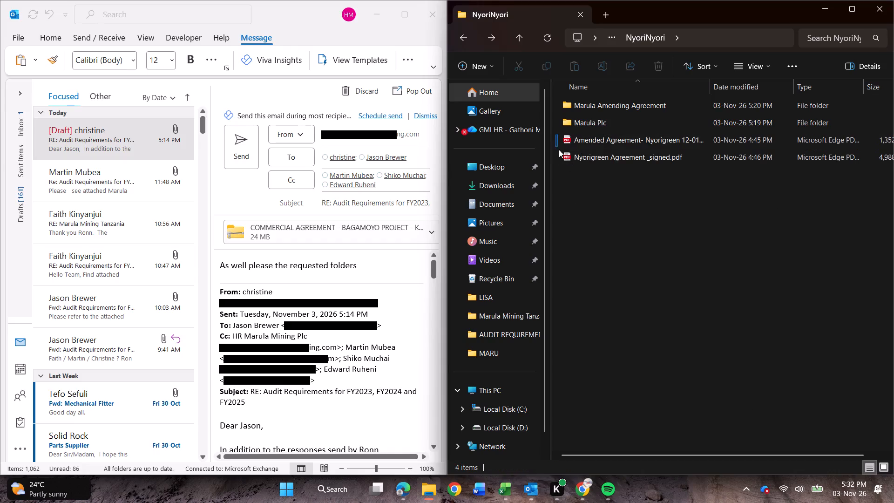
pyautogui.moveTo(559, 150); pyautogui.dragTo(564, 156)
pyautogui.rightClick(573, 154)
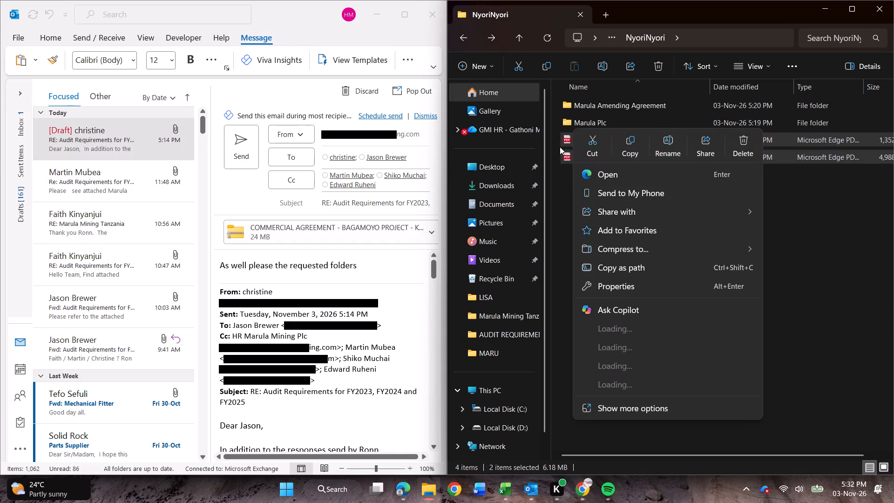
# Compress the two Nyorigreen agreement PDFs in the NyoriNyori folder into one ZIP file, keeping the suggested name.
pyautogui.click(560, 147)
pyautogui.moveTo(559, 134); pyautogui.dragTo(567, 156)
pyautogui.rightClick(609, 150)
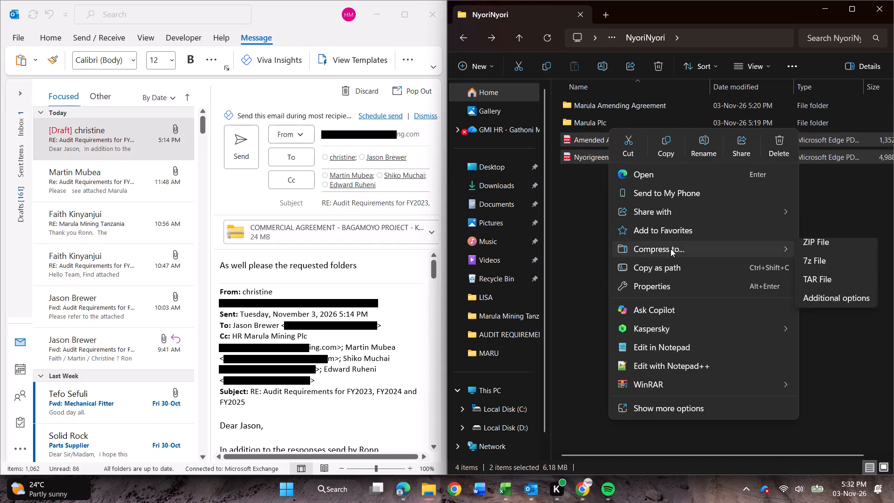
pyautogui.click(670, 249)
pyautogui.click(808, 252)
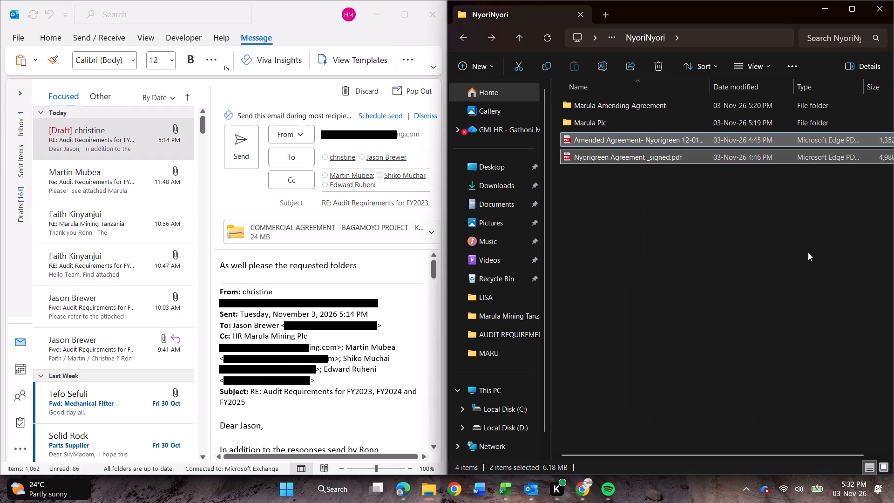
pyautogui.click(731, 240)
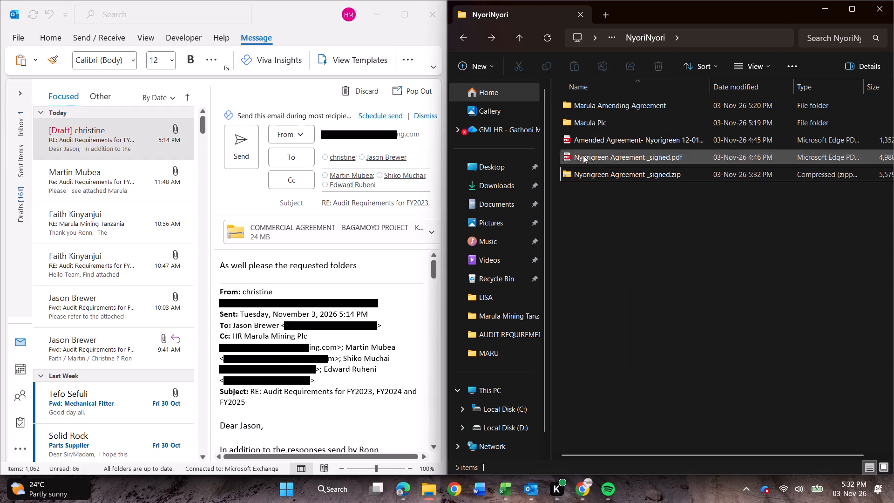
# Copy the two Nyorigreen agreement PDFs into the Nyorigreen Agreement _signed ZIP file, replacing the same-named copy of the amended agreement.
pyautogui.moveTo(558, 139); pyautogui.dragTo(565, 159)
pyautogui.moveTo(591, 137); pyautogui.dragTo(606, 164)
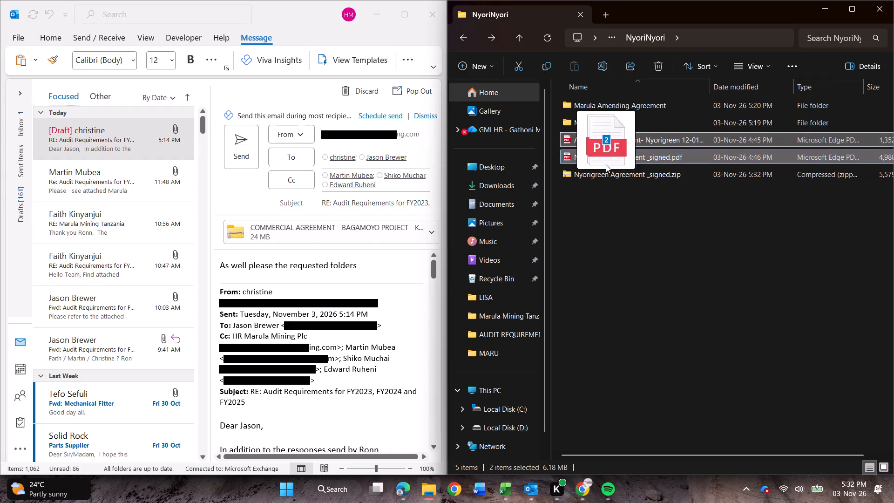
pyautogui.moveTo(606, 164); pyautogui.dragTo(606, 172)
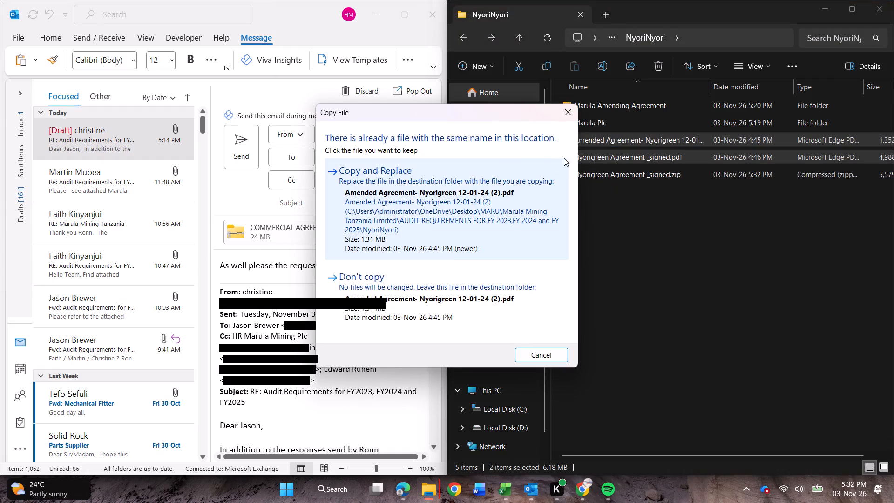
pyautogui.click(416, 175)
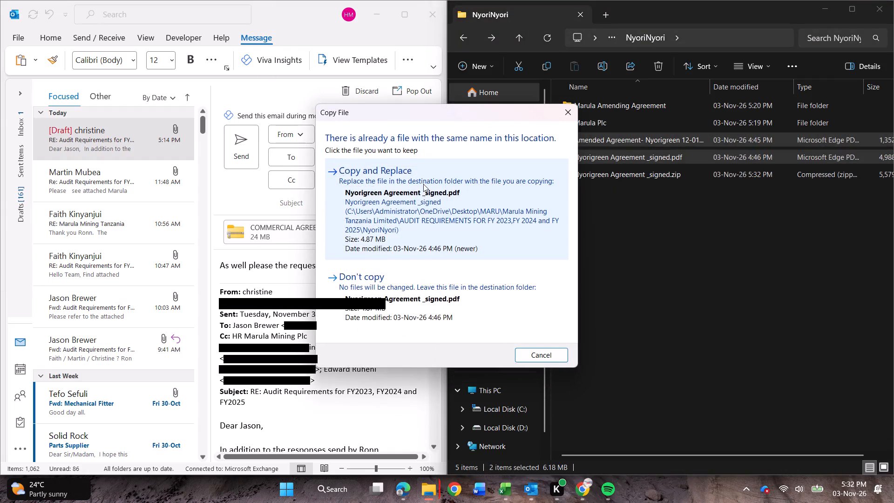
# Replace the same-named copy of Nyorigreen Agreement _signed.pdf in the ZIP file with the one being copied, and clear the file selection.
pyautogui.click(423, 184)
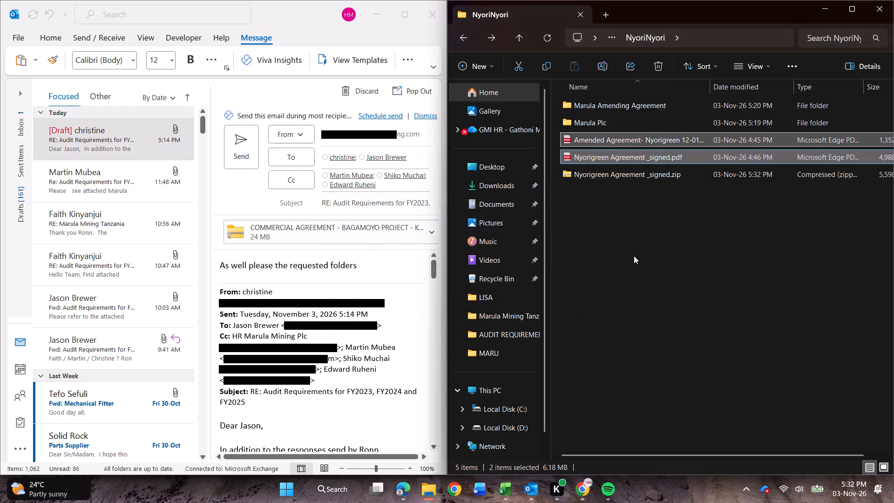
pyautogui.click(634, 256)
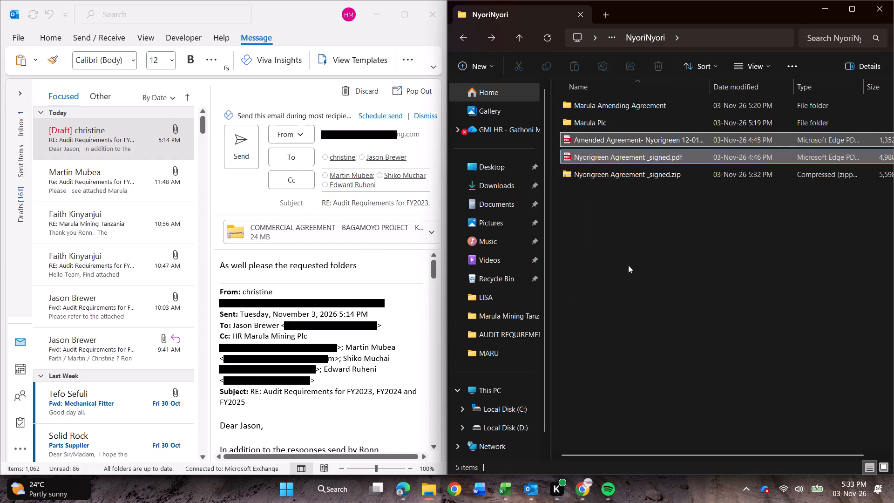
# Open the Nyorigreen Agreement _signed ZIP file in the NyoriNyori folder to view its contents.
pyautogui.doubleClick(644, 180)
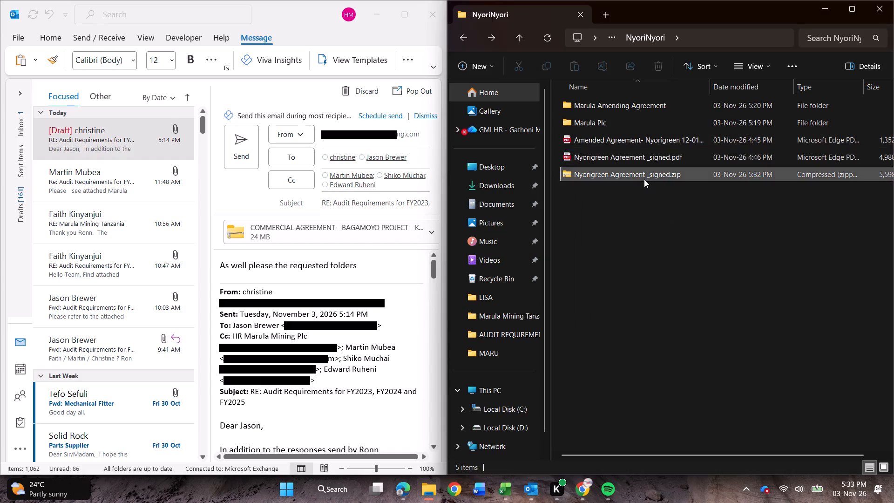
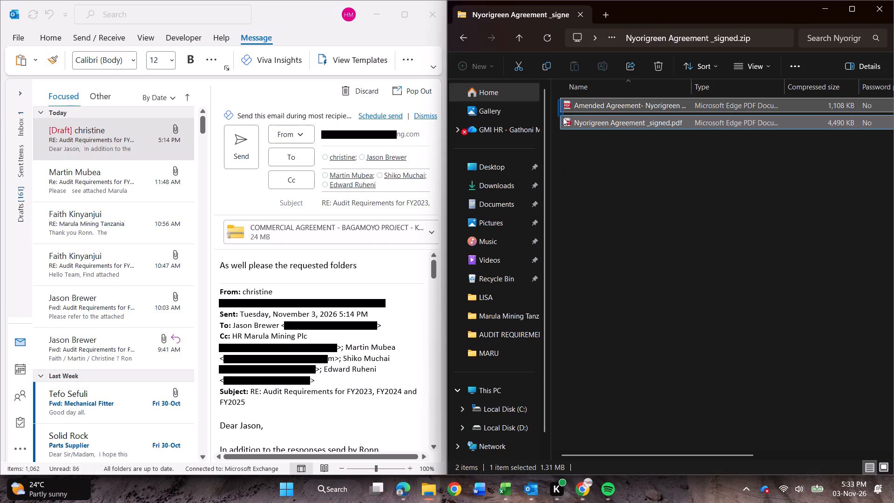
# Attach both Nyorigreen agreement PDFs from inside the Nyorigreen Agreement _signed ZIP file to the audit requirements reply draft.
pyautogui.moveTo(563, 117); pyautogui.dragTo(568, 123)
pyautogui.moveTo(580, 121); pyautogui.dragTo(347, 253)
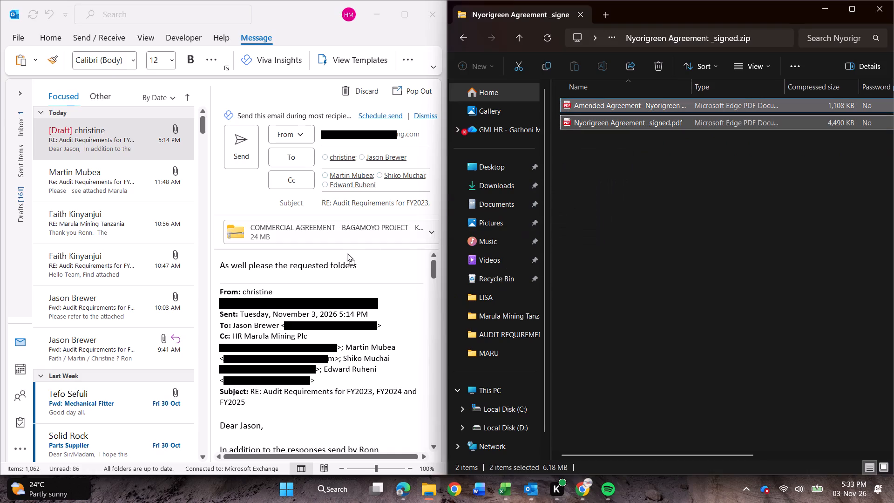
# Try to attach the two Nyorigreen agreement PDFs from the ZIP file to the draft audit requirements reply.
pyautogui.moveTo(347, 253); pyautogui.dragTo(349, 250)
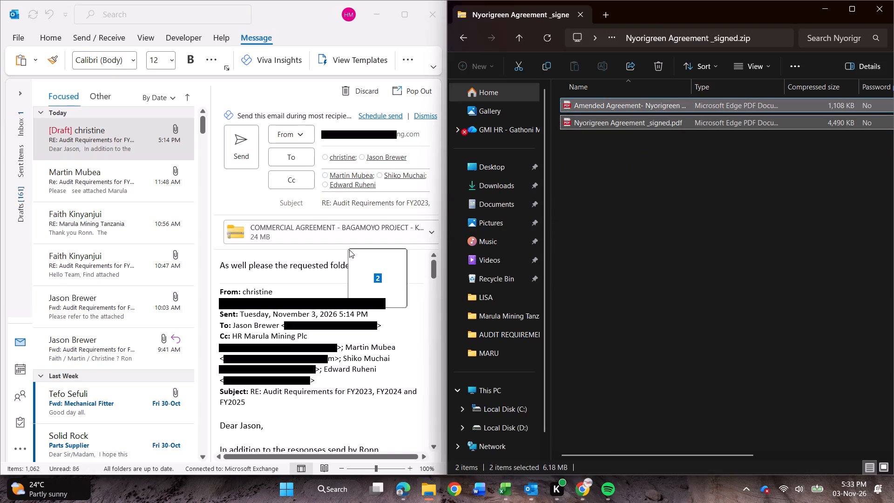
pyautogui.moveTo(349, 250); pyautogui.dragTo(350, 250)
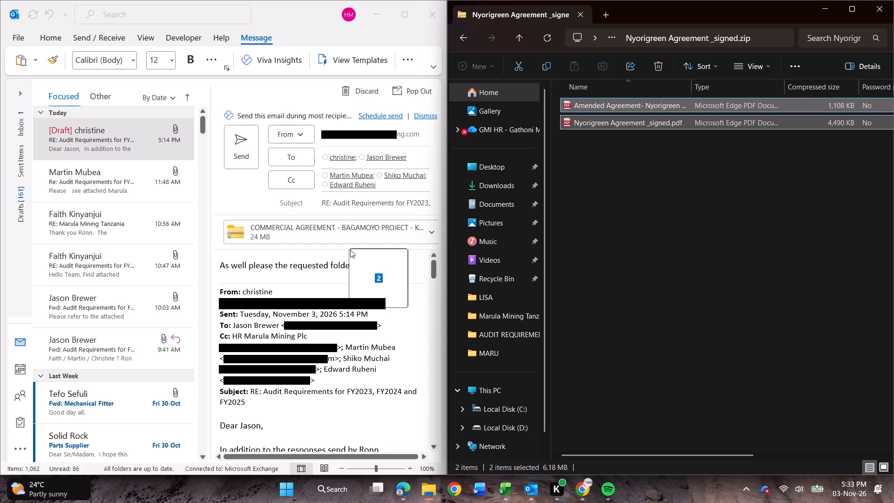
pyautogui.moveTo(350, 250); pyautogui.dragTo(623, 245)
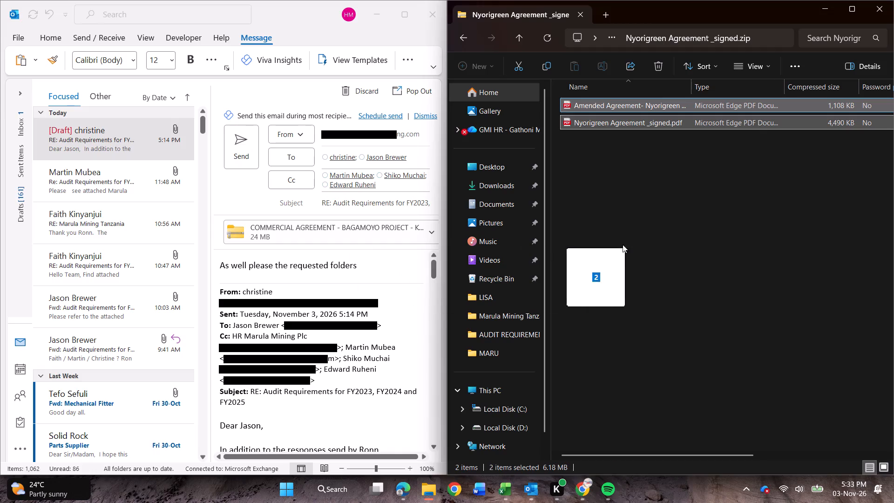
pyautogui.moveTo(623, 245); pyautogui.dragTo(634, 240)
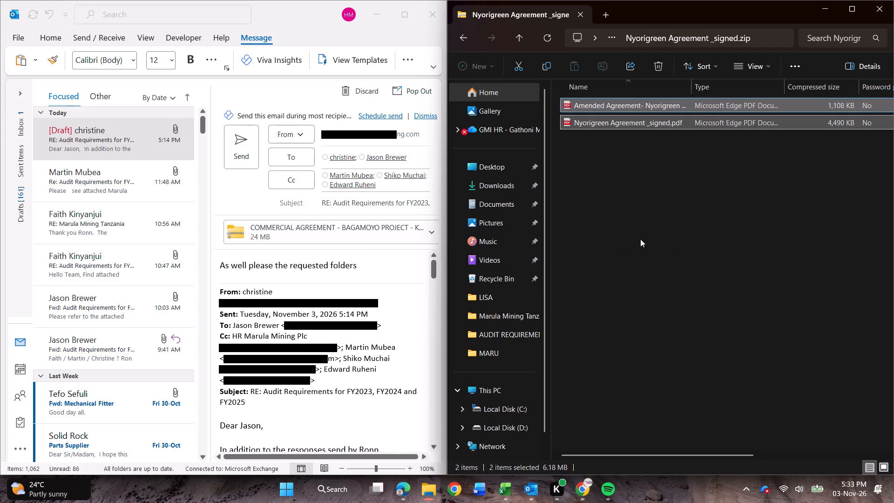
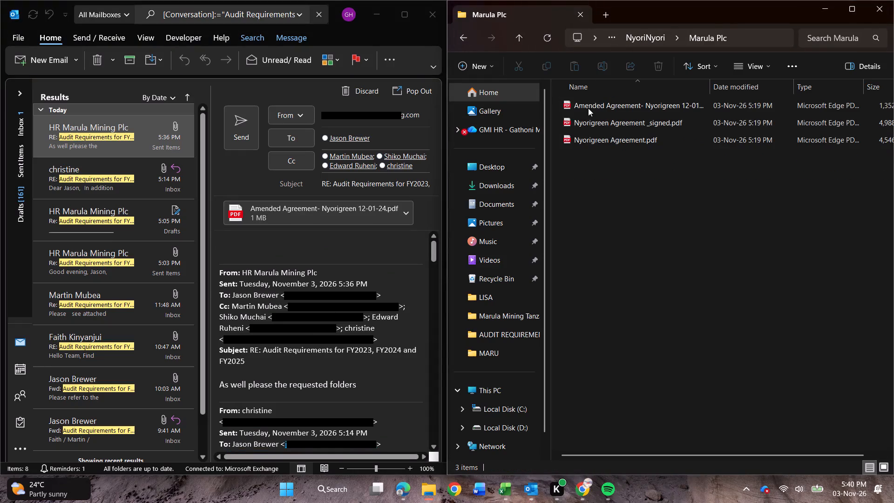
# Select all three Nyorigreen agreement PDFs together in the Marula Plc folder inside NyoriNyori.
pyautogui.moveTo(554, 100); pyautogui.dragTo(566, 143)
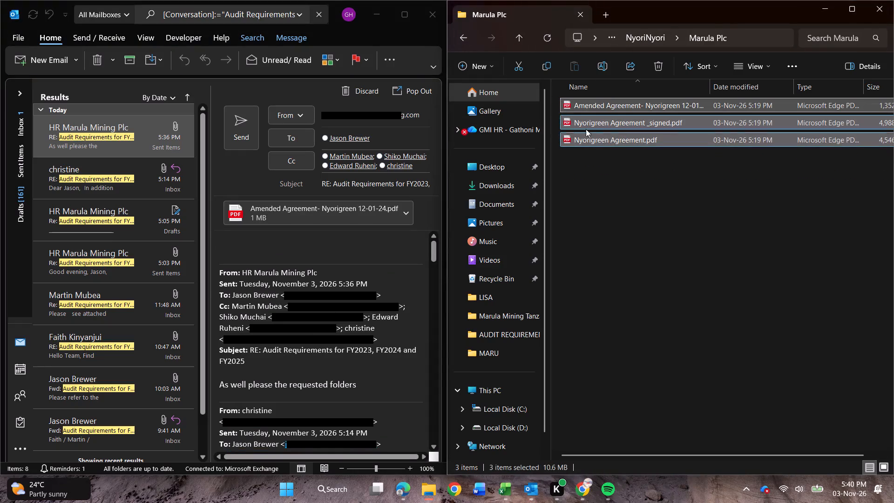
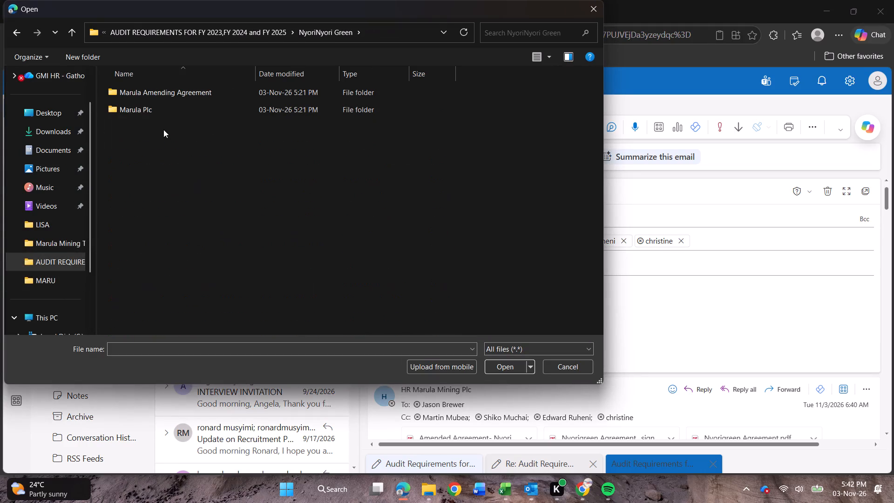
# Open the Marula Amending Agreement folder inside NyoriNyori Green to find the amended agreement PDF for attaching to the reply.
pyautogui.doubleClick(157, 93)
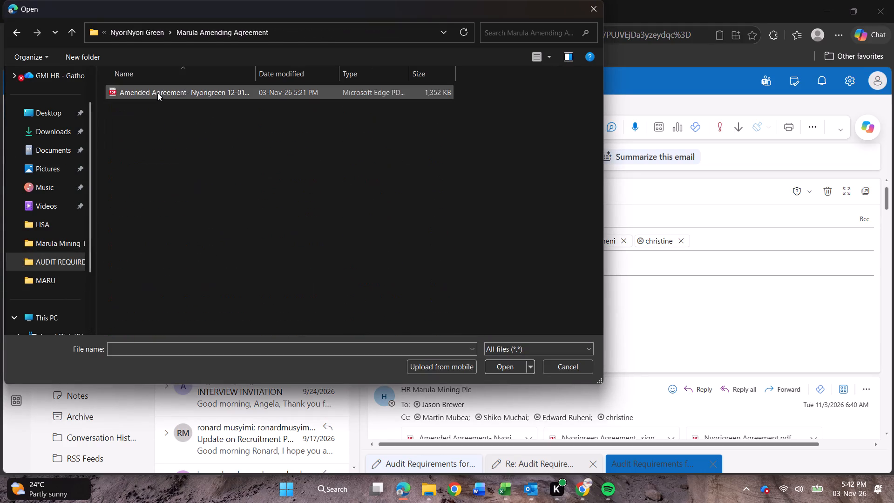
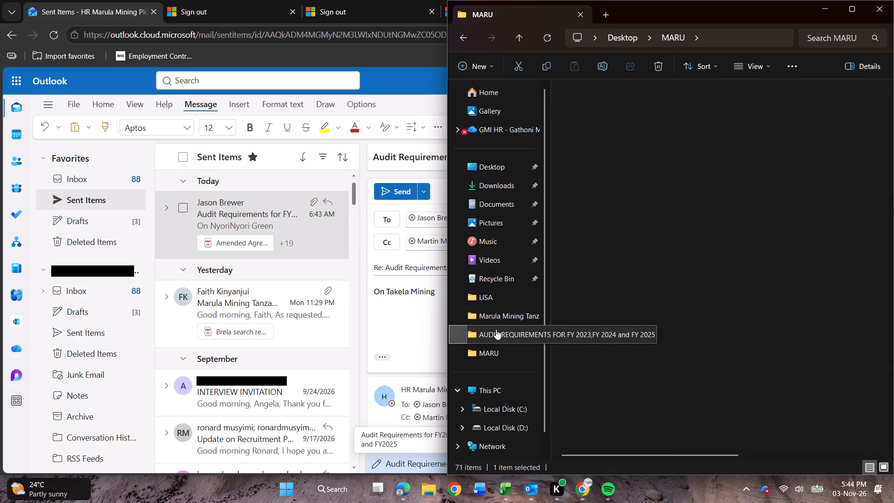
# Open Takela Mining's Binding Term Sheet folder and select the executed MARU-Takela terms sheet and the variation PDF.
pyautogui.doubleClick(604, 159)
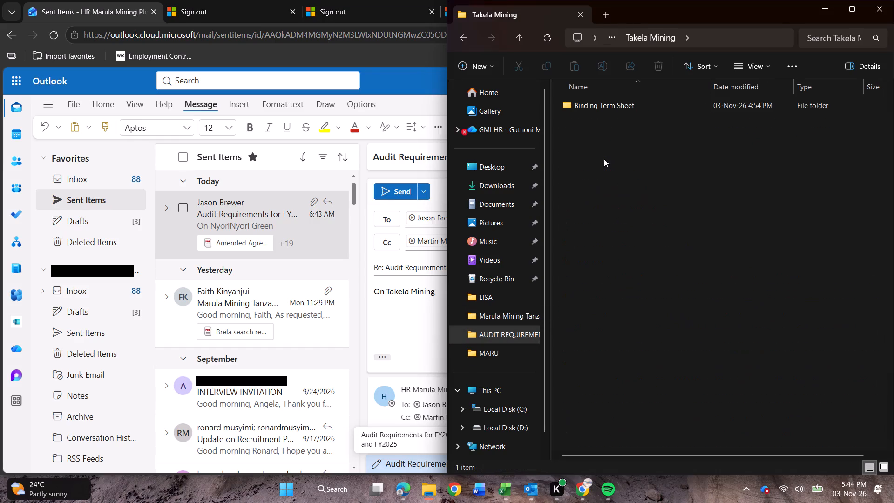
pyautogui.doubleClick(600, 111)
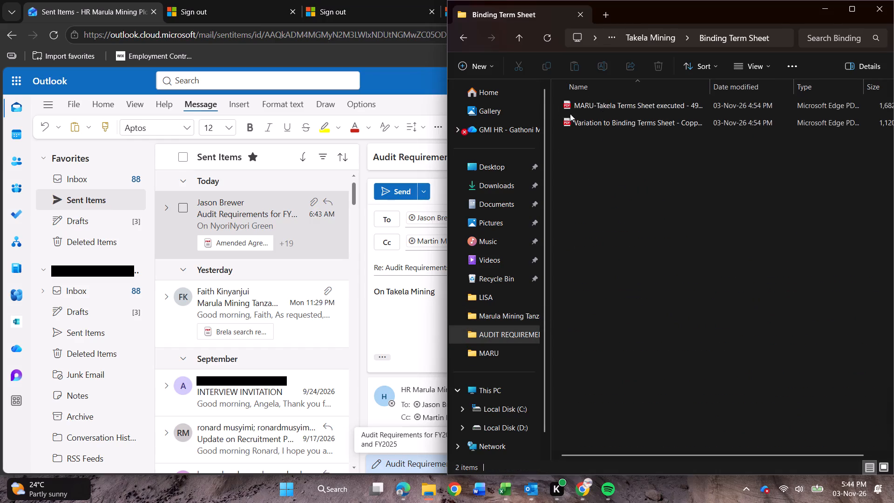
pyautogui.moveTo(557, 103); pyautogui.dragTo(565, 126)
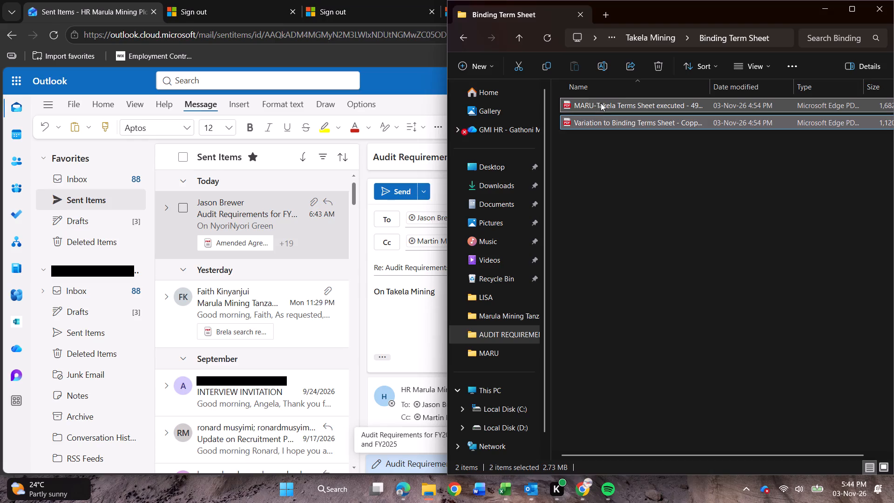
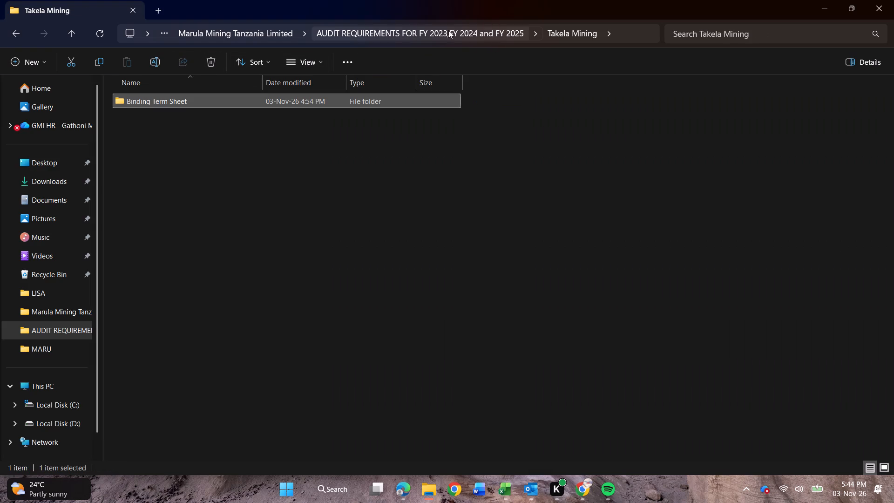
# Open the Binding Term Sheet folder inside Takela Mining in the FY 2023 to FY 2025 audit requirements folder.
pyautogui.click(452, 31)
pyautogui.doubleClick(188, 153)
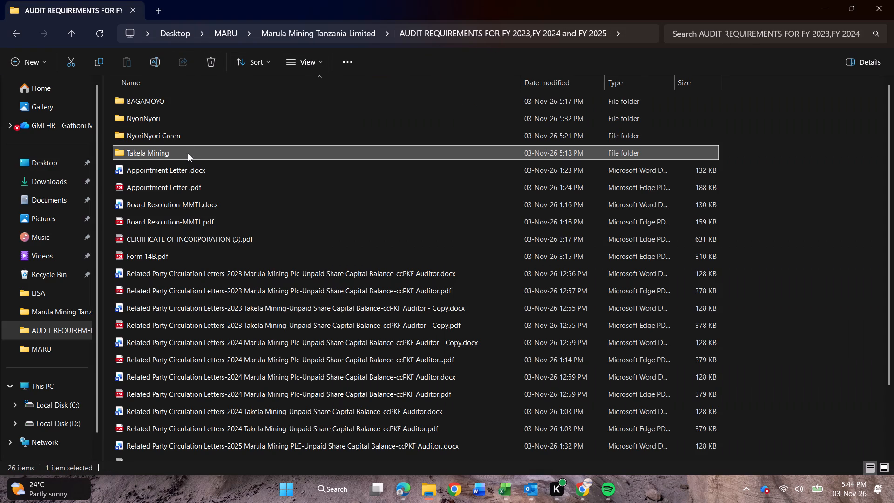
pyautogui.doubleClick(181, 104)
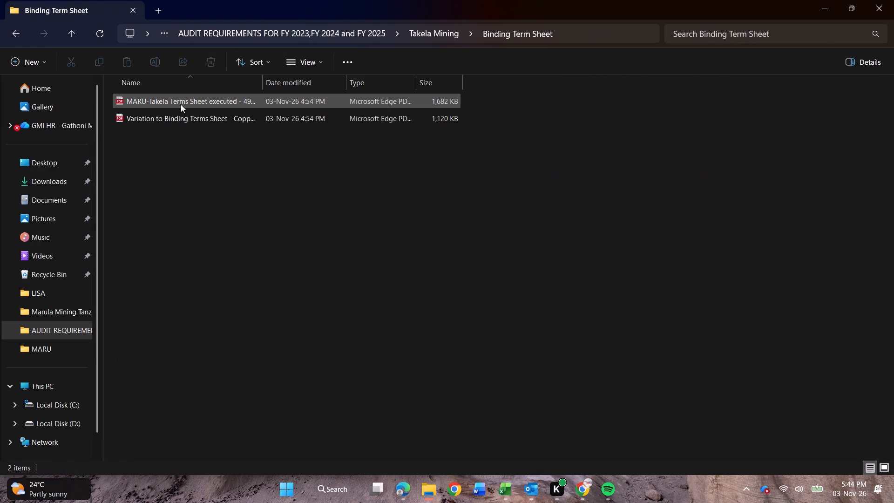